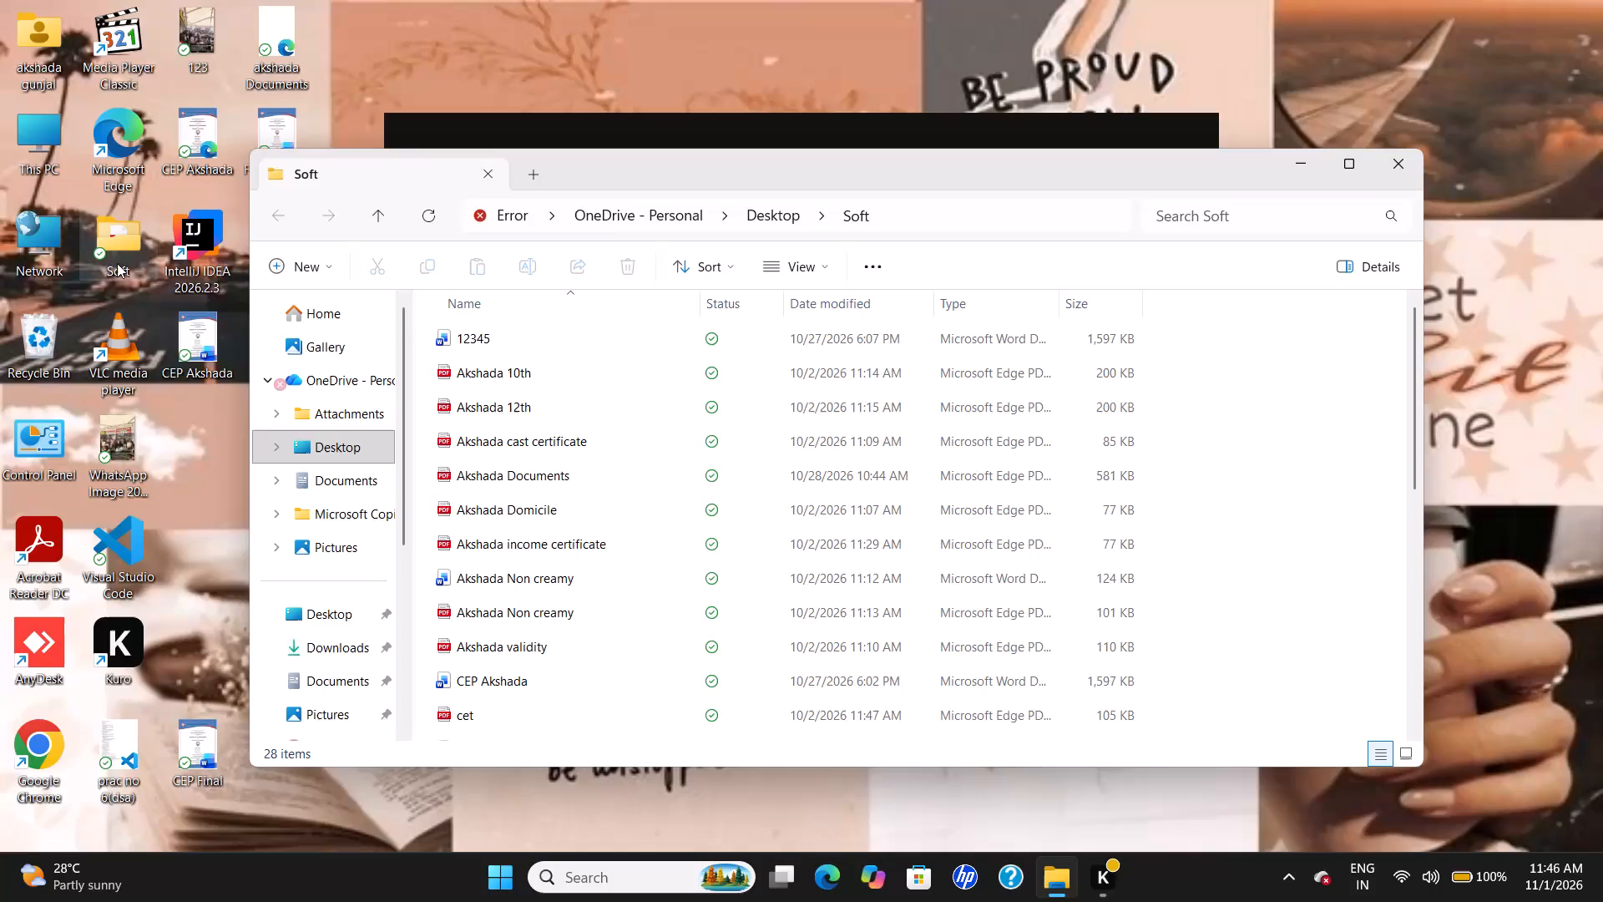
Open the Word document Doc1 from the OneDrive Documents folder.
click(330, 473)
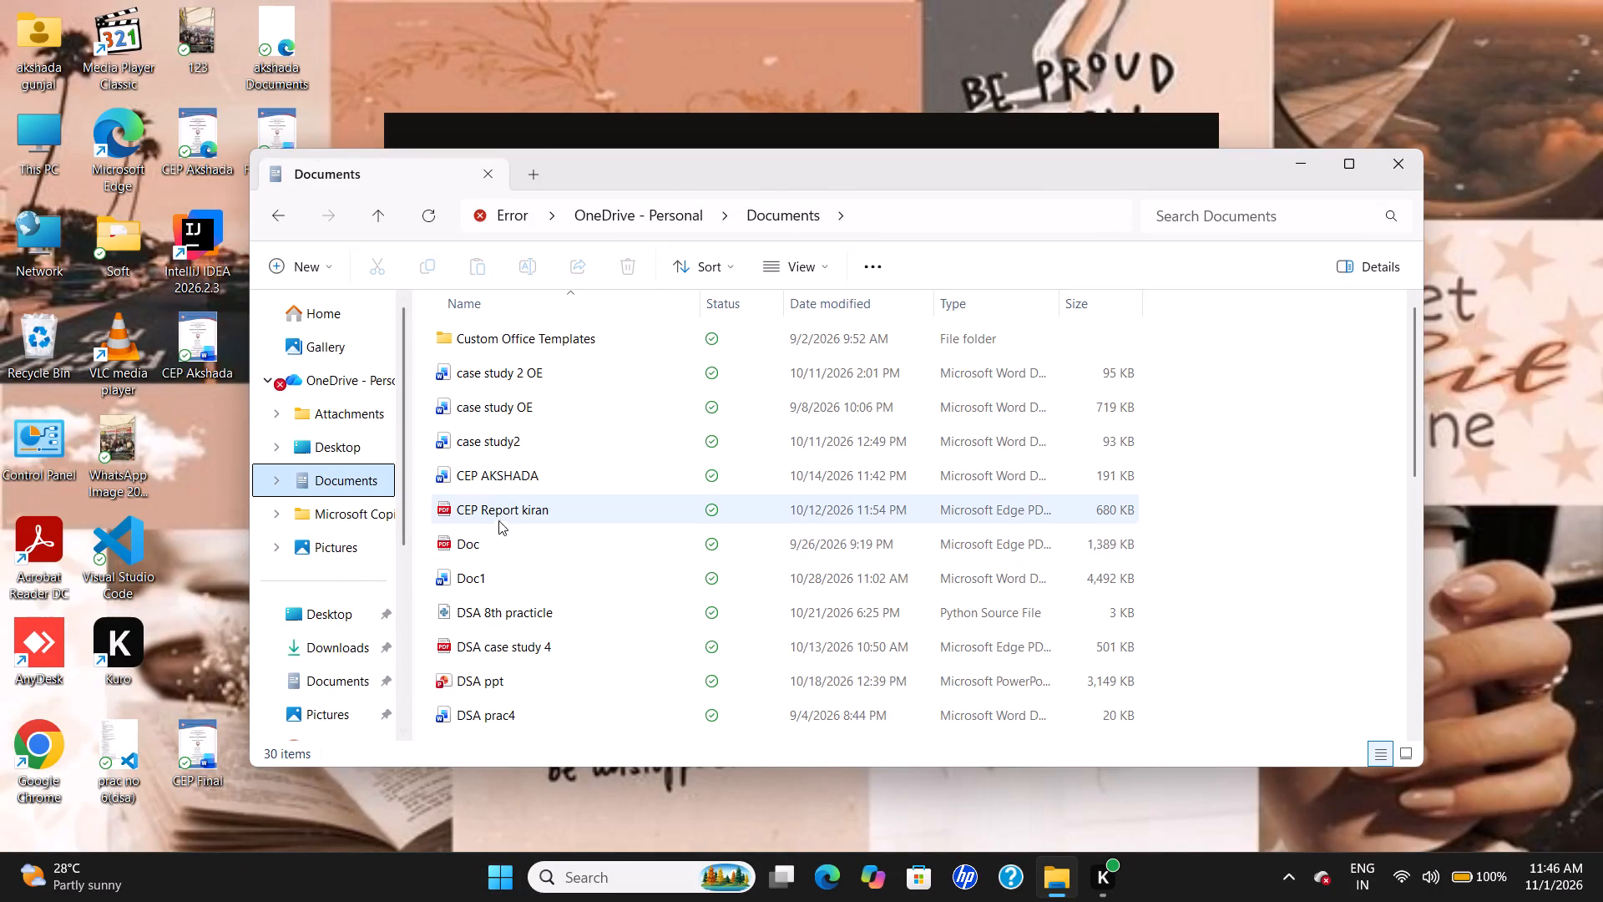
scroll(509, 500, down, 1)
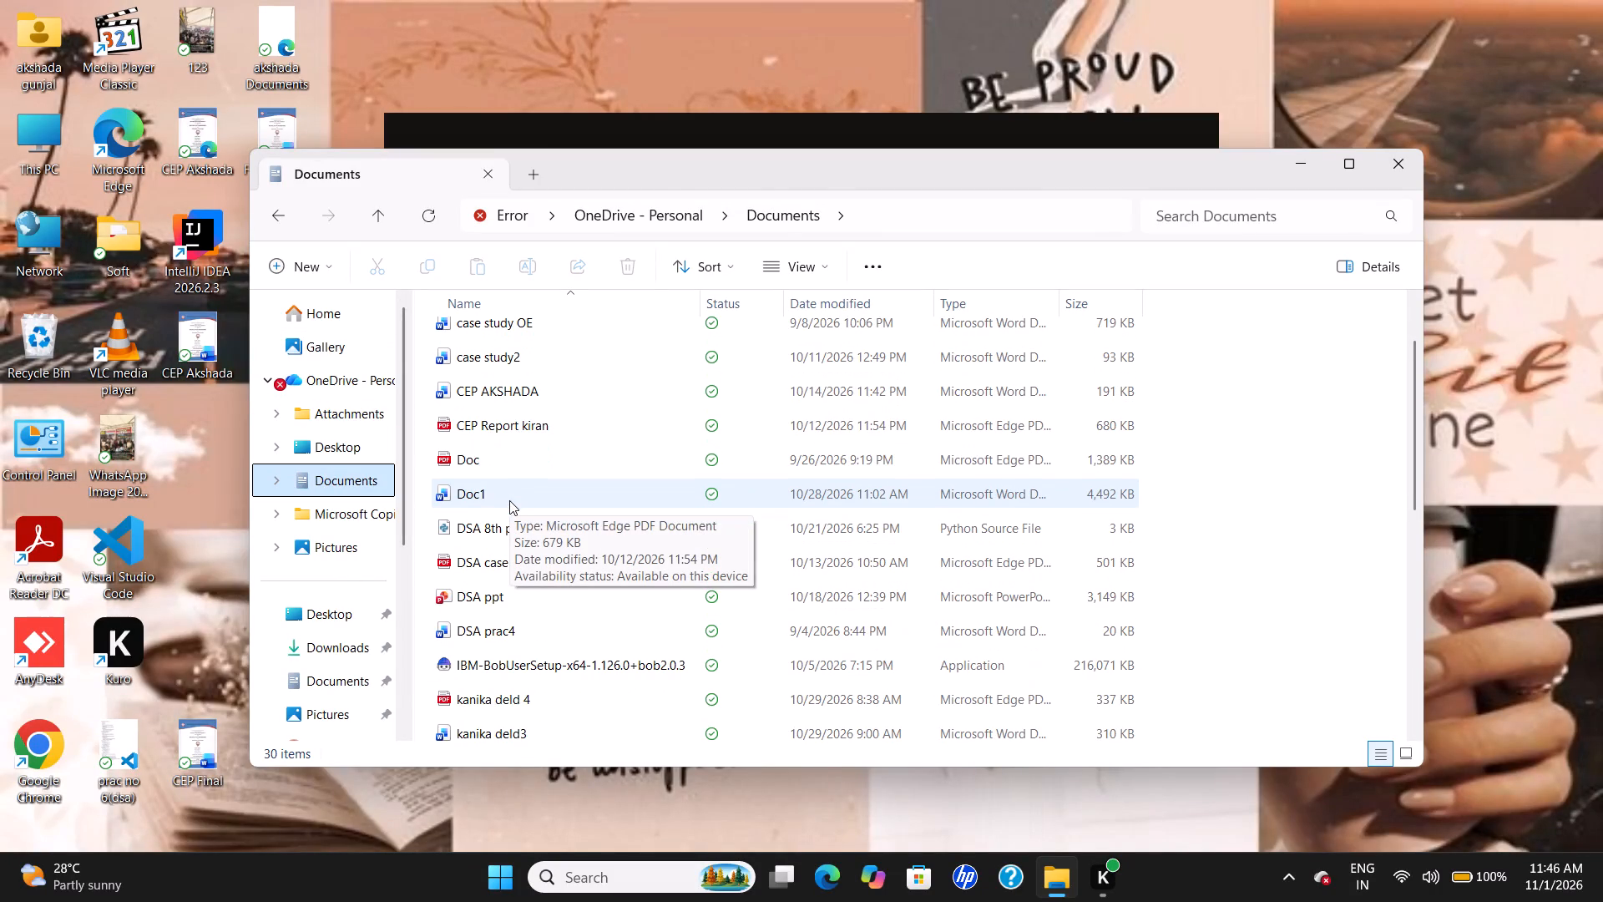
double_click(522, 494)
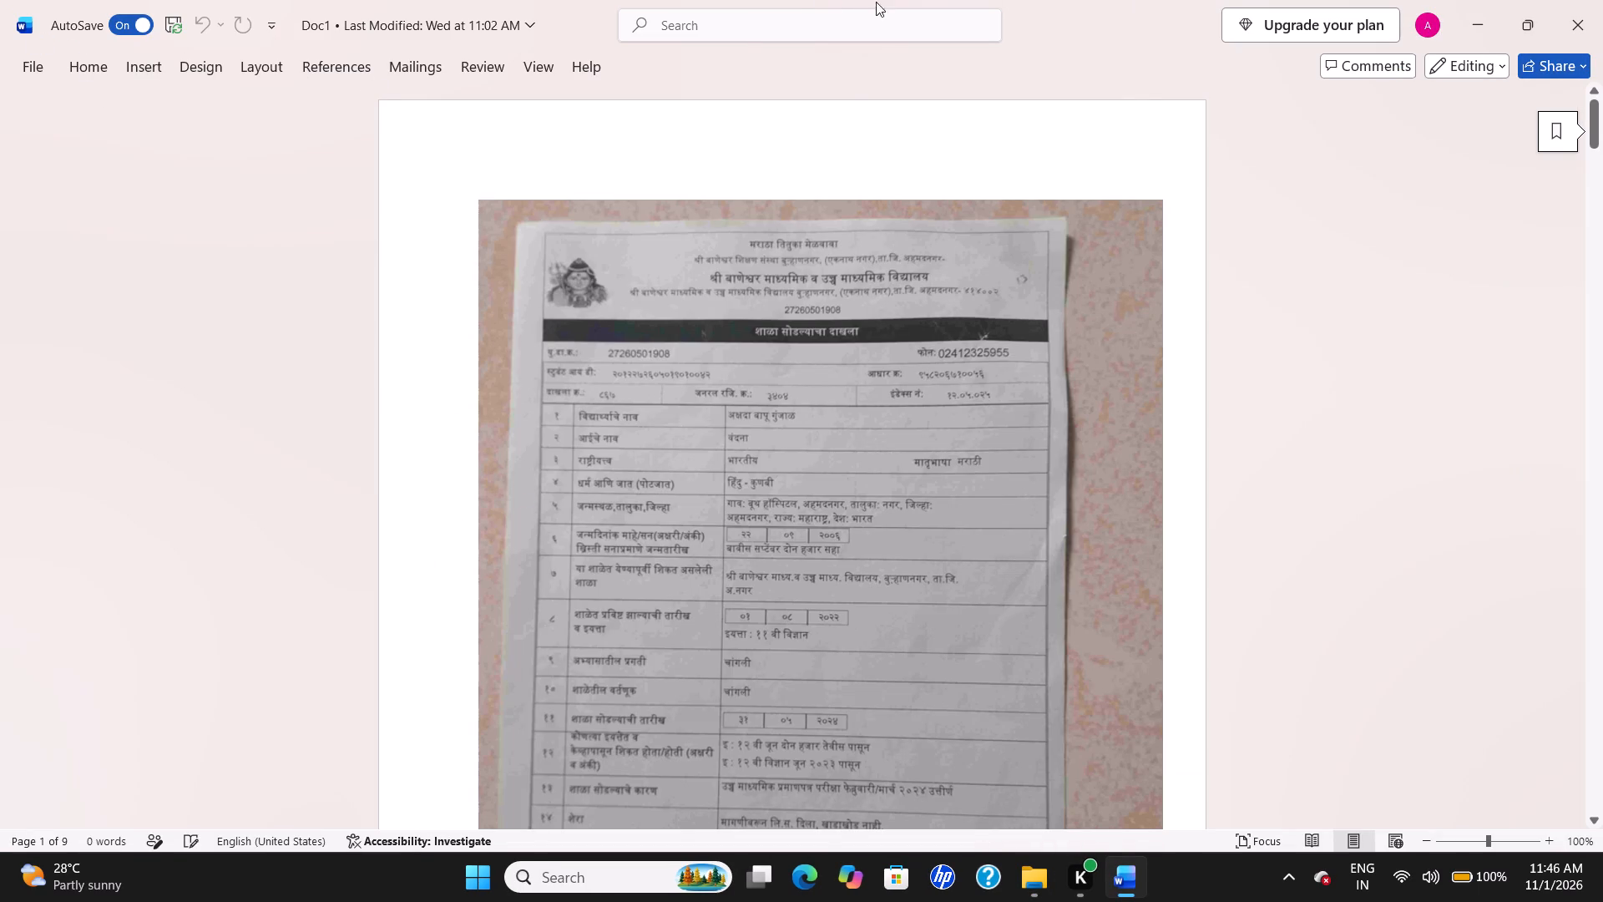
Close the Word document Doc1.
click(1585, 25)
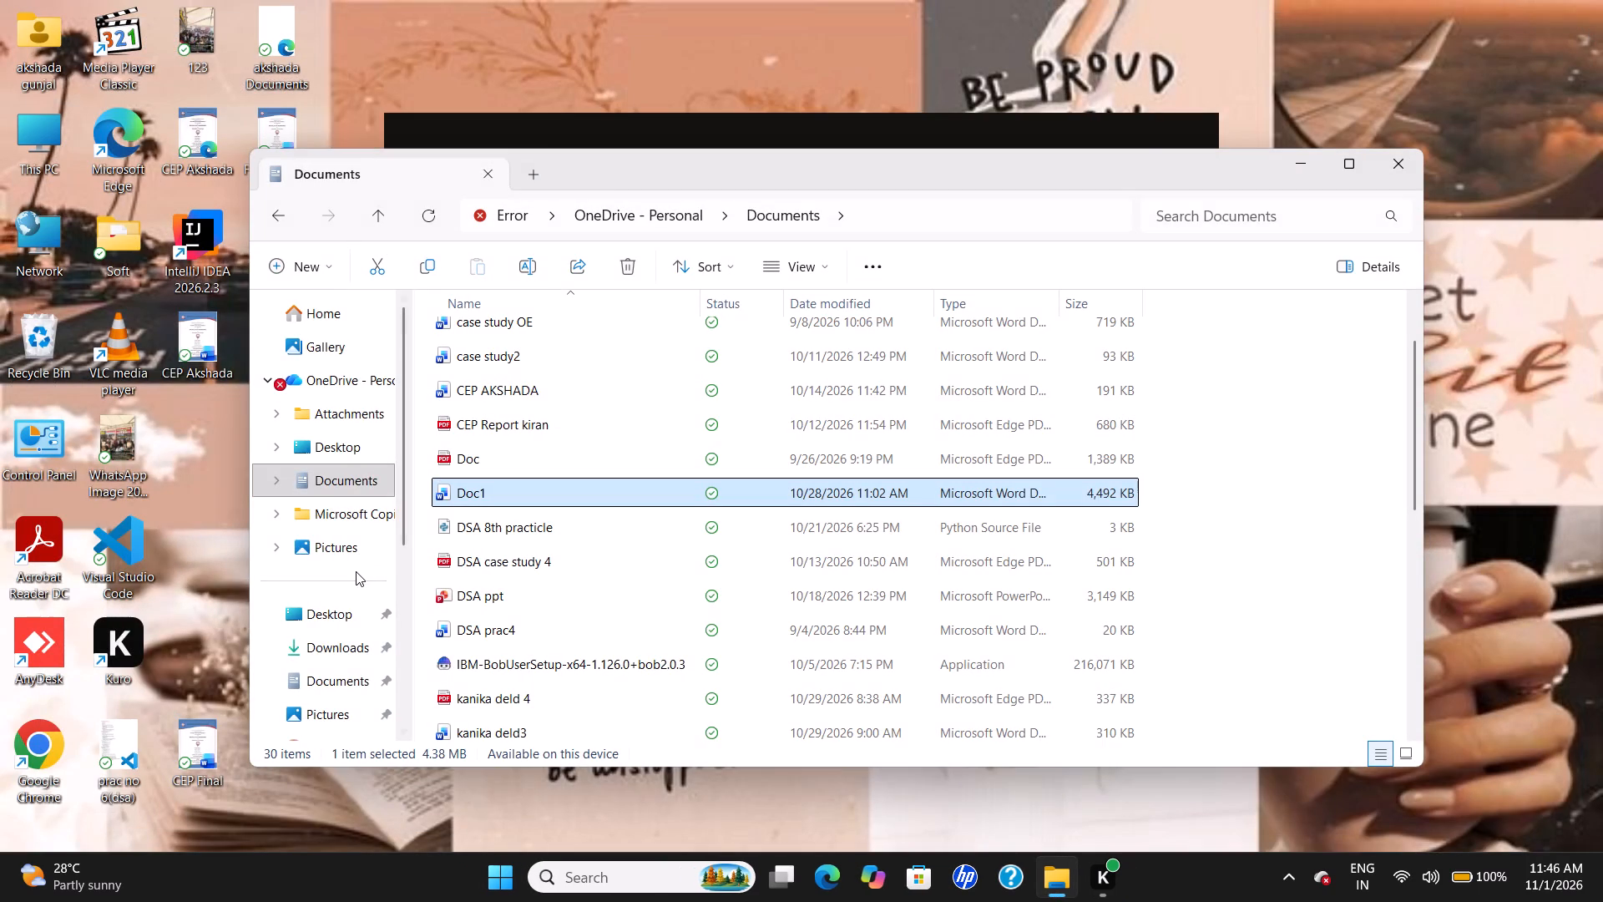
Open the 134 KB Word document modified 10/24/2026 from the OneDrive Documents folder.
scroll(356, 572, down, 1)
scroll(481, 530, down, 1)
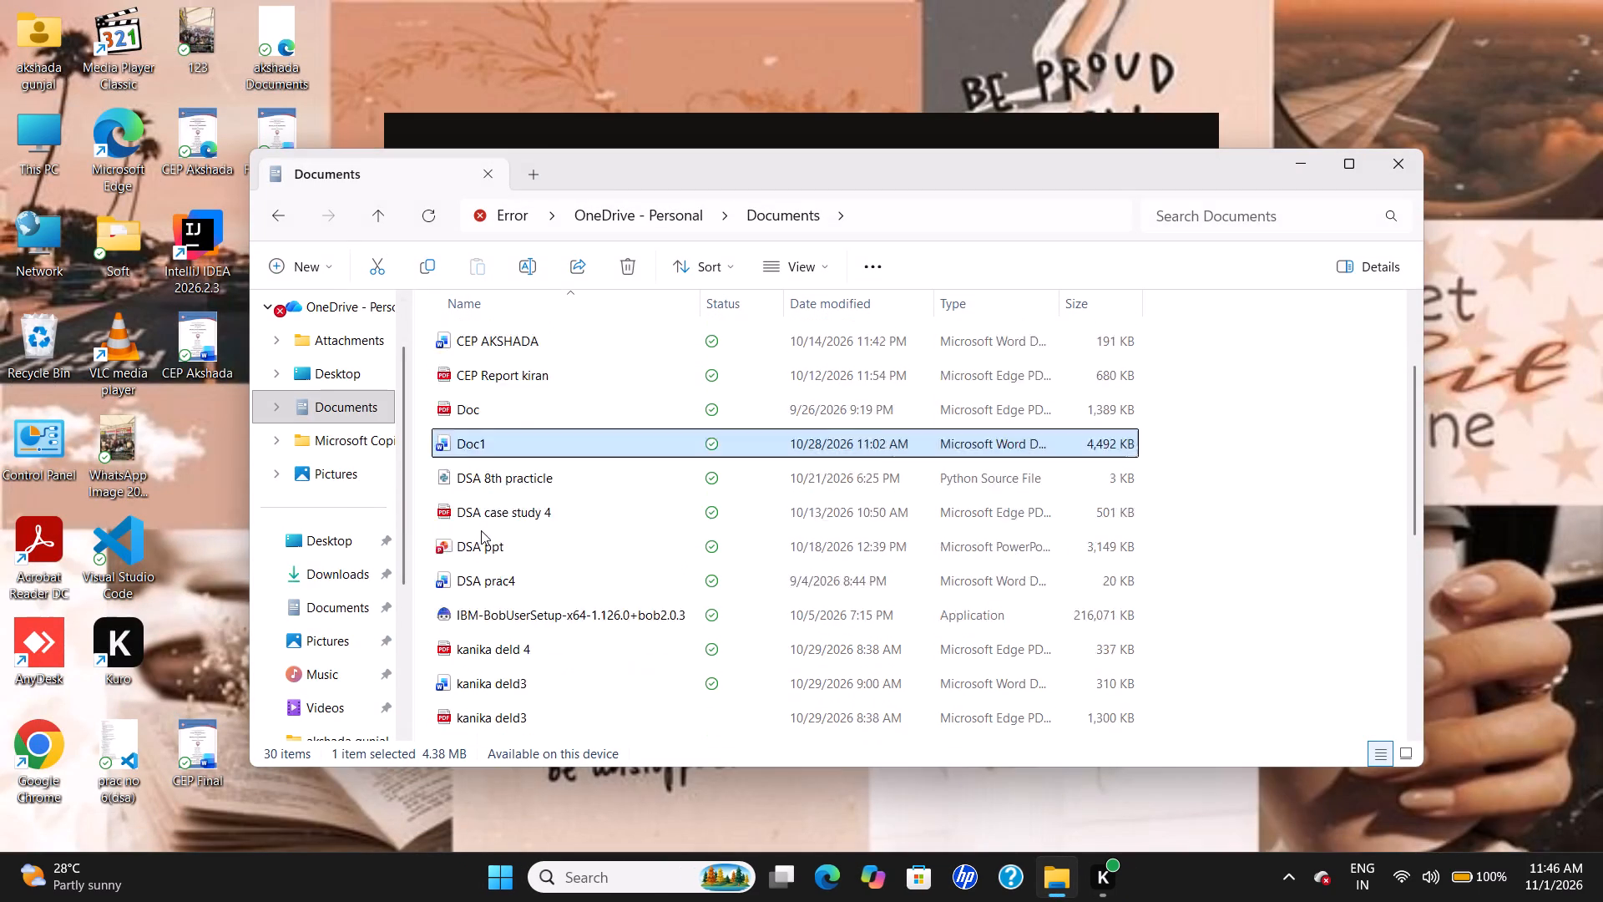
scroll(481, 530, down, 2)
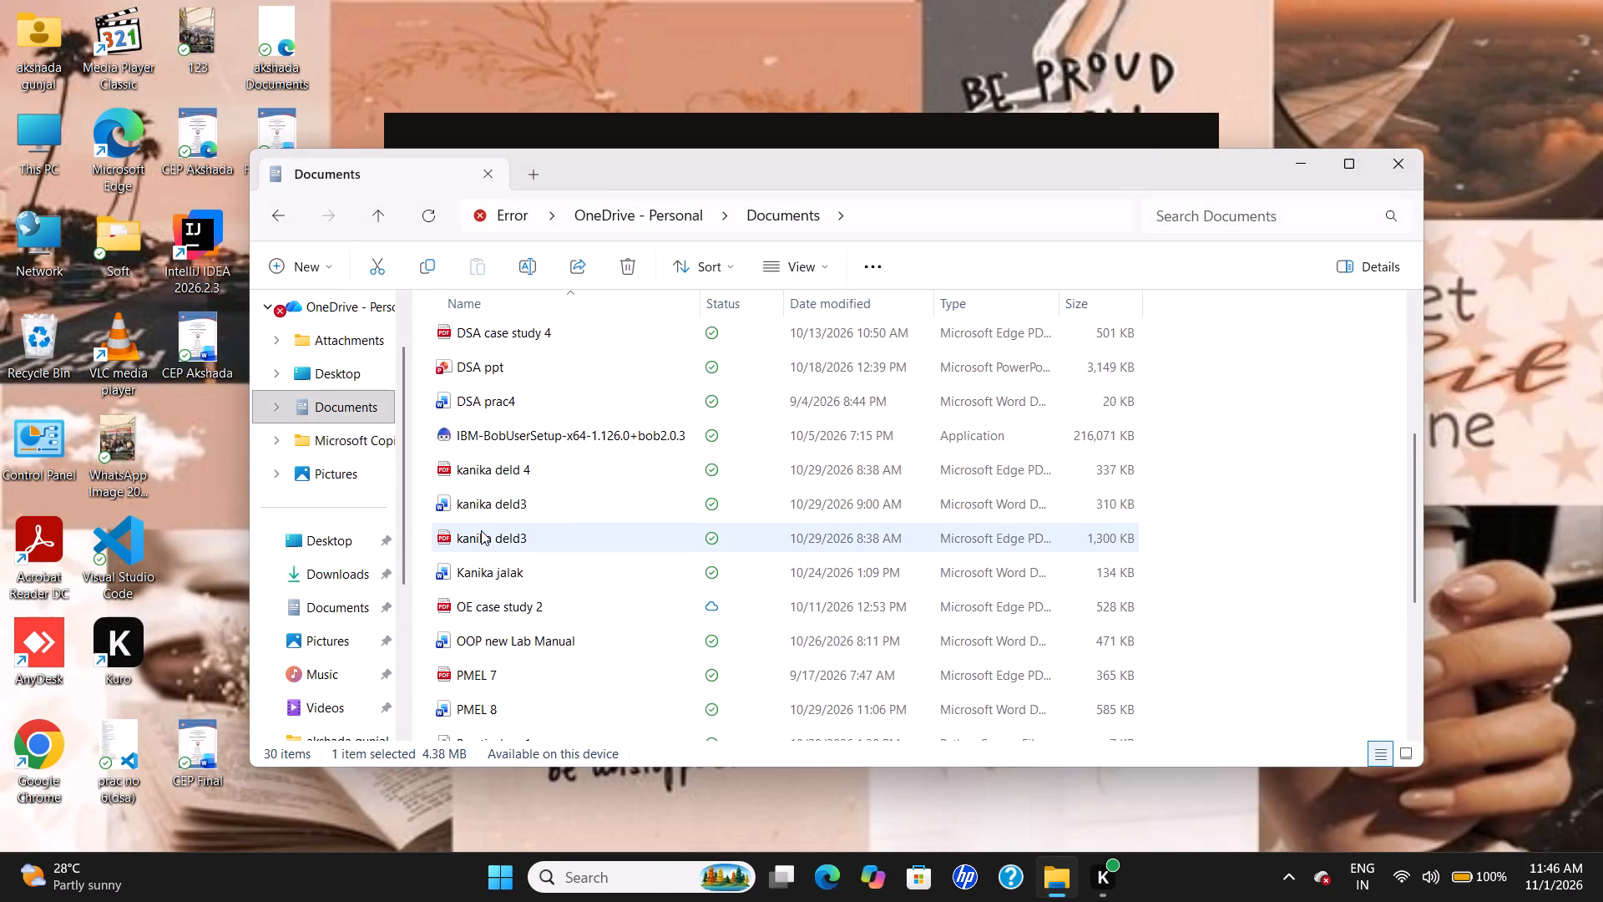
scroll(481, 530, down, 2)
double_click(481, 530)
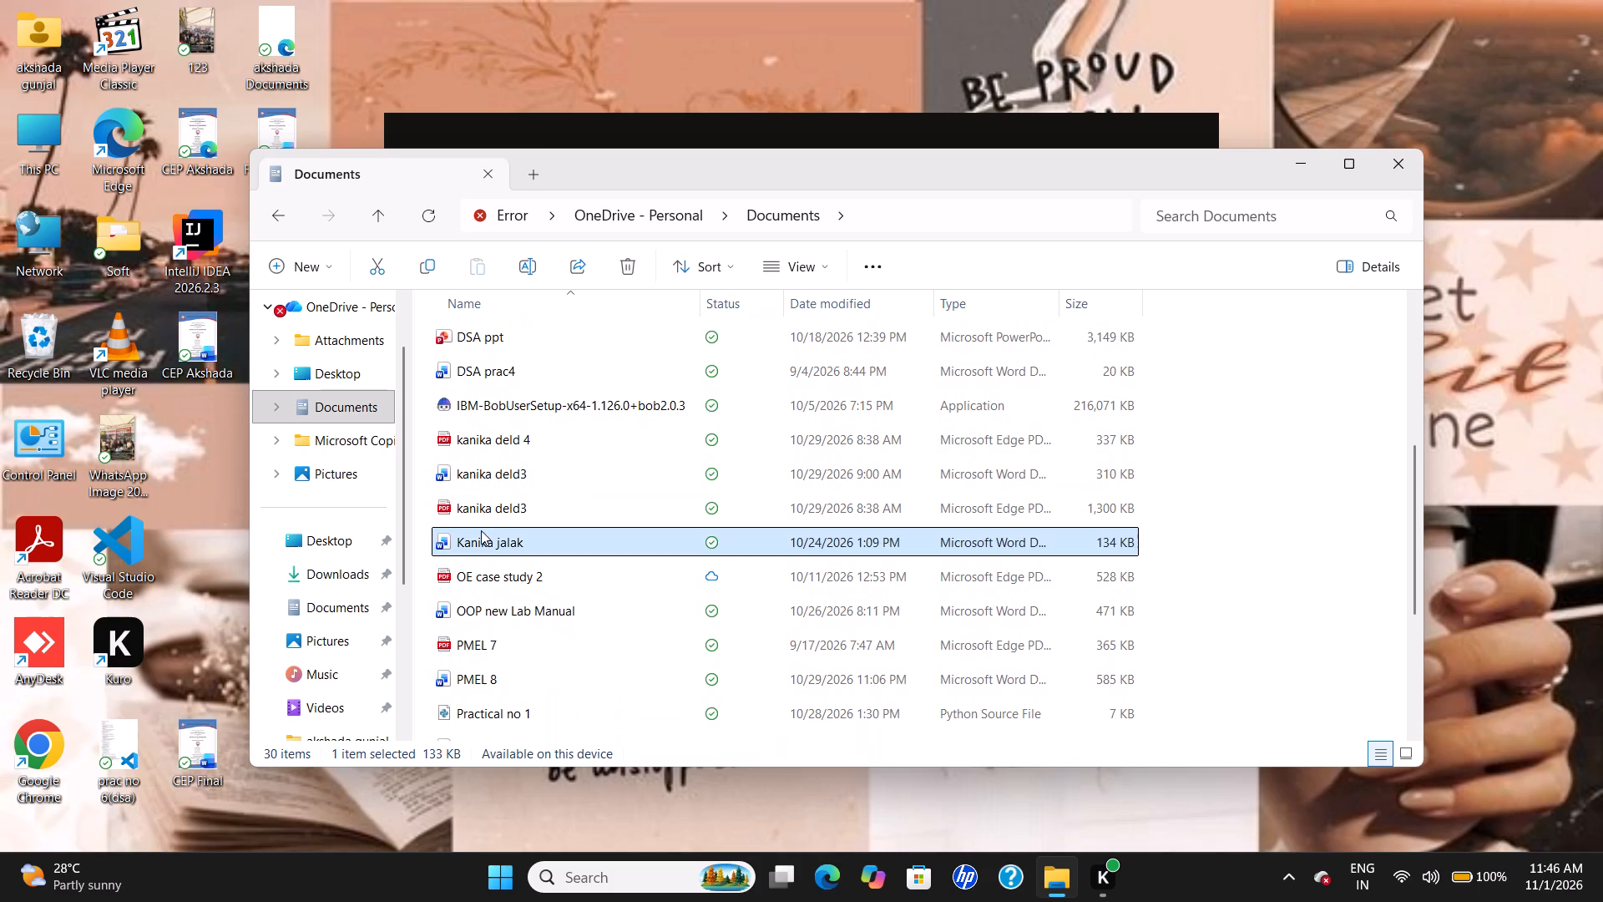
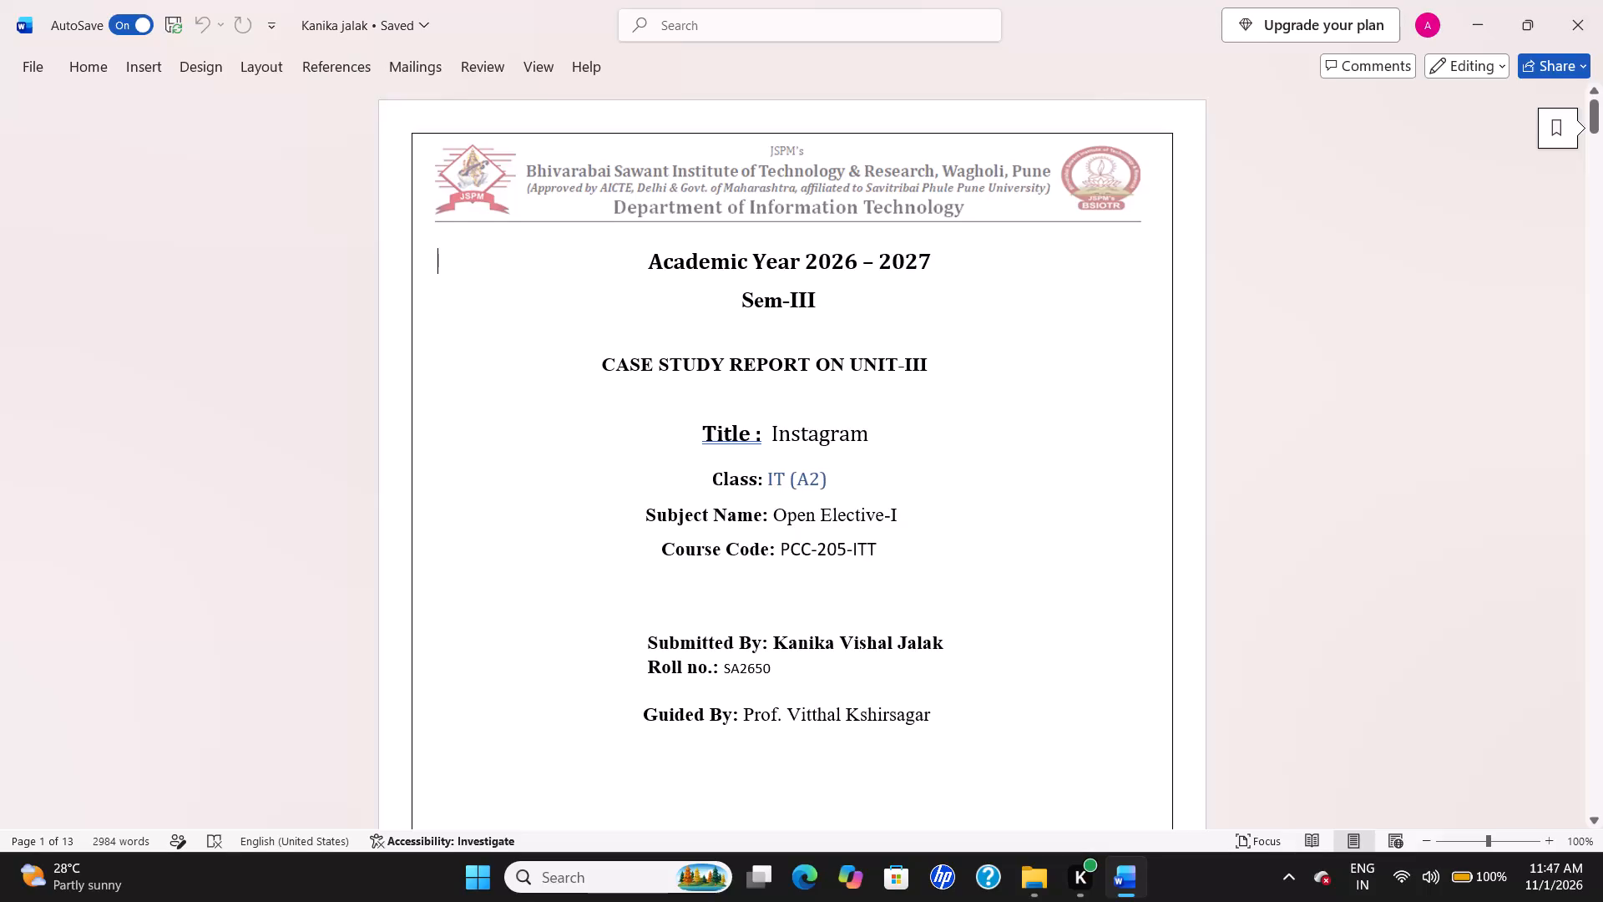
Look through the Instagram case study report from the cover page to the Conclusion section and return to the cover page.
scroll(673, 553, down, 7)
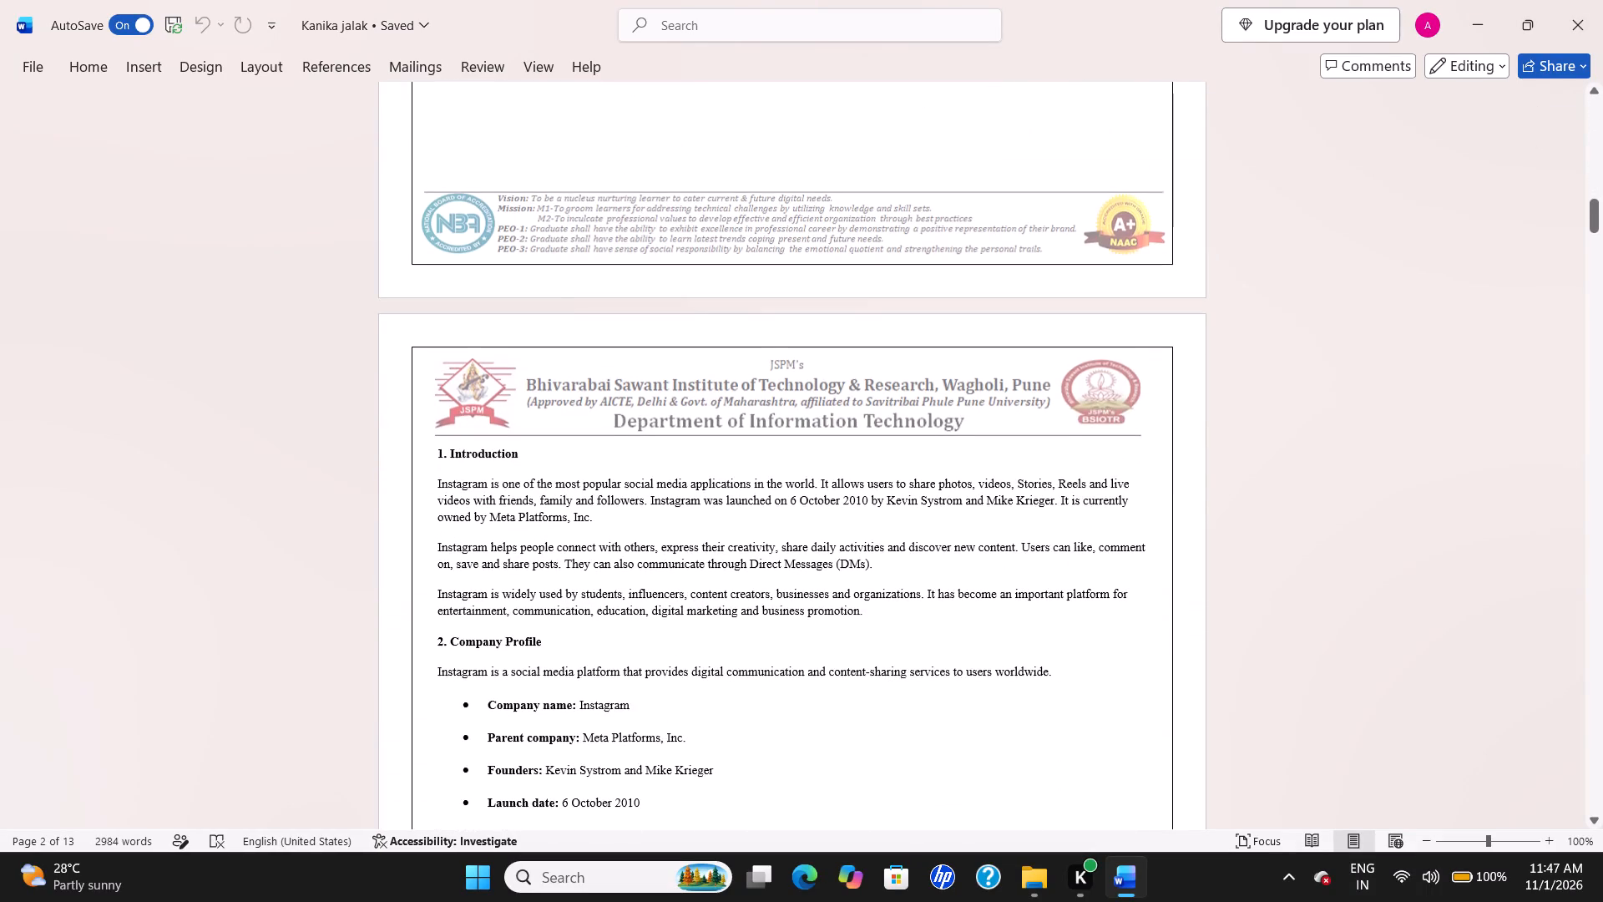
scroll(673, 553, down, 8)
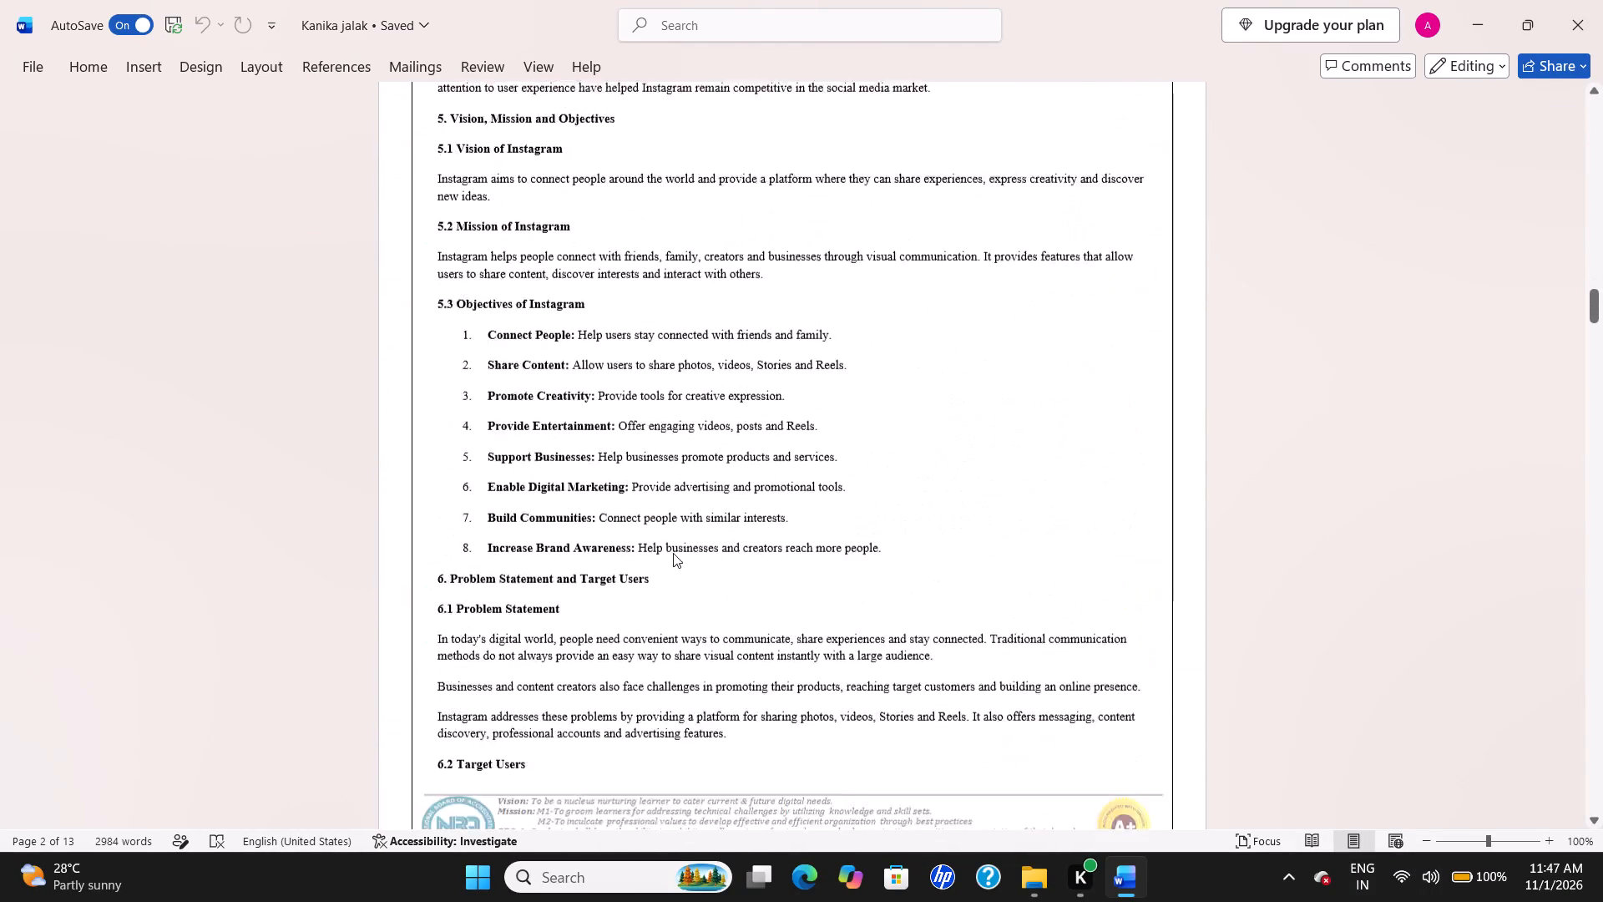
scroll(673, 553, down, 12)
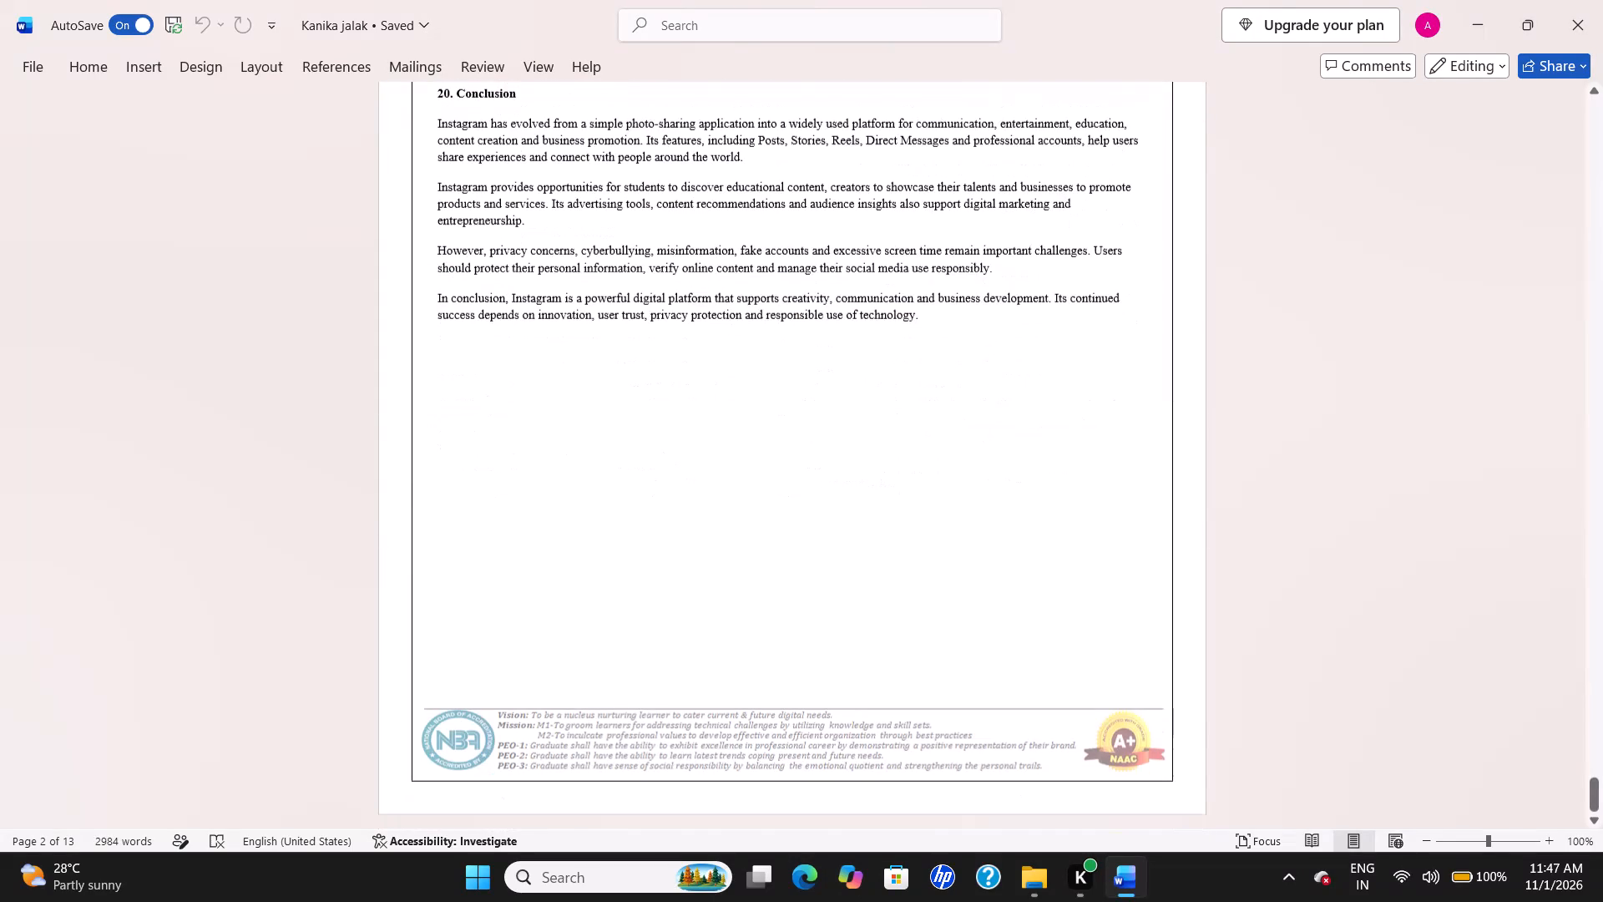
scroll(673, 553, down, 3)
scroll(673, 553, up, 16)
scroll(673, 553, up, 5)
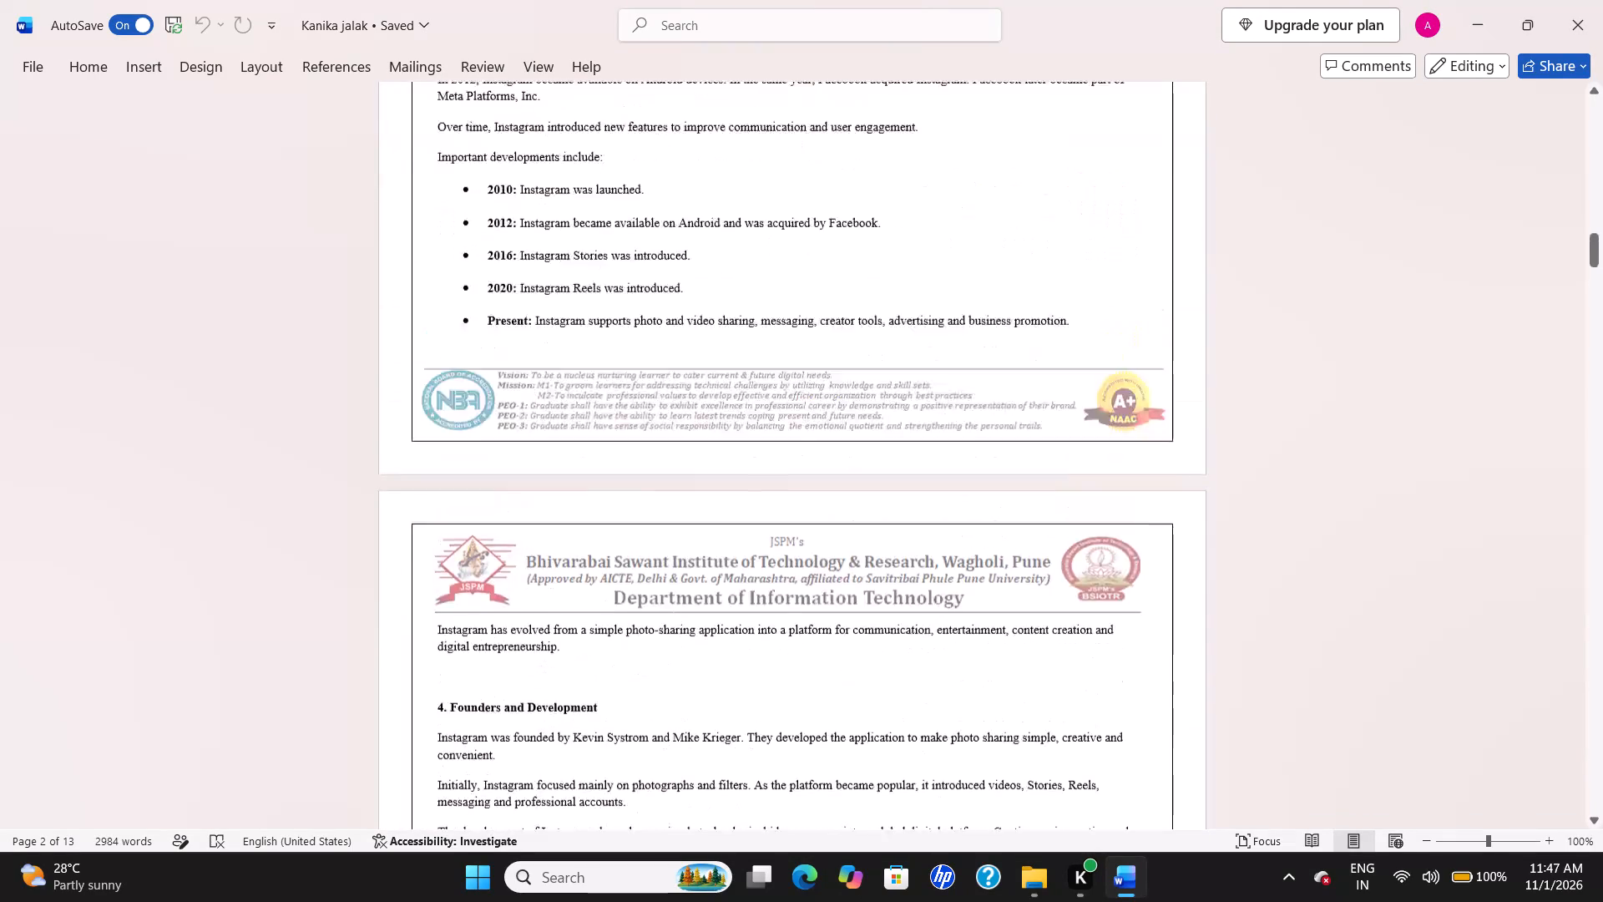
scroll(673, 553, up, 2)
click(651, 401)
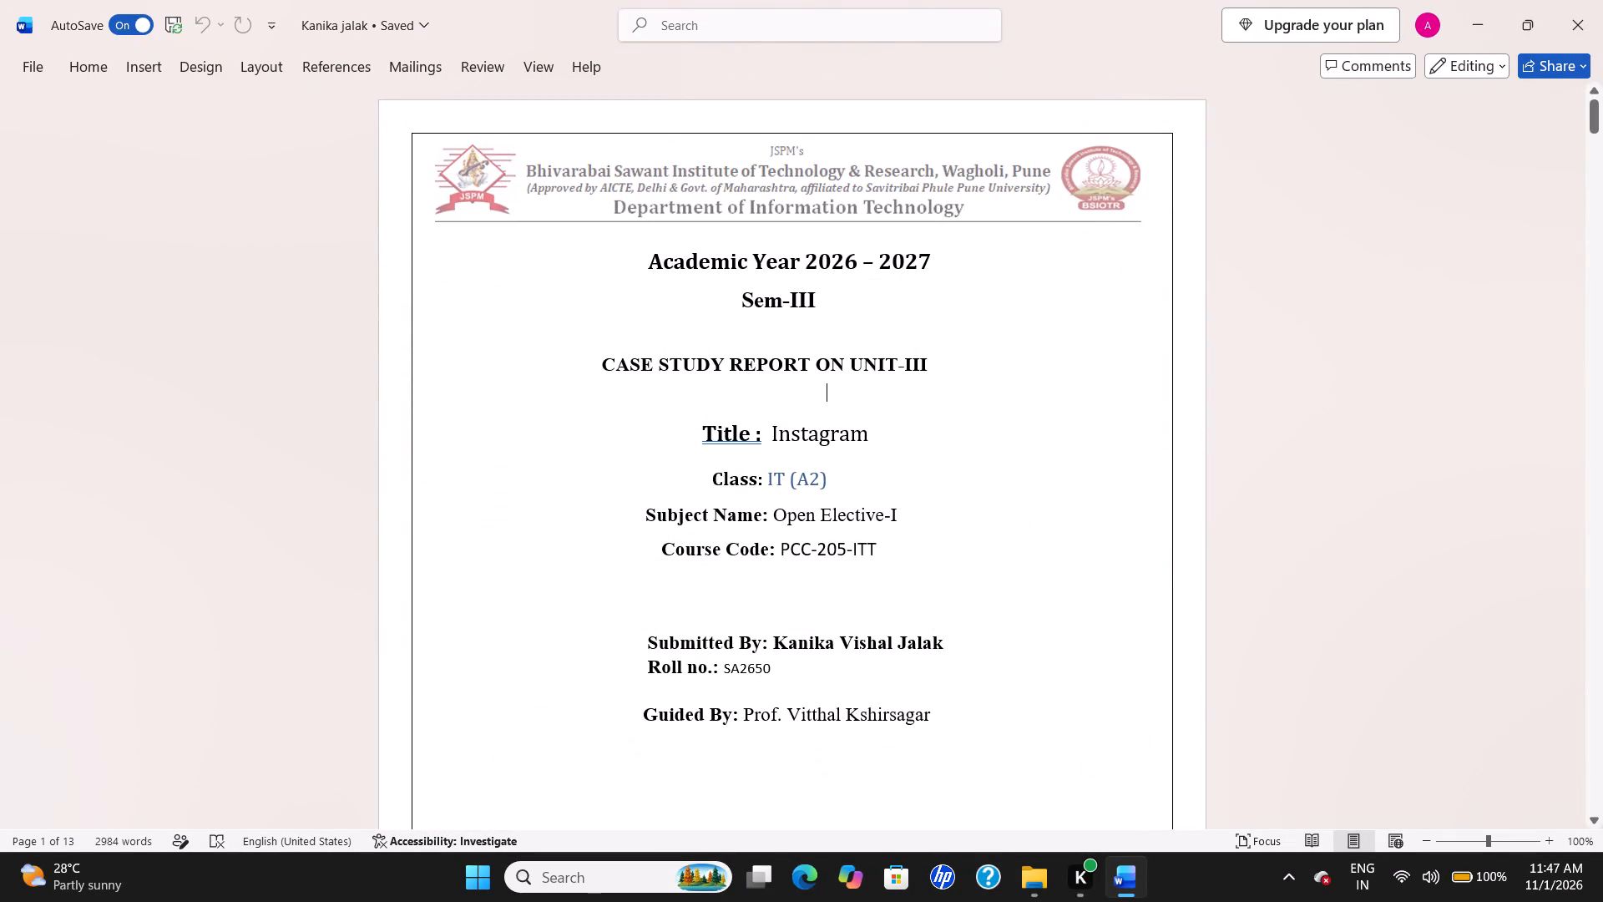
Select the word "Introduction" in the section 1 heading and open its font size choices.
scroll(651, 401, down, 1)
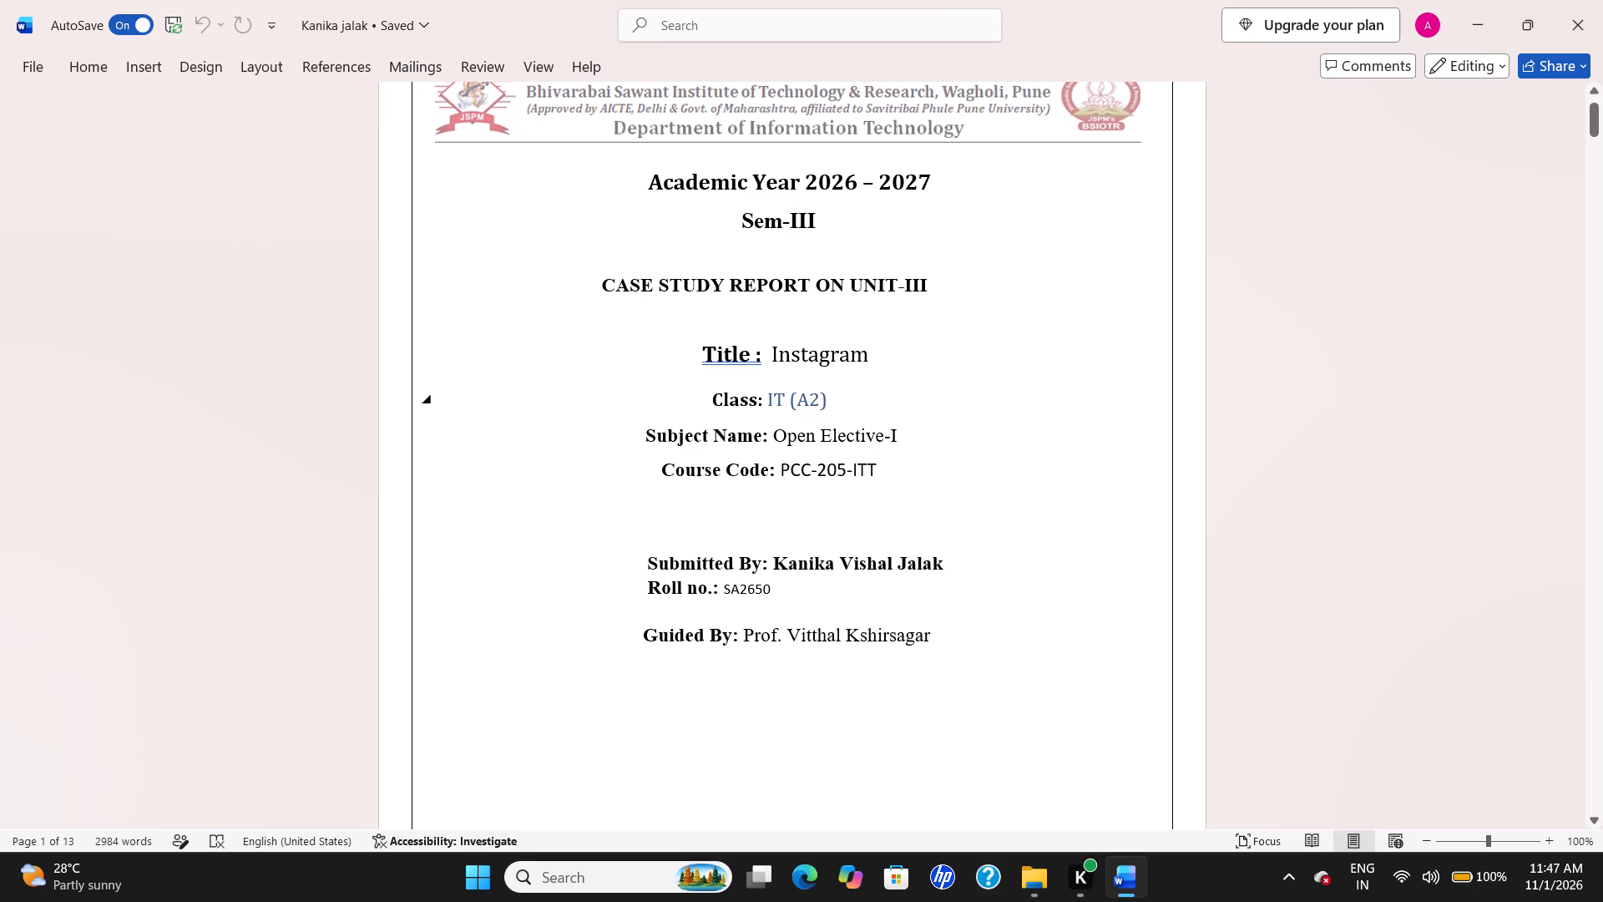
scroll(651, 401, down, 3)
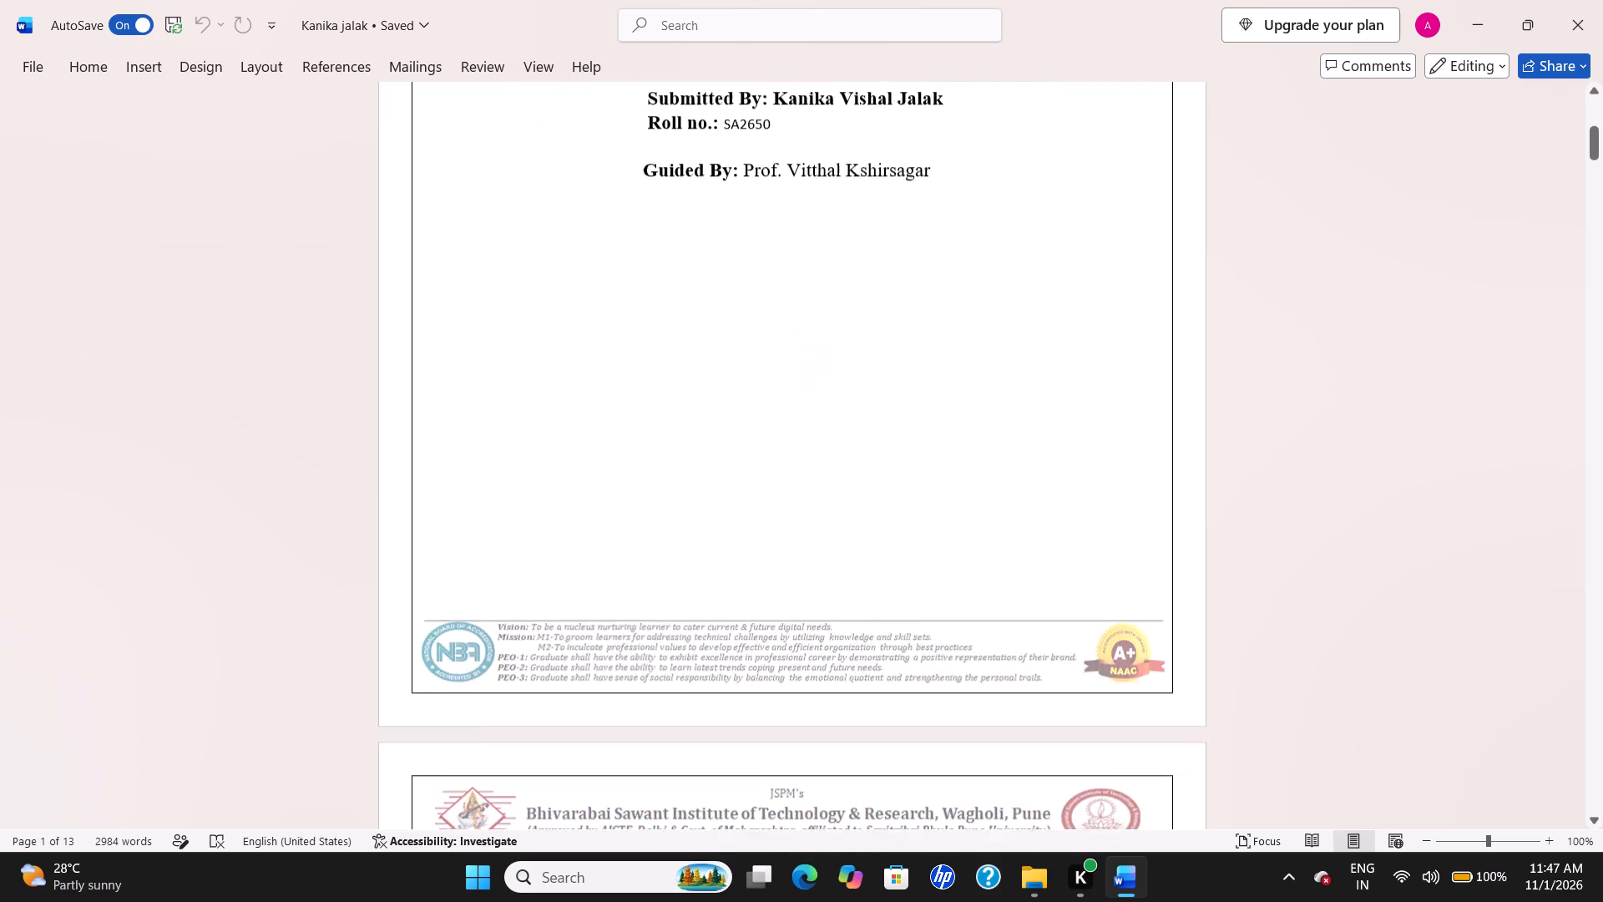
scroll(651, 401, down, 6)
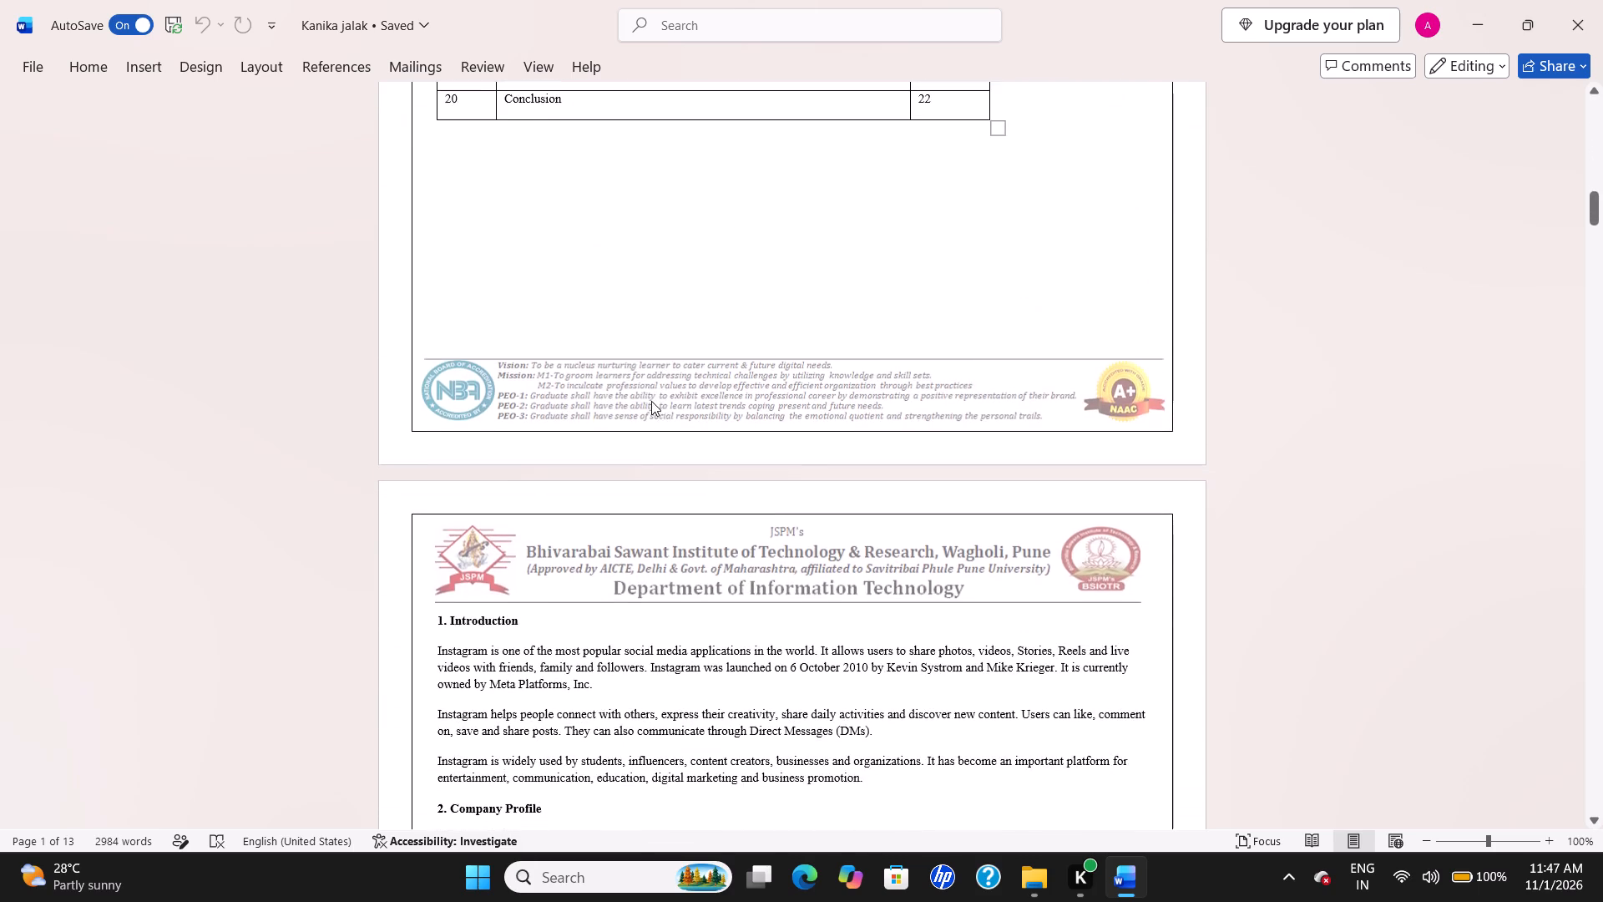
scroll(651, 401, down, 1)
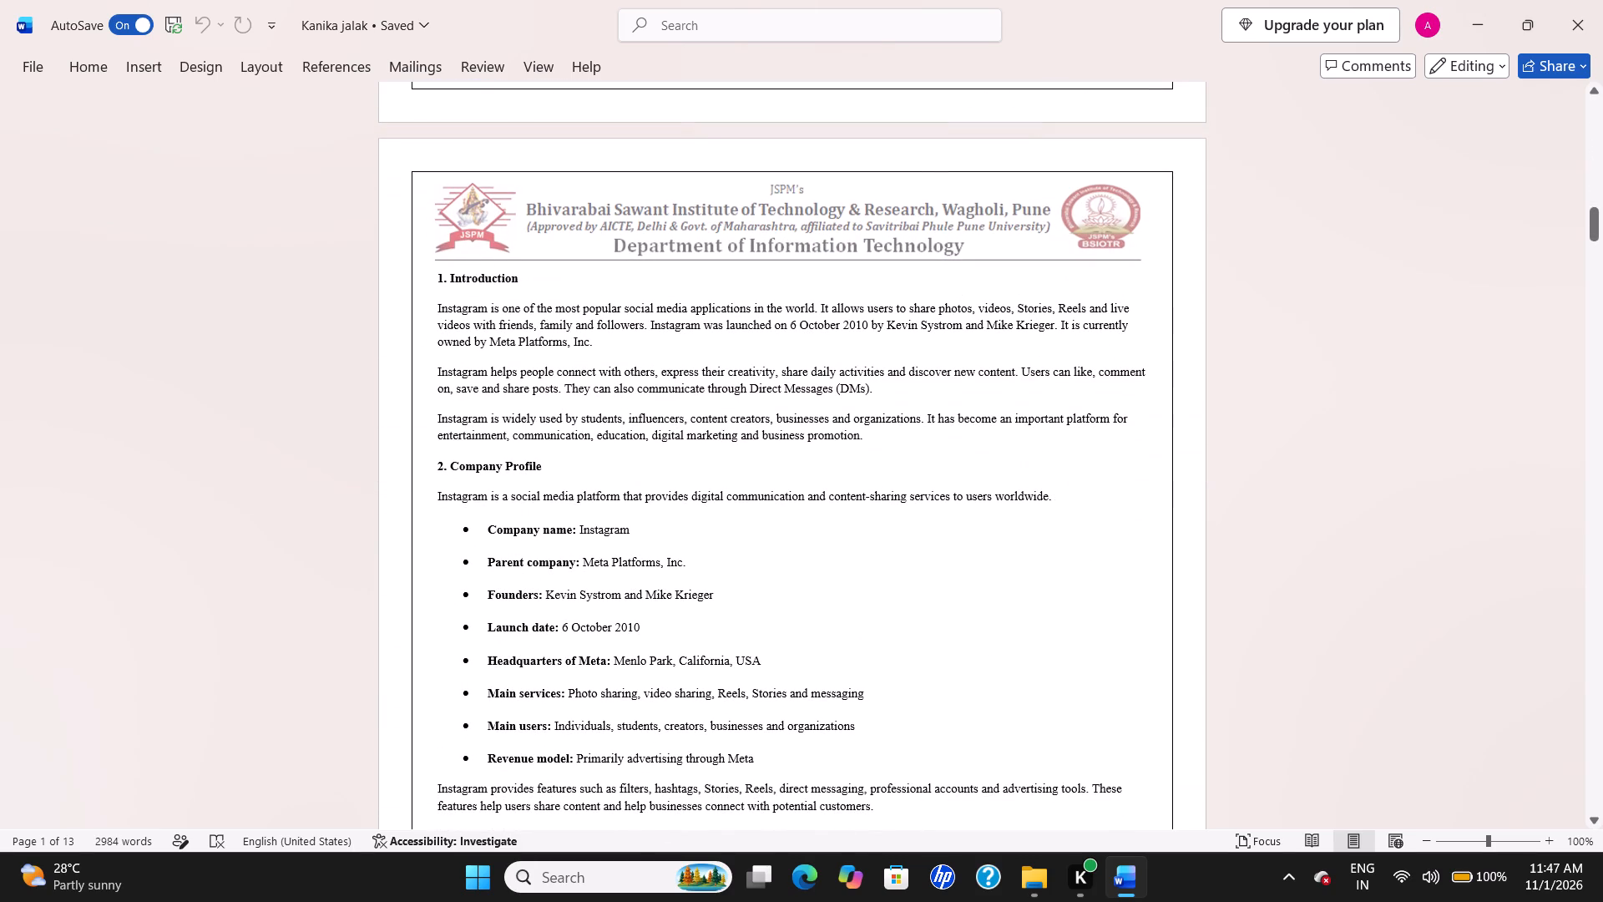
drag(451, 276, 543, 295)
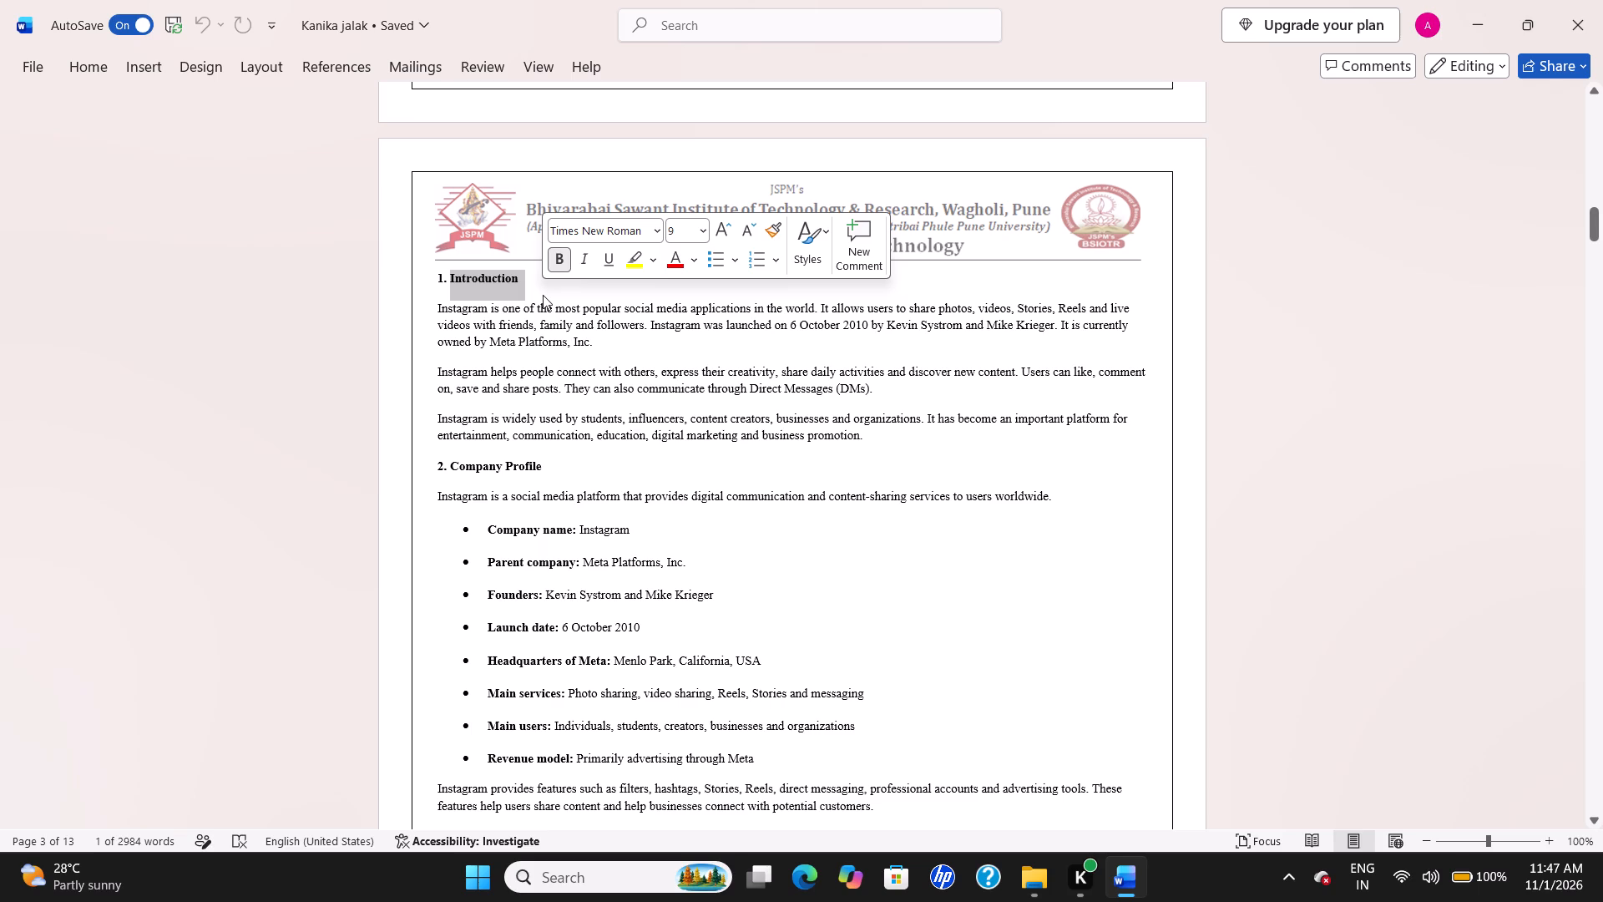
click(697, 234)
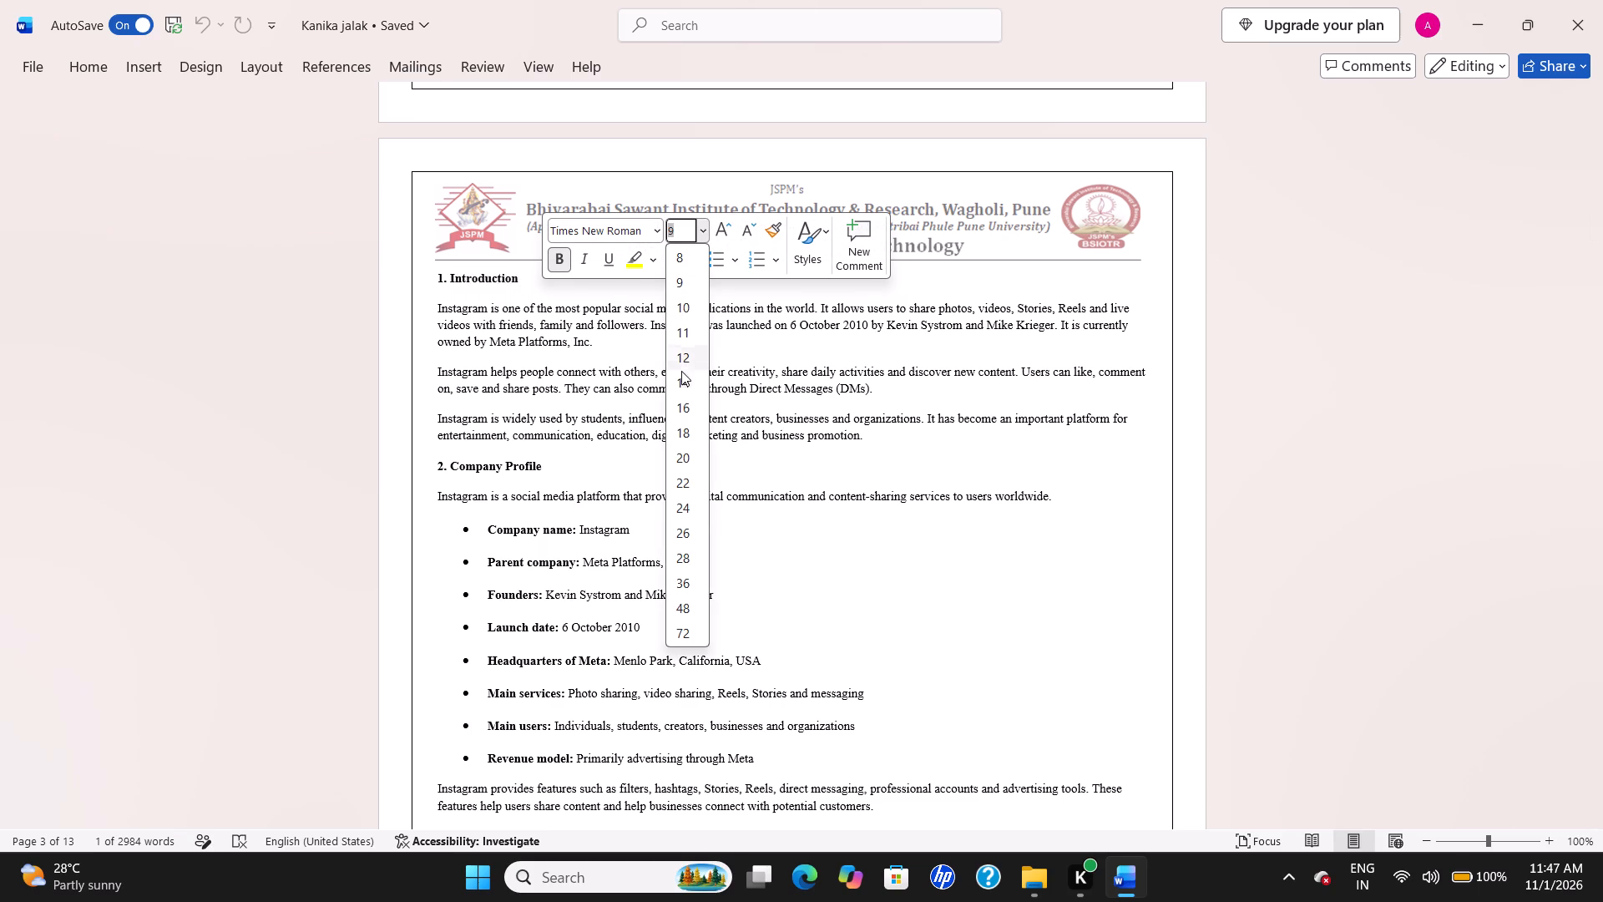
Set the font size of the word "Introduction" in the section 1 heading to 14.
click(684, 385)
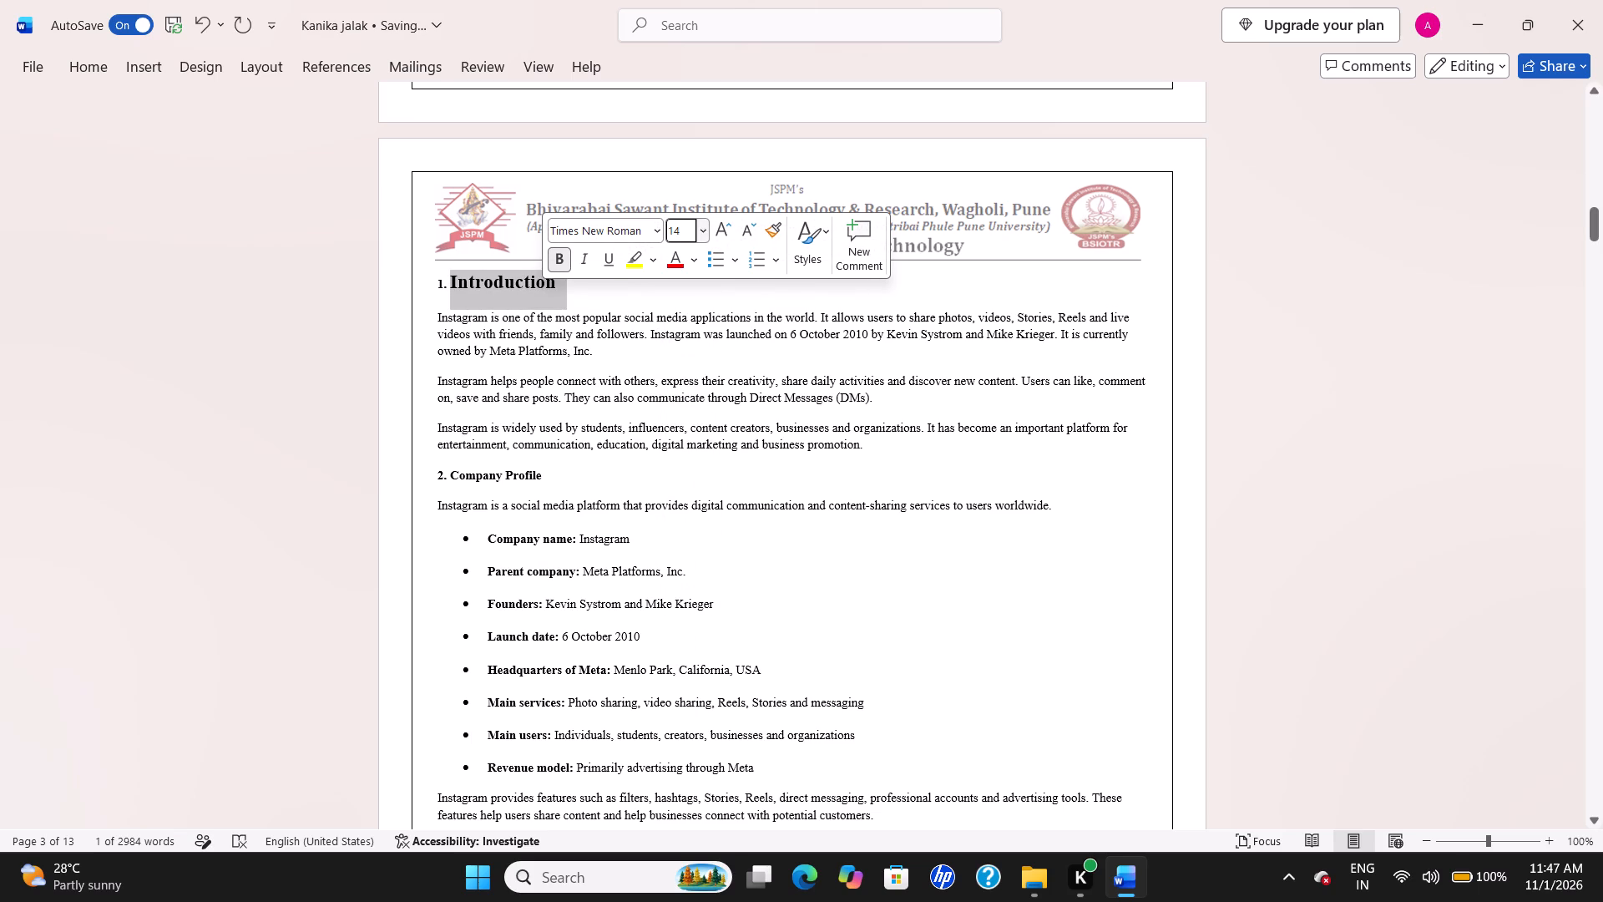
click(514, 328)
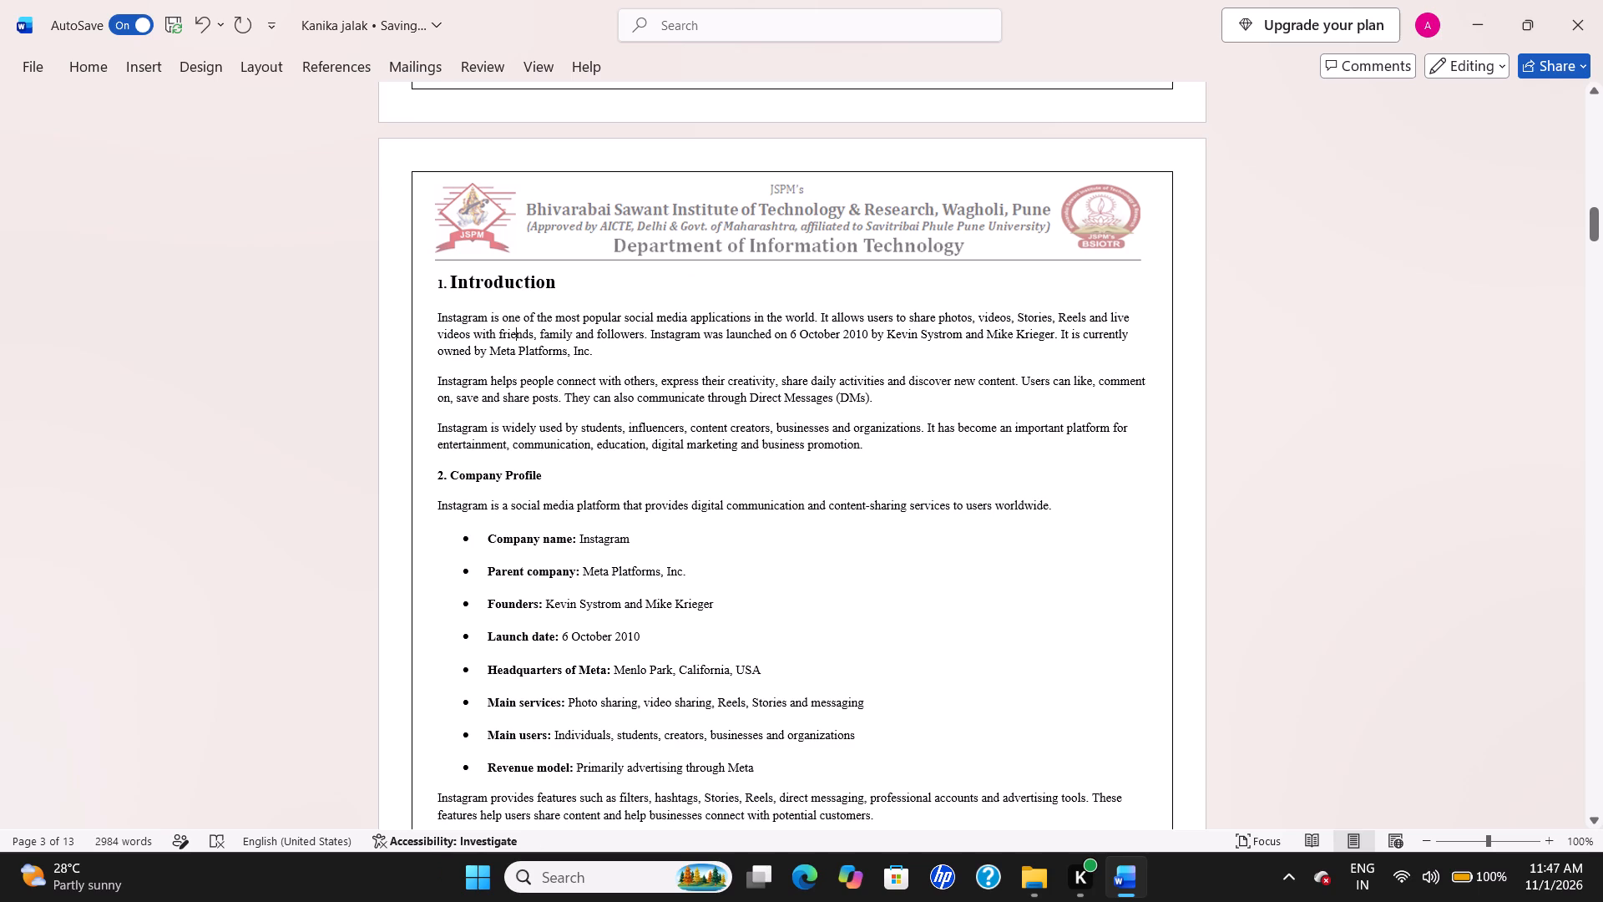
Set the font size of the three body paragraphs under the Introduction heading to 12.
click(437, 318)
drag(437, 318, 589, 475)
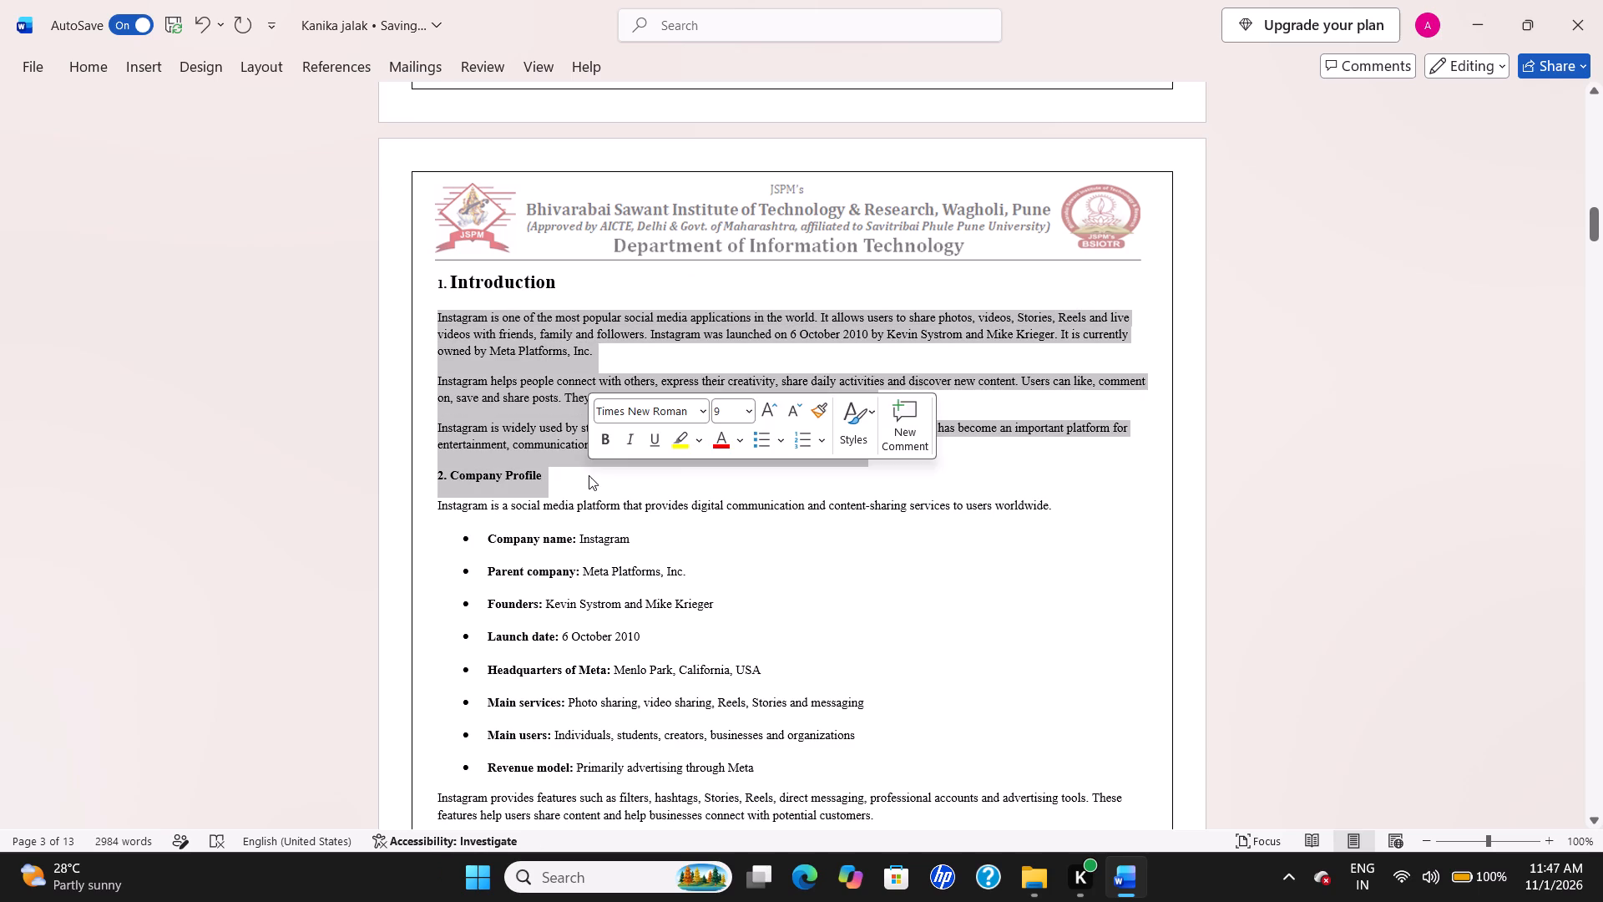
click(881, 461)
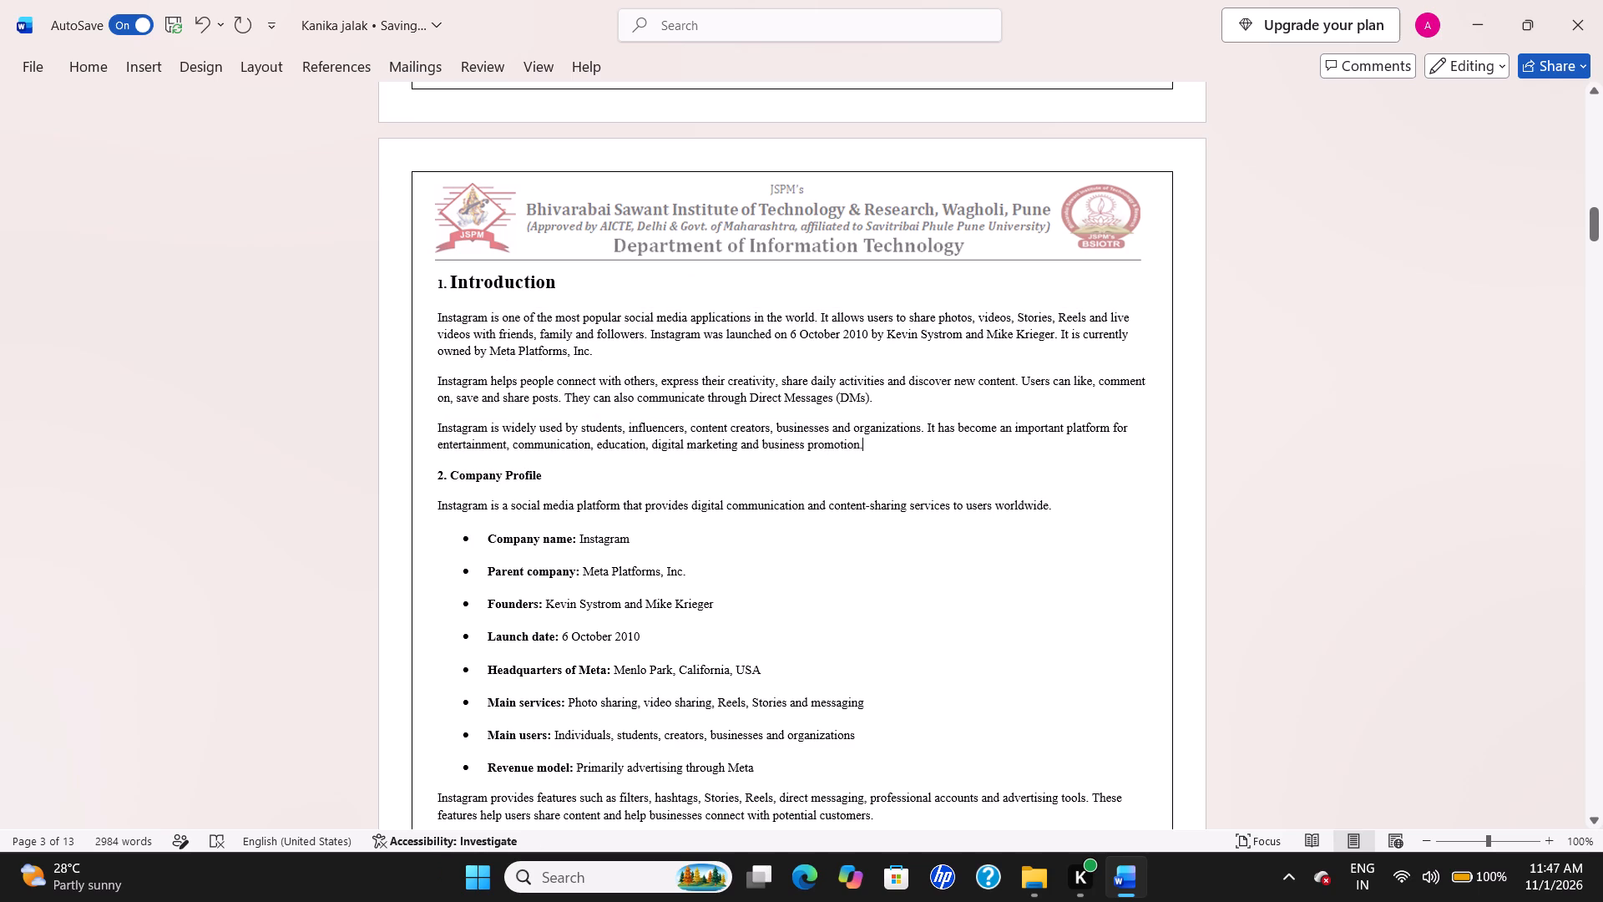
drag(439, 315, 468, 326)
drag(468, 326, 850, 444)
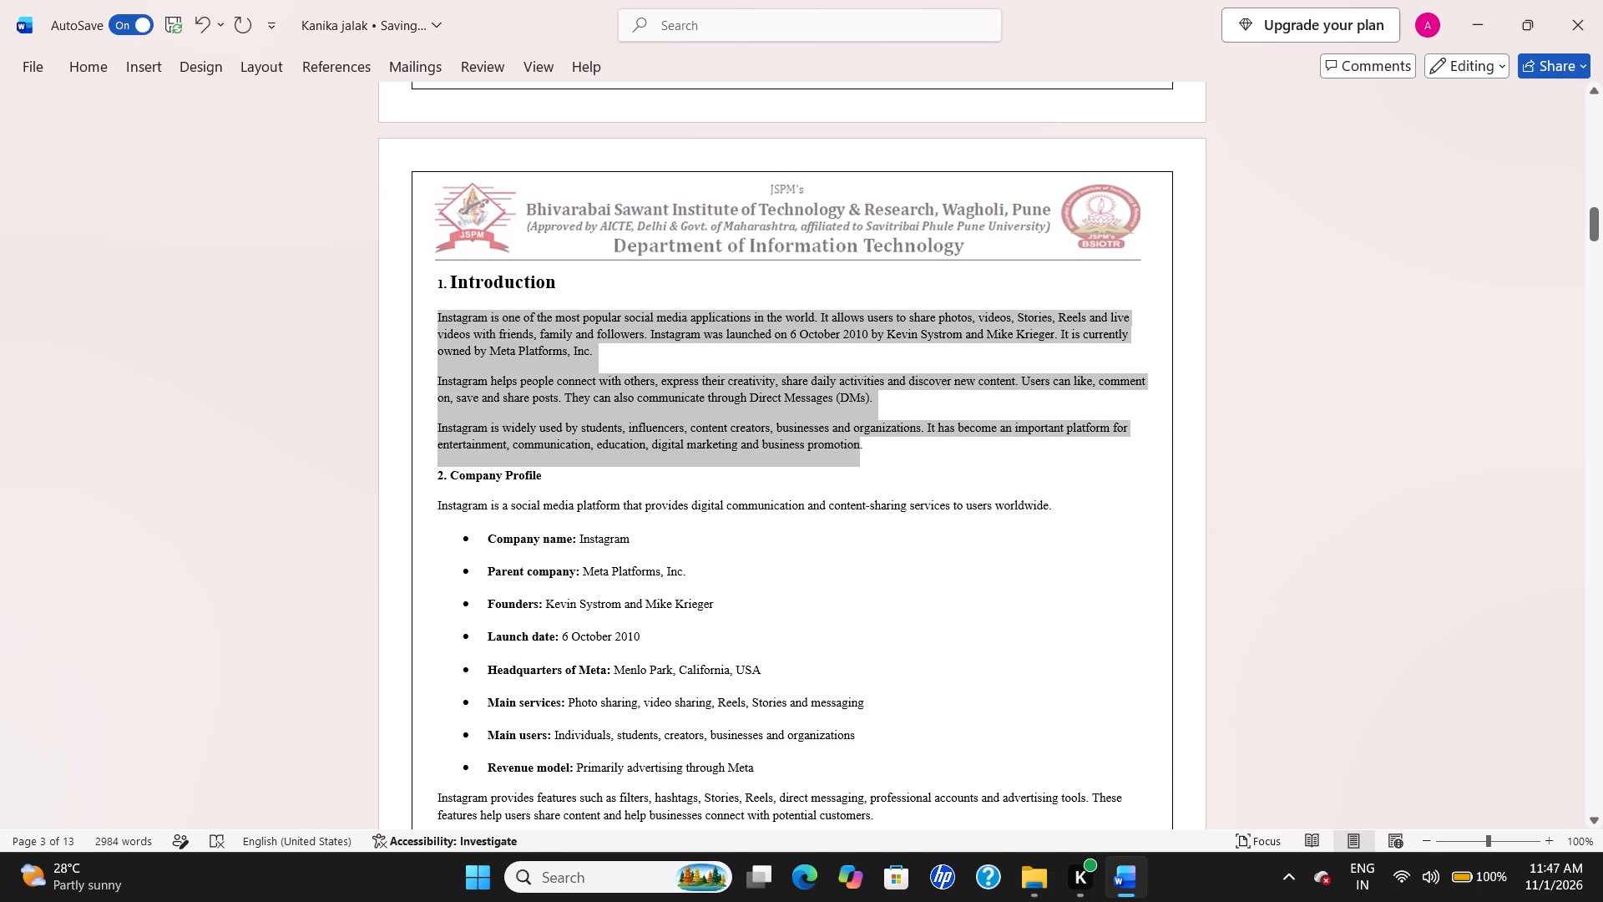
drag(850, 444, 851, 444)
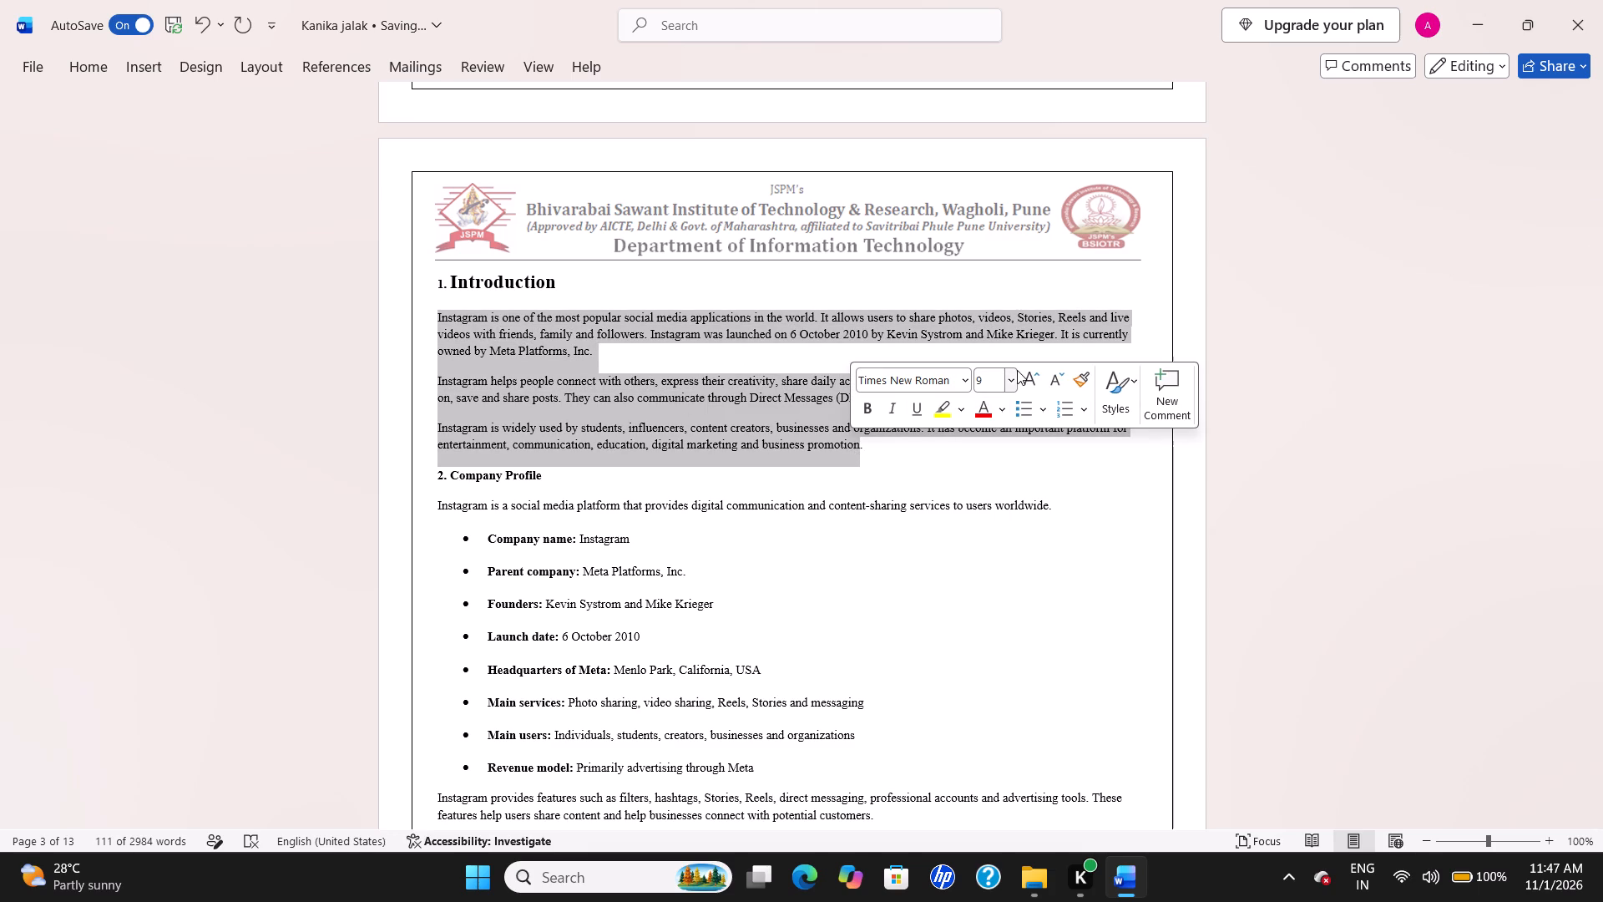
click(1004, 387)
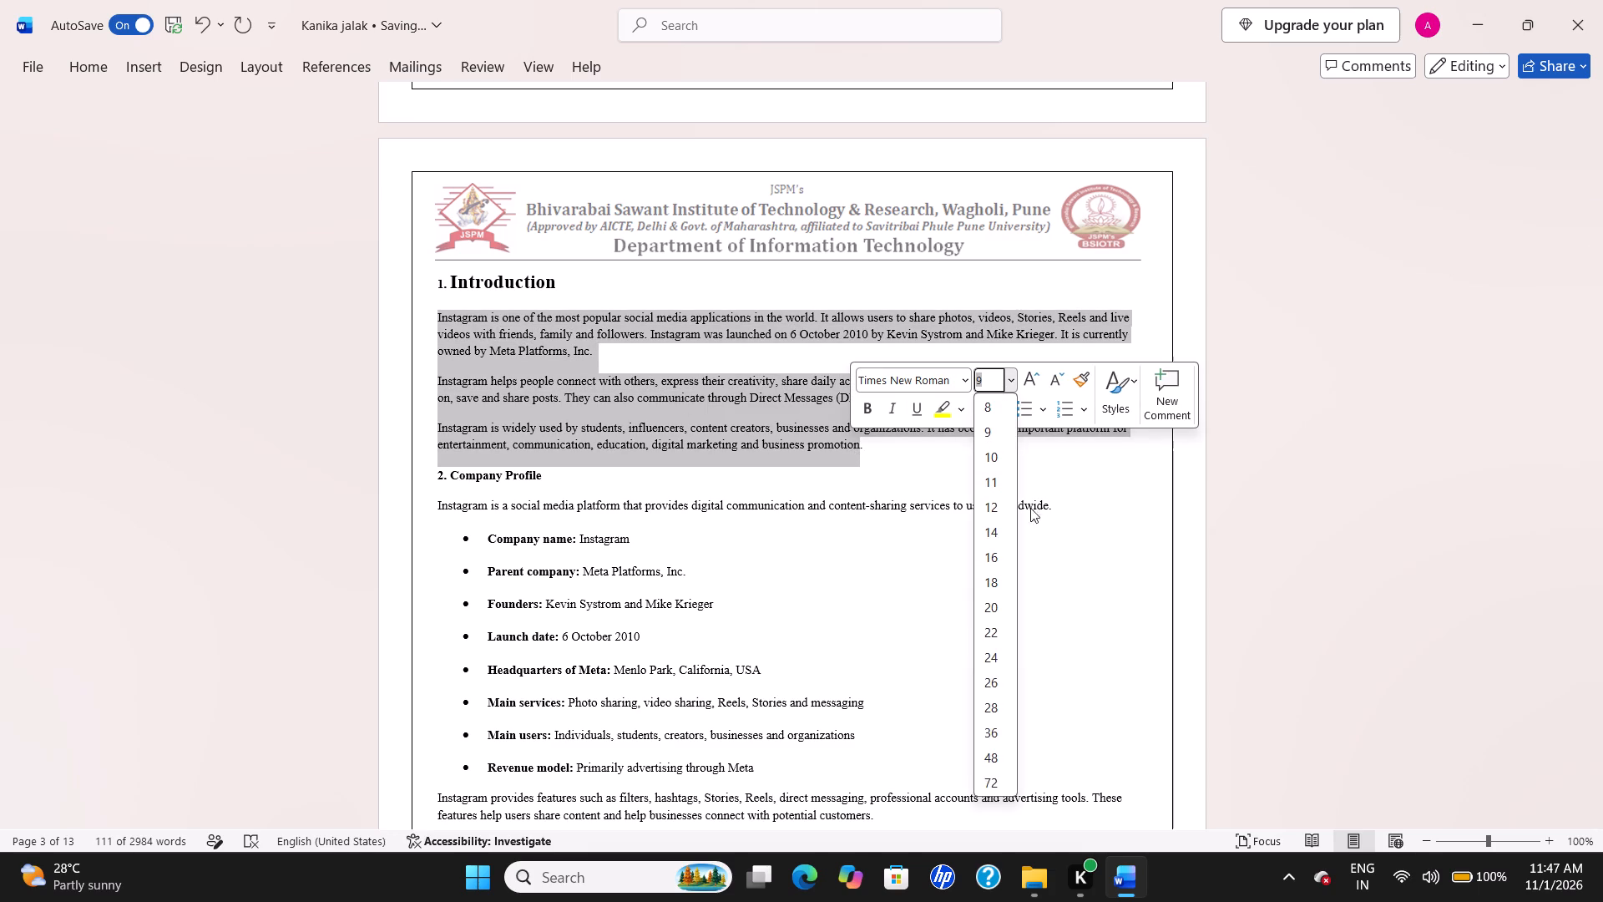
click(994, 504)
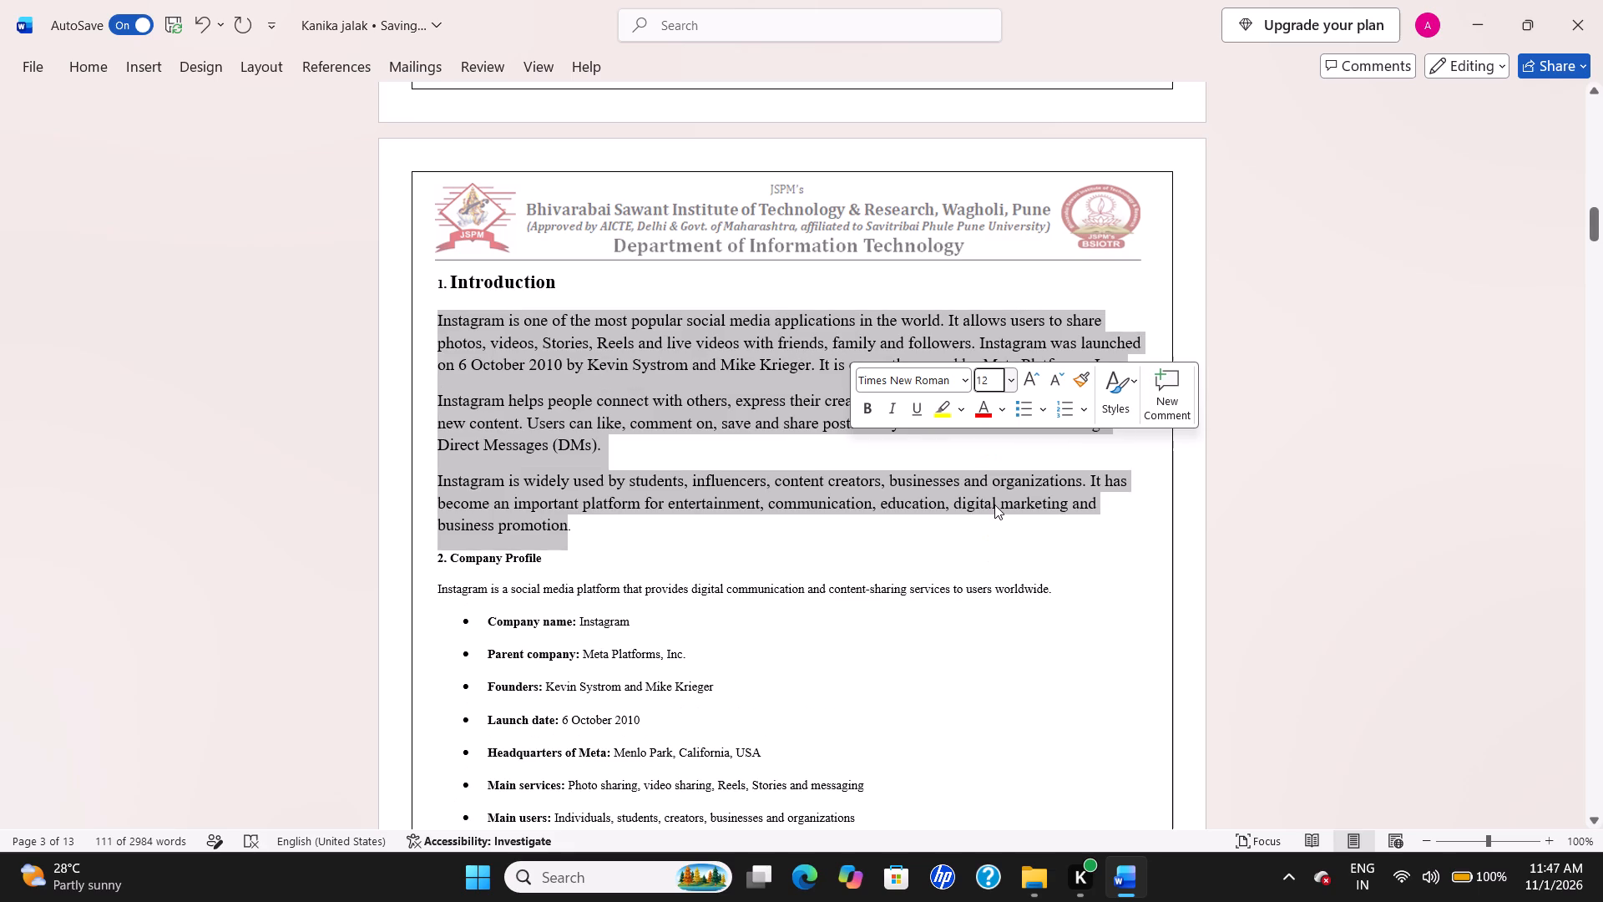
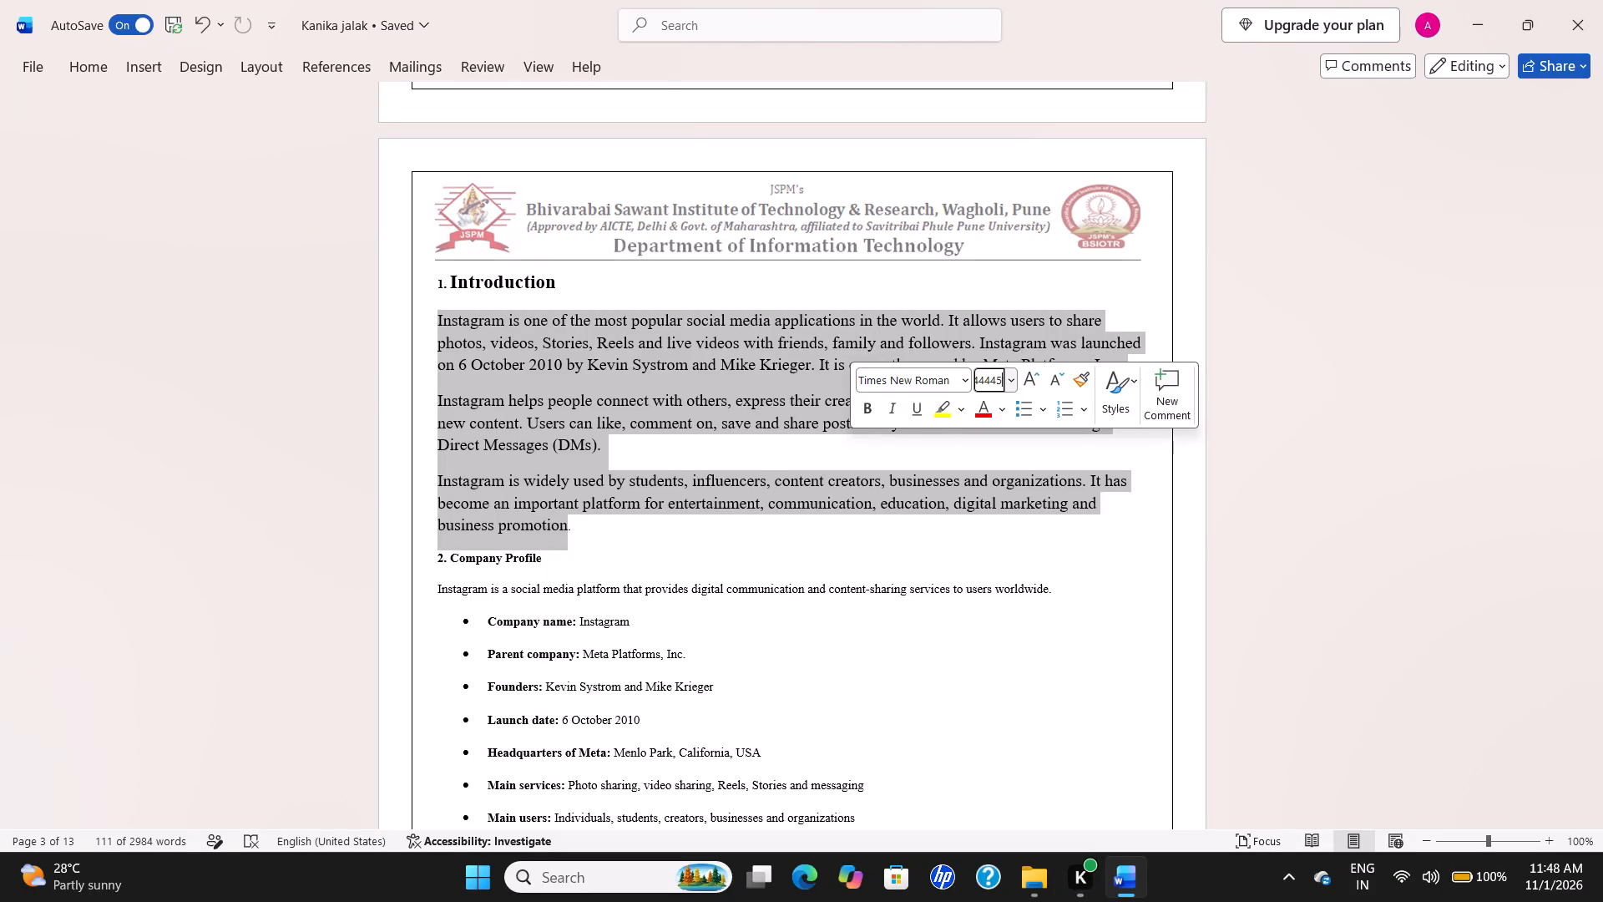
Set the font size of the "2. Company Profile" heading to 14.
click(1118, 679)
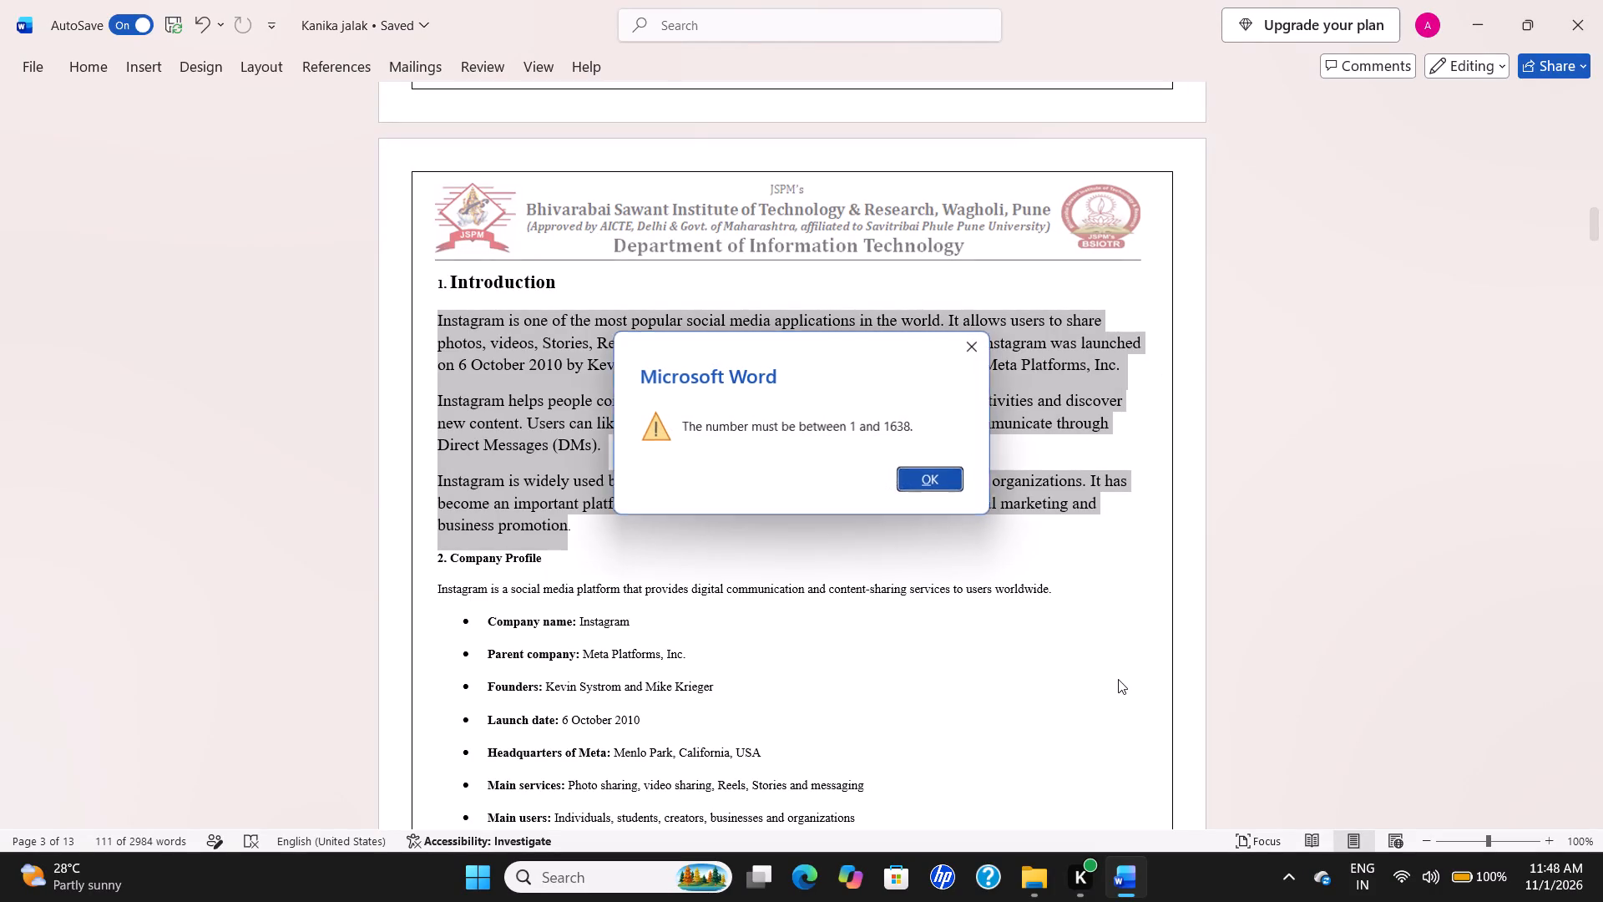
click(976, 352)
scroll(991, 557, down, 1)
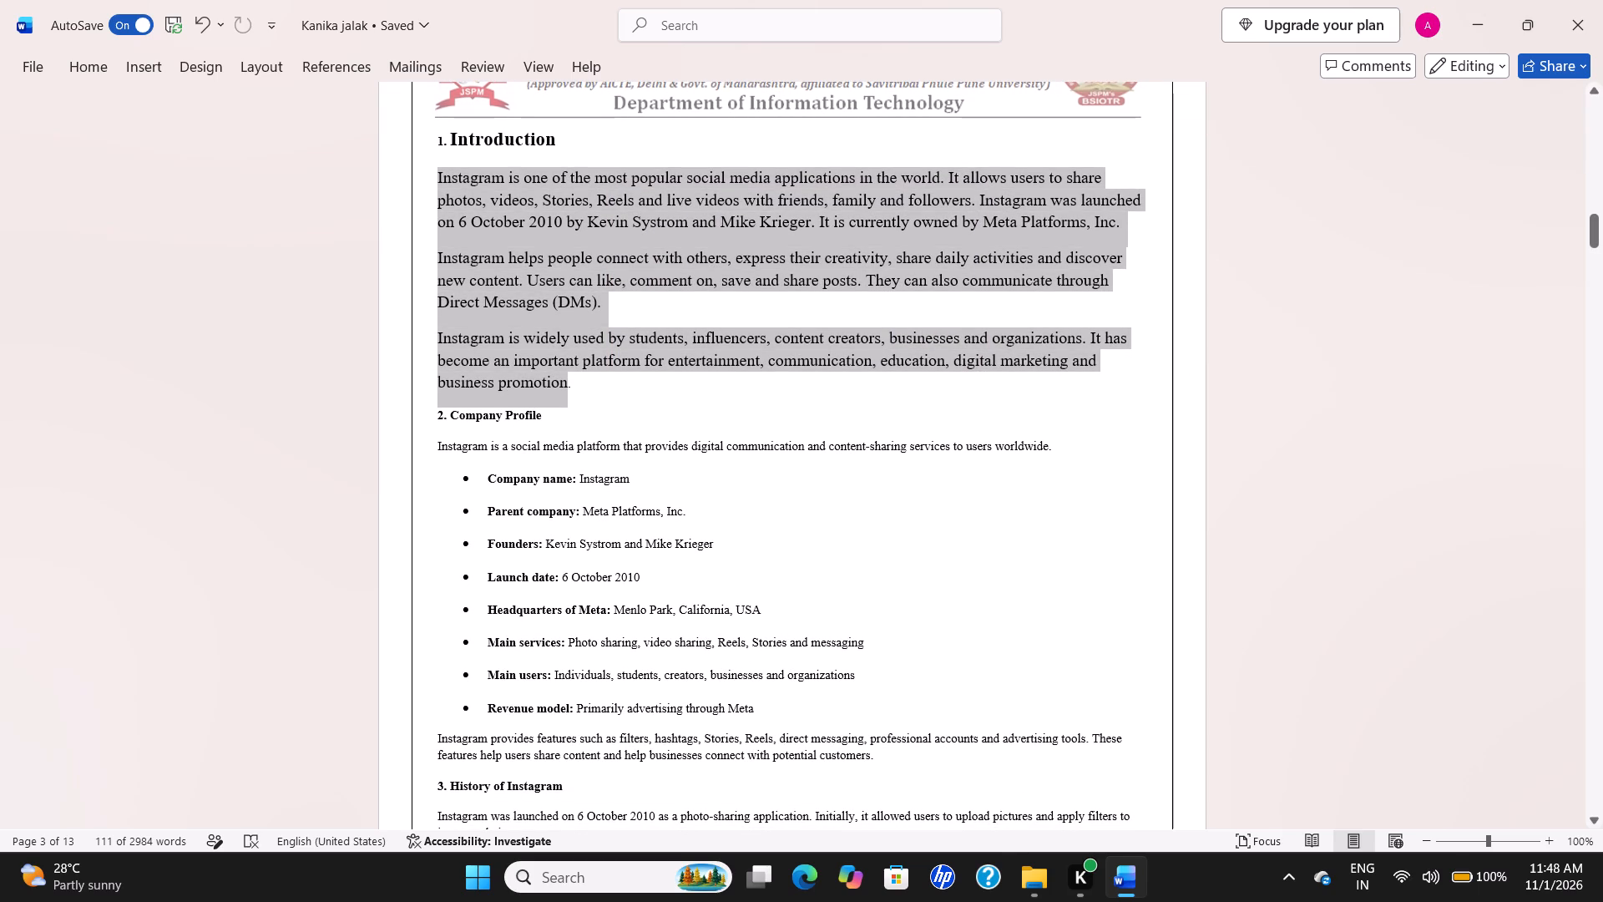
drag(437, 416, 591, 420)
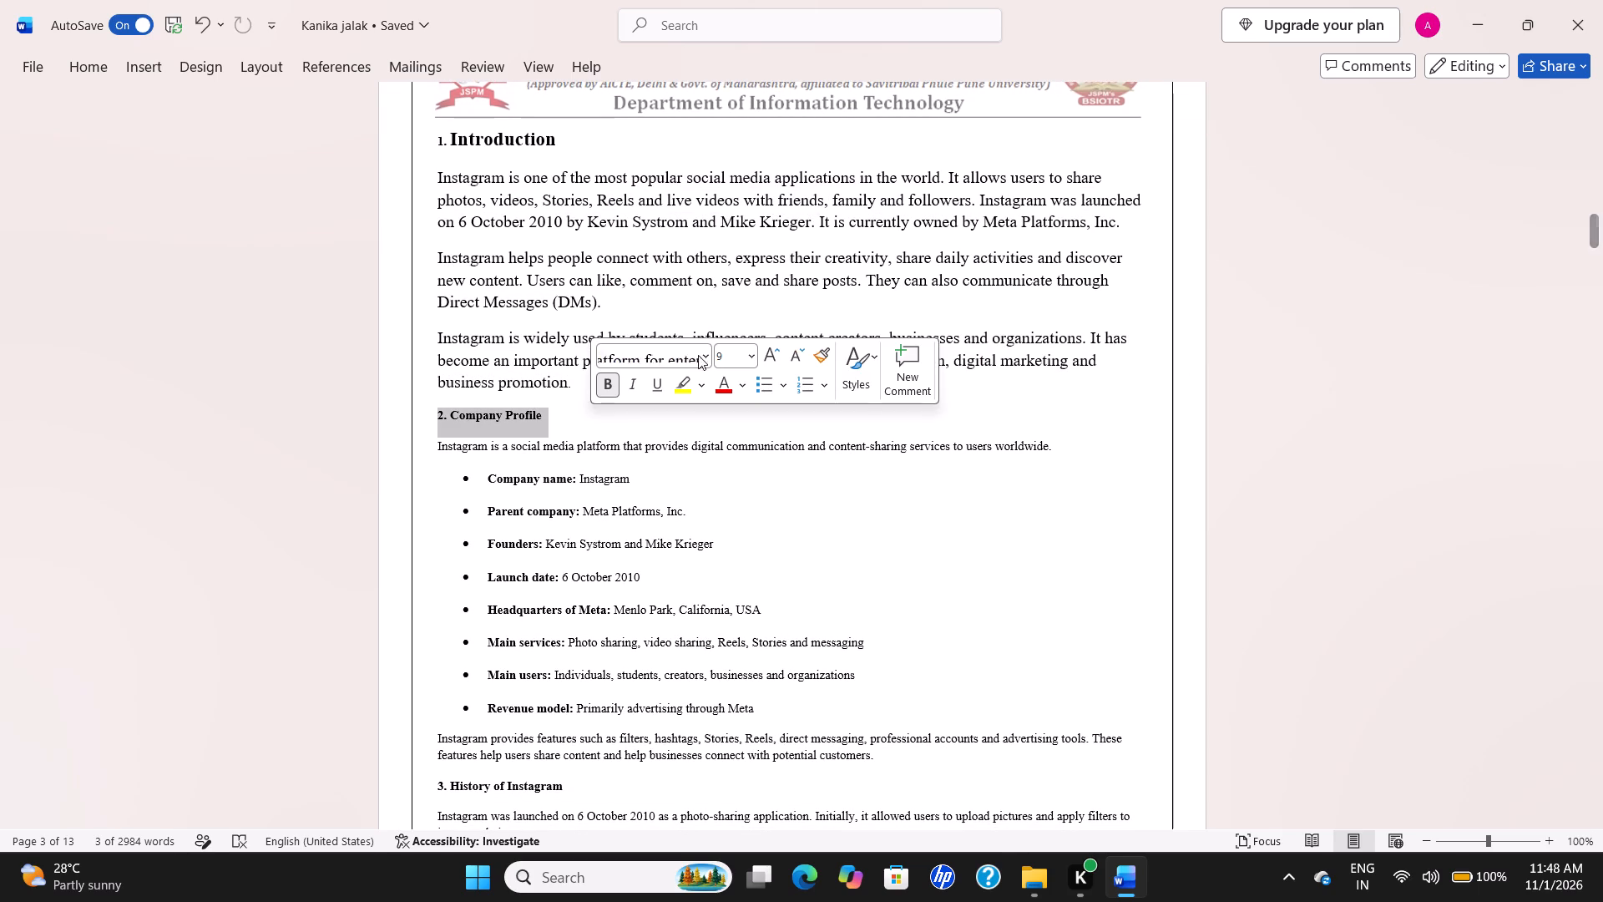
click(746, 359)
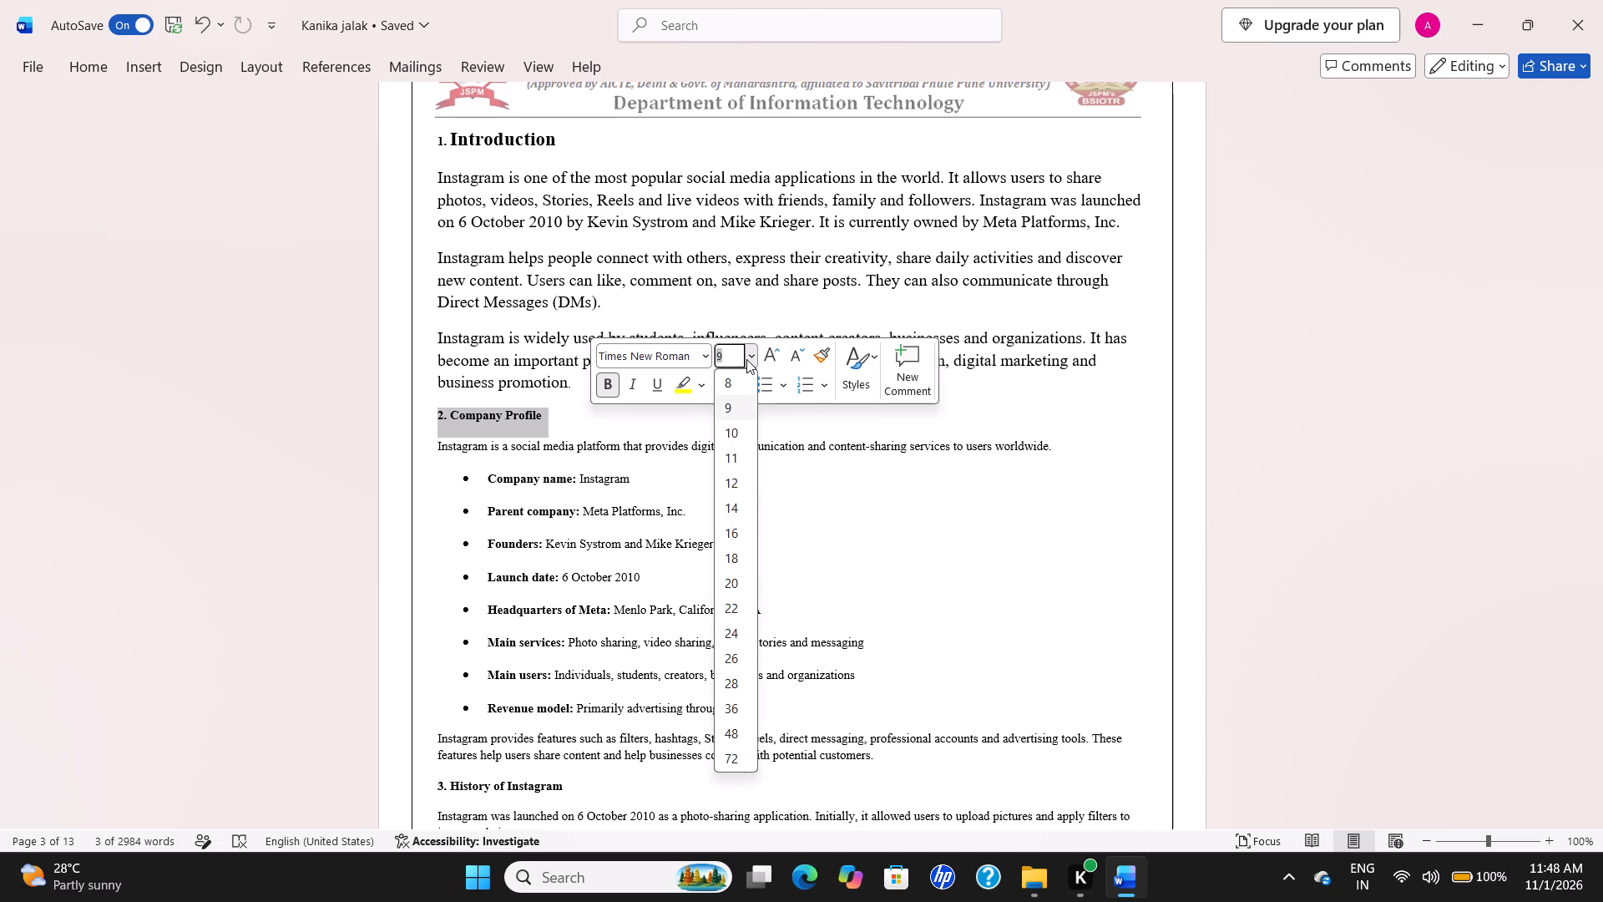
click(738, 511)
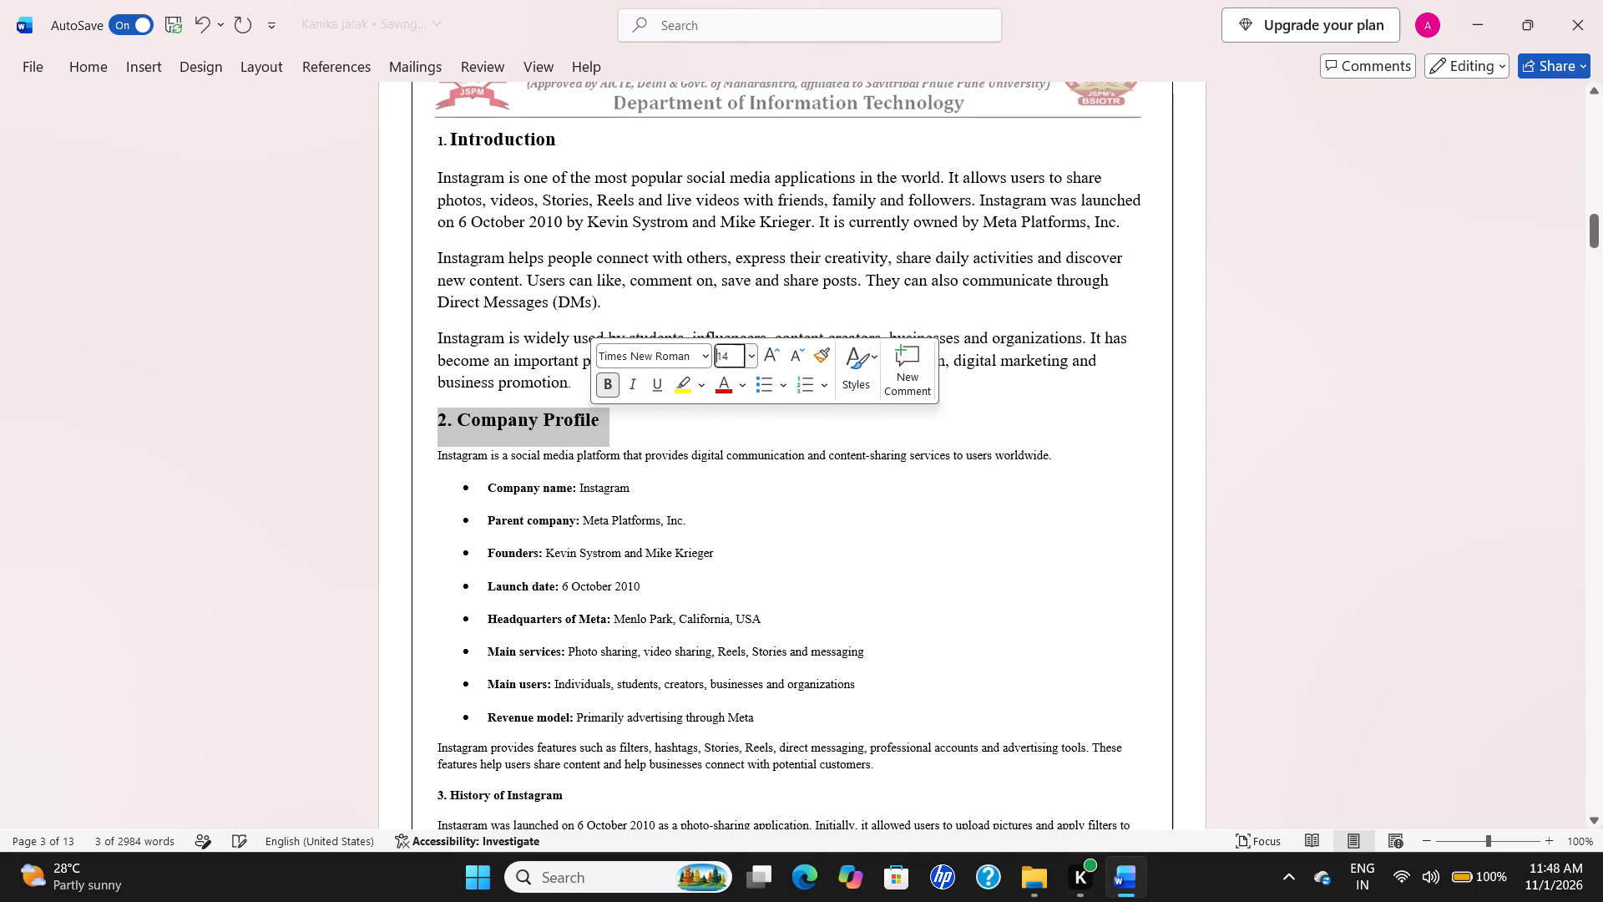
Set the font size of the number "1" in front of the Introduction heading to 14.
double_click(435, 141)
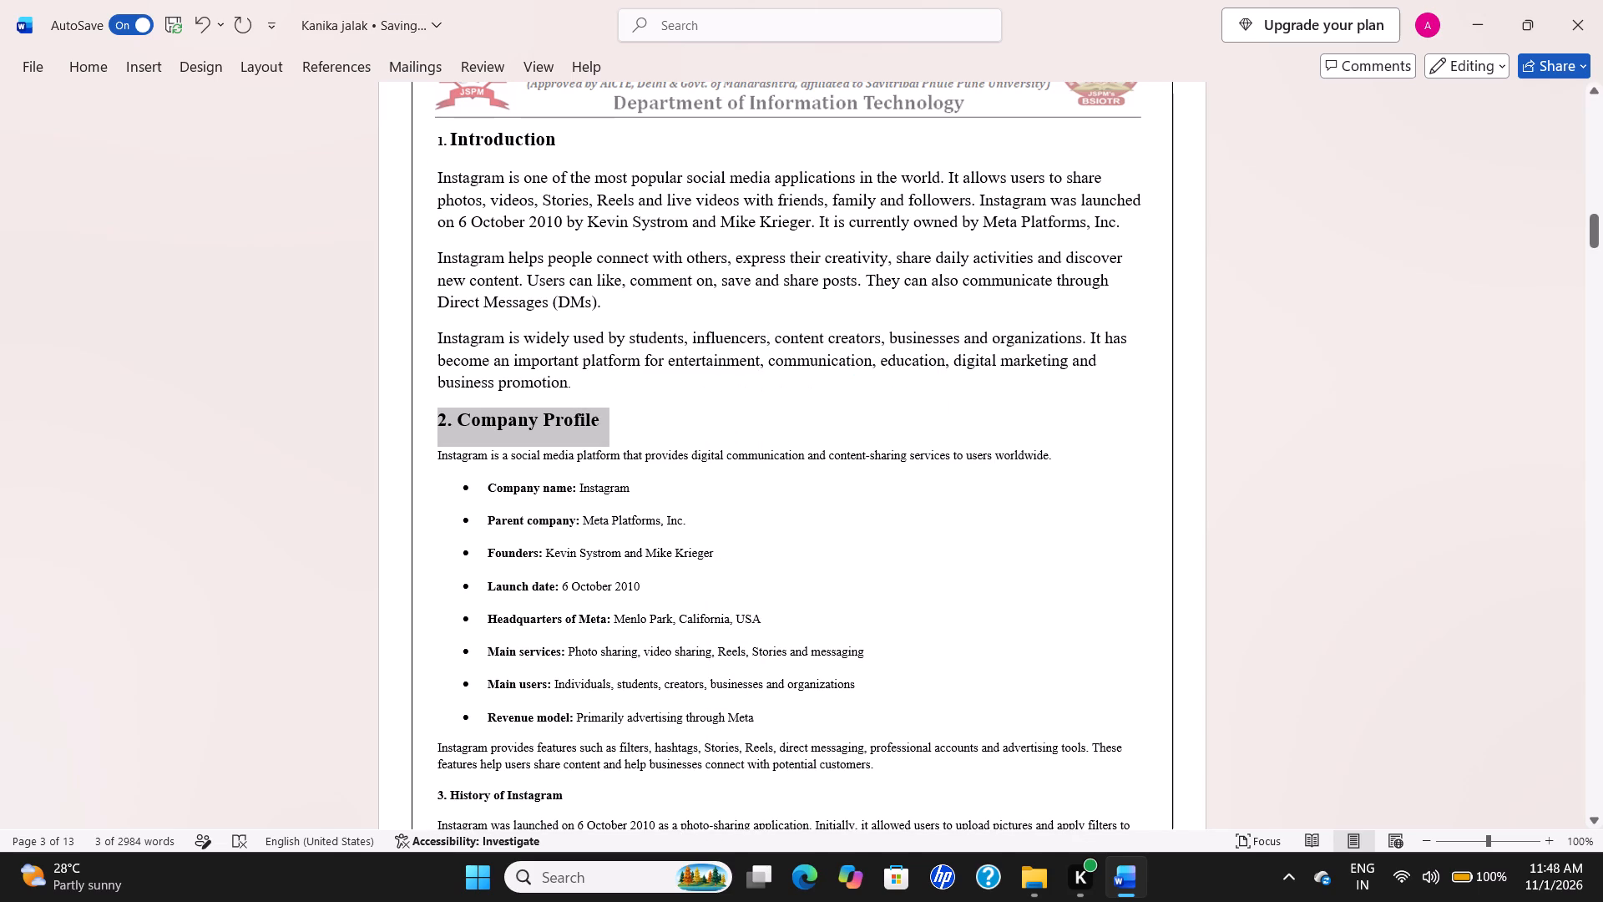
click(592, 84)
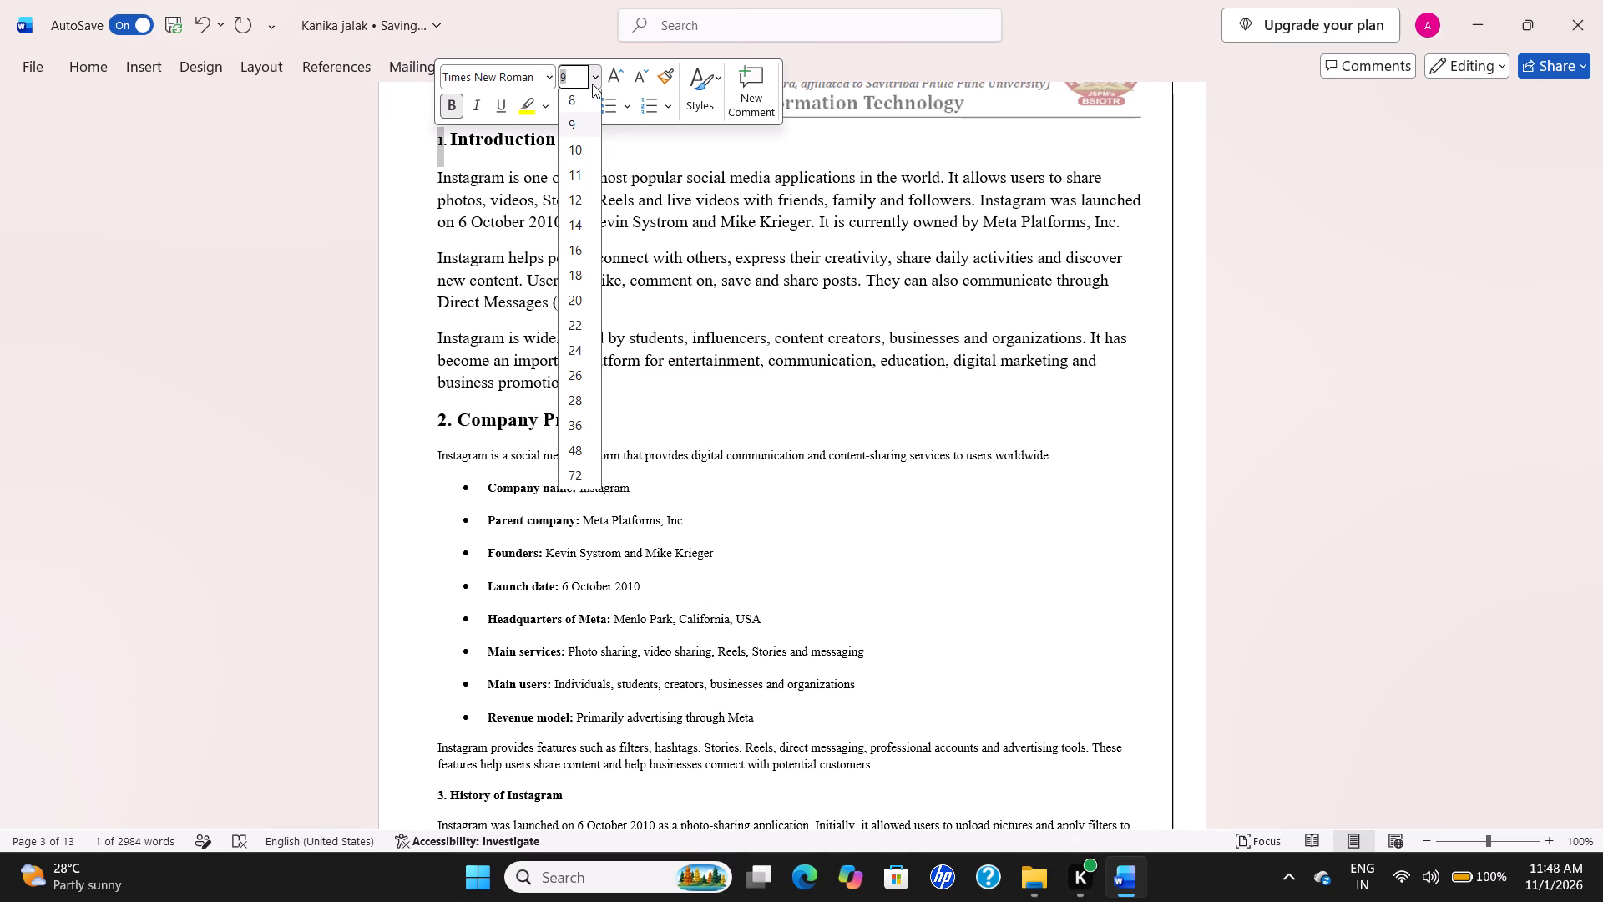
click(587, 234)
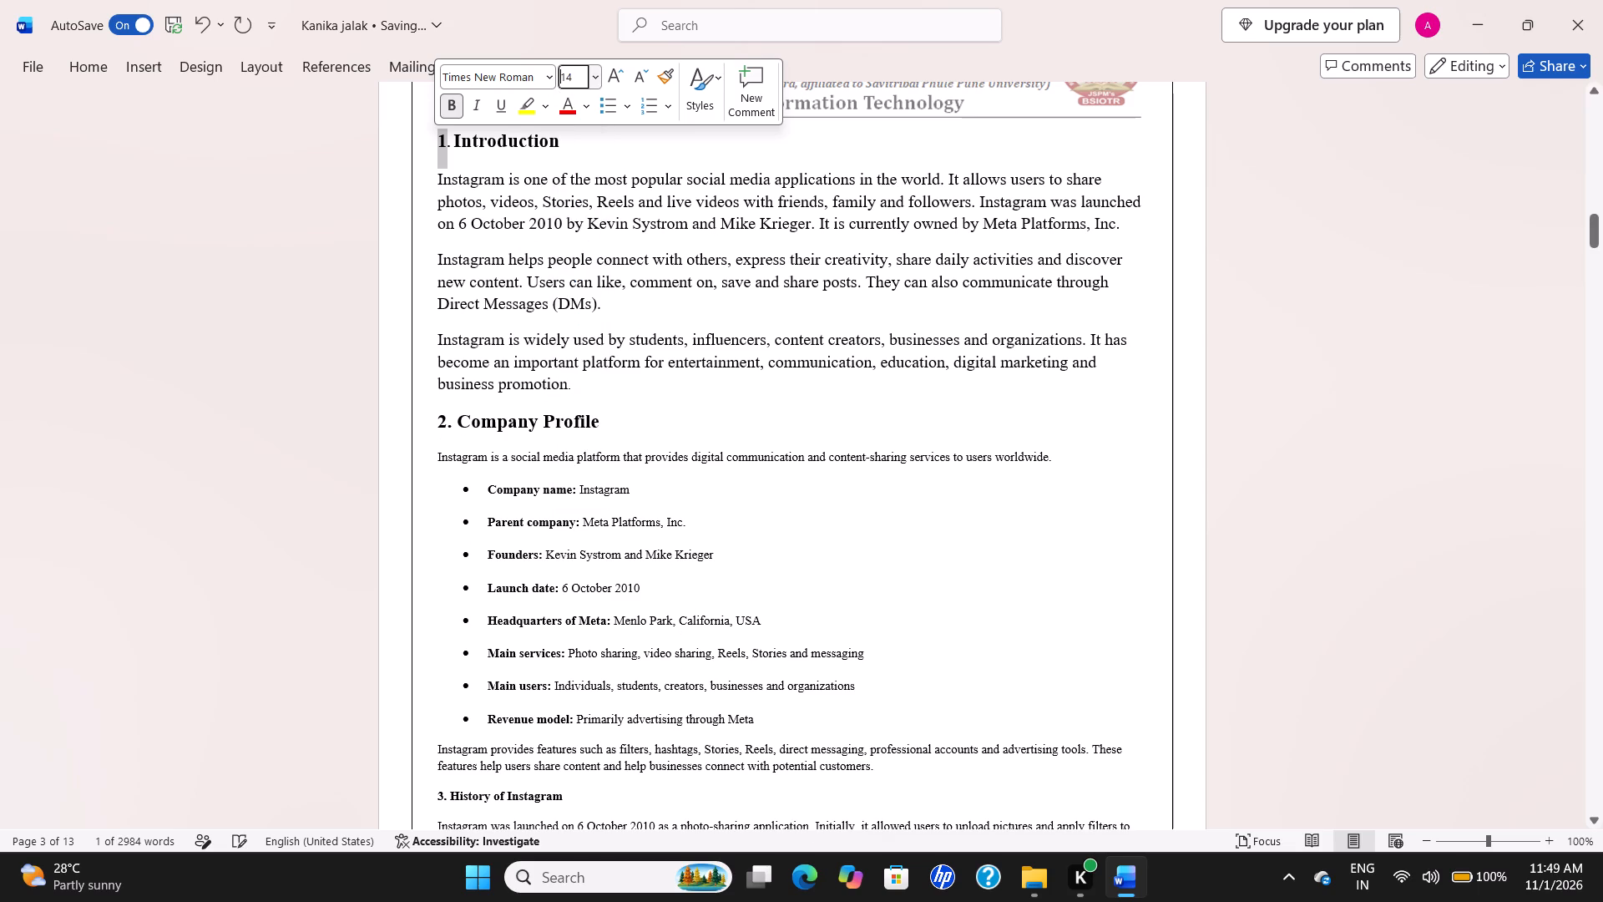
click(678, 442)
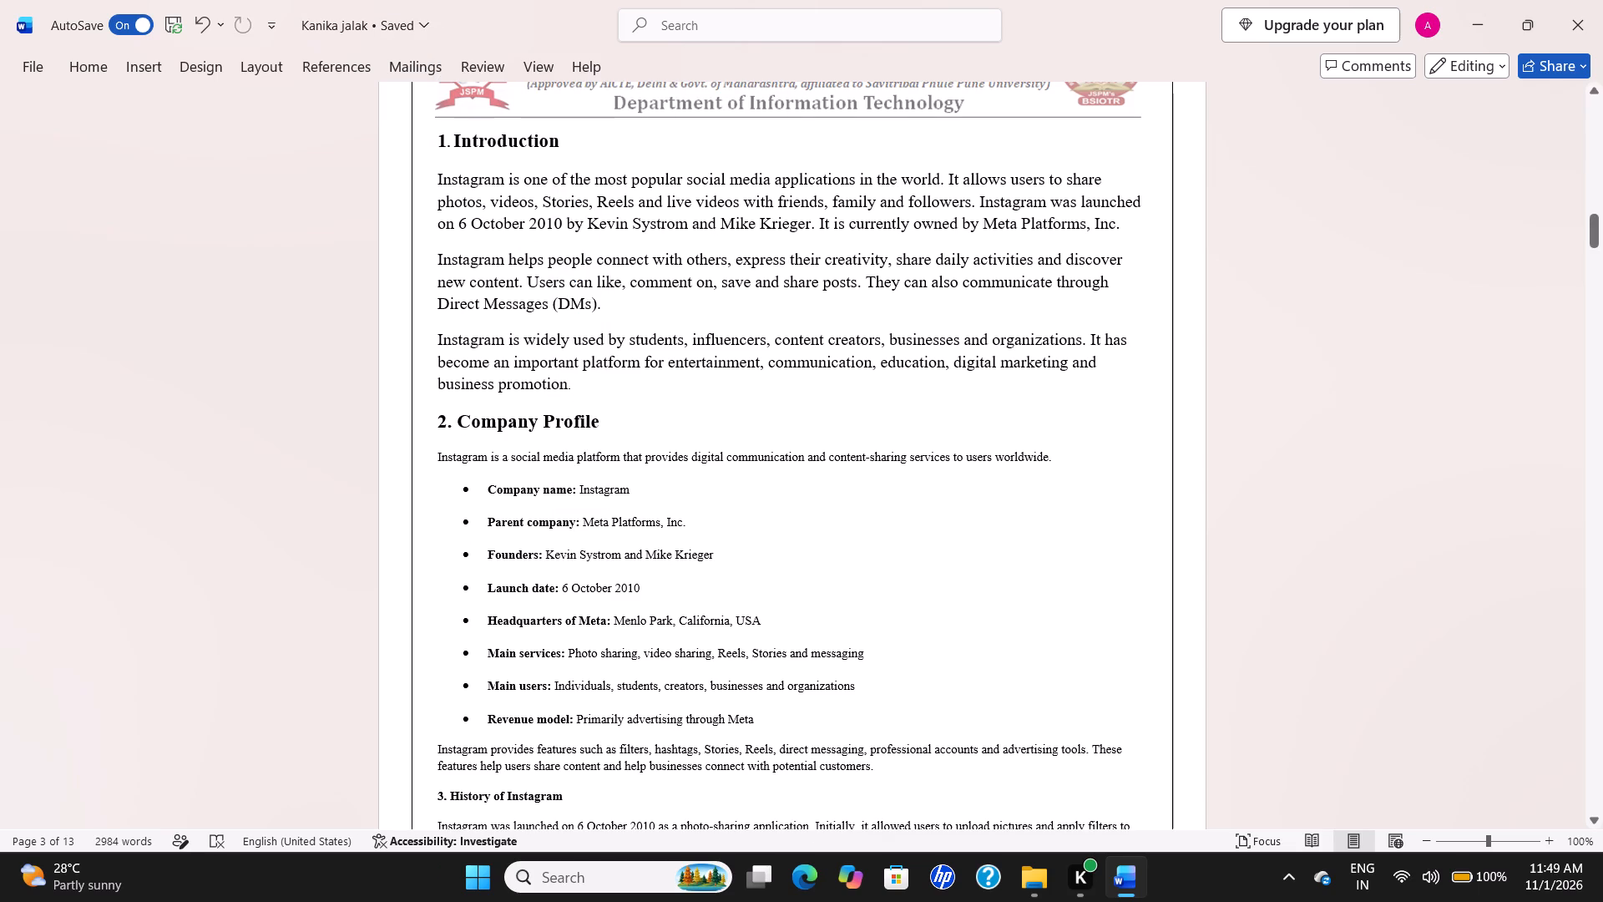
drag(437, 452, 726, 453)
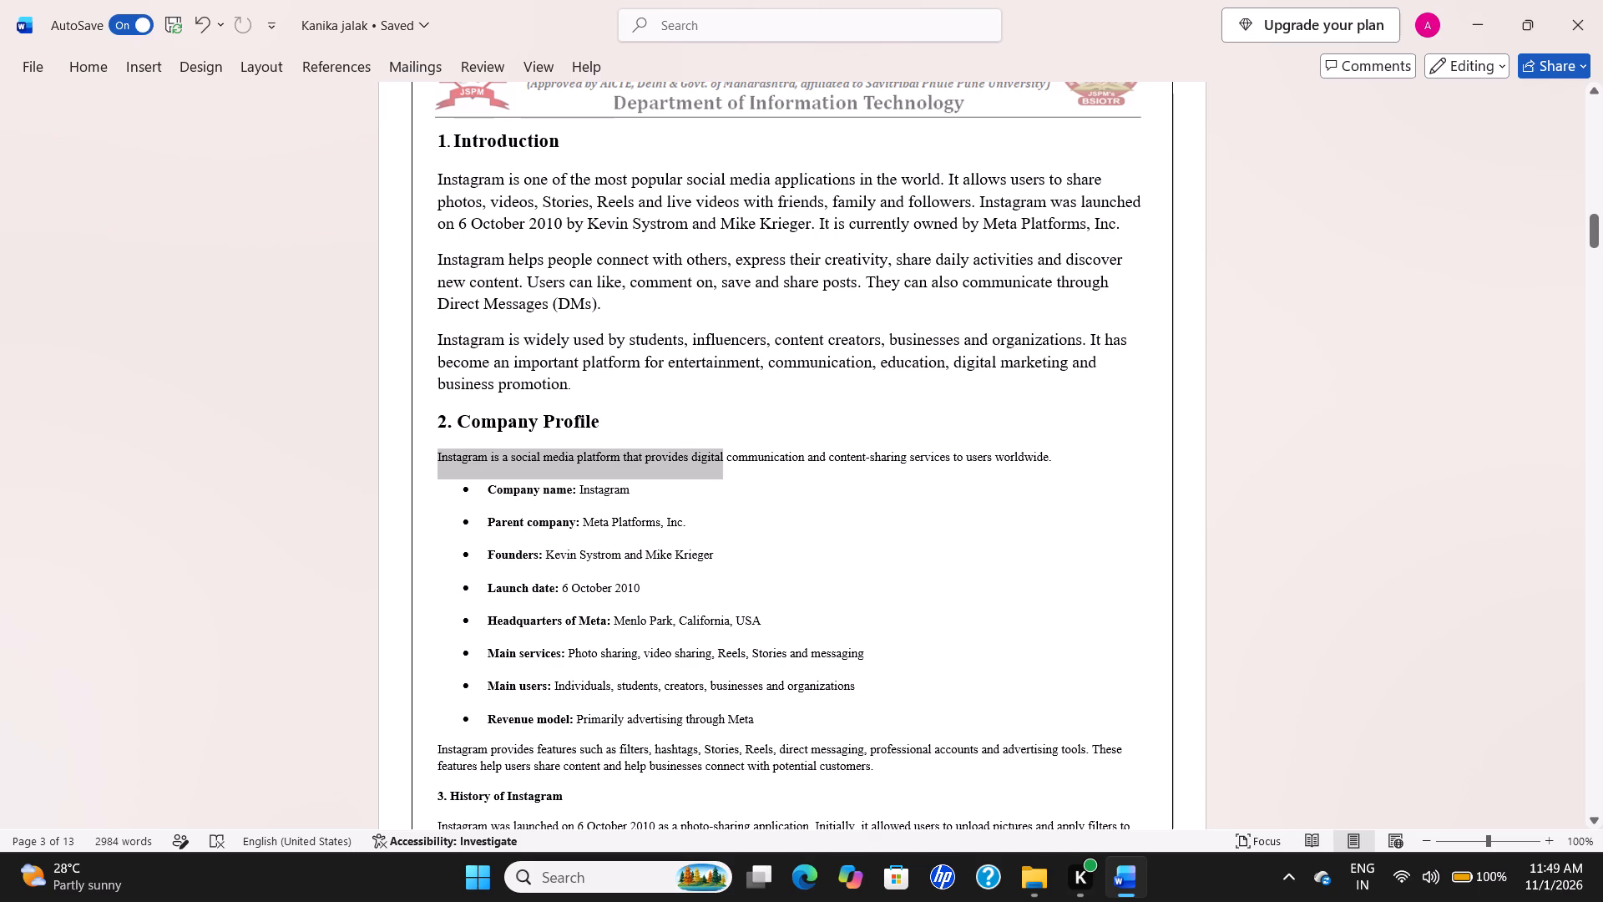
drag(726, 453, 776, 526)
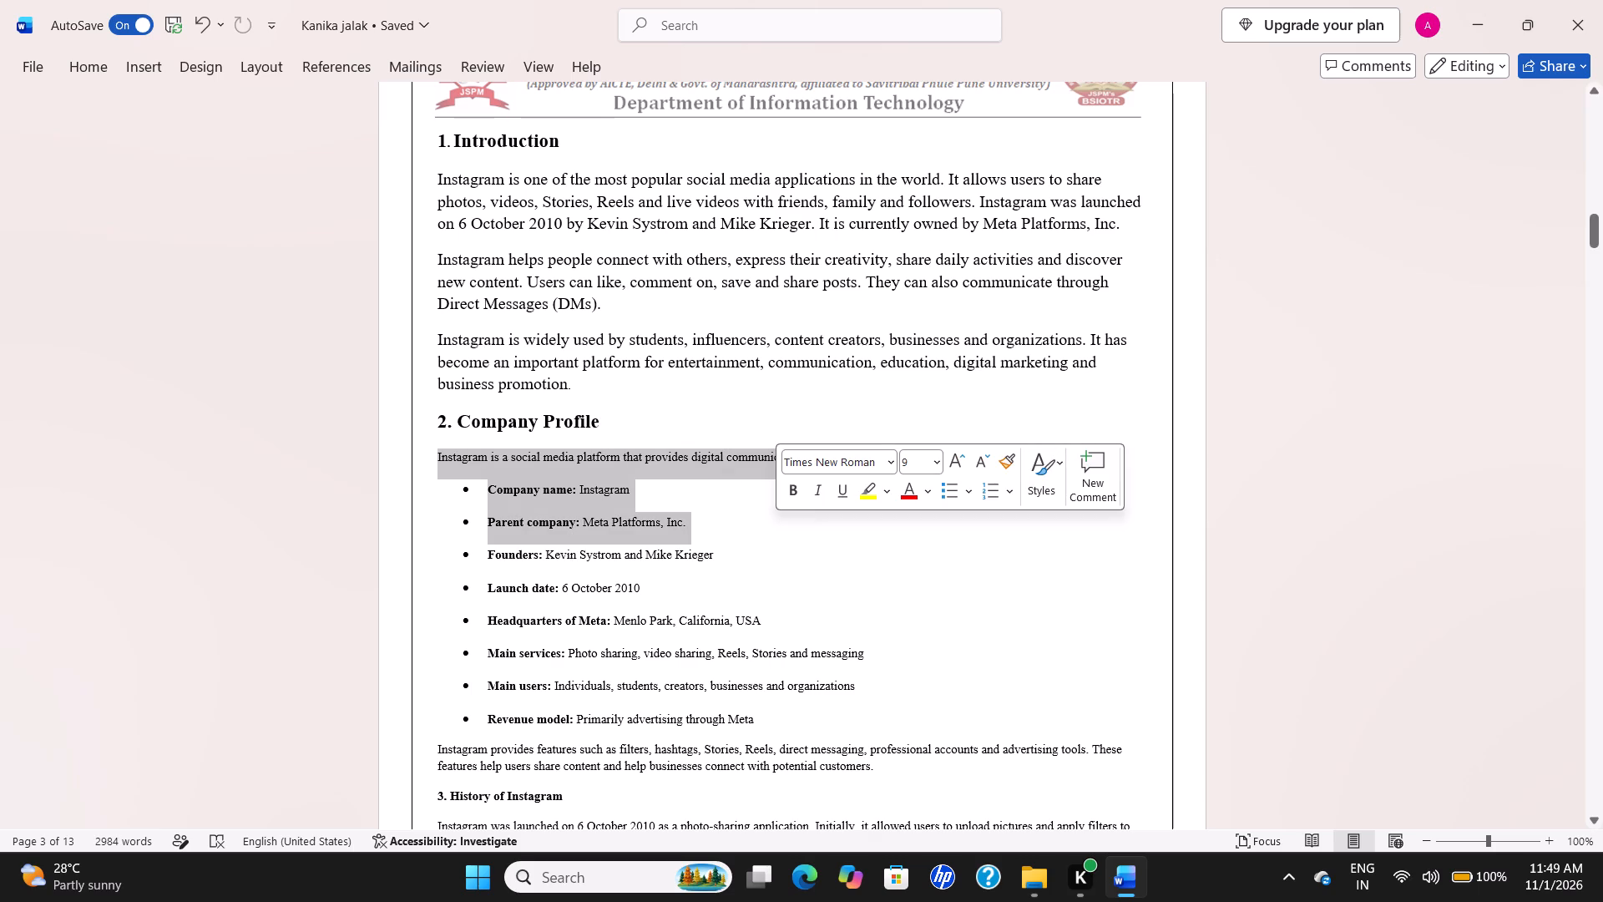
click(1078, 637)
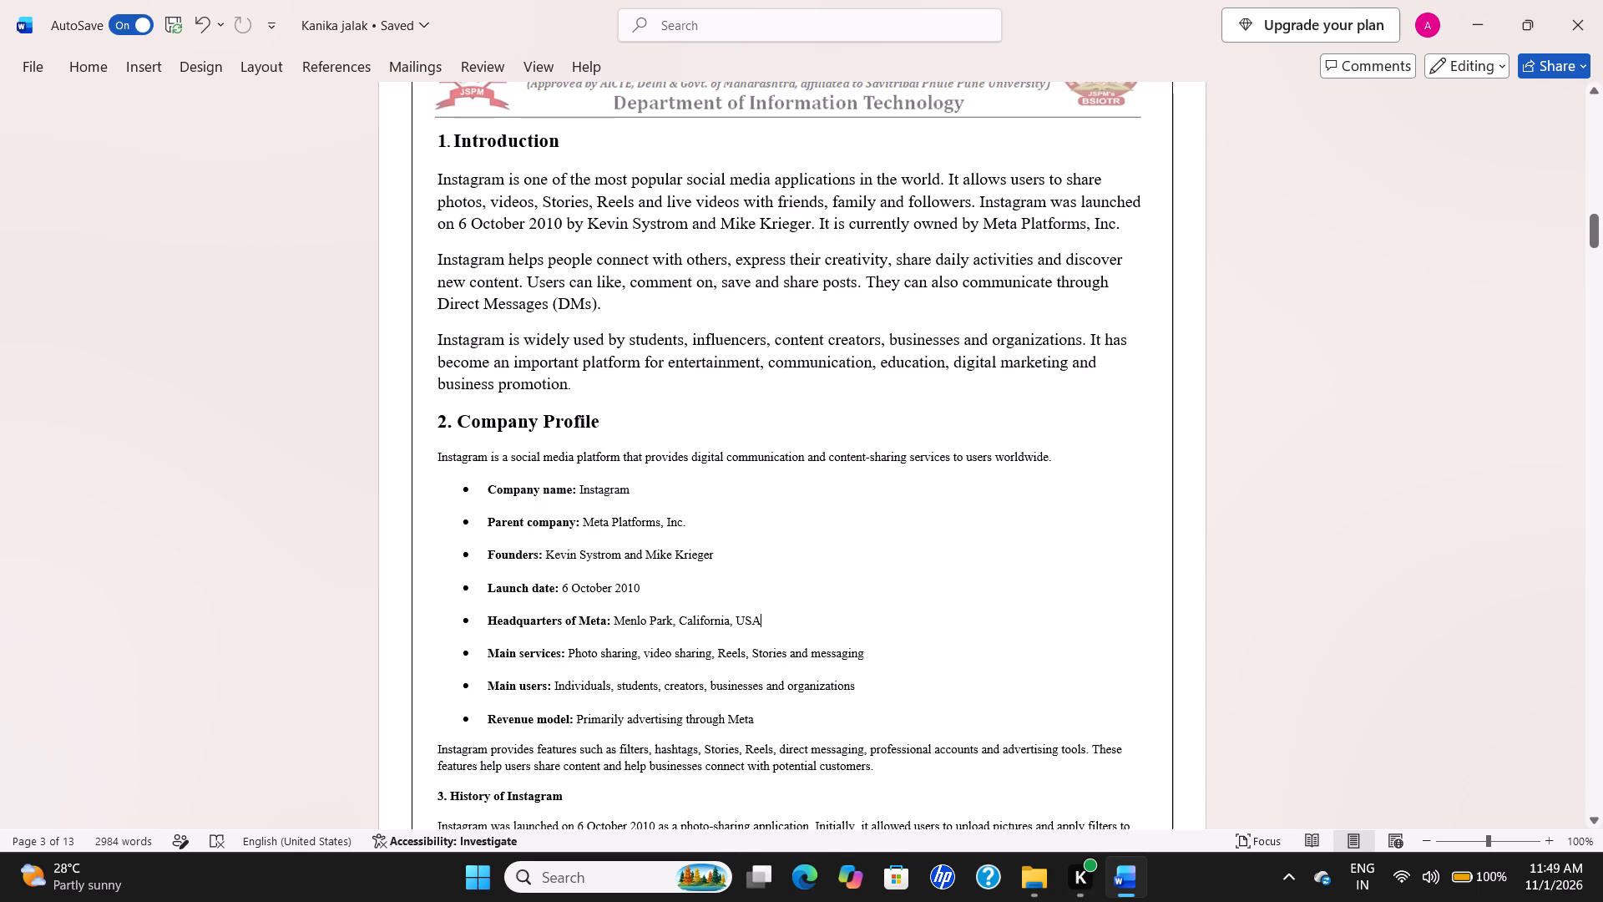
Select all body text under Company Profile, including the bullets and closing paragraph, and open its font size choices.
drag(440, 455, 866, 641)
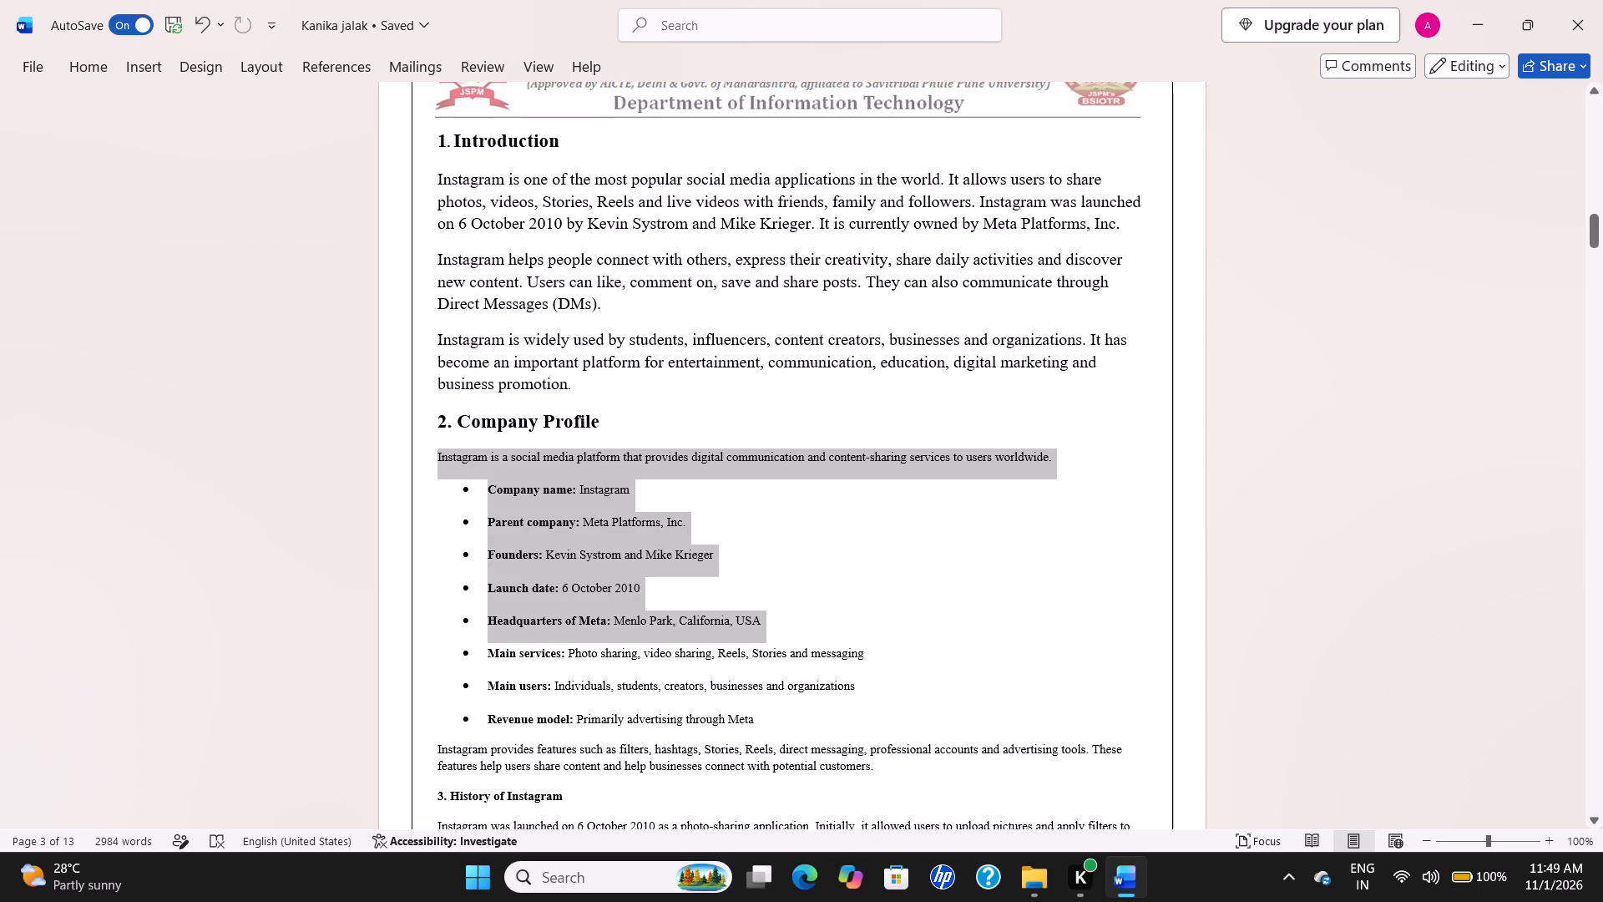
drag(866, 641, 898, 768)
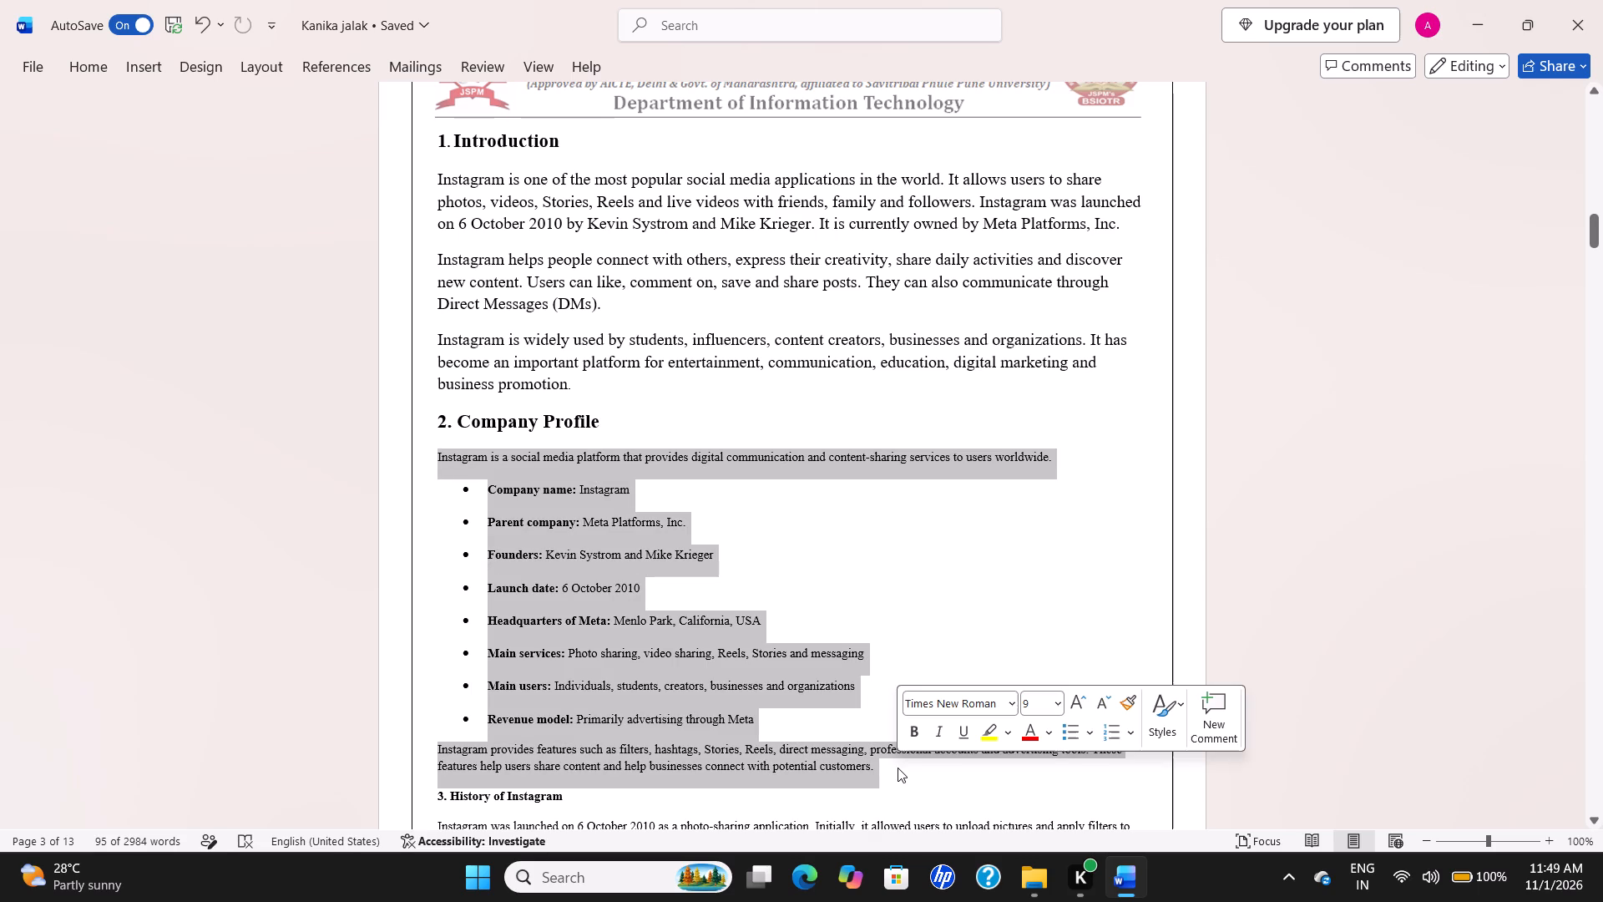
click(1058, 712)
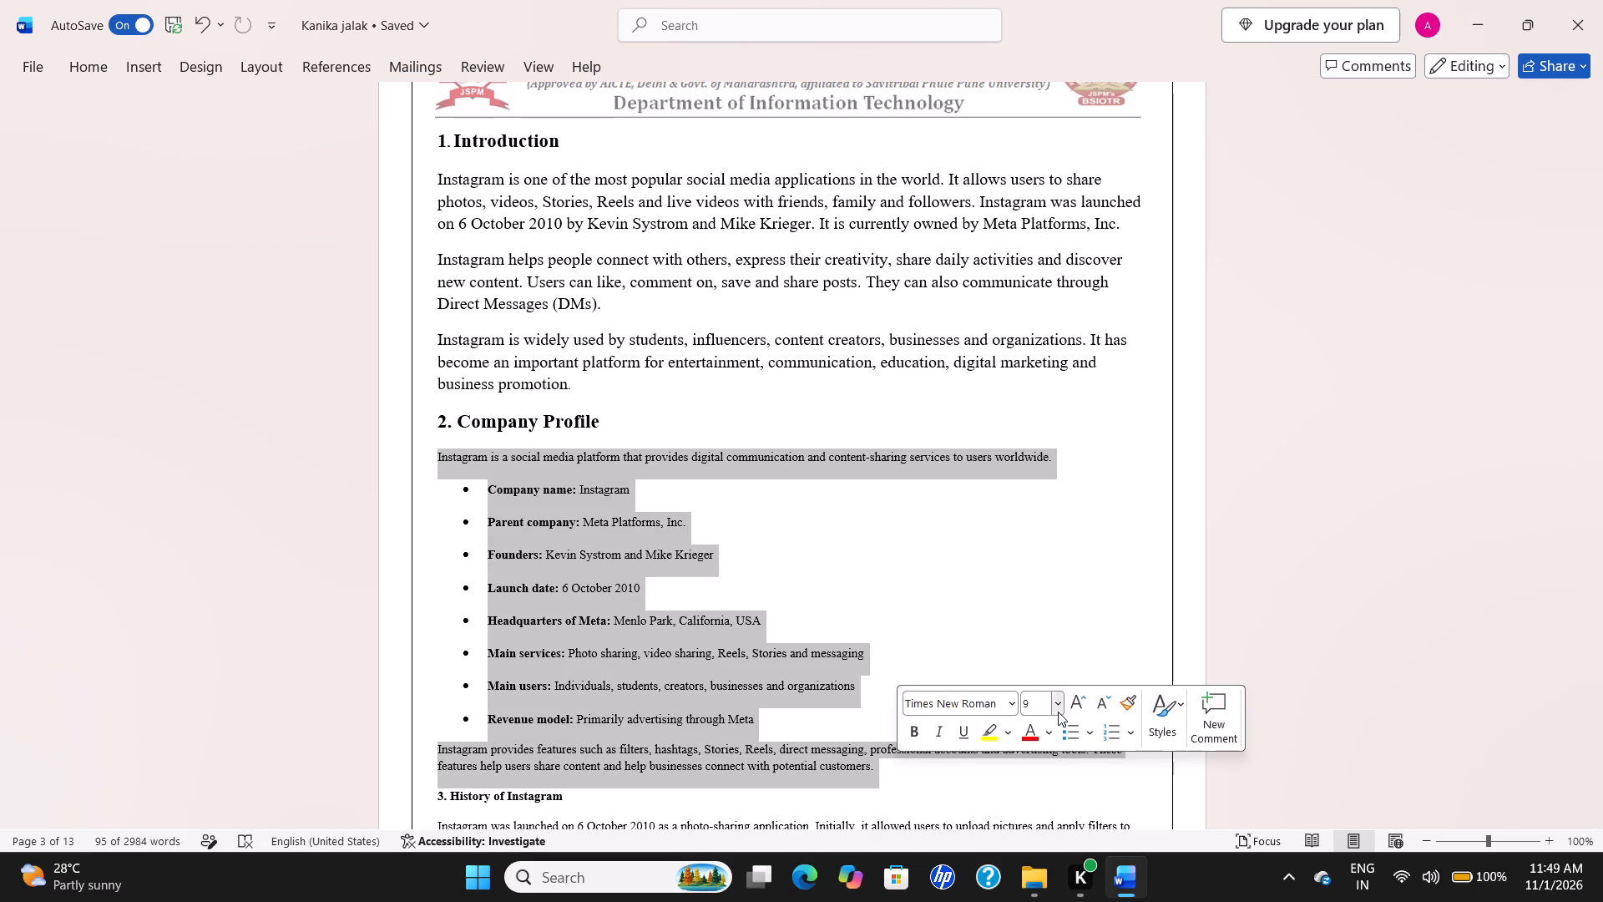
click(1058, 712)
click(1058, 712)
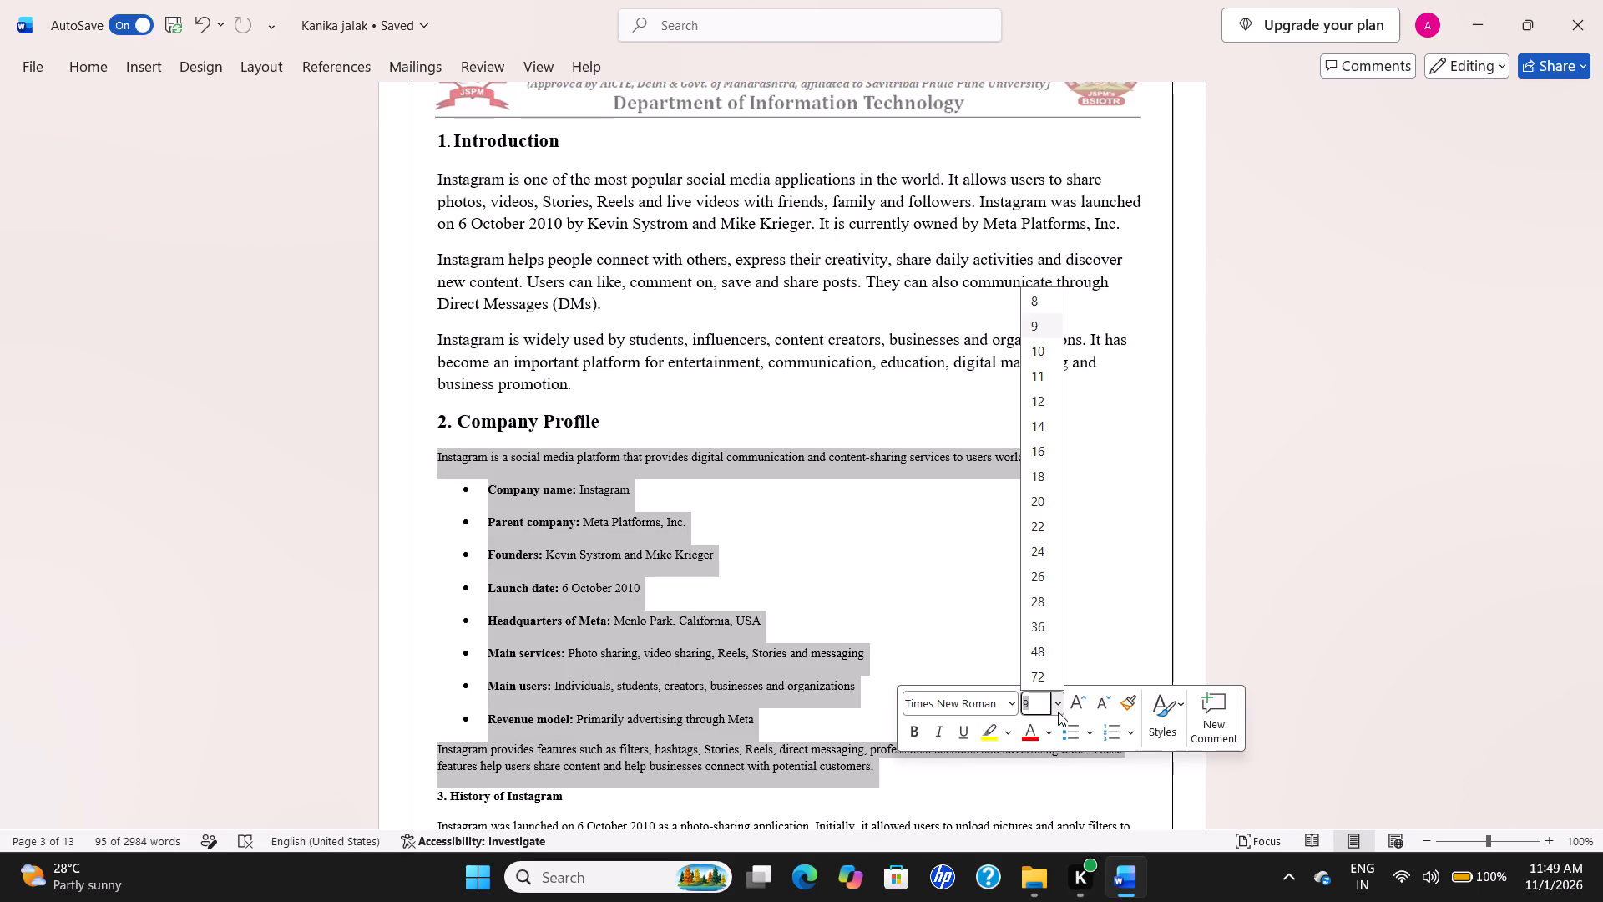
Set the font size of the Company Profile section's body paragraphs and bulleted list to 12.
click(1041, 405)
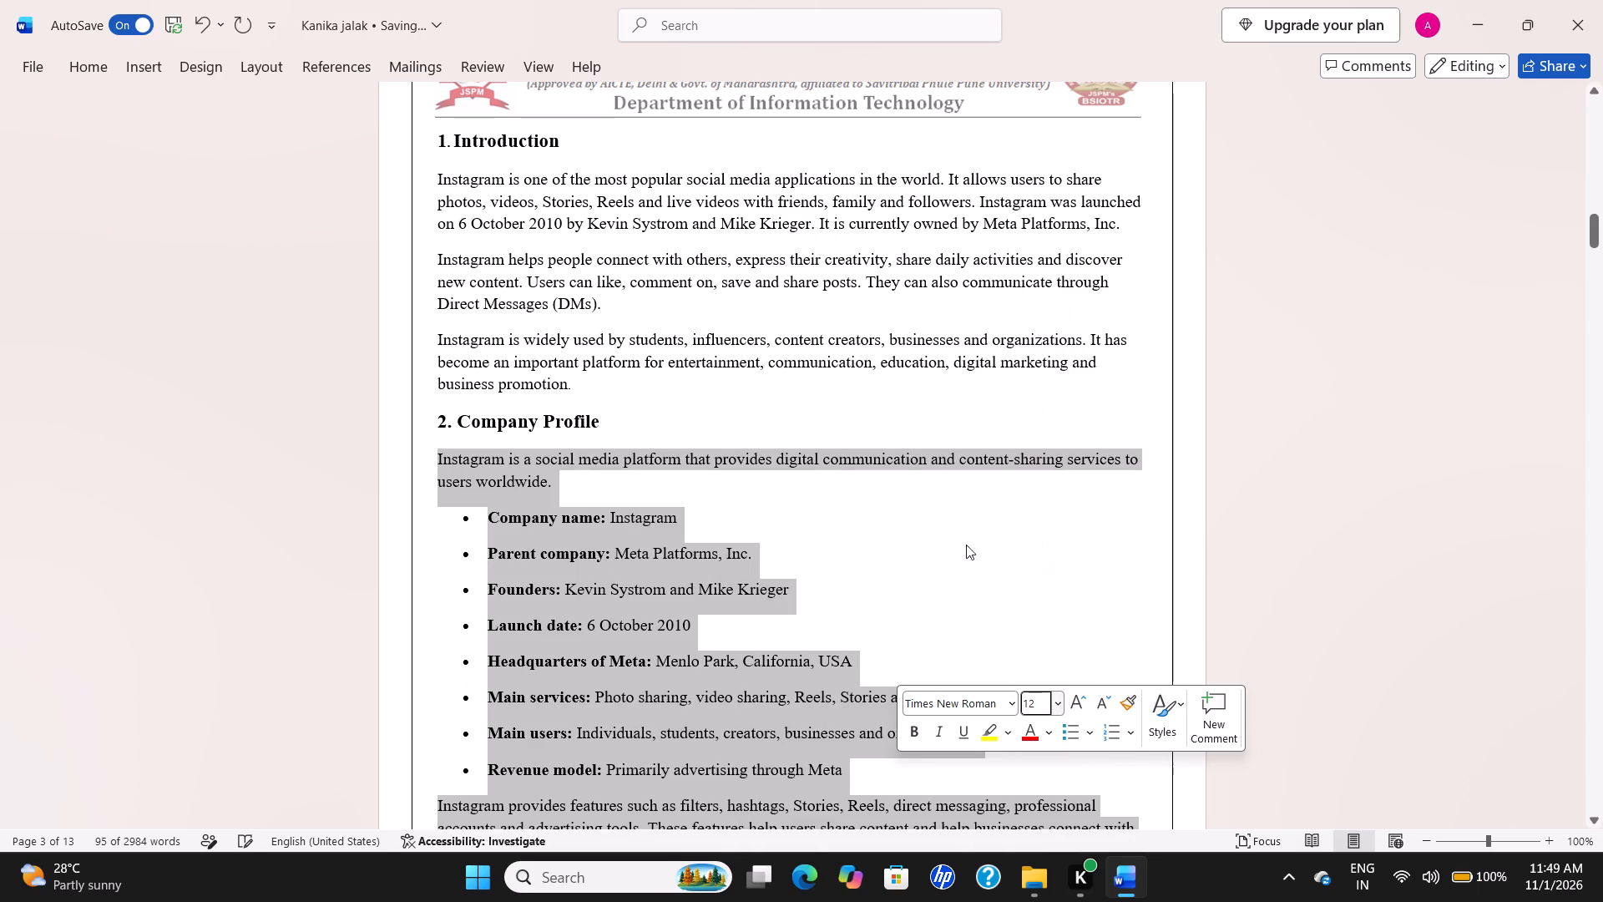
click(948, 608)
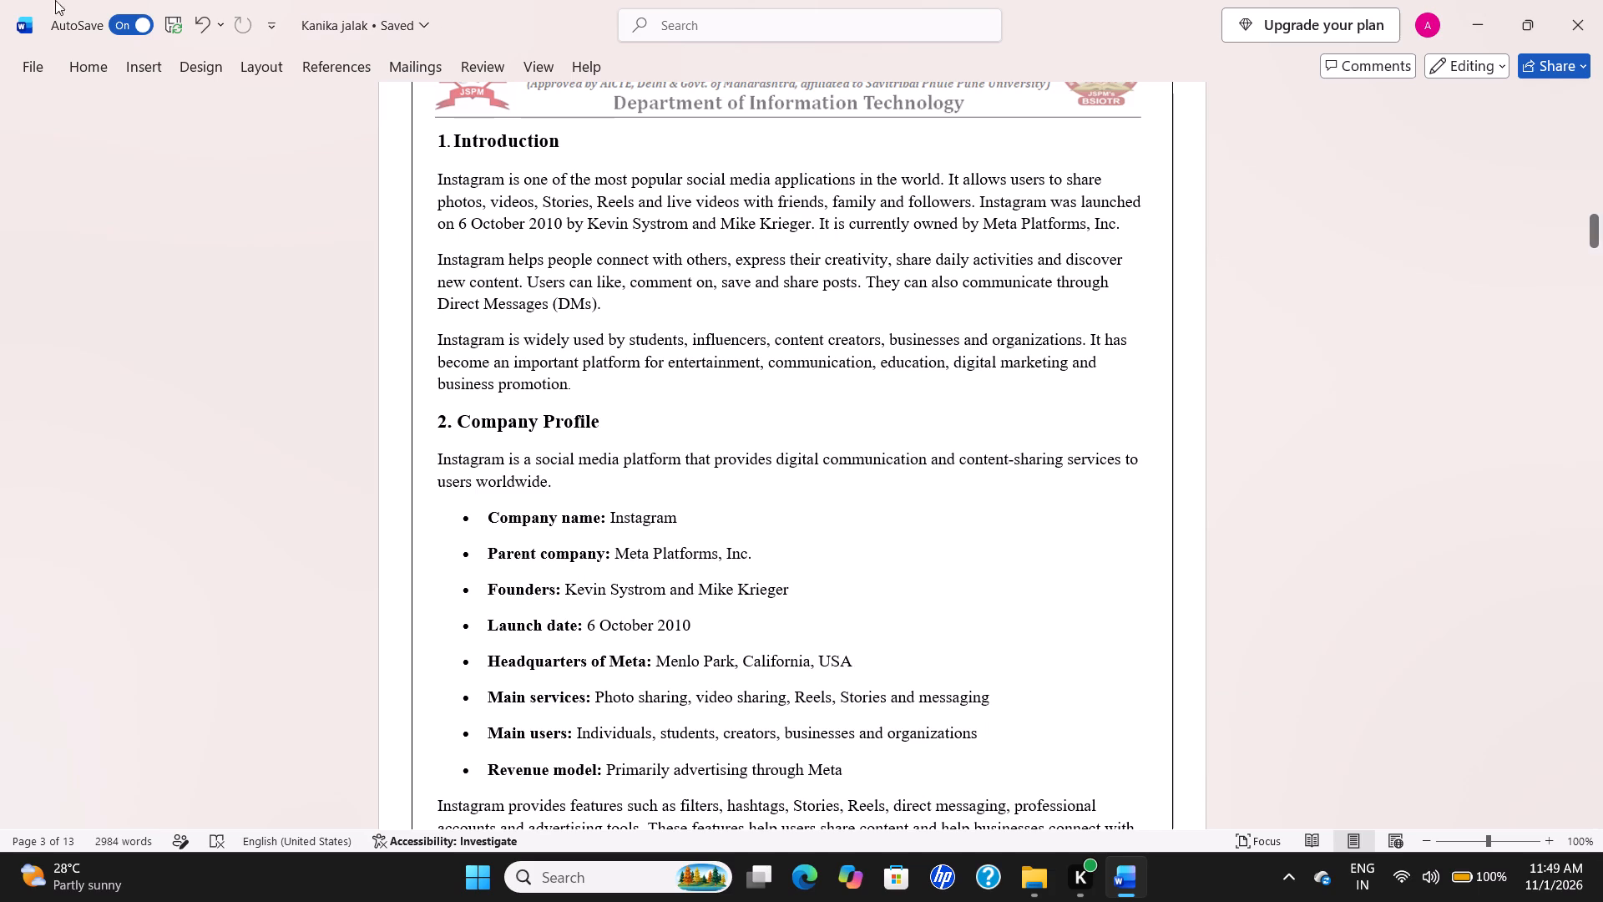
Save the document.
click(47, 83)
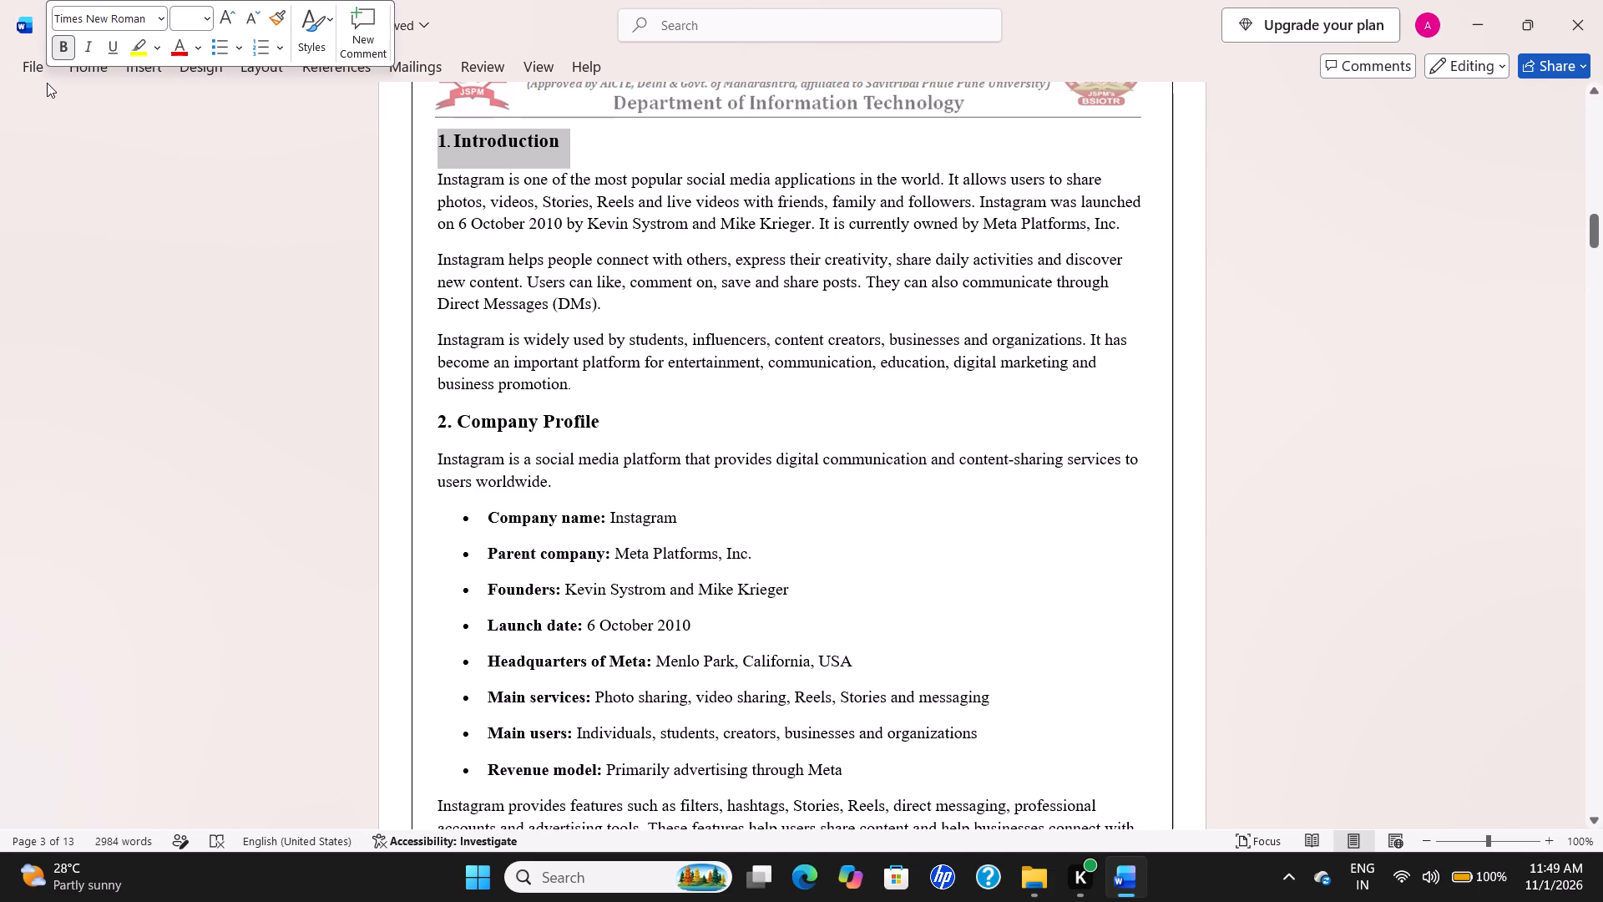
key(ctrl+s)
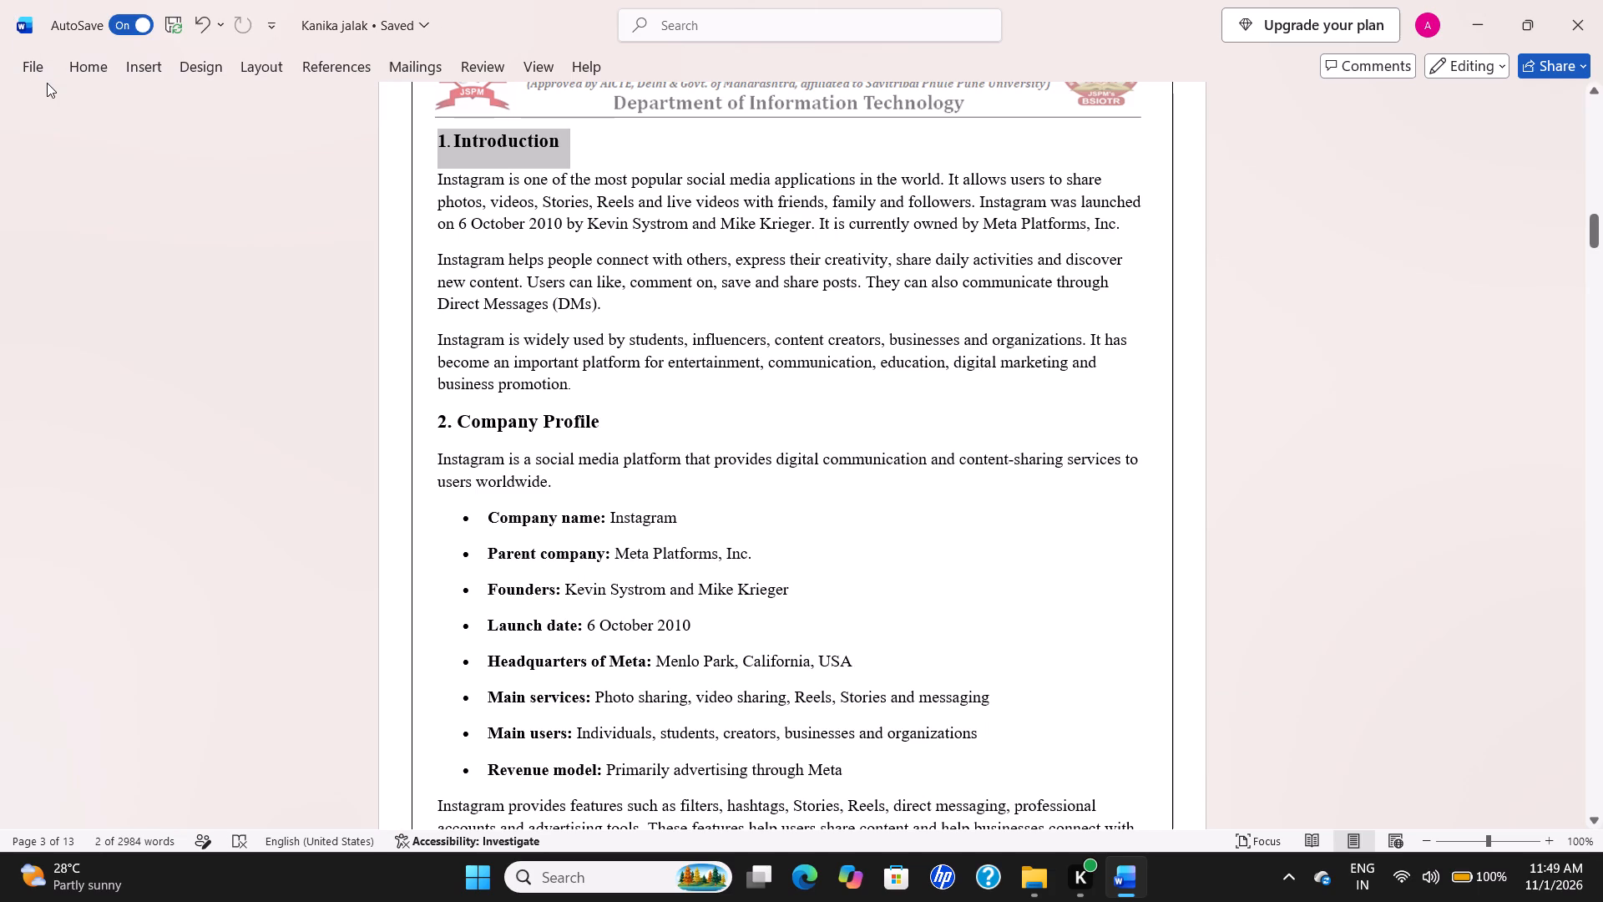
Save the document.
click(503, 411)
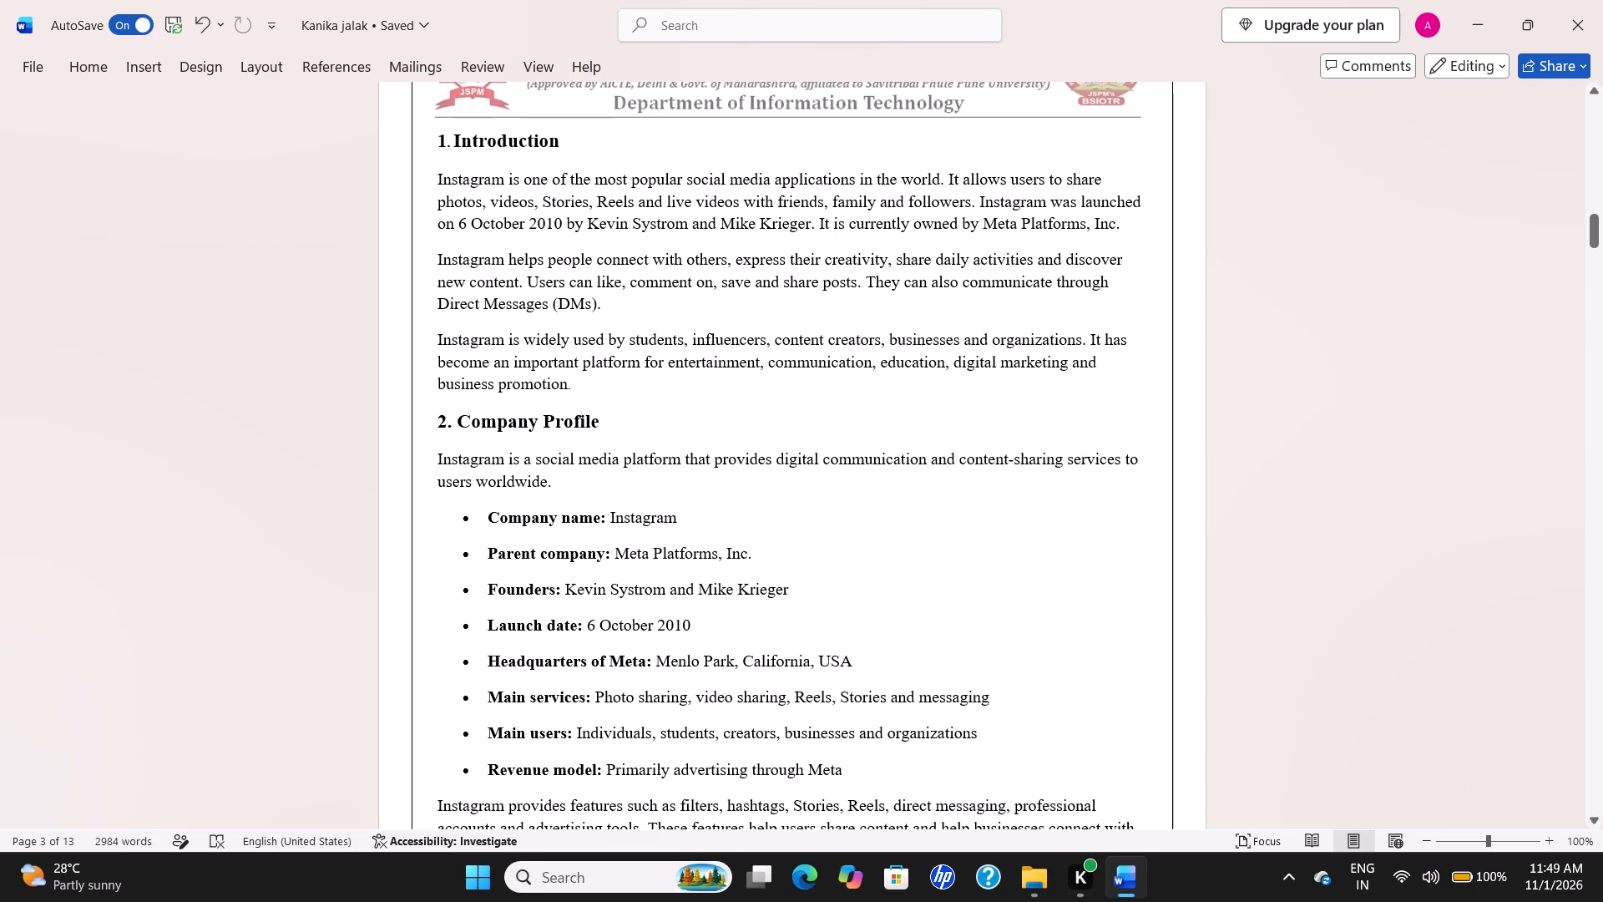
key(ctrl+s)
Set the font size of the "3. History of Instagram" heading to 14.
scroll(685, 581, down, 2)
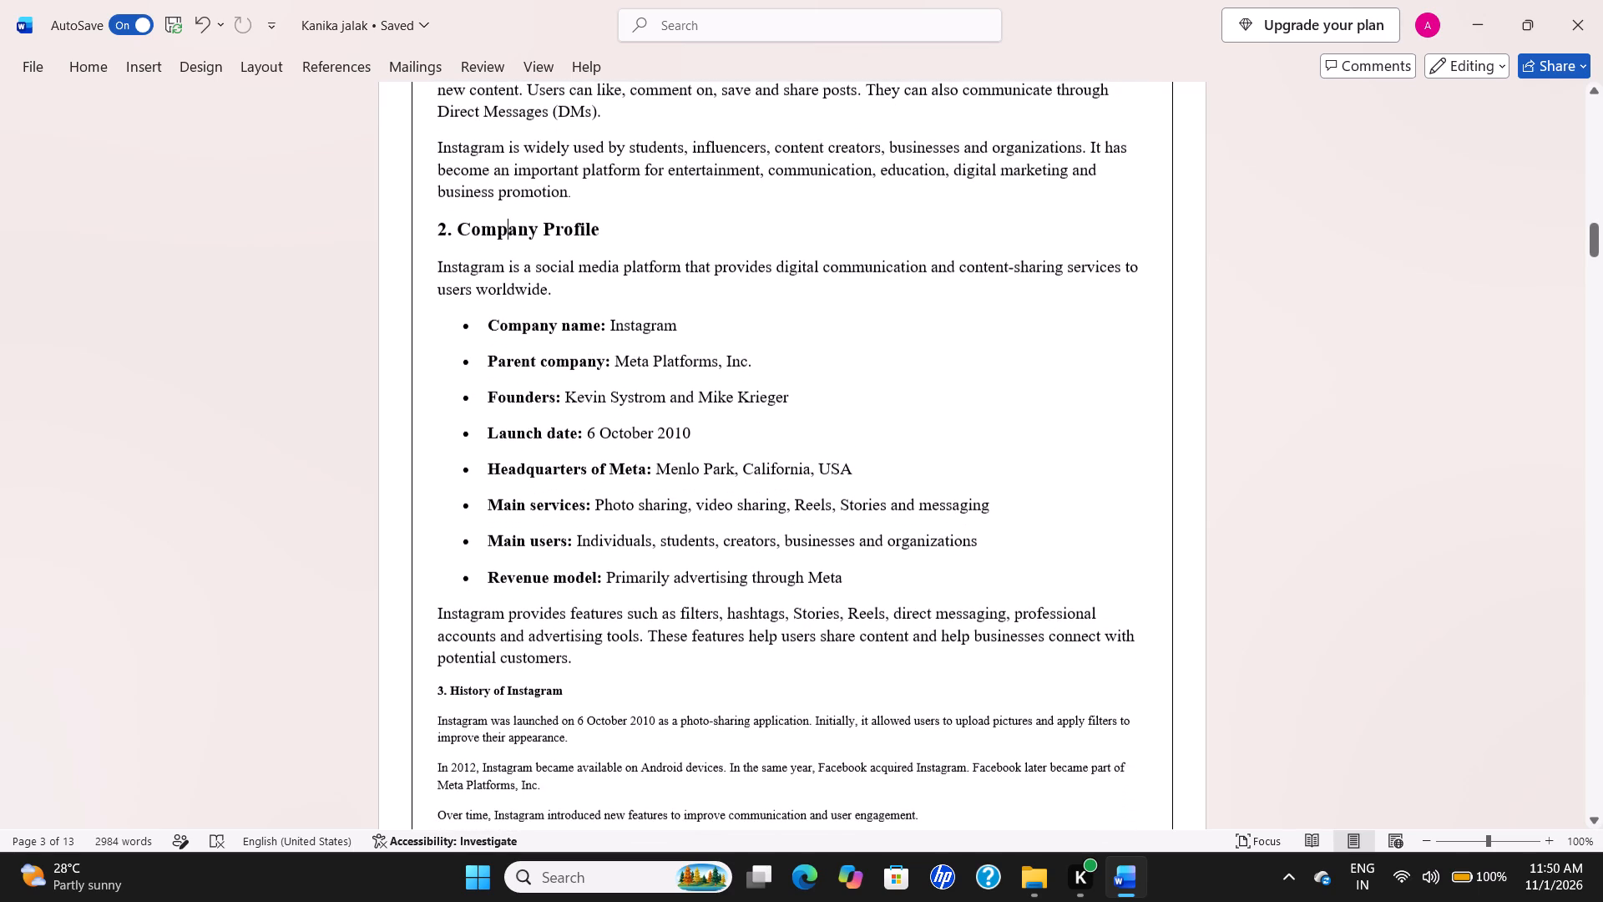
scroll(685, 581, down, 1)
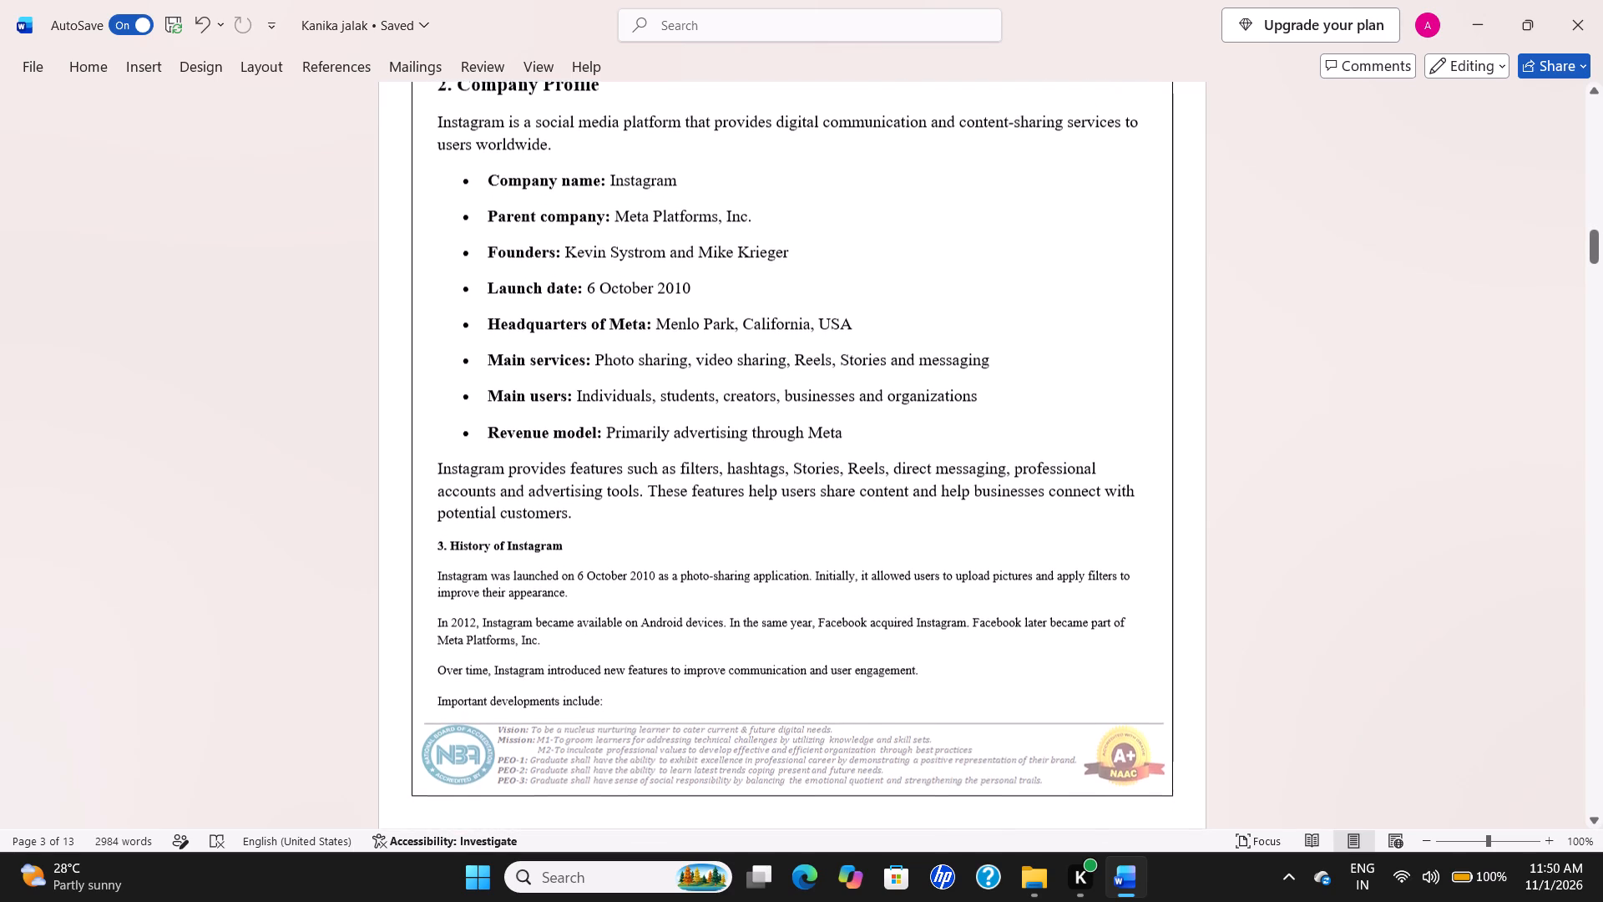
scroll(685, 581, down, 2)
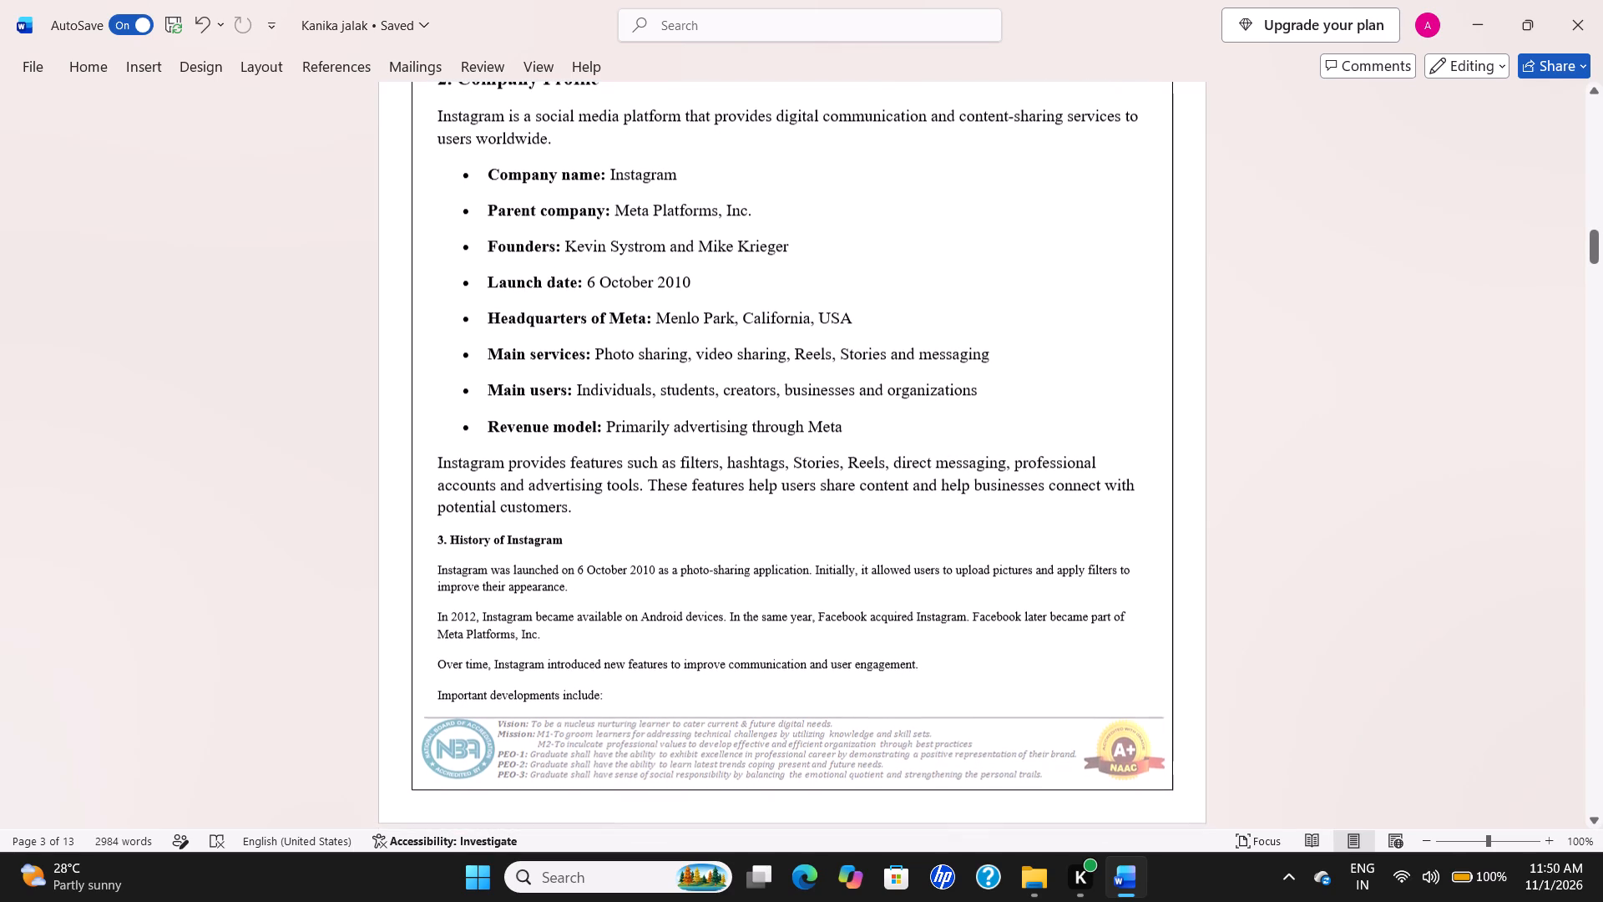
scroll(685, 581, down, 1)
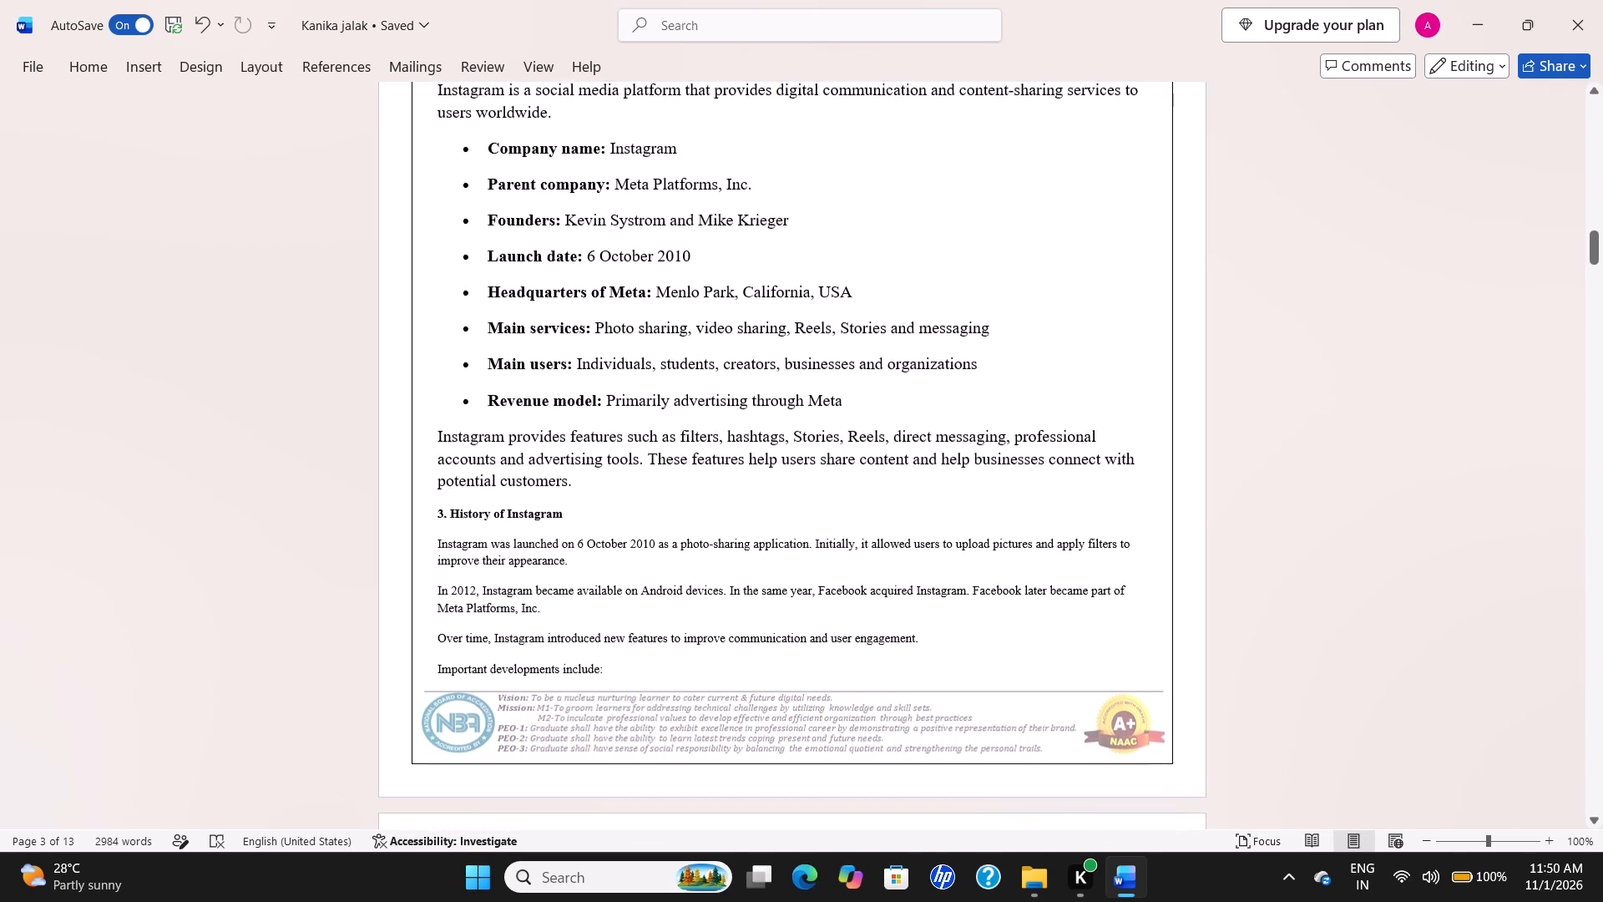
scroll(685, 581, down, 2)
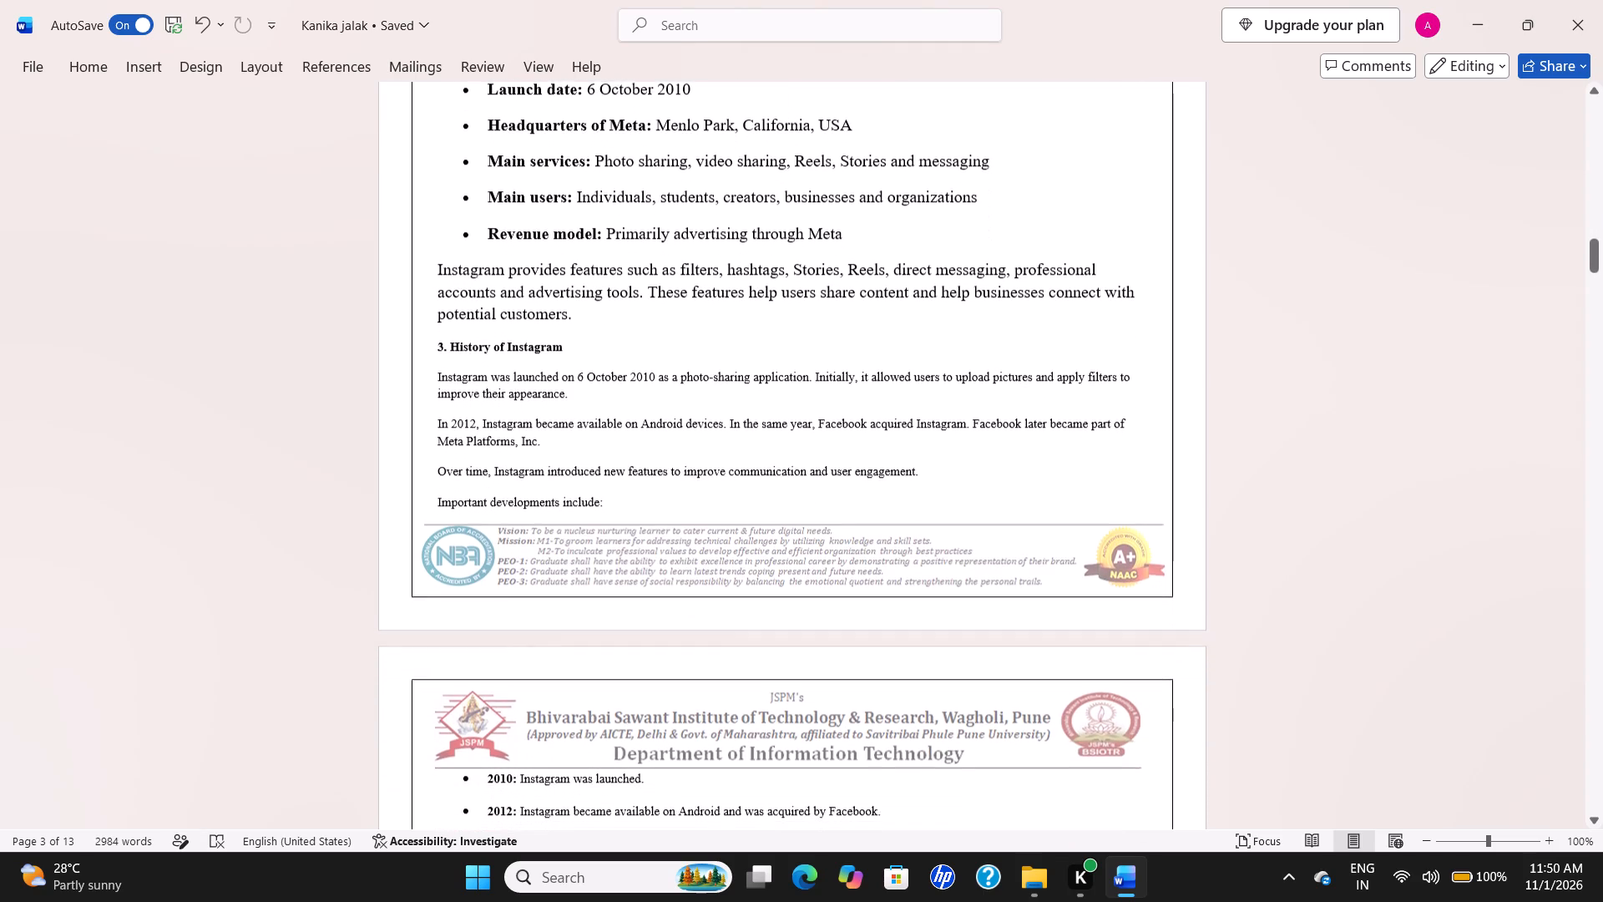
scroll(685, 581, down, 1)
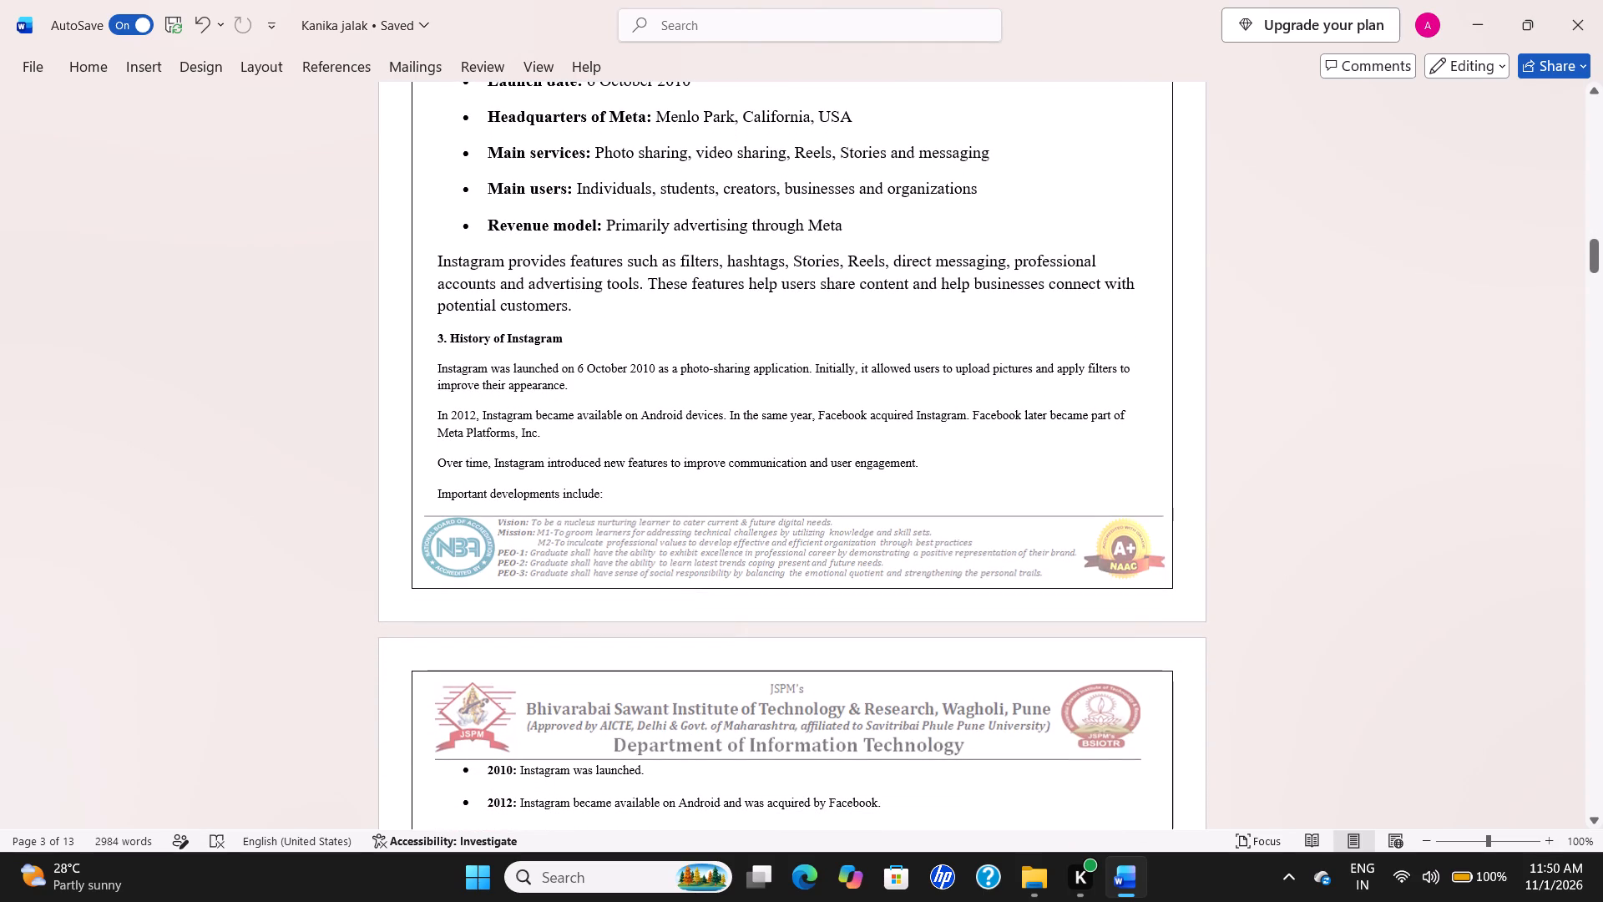
drag(437, 337, 560, 332)
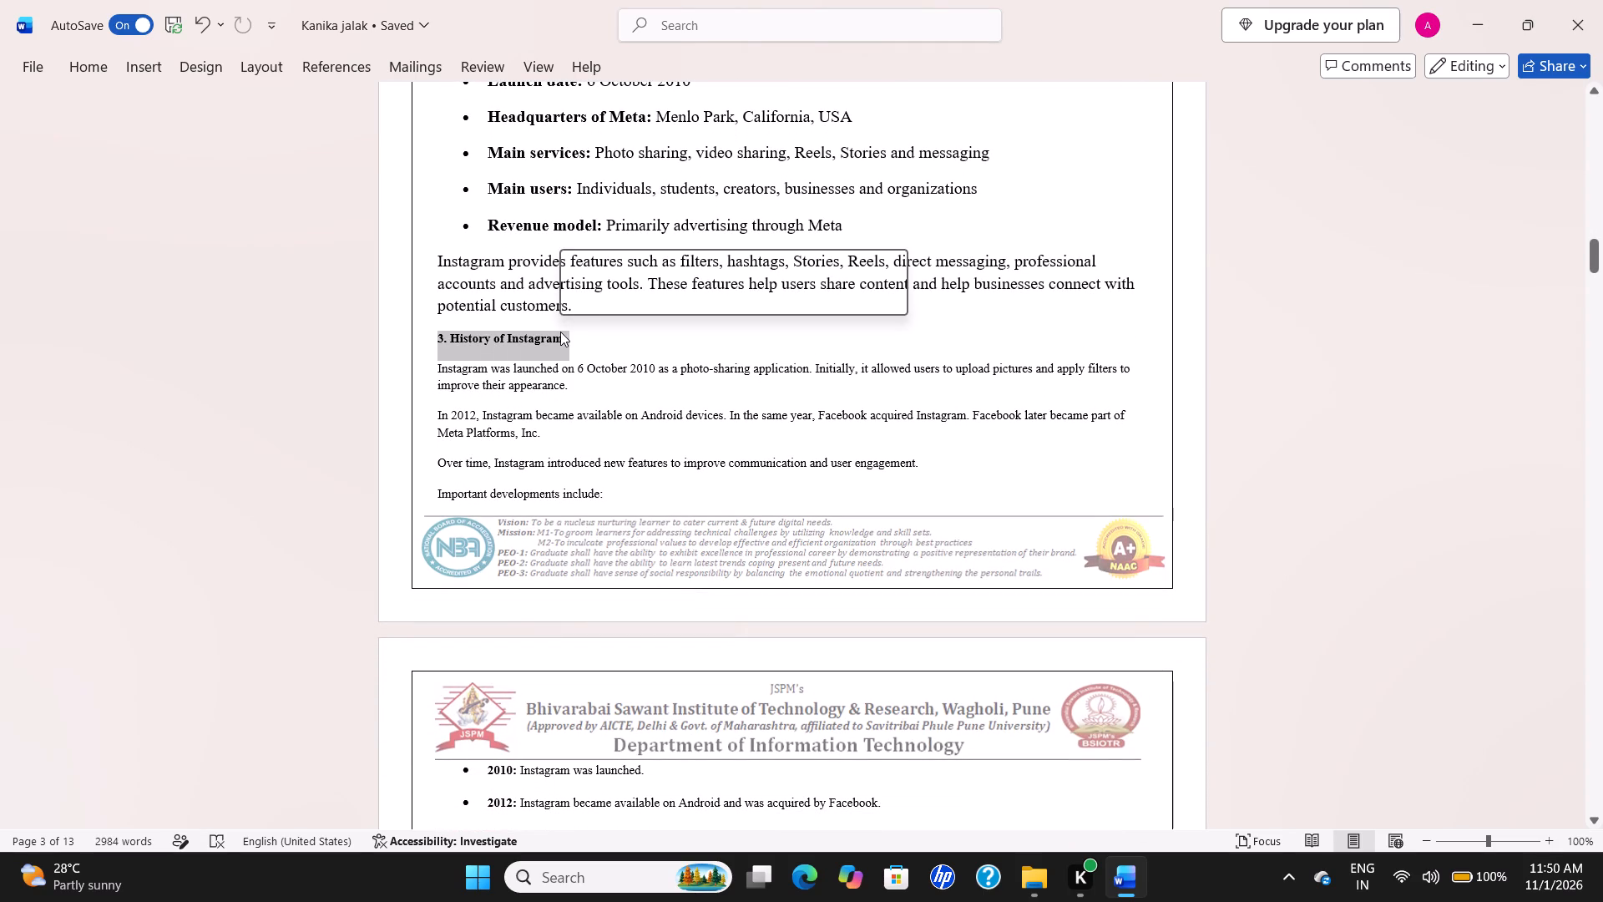
click(717, 268)
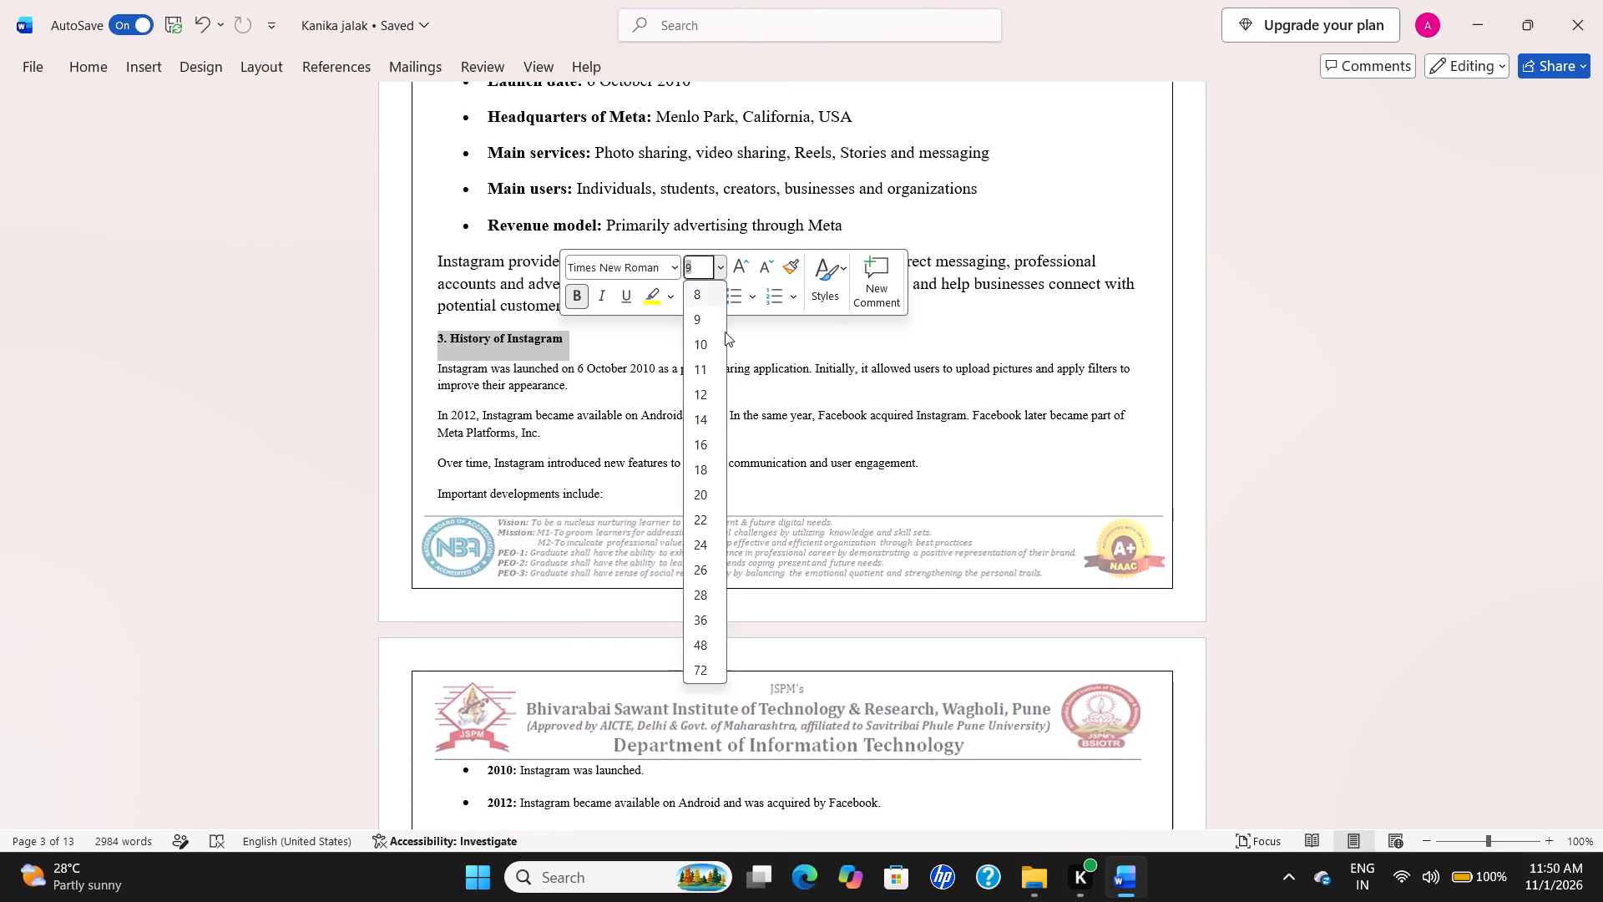
click(704, 430)
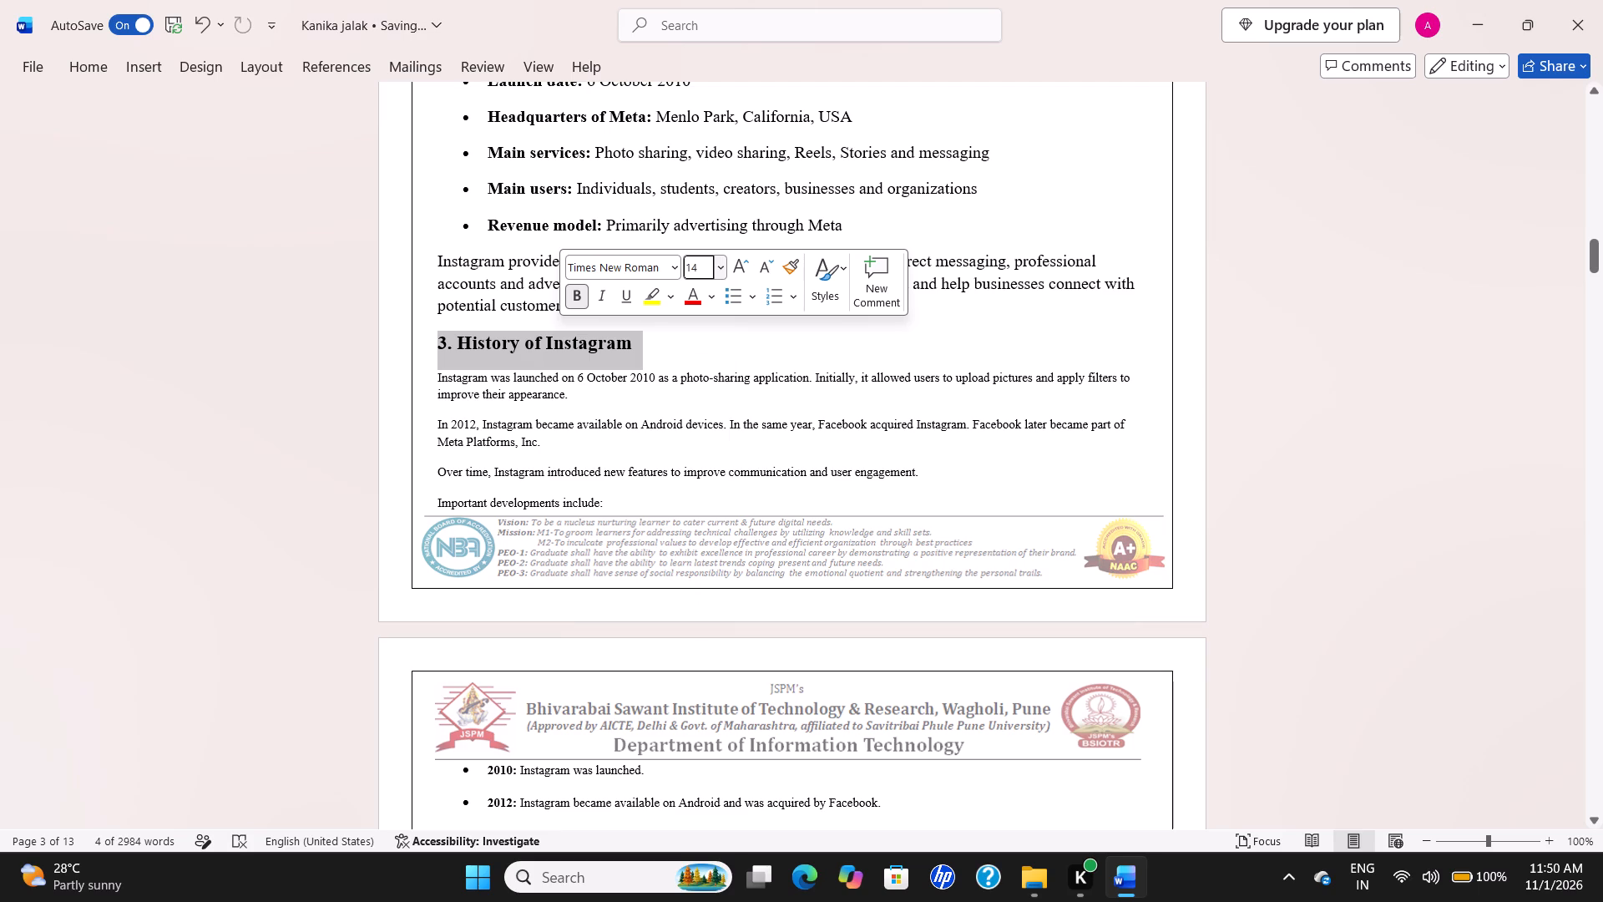
click(681, 447)
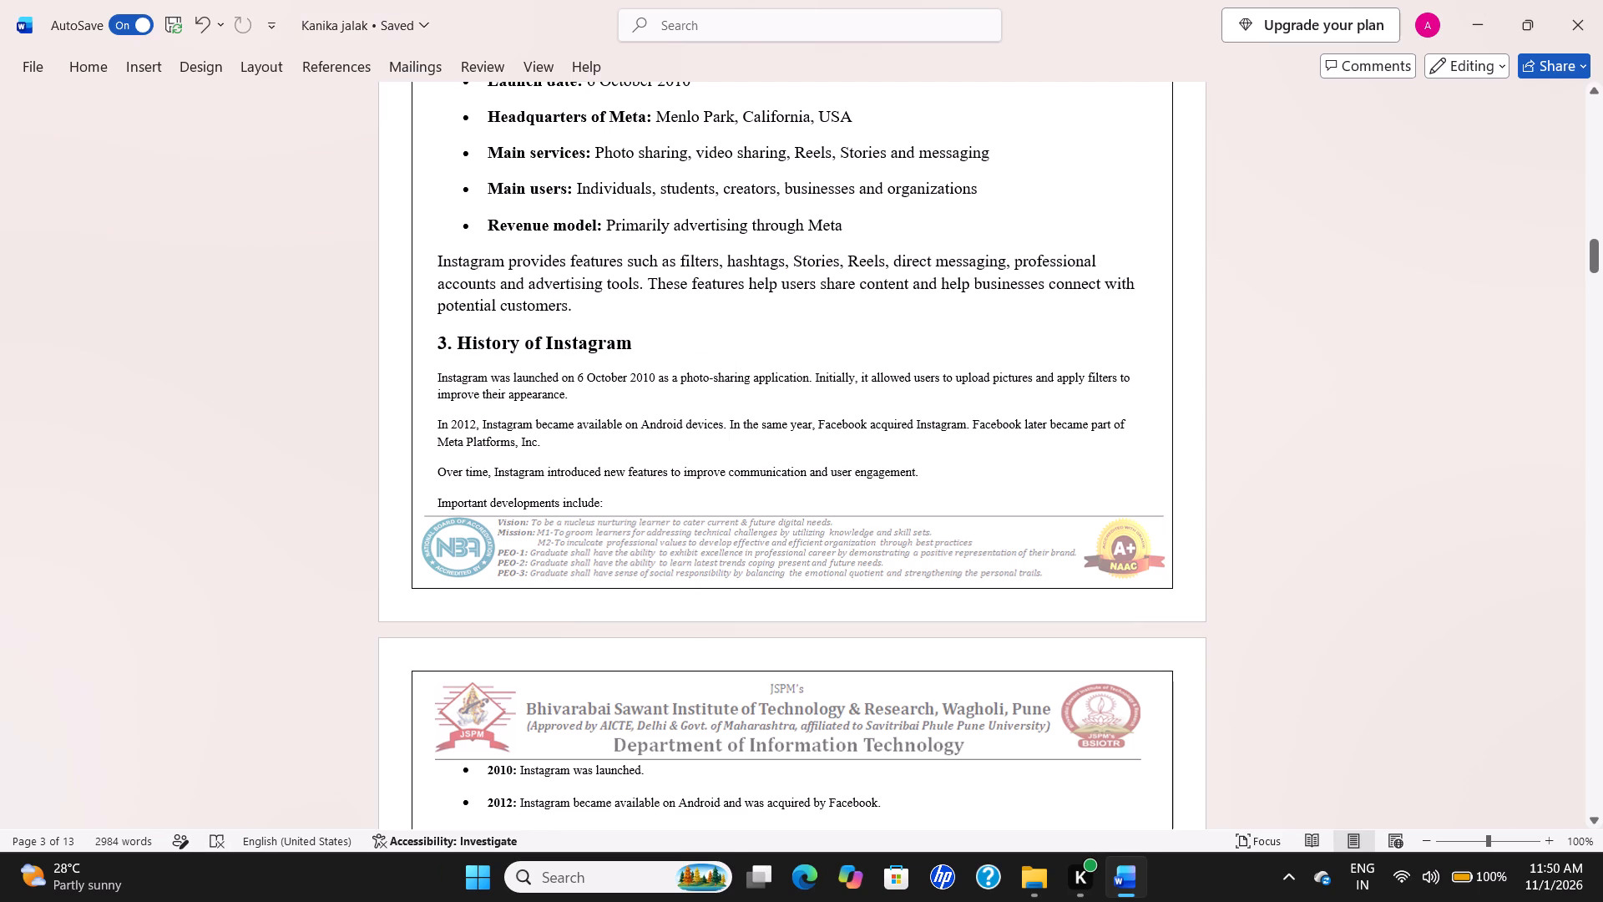
Set the font size of the History of Instagram section's body paragraphs and bulleted timeline, across both pages, to 12.
drag(437, 378, 647, 503)
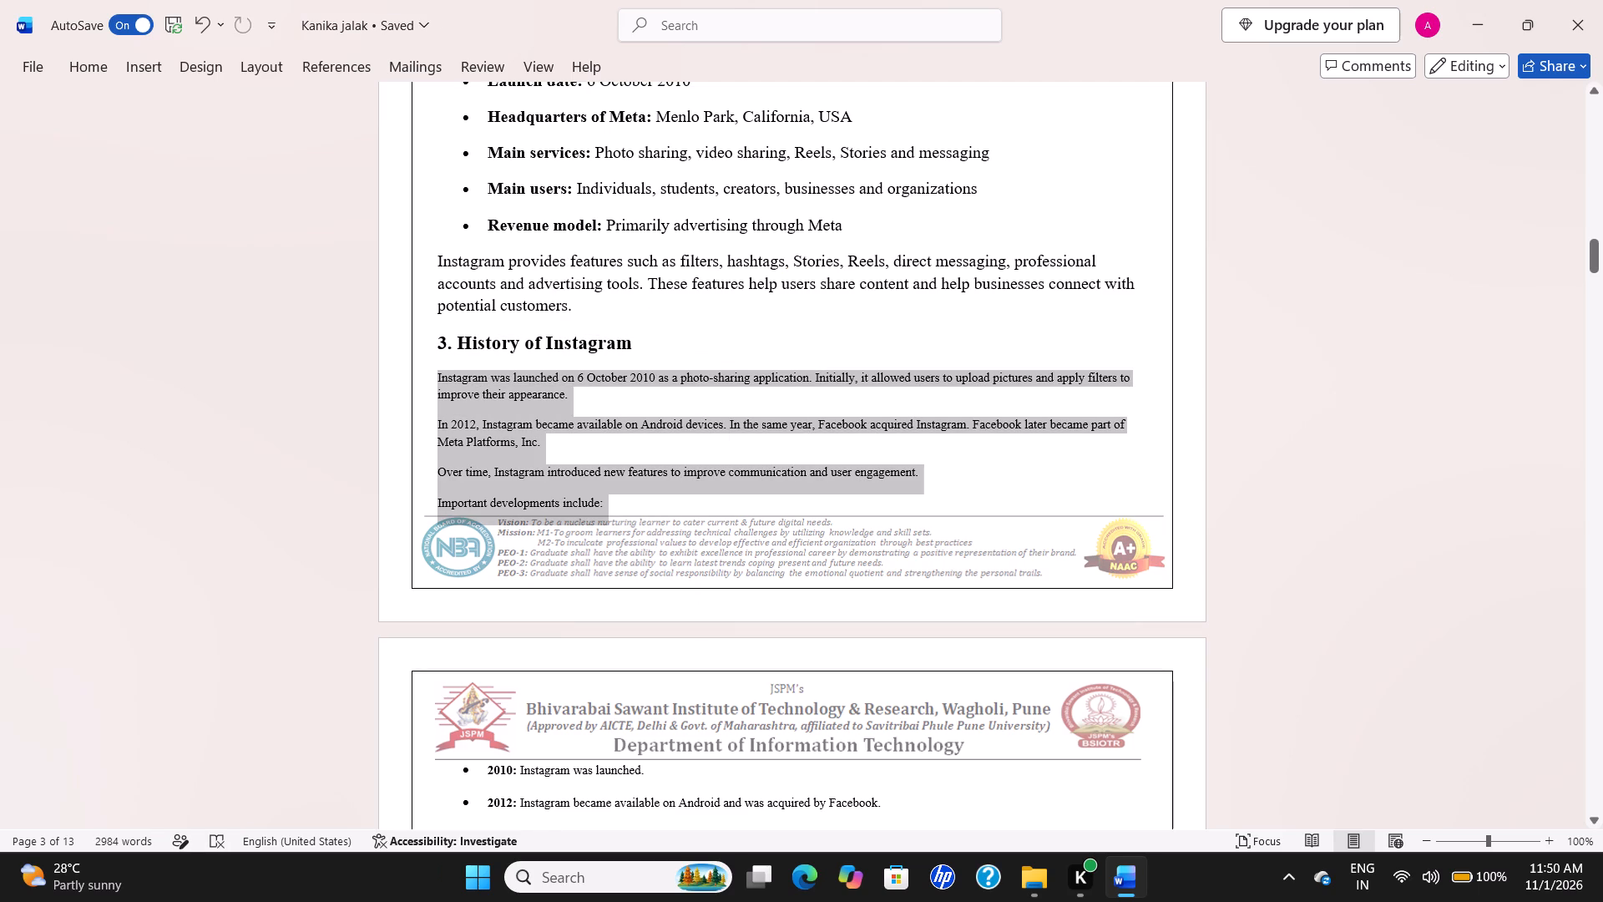
drag(647, 503, 660, 845)
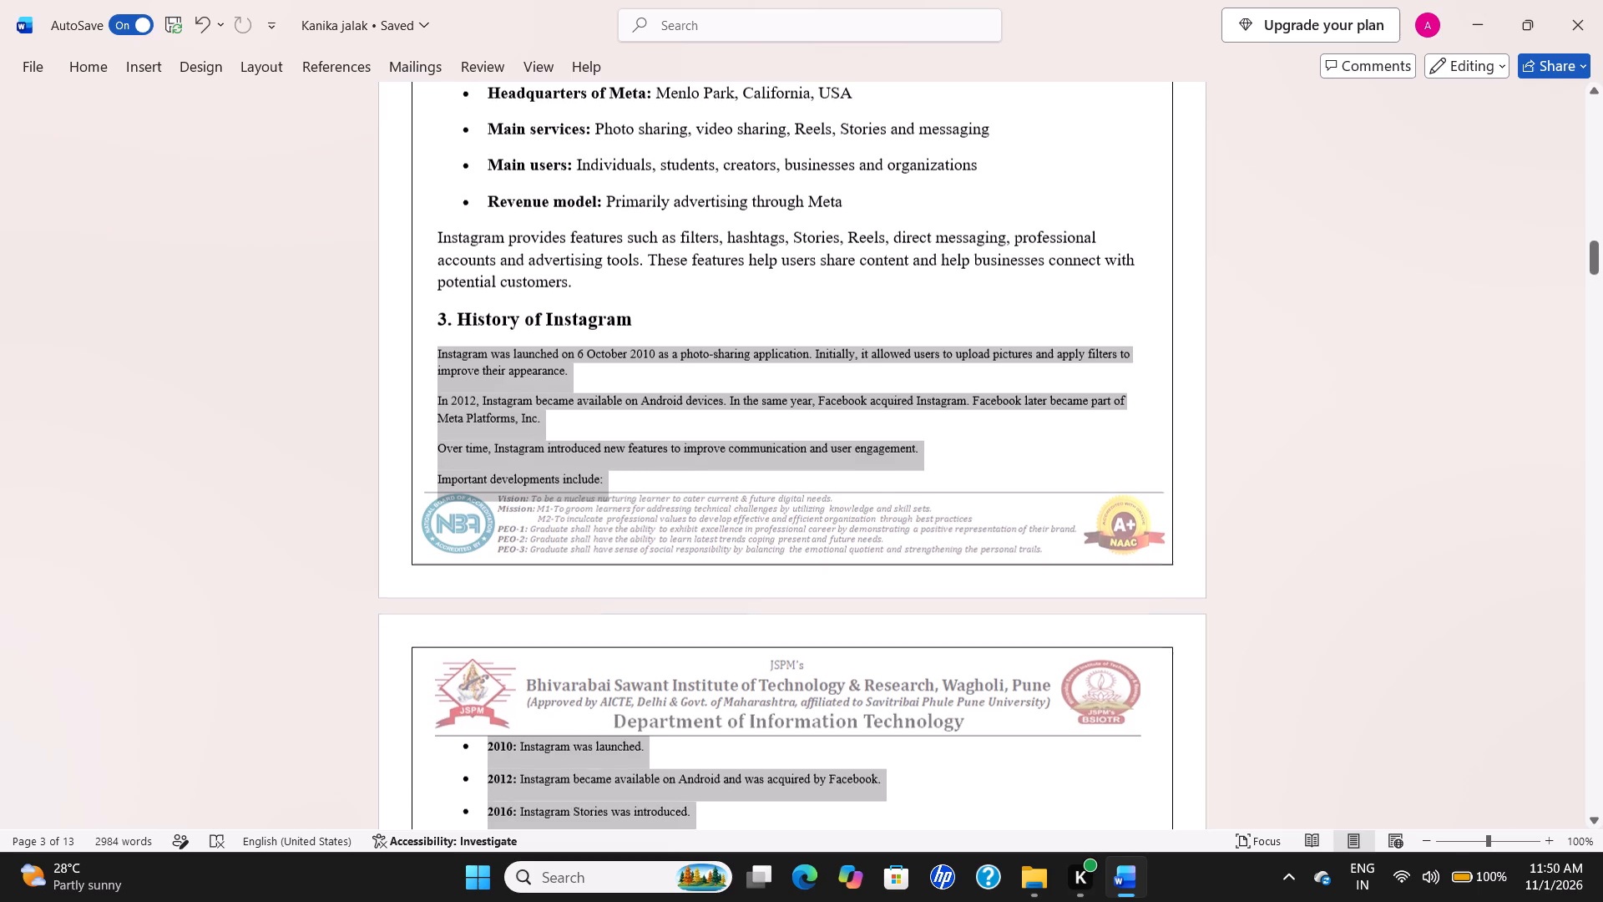
drag(660, 845, 695, 823)
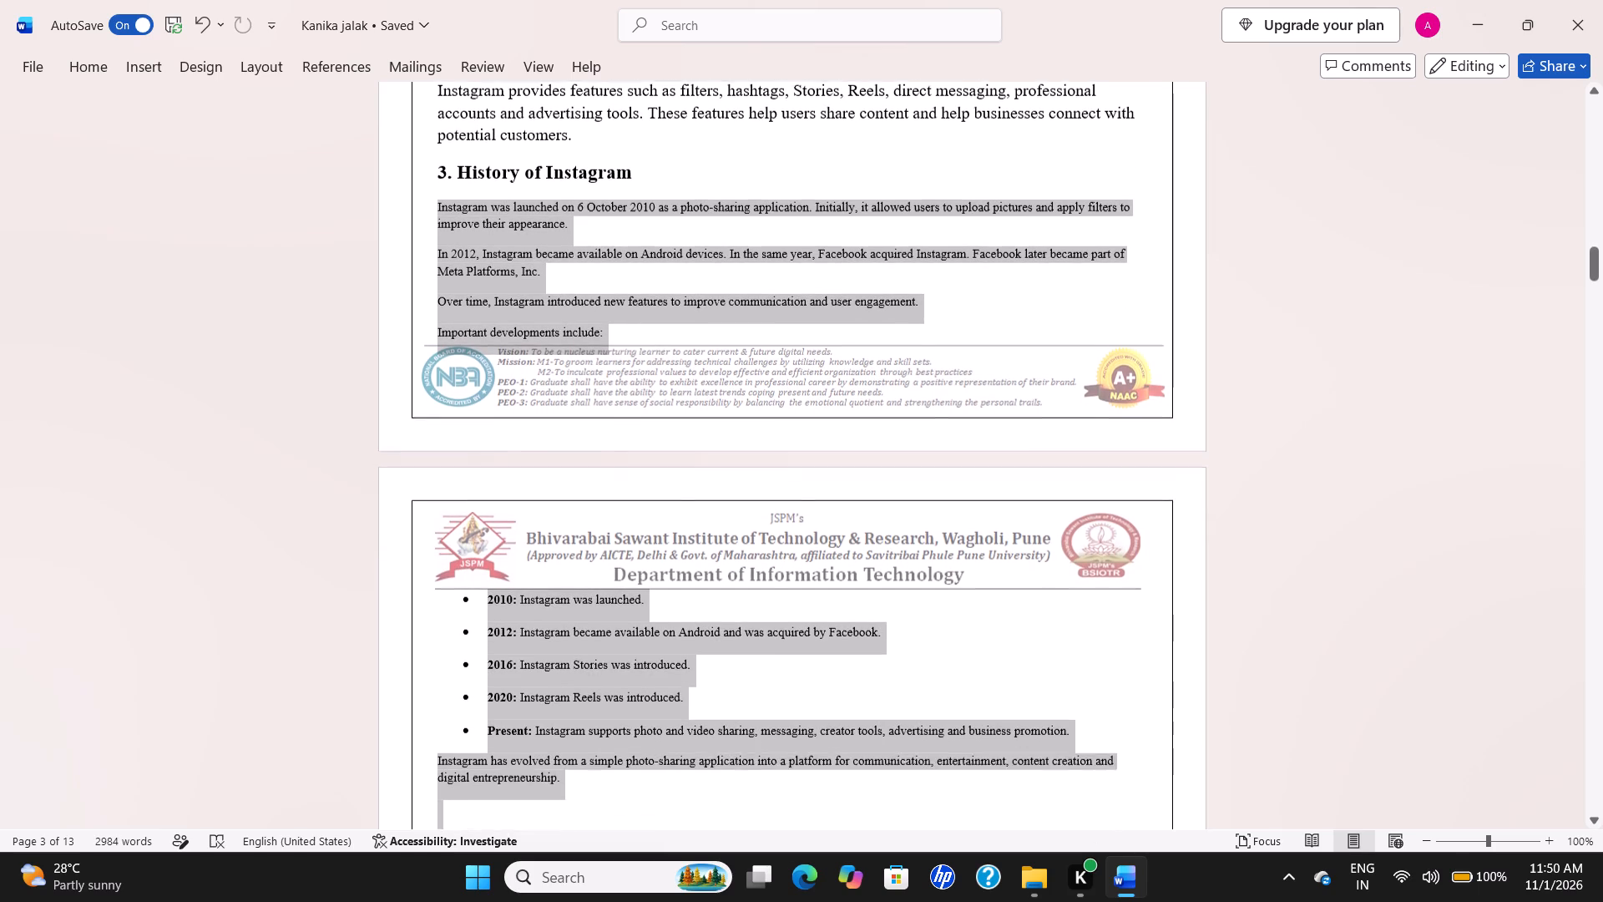
drag(695, 823, 721, 749)
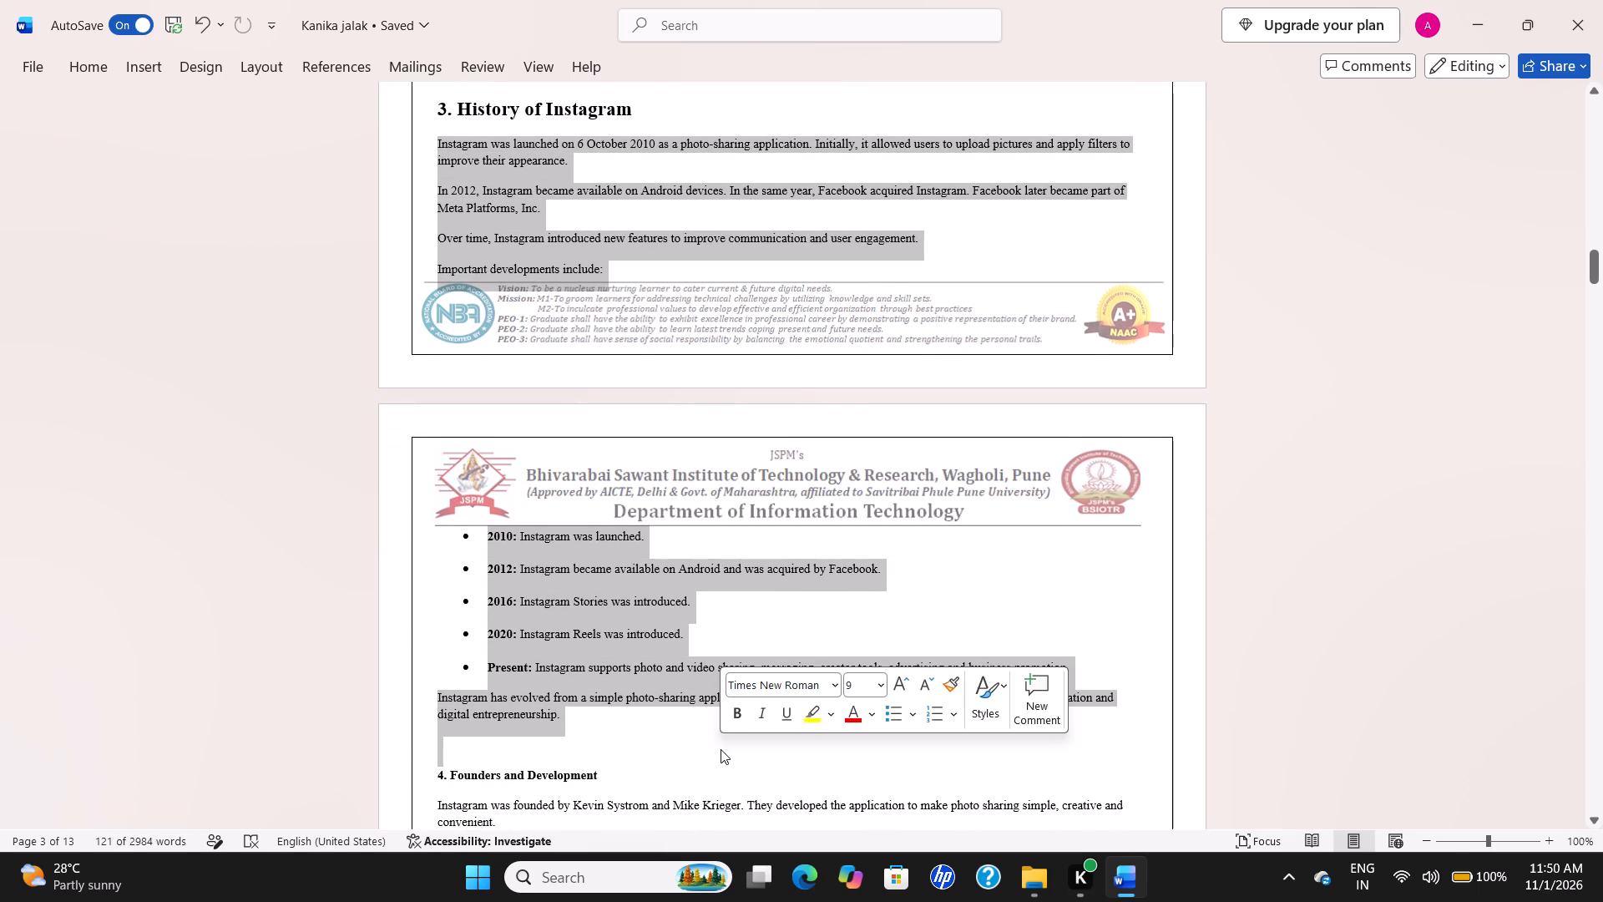
click(877, 686)
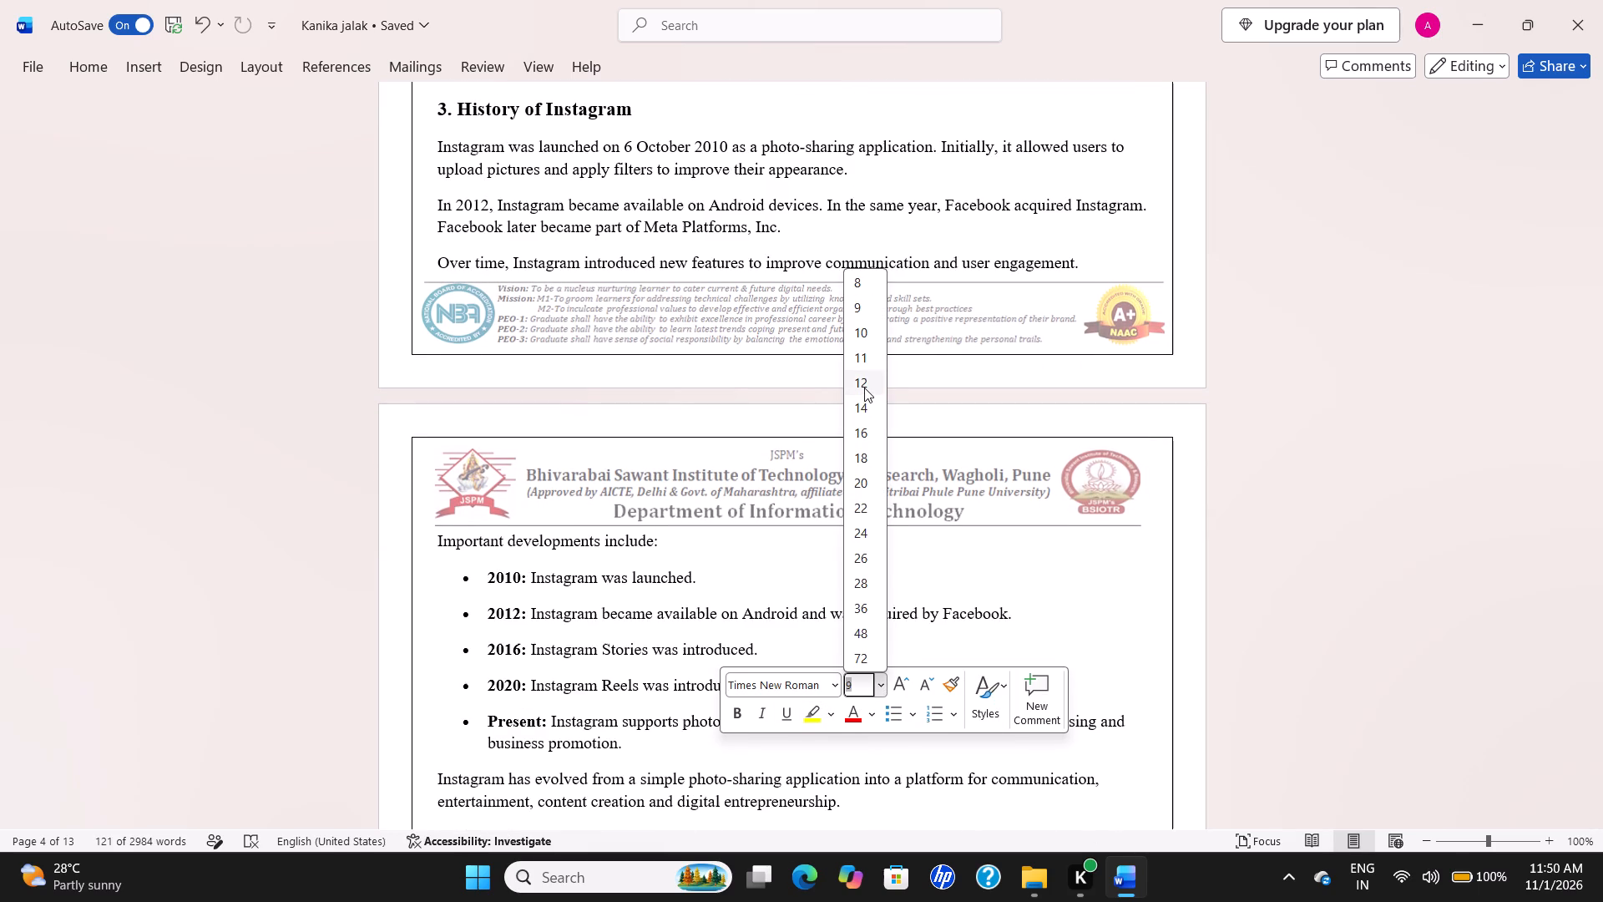
click(864, 388)
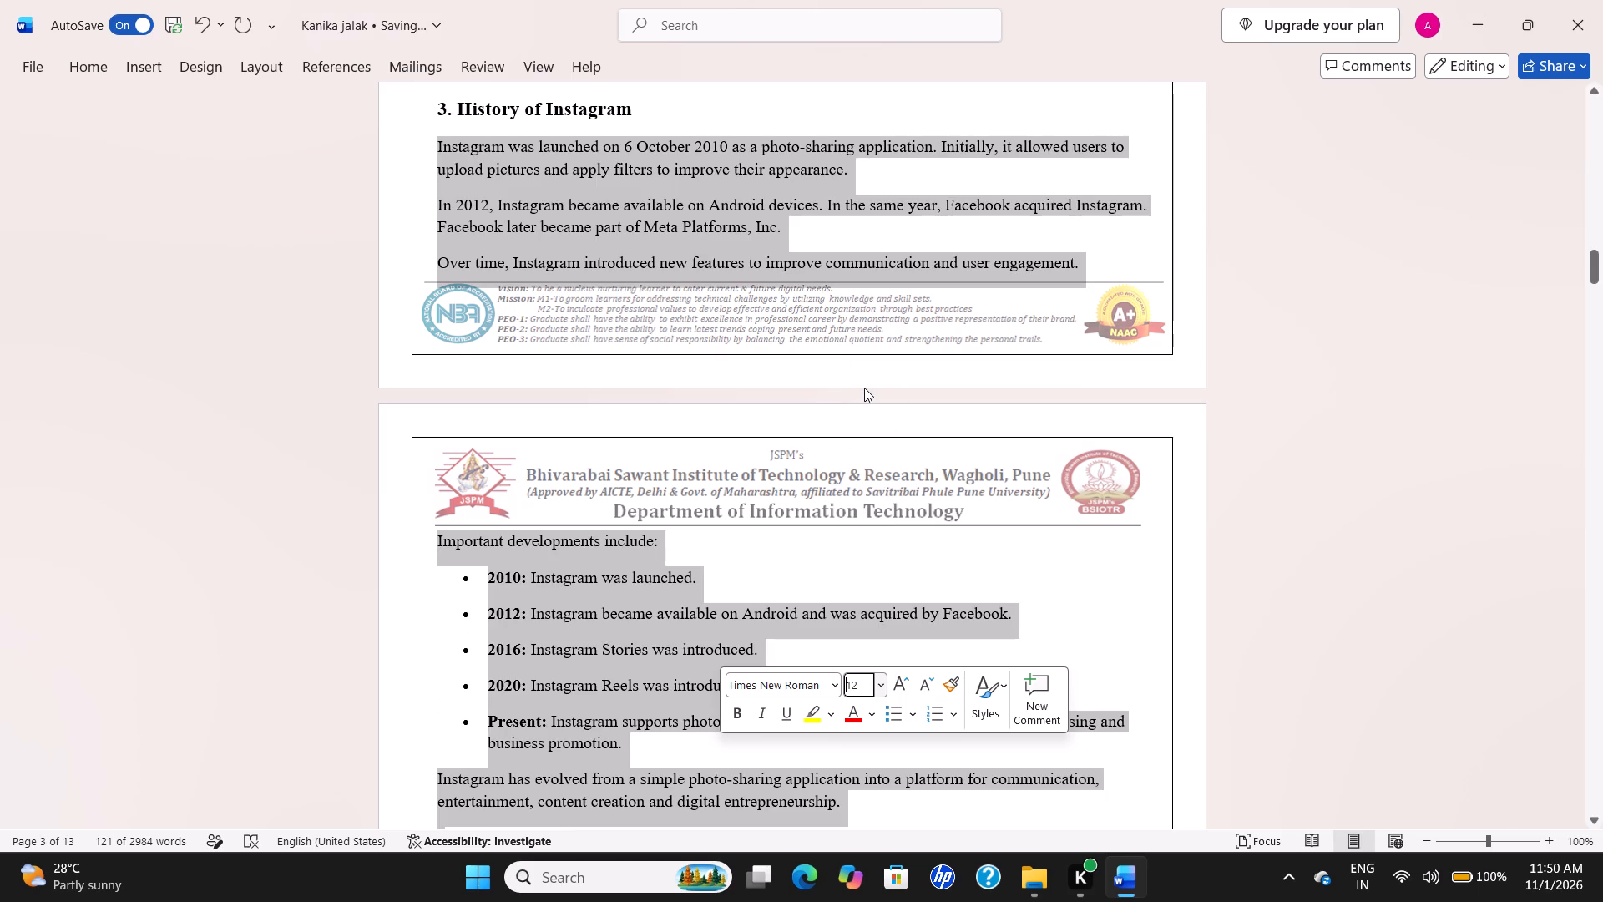
click(843, 560)
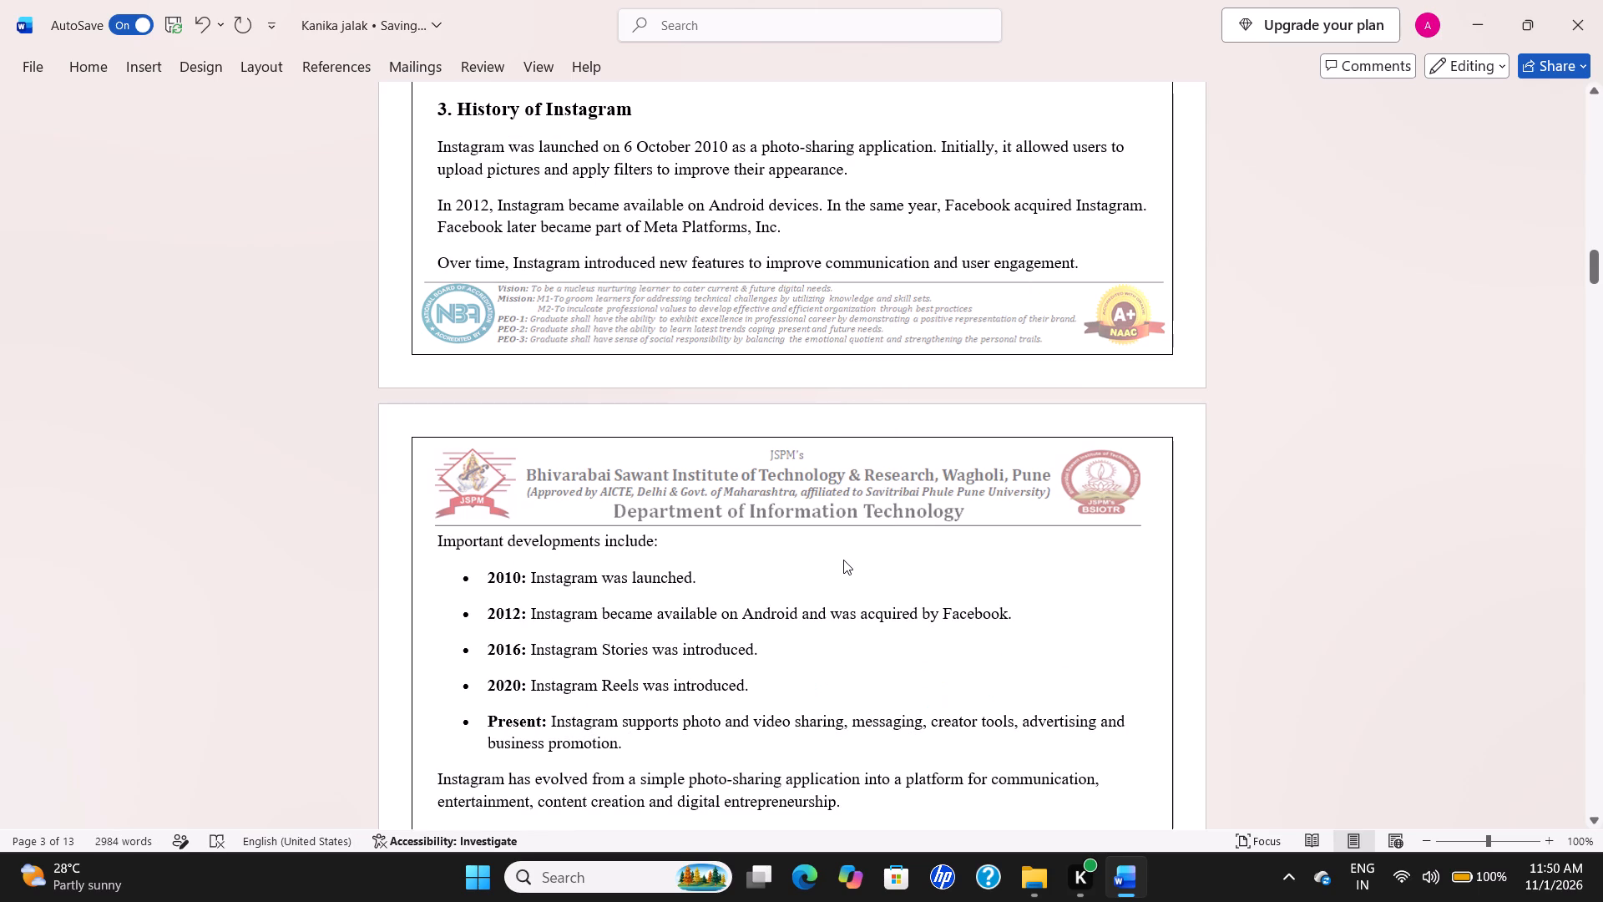
Set the font size of the "4. Founders and Development" heading to 14.
scroll(843, 560, down, 3)
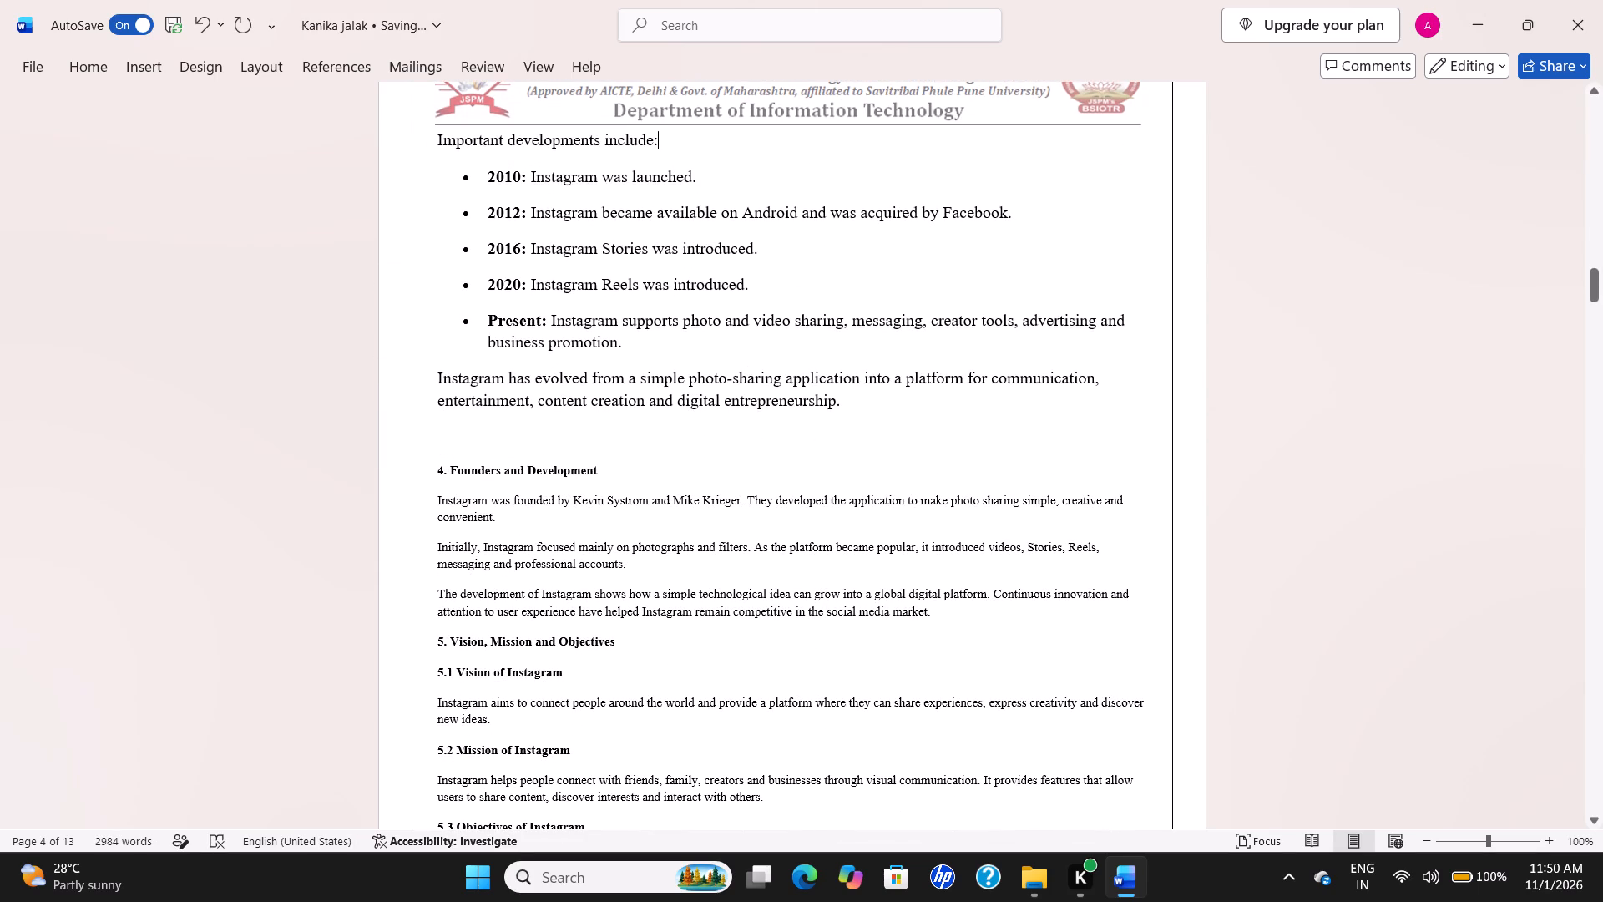
drag(437, 477, 581, 468)
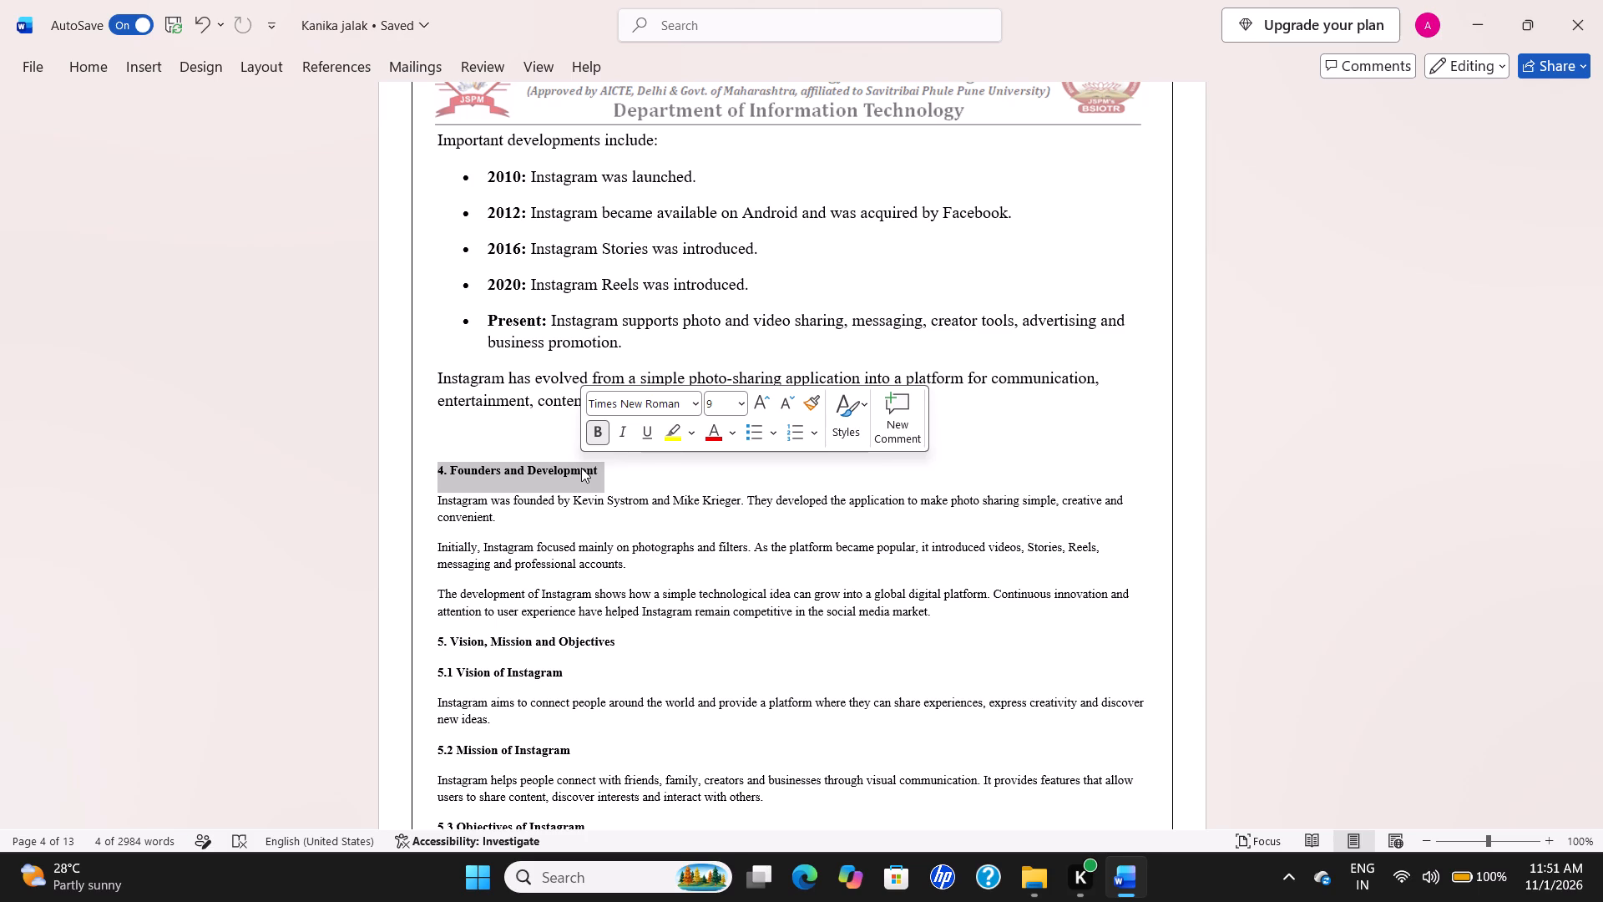
click(741, 405)
click(725, 549)
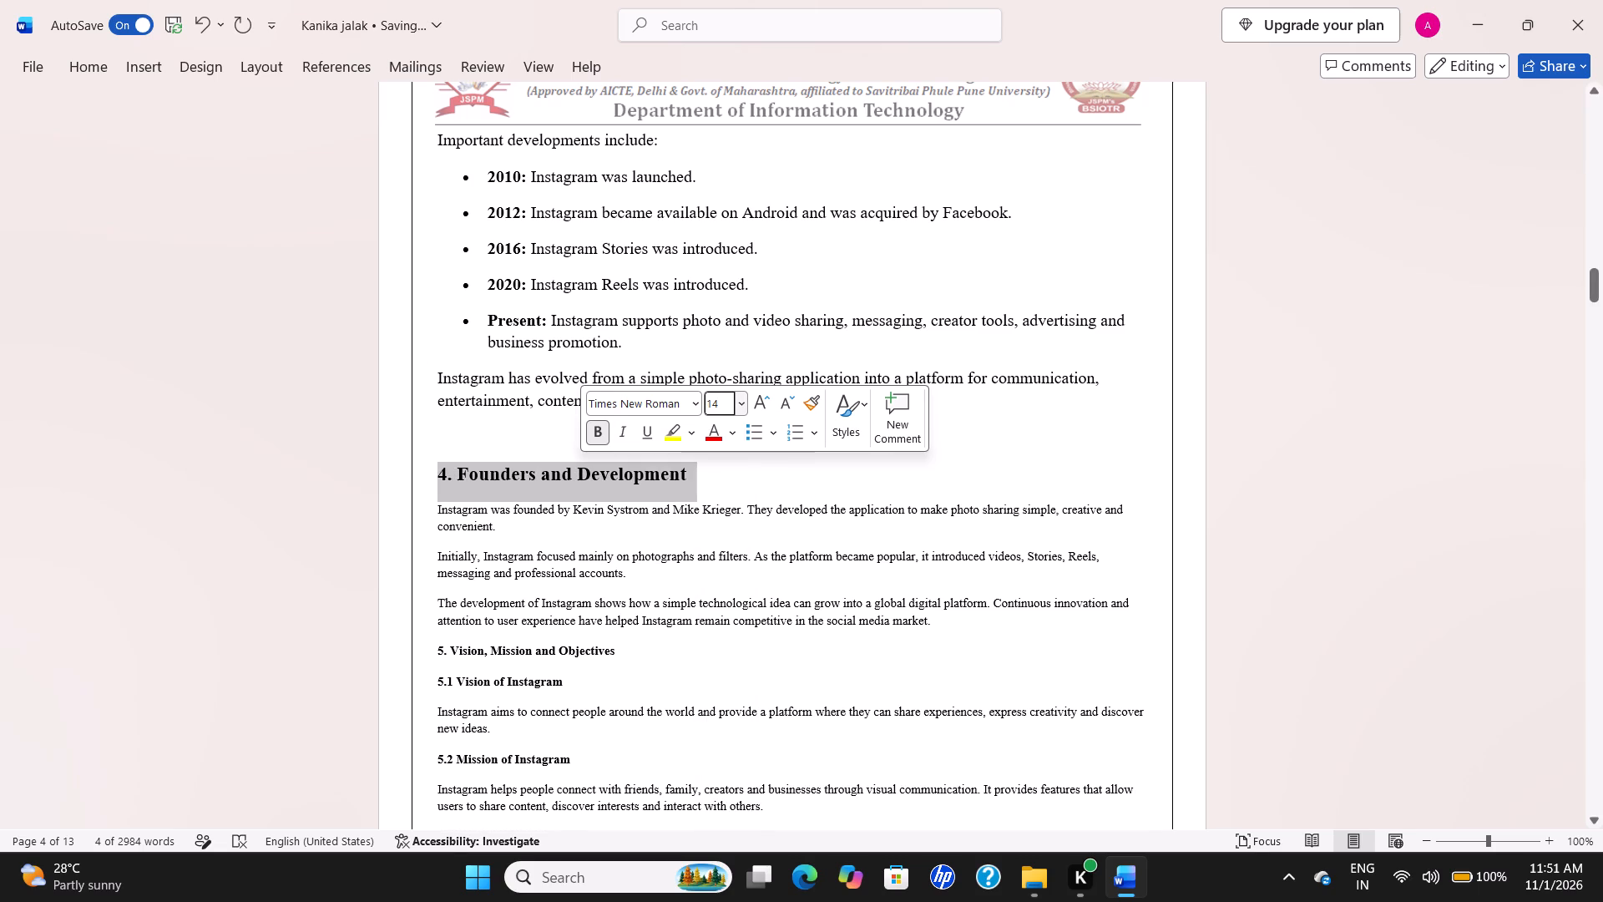
Select the three body paragraphs under the "4. Founders and Development" heading.
drag(437, 506, 927, 622)
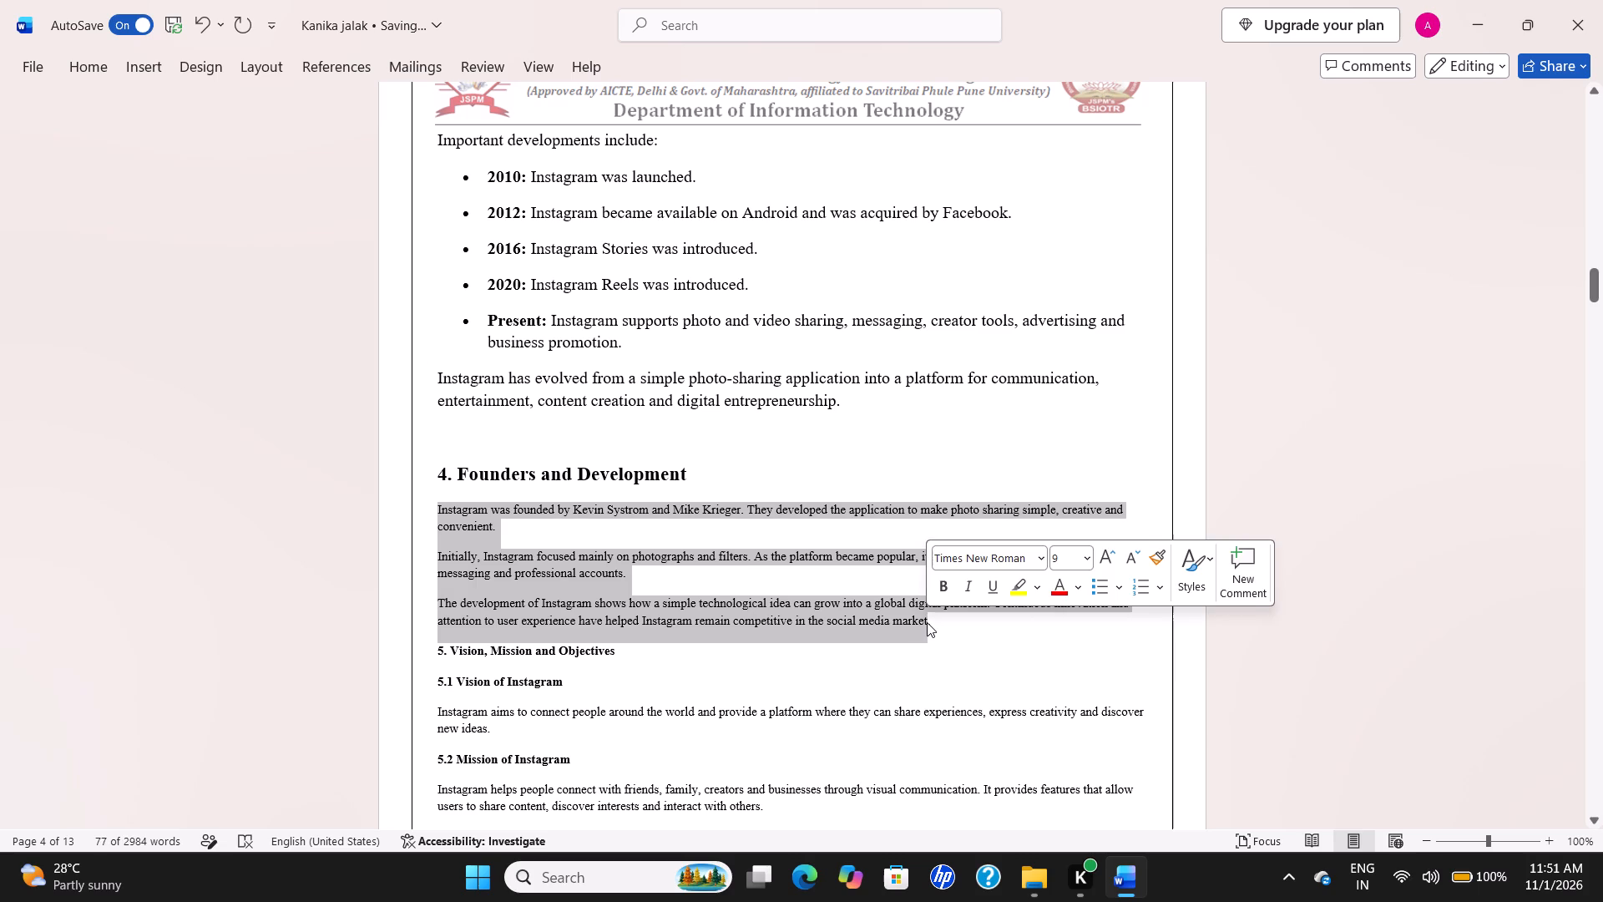
Set the font size of the selected Founders and Development body paragraphs to 12.
click(1089, 556)
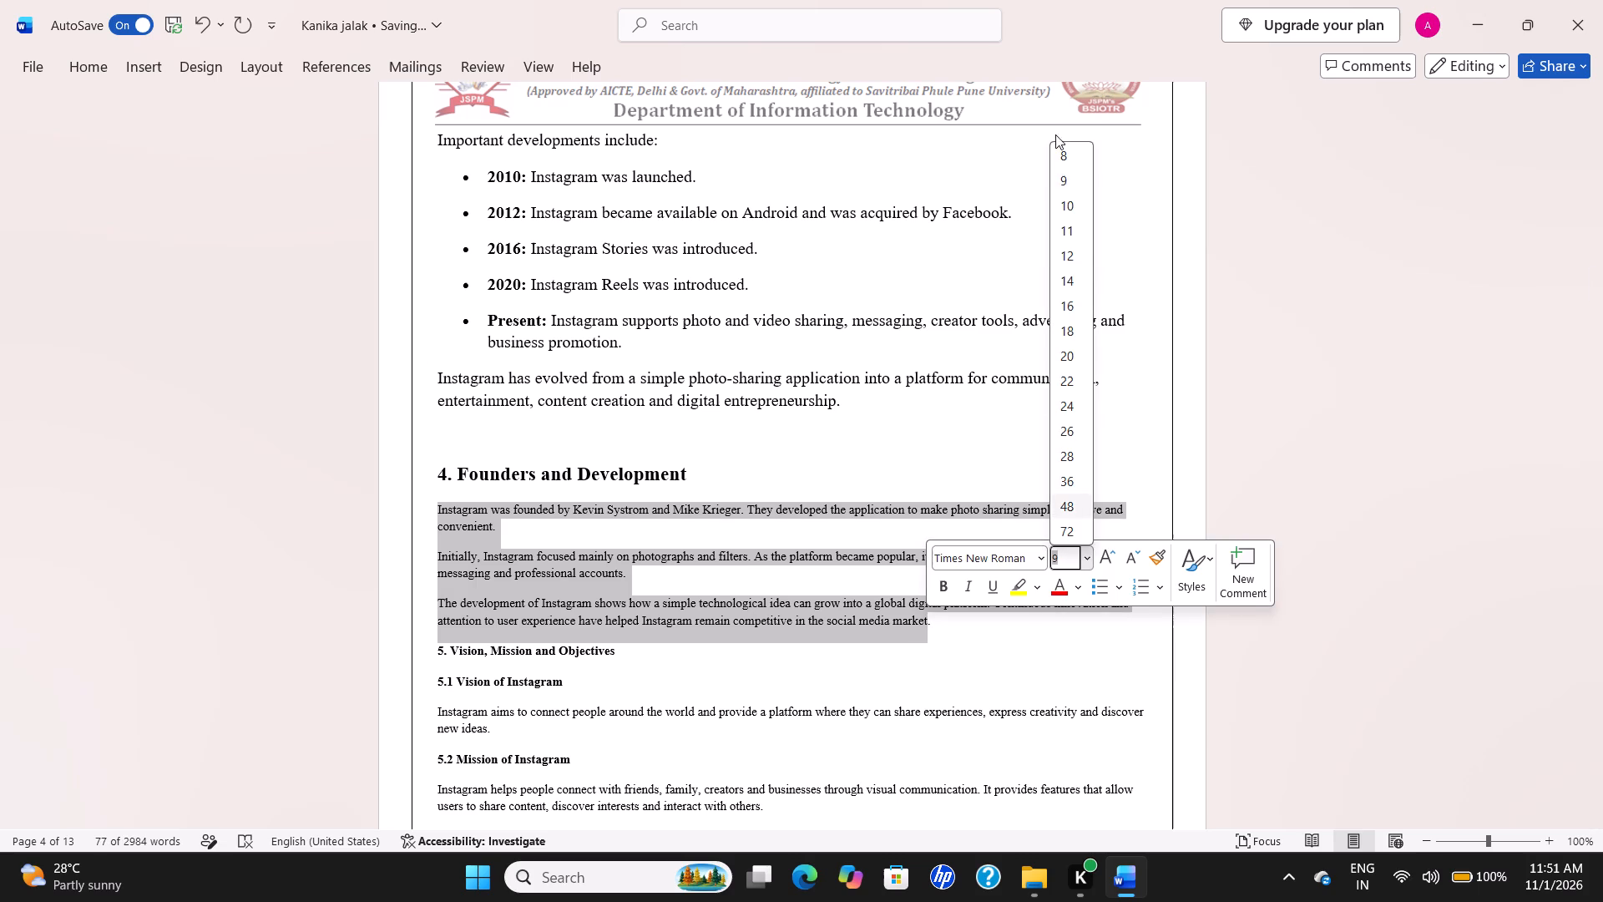
click(1064, 252)
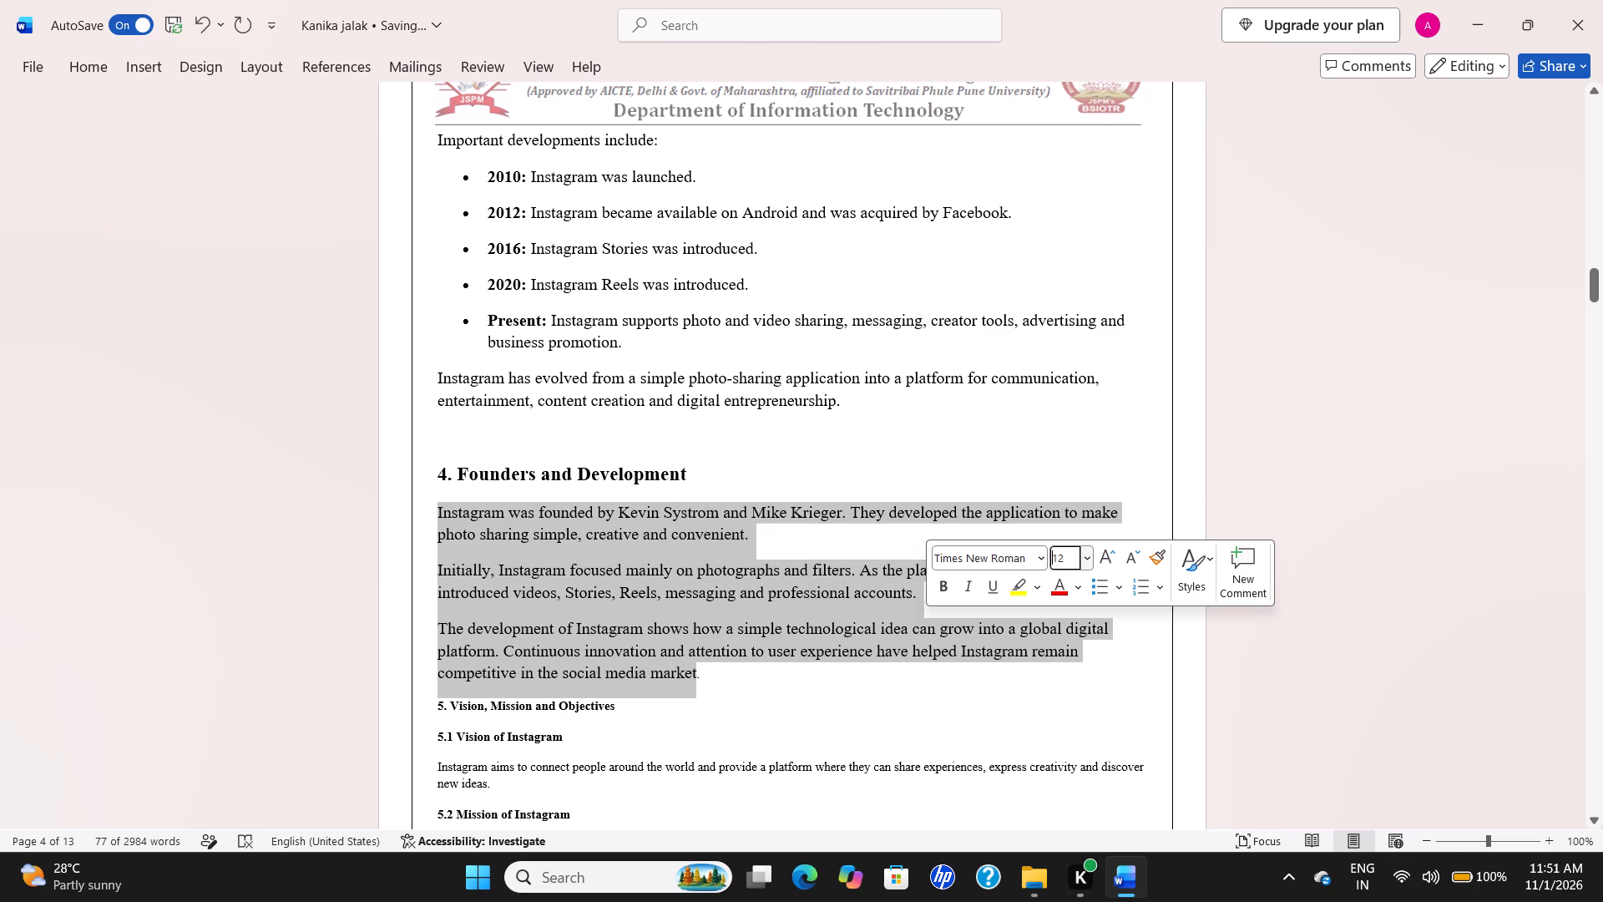
click(953, 436)
Set the font size of the "5. Vision, Mission and Objectives" heading to 14.
scroll(955, 430, down, 1)
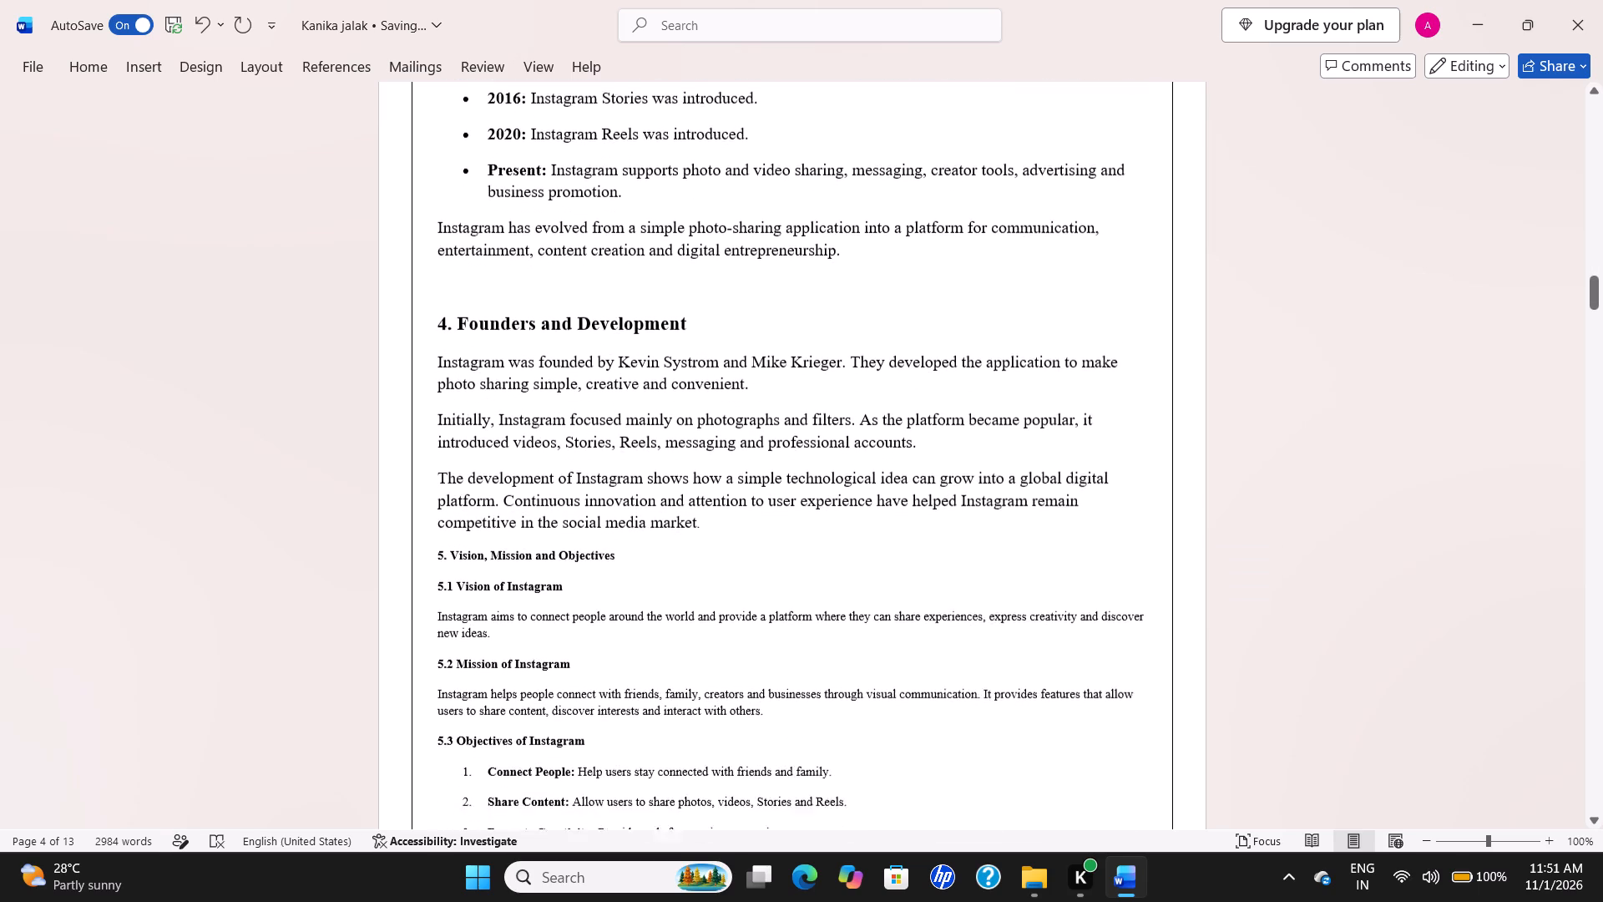
scroll(955, 430, down, 4)
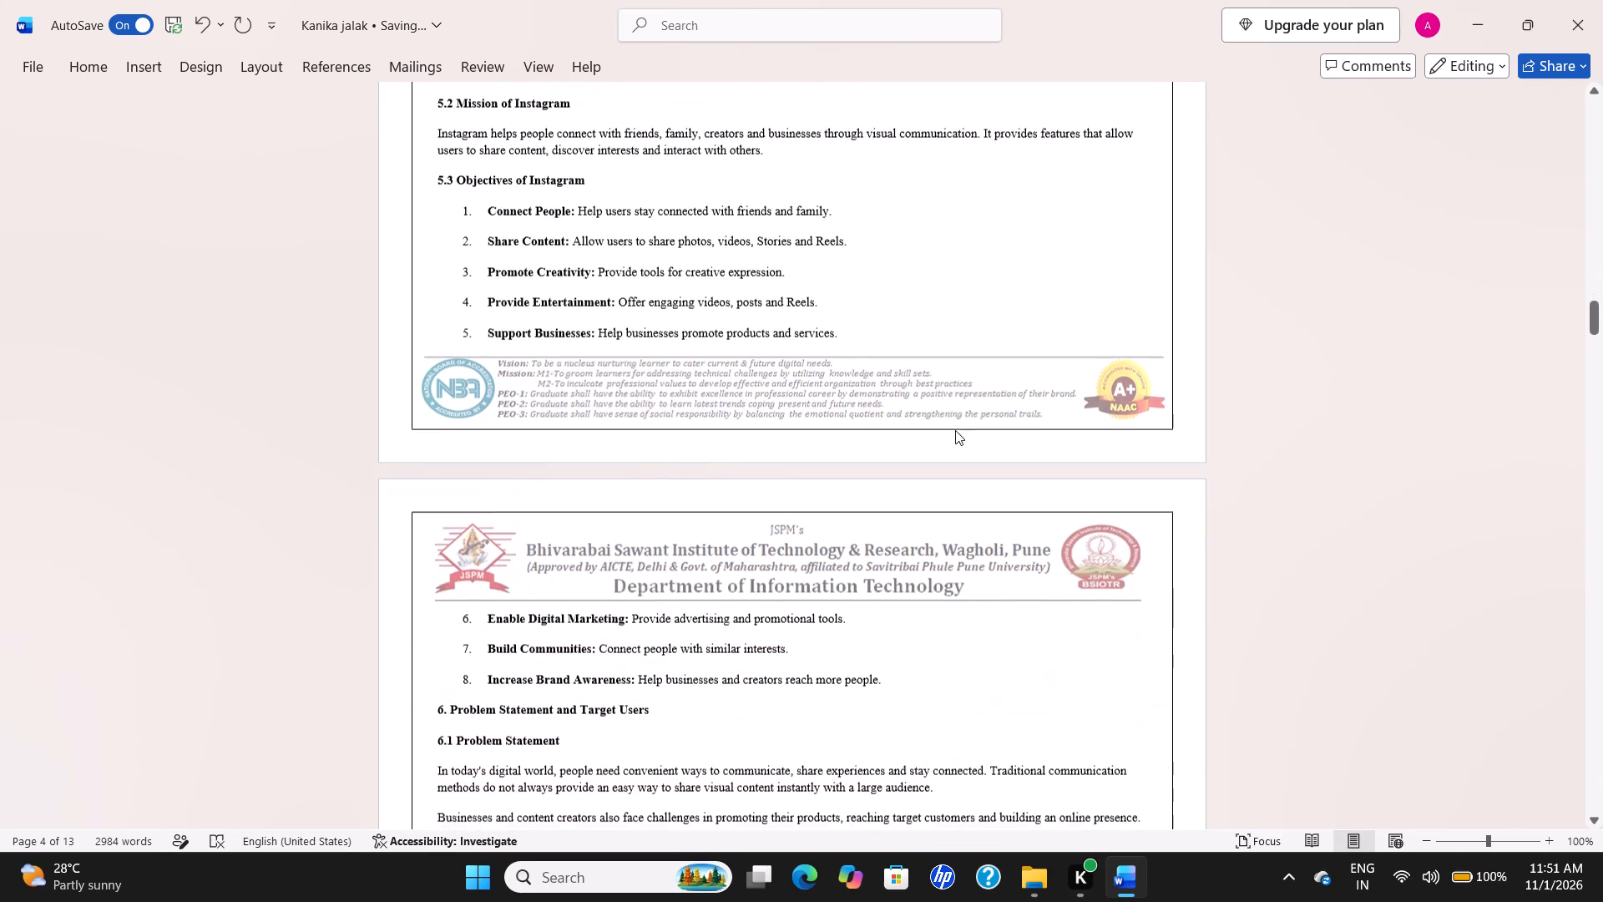
scroll(955, 430, up, 1)
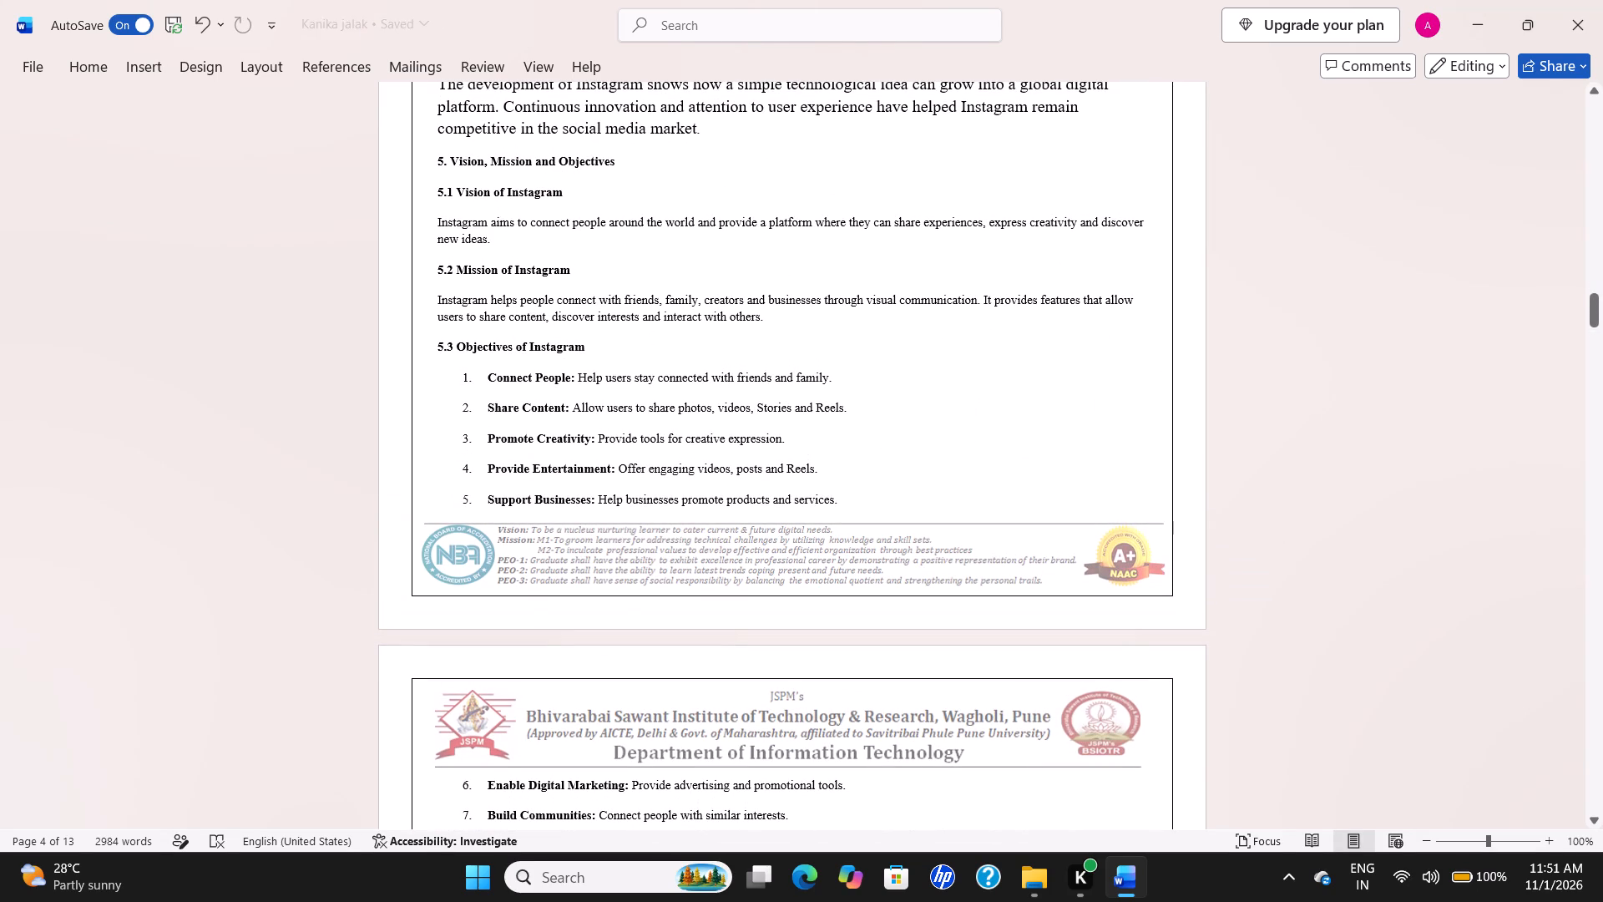
drag(434, 164, 590, 124)
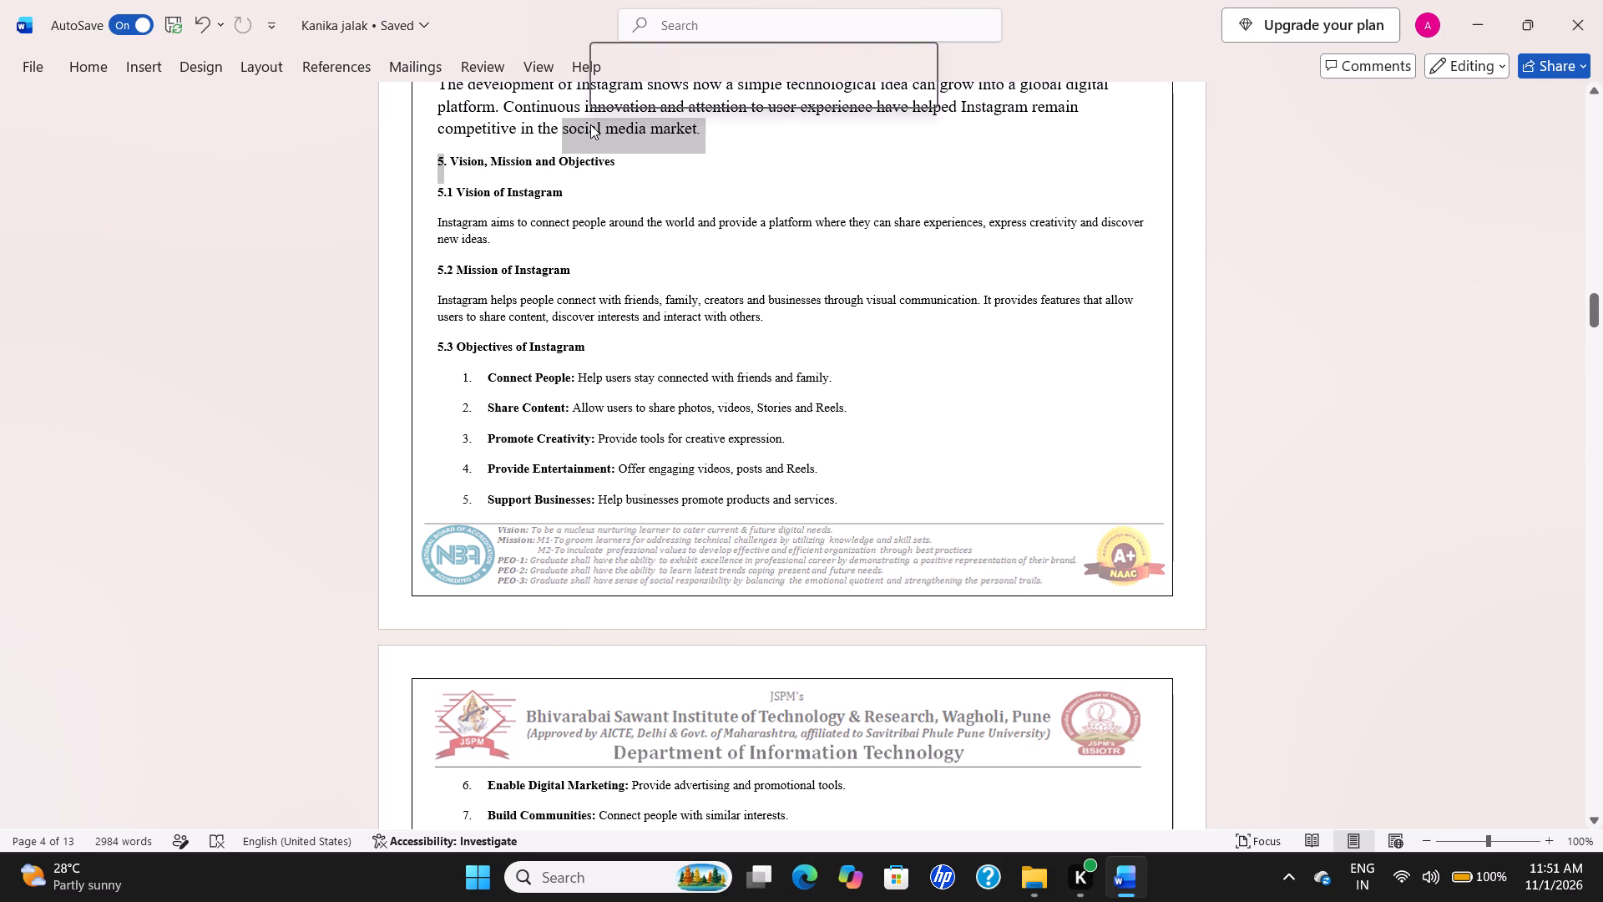
click(628, 175)
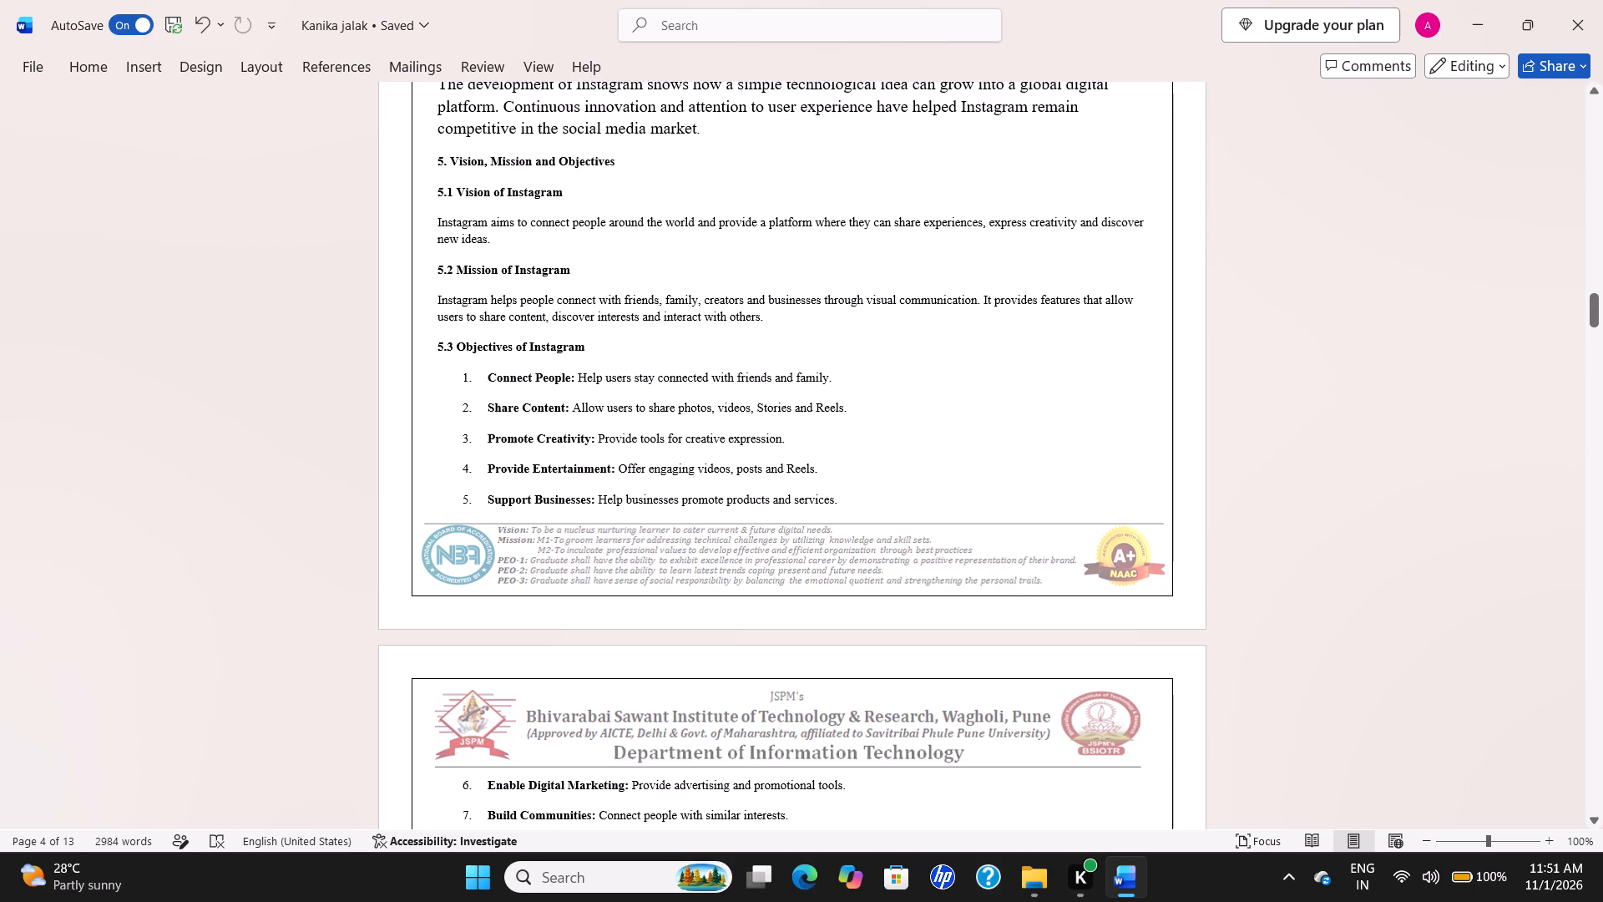
drag(429, 160, 614, 158)
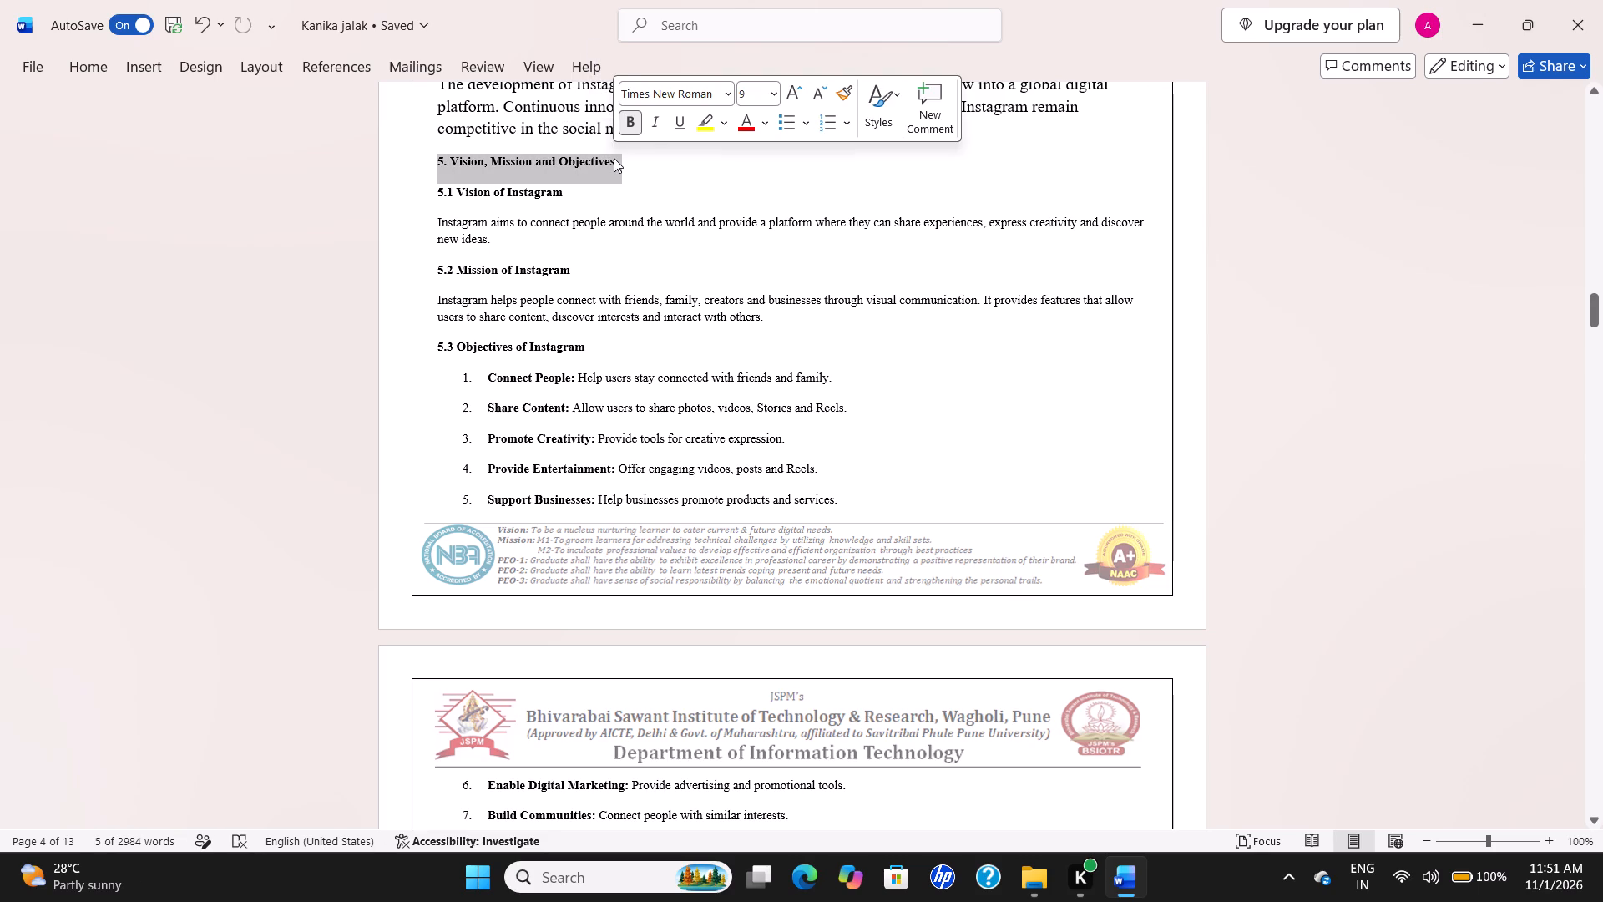
click(768, 94)
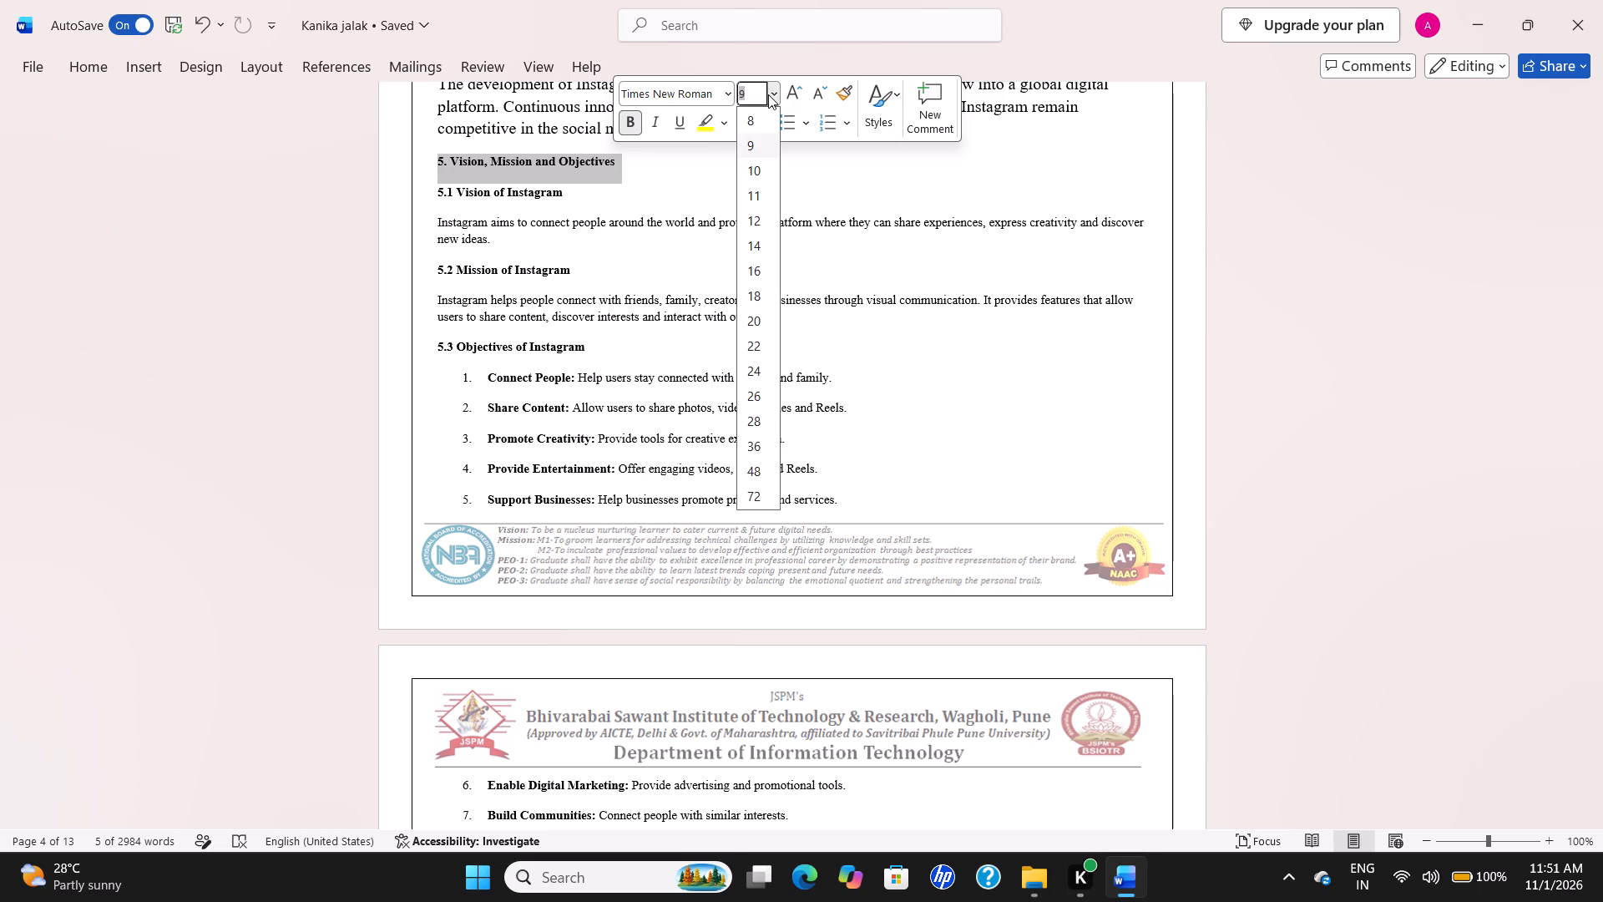
click(765, 253)
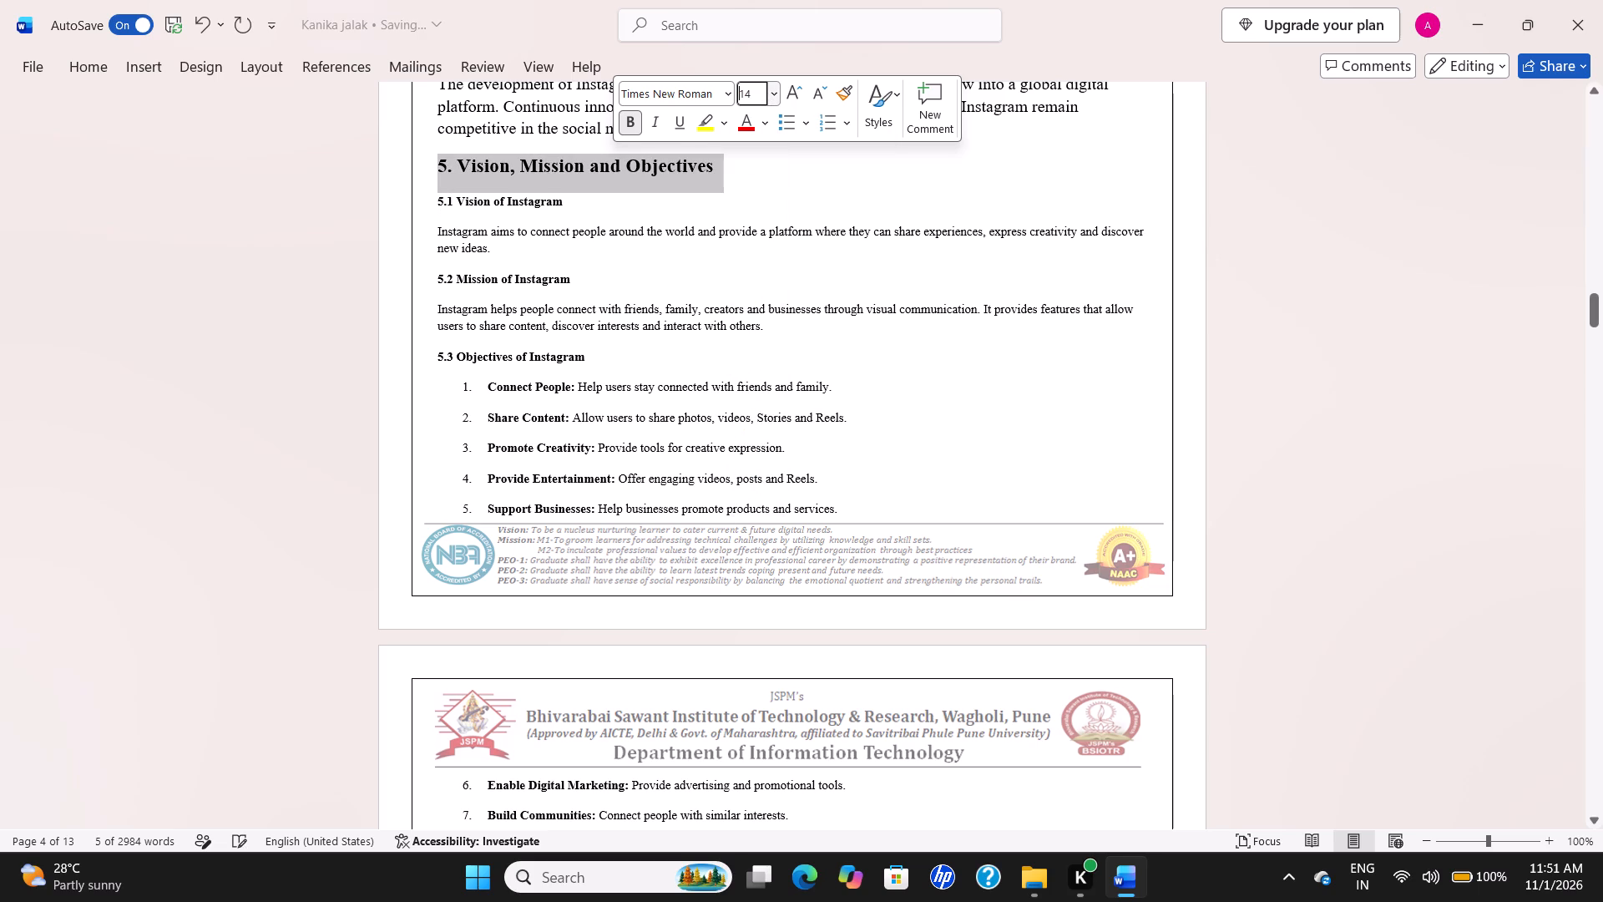
click(463, 222)
Set the font size of the "5.1 Vision of Instagram" subheading to 14.
drag(437, 205, 477, 207)
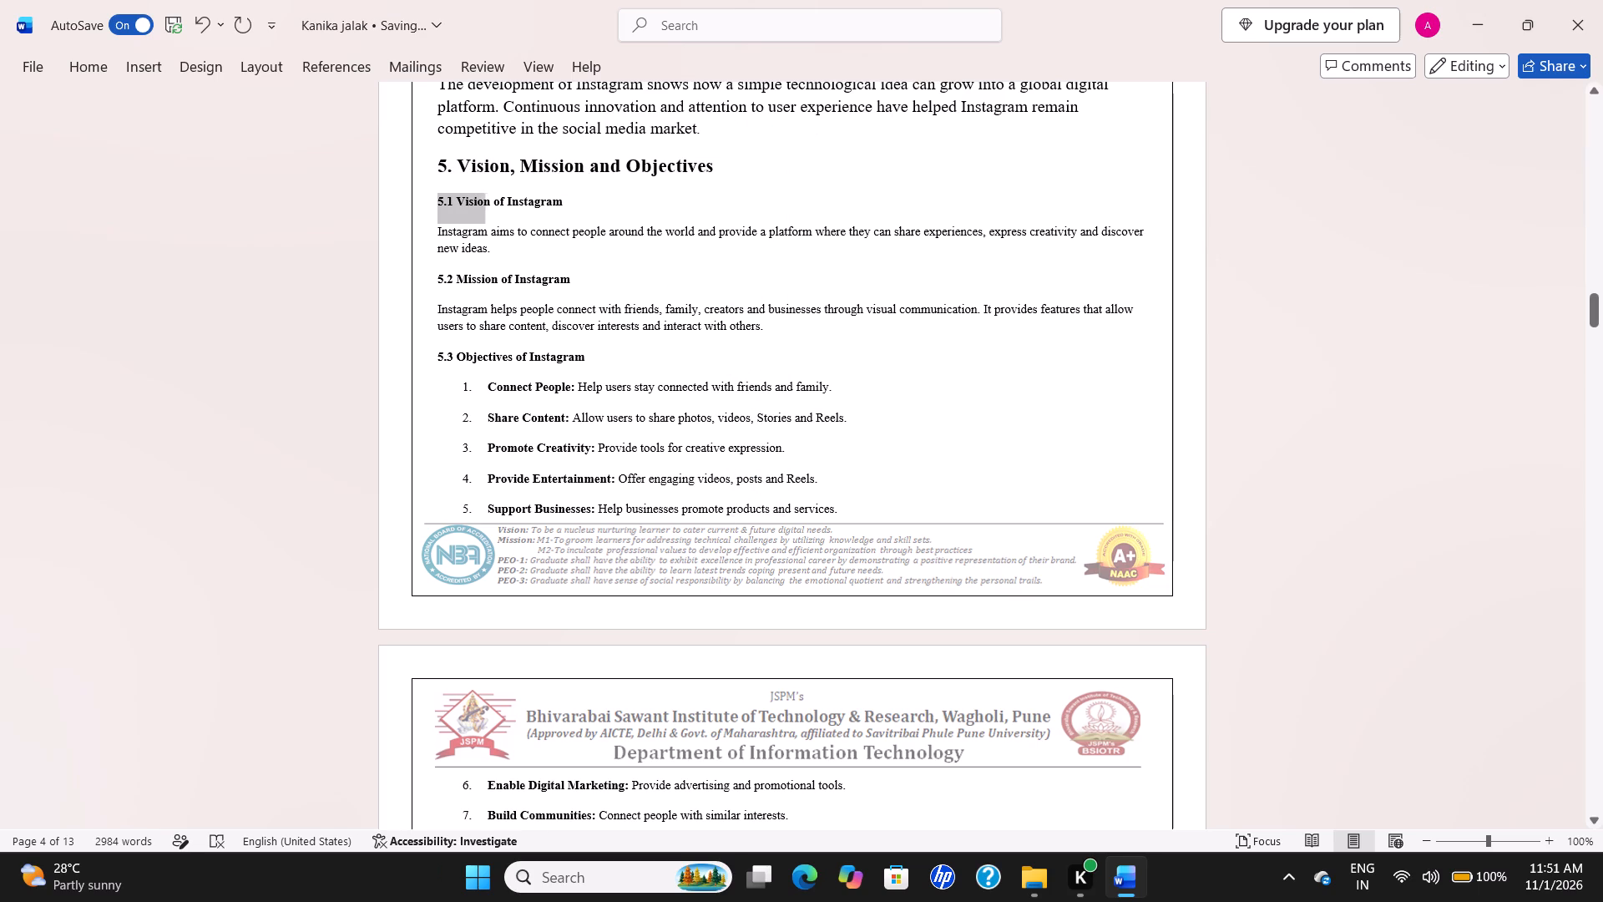
drag(477, 207, 551, 200)
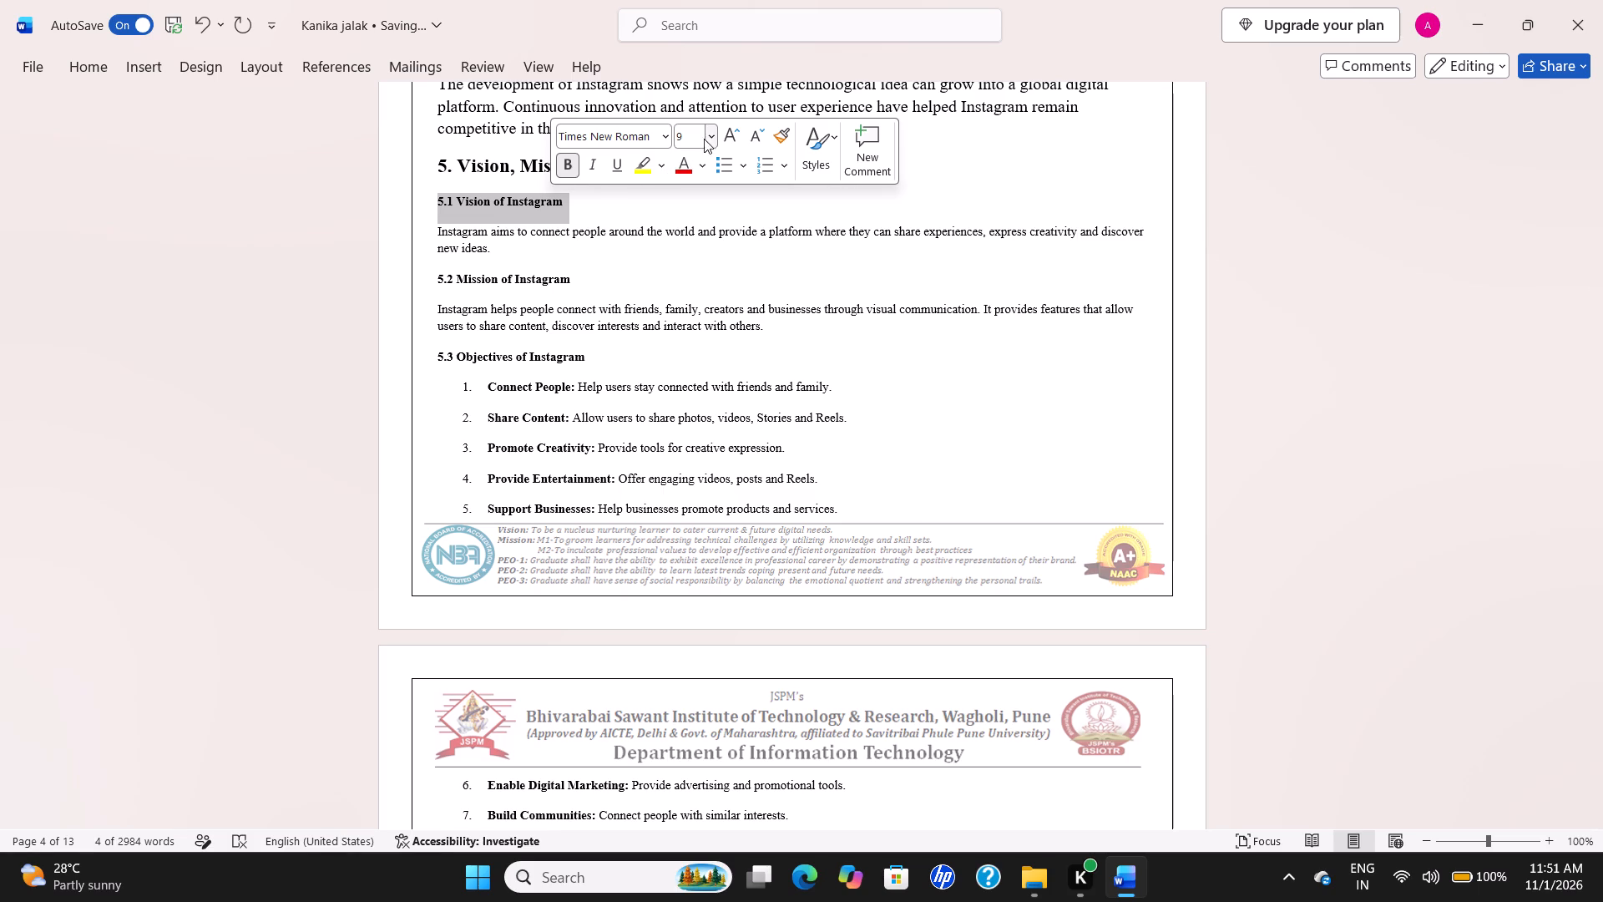
click(708, 138)
click(689, 290)
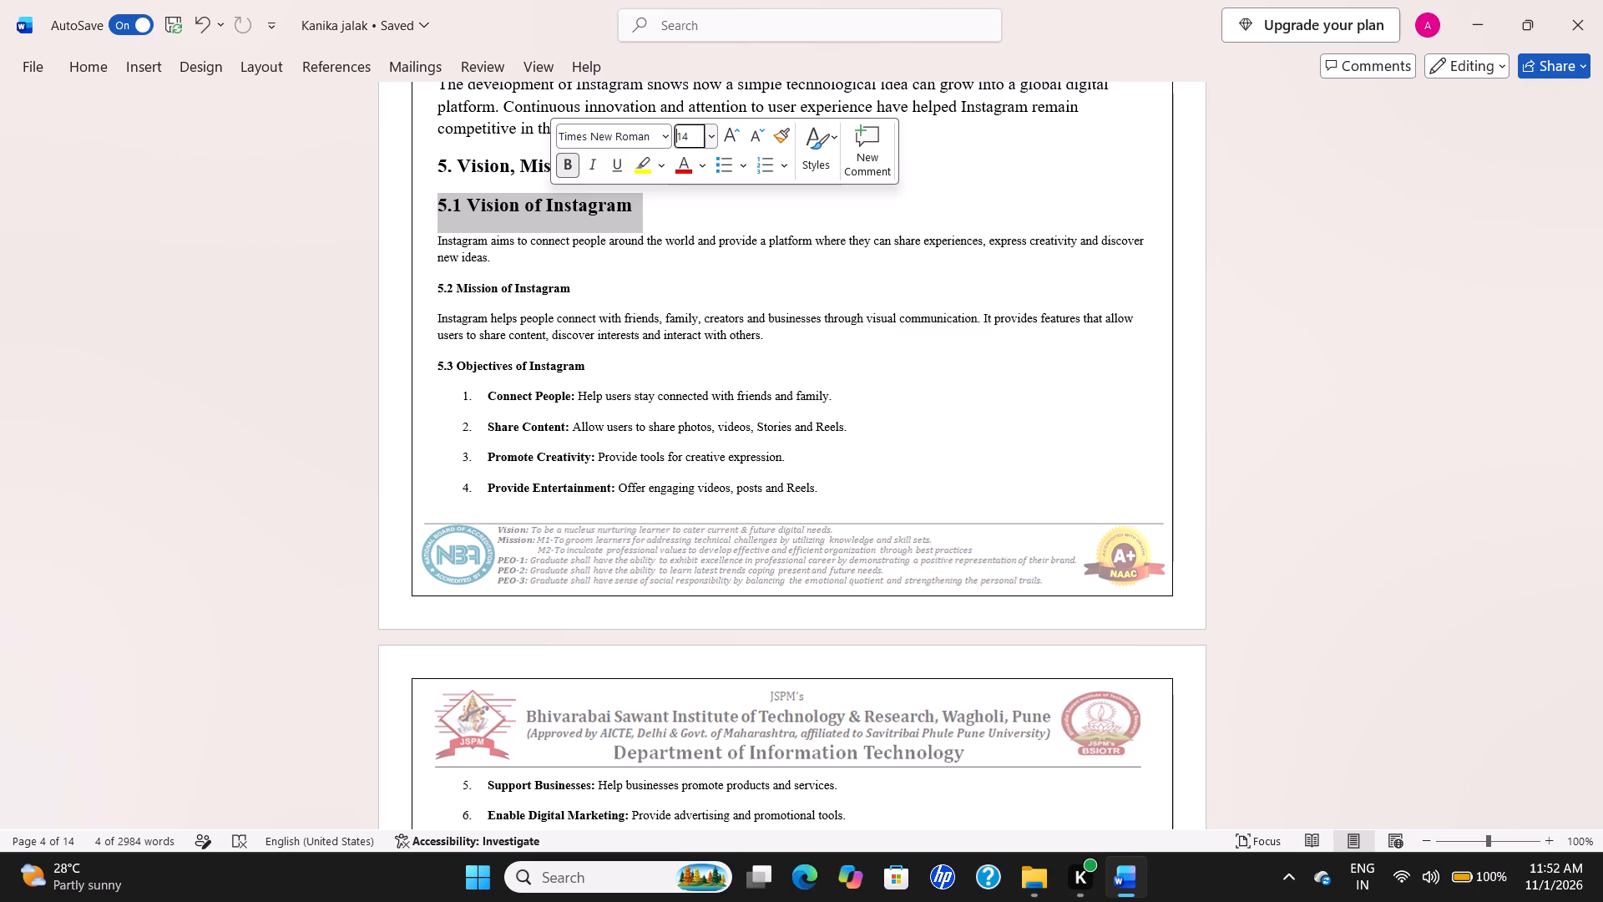
click(513, 267)
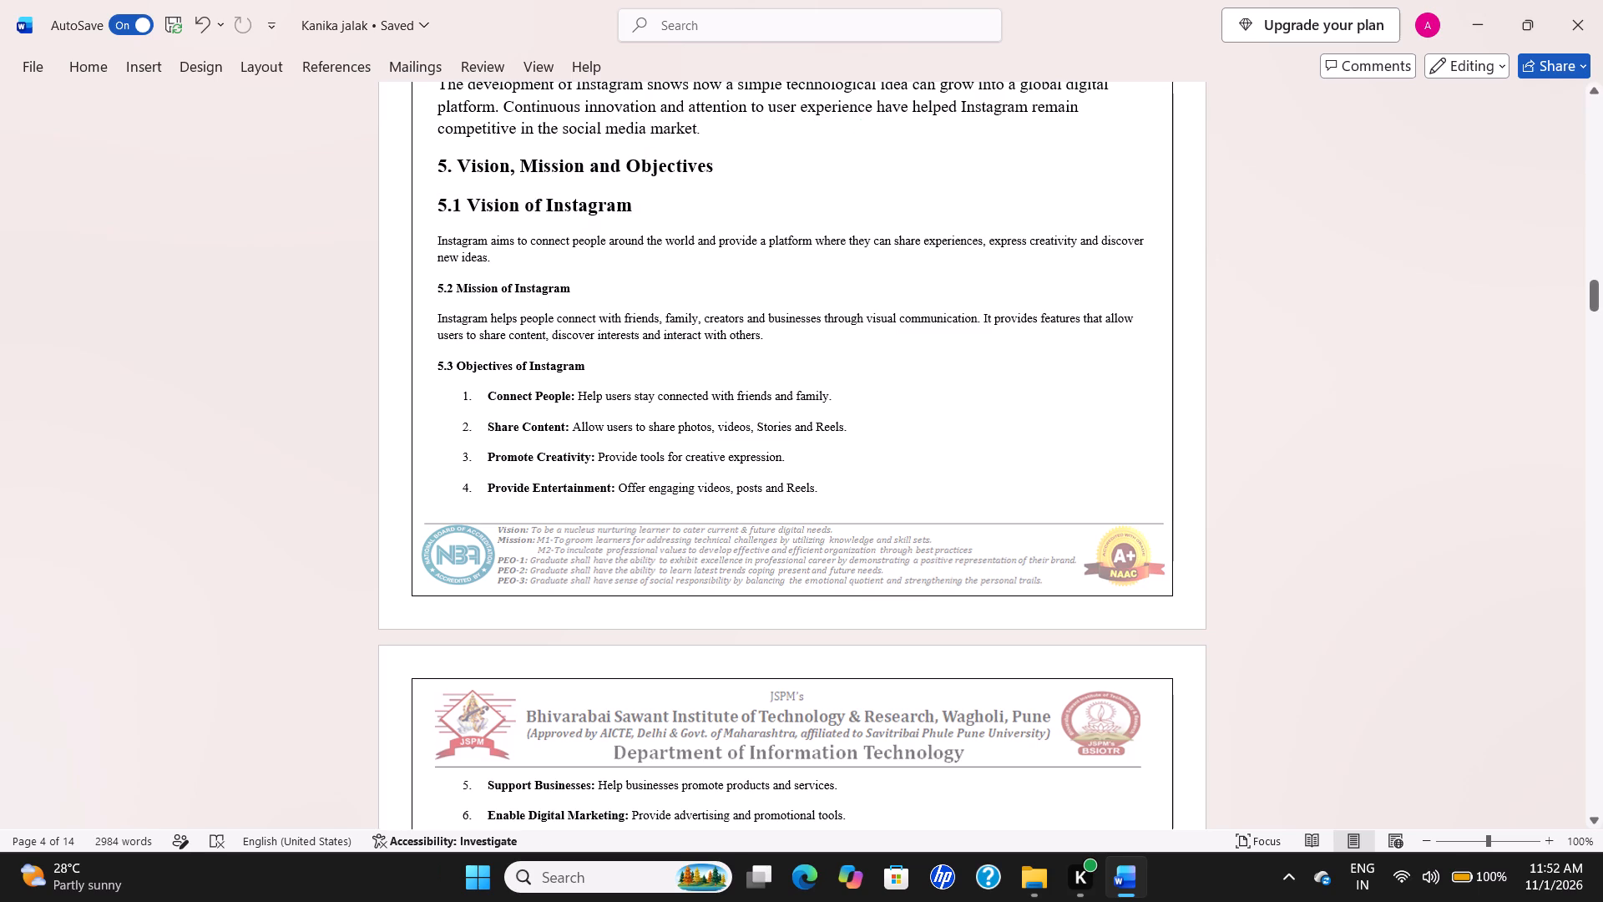
Set the font size of the body paragraph under "5.1 Vision of Instagram" to 12.
click(441, 241)
drag(441, 241, 506, 264)
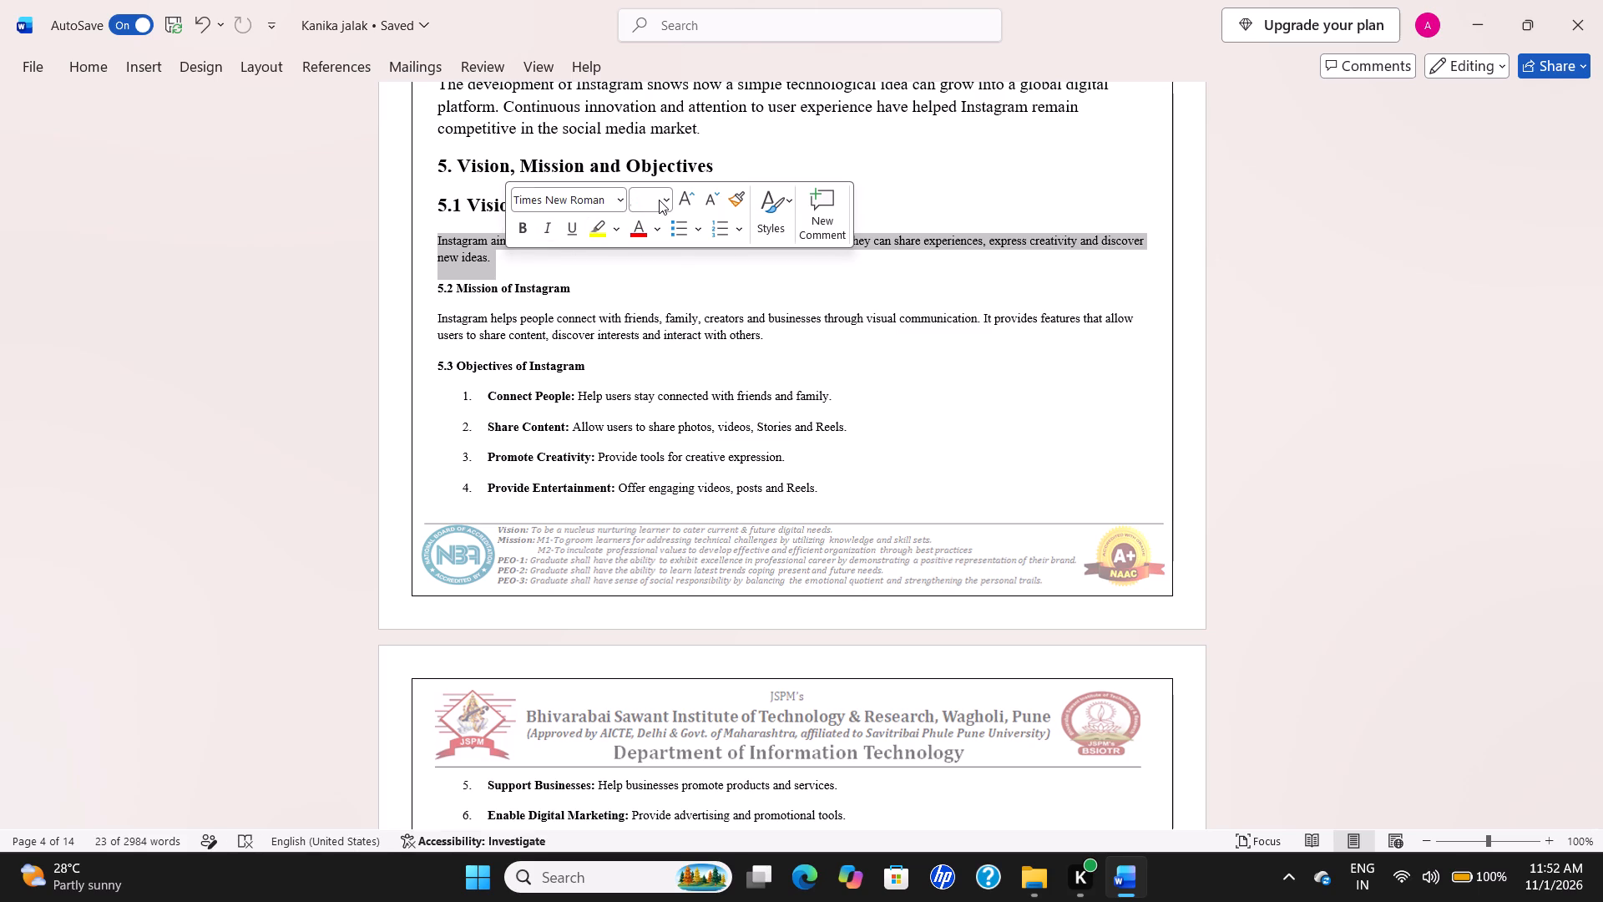
click(659, 200)
click(660, 200)
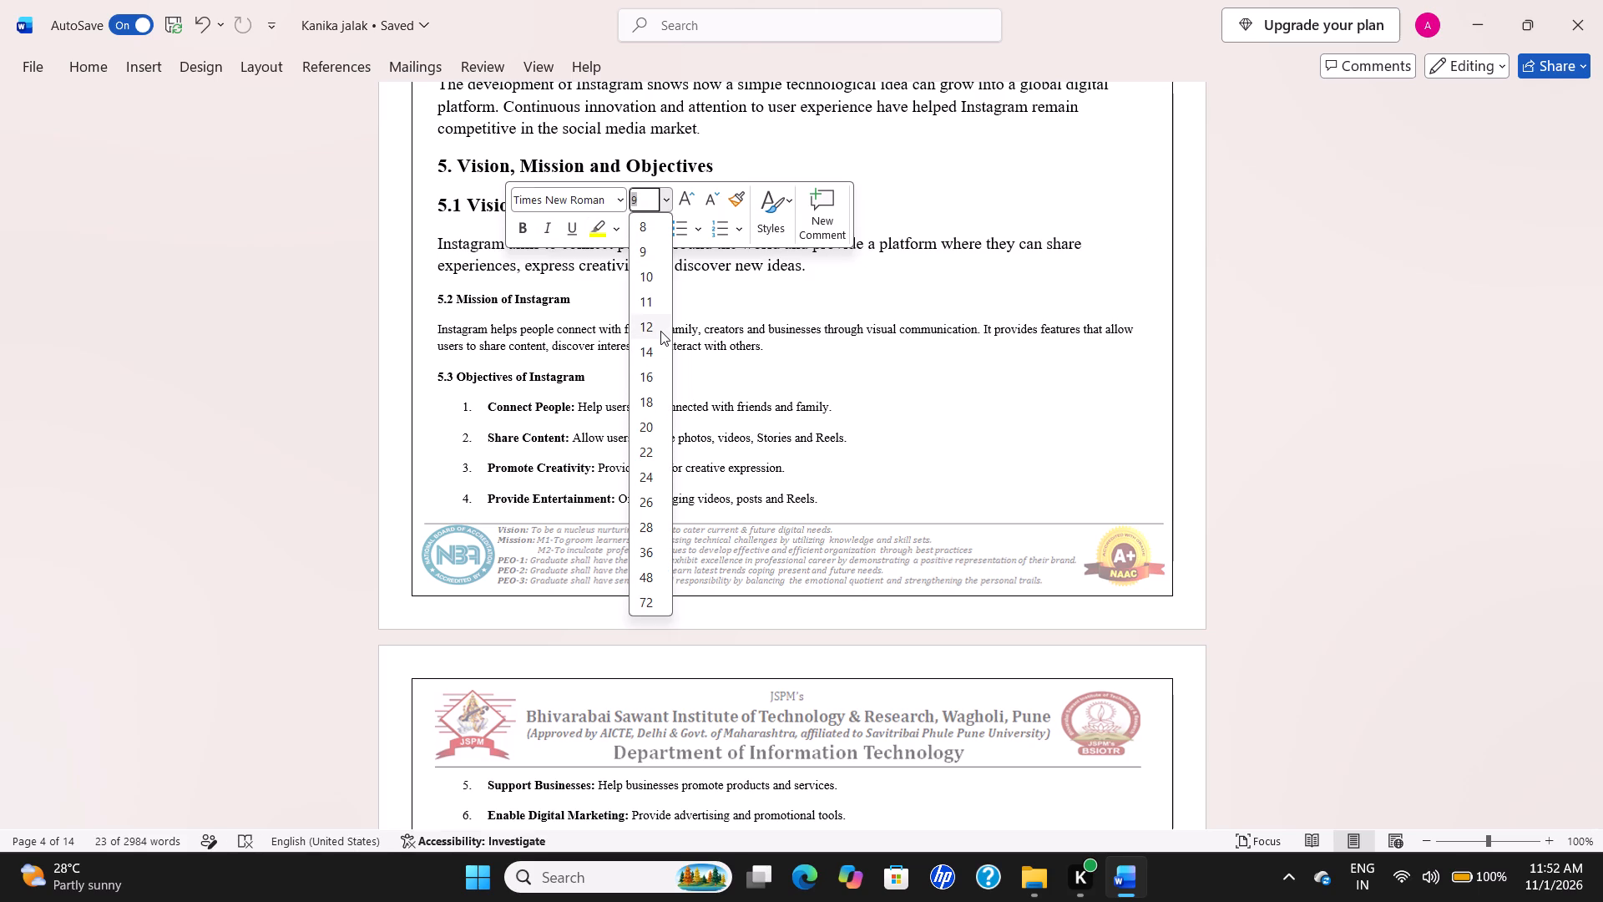
click(660, 331)
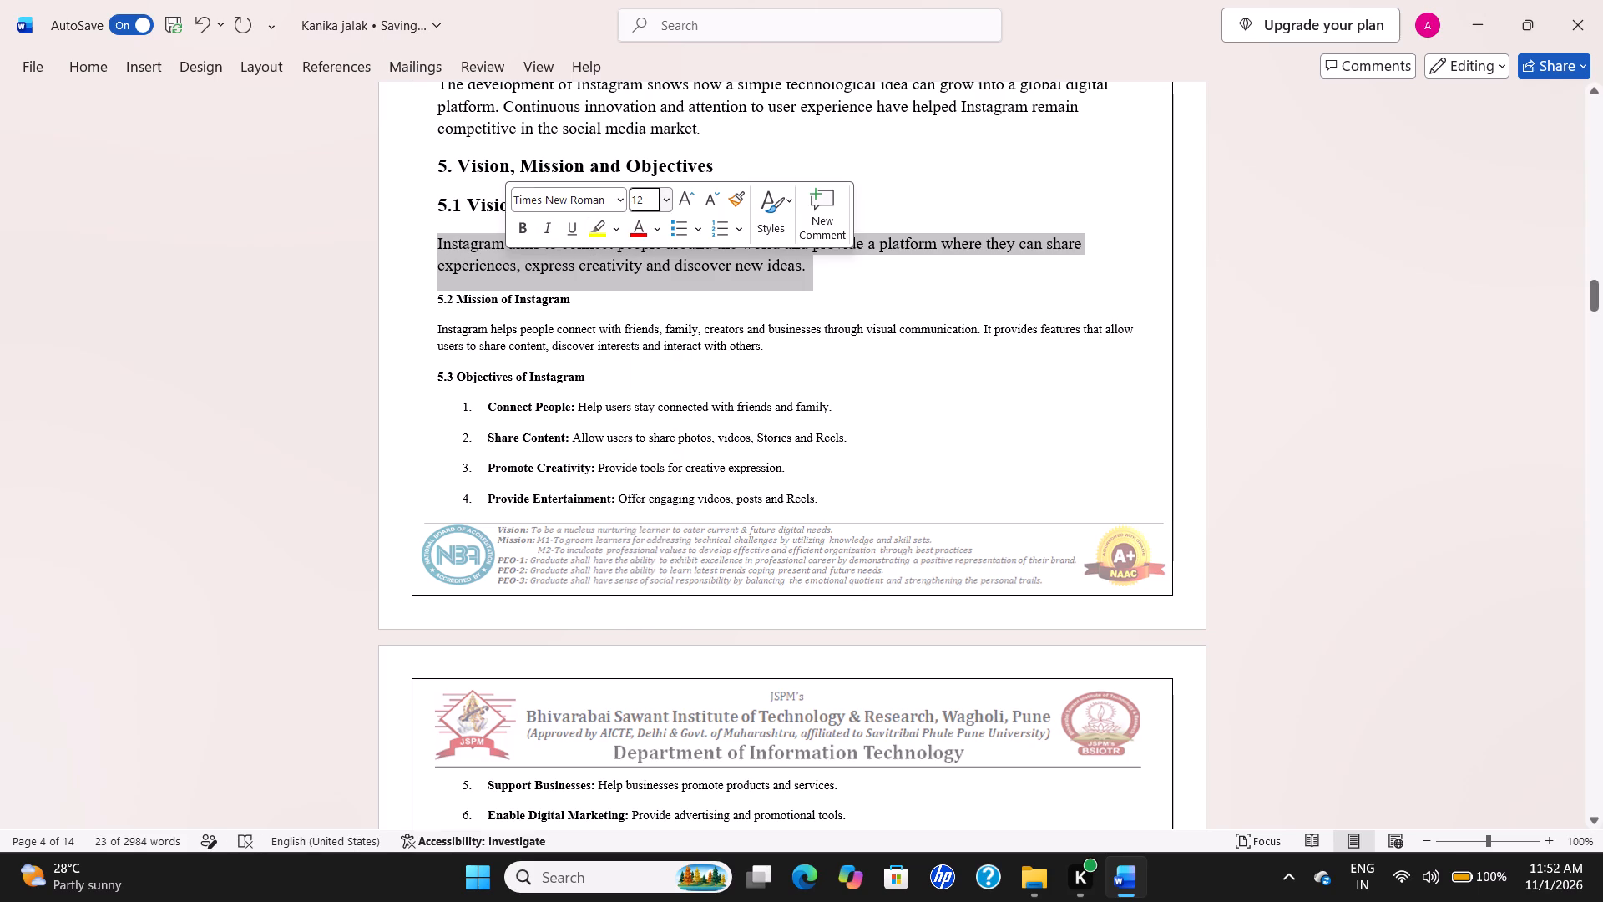
click(657, 398)
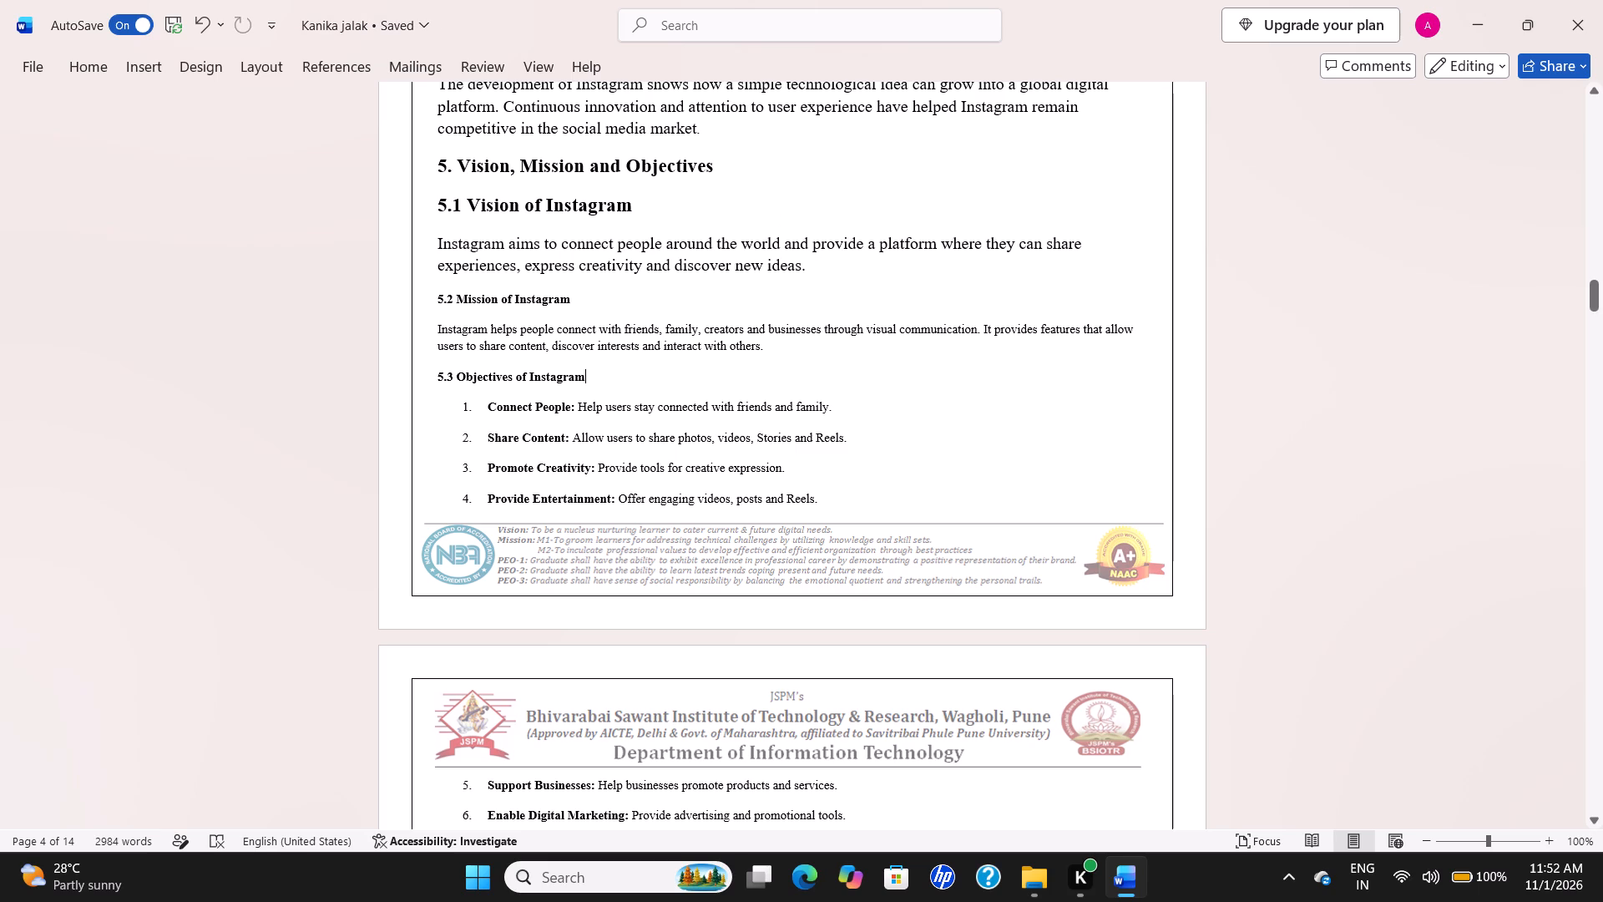
Set the font size of the "5.2 Mission of Instagram" subheading to 14.
drag(436, 302, 553, 304)
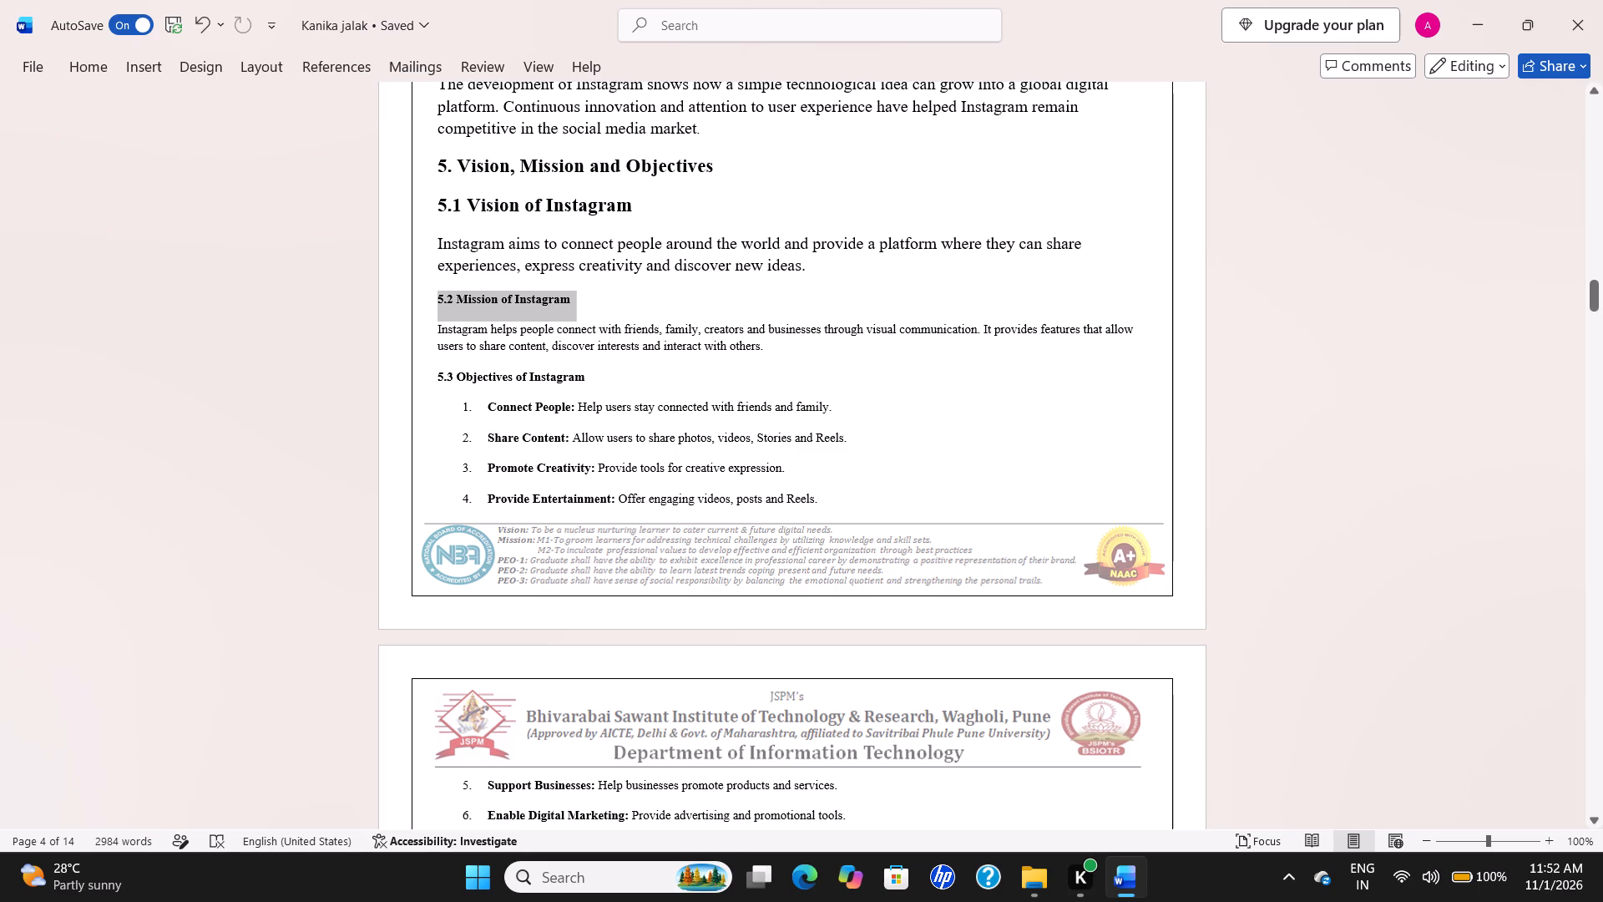
drag(553, 304, 558, 304)
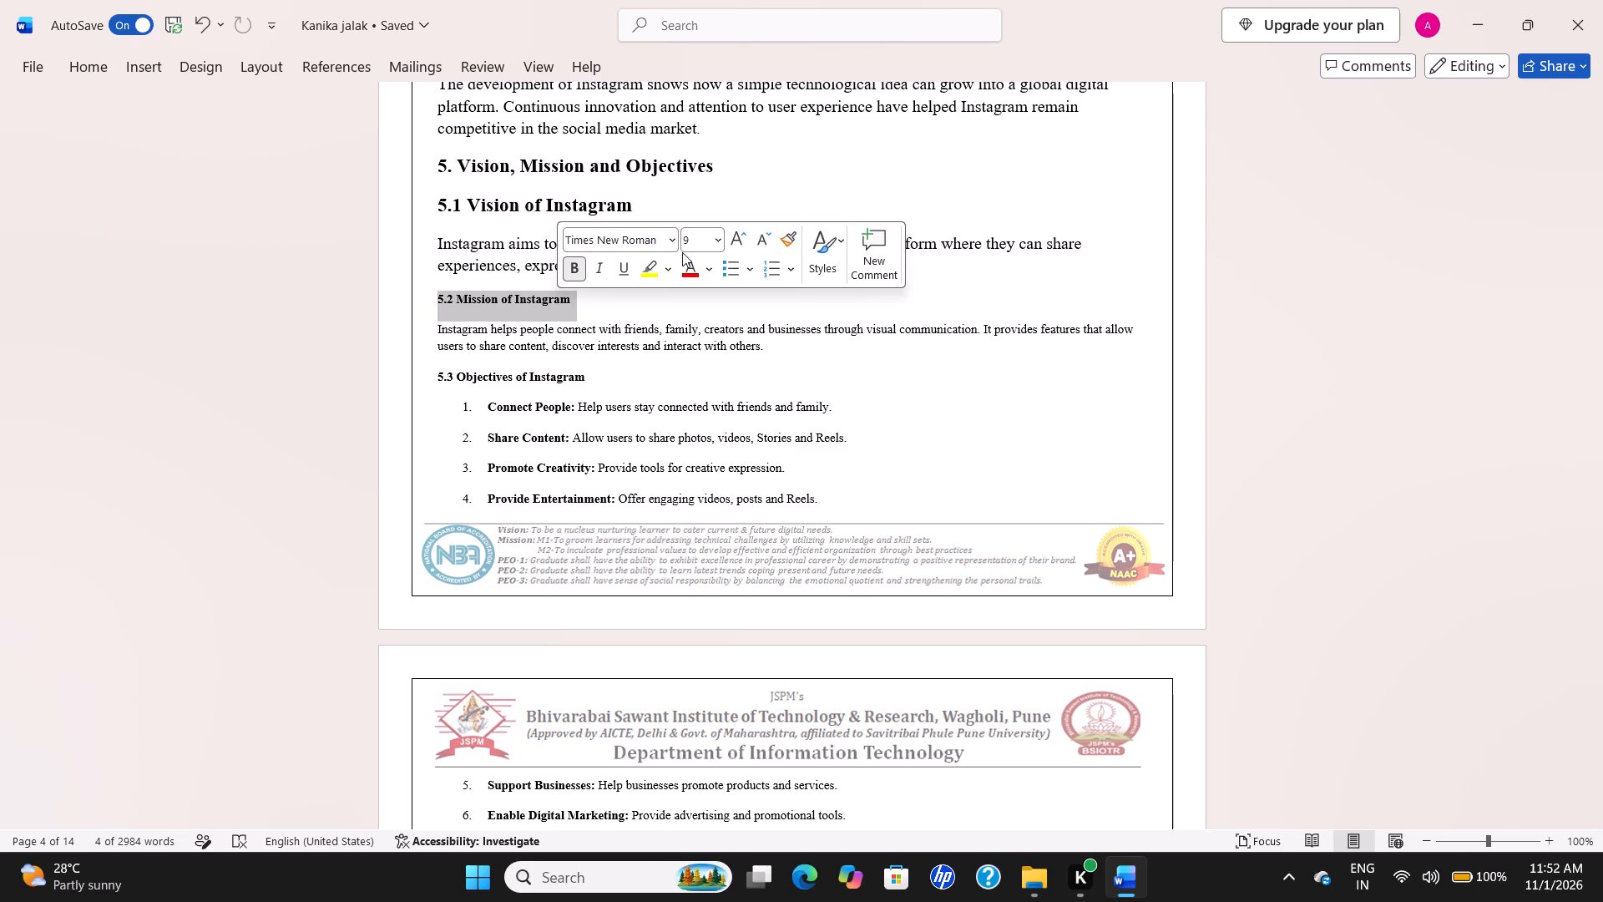
click(714, 239)
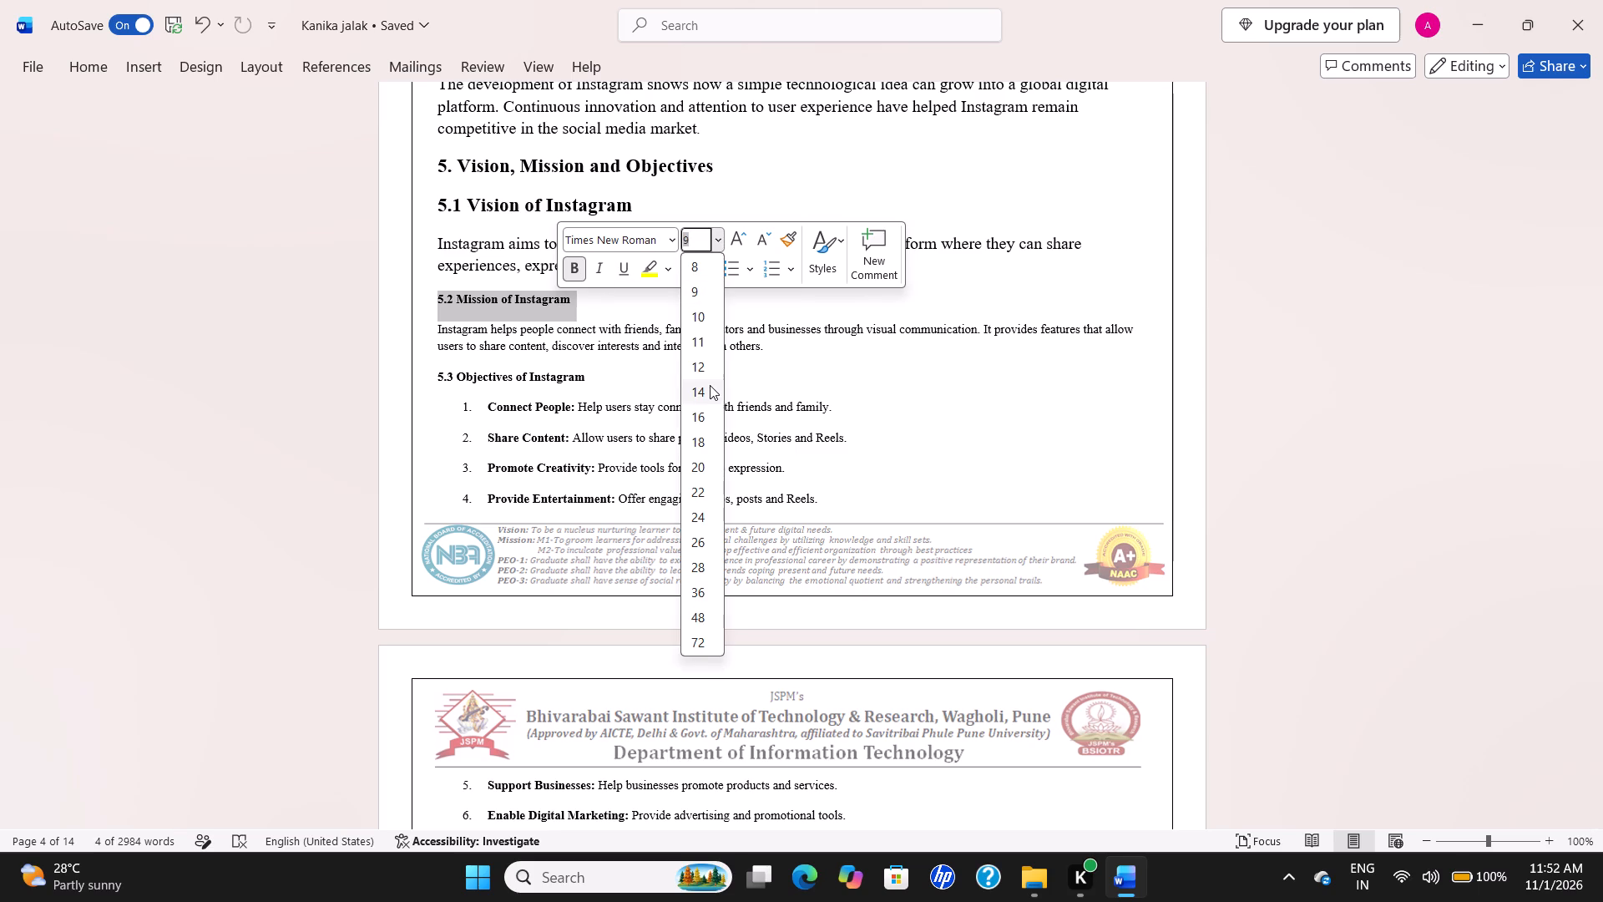
click(708, 386)
click(569, 339)
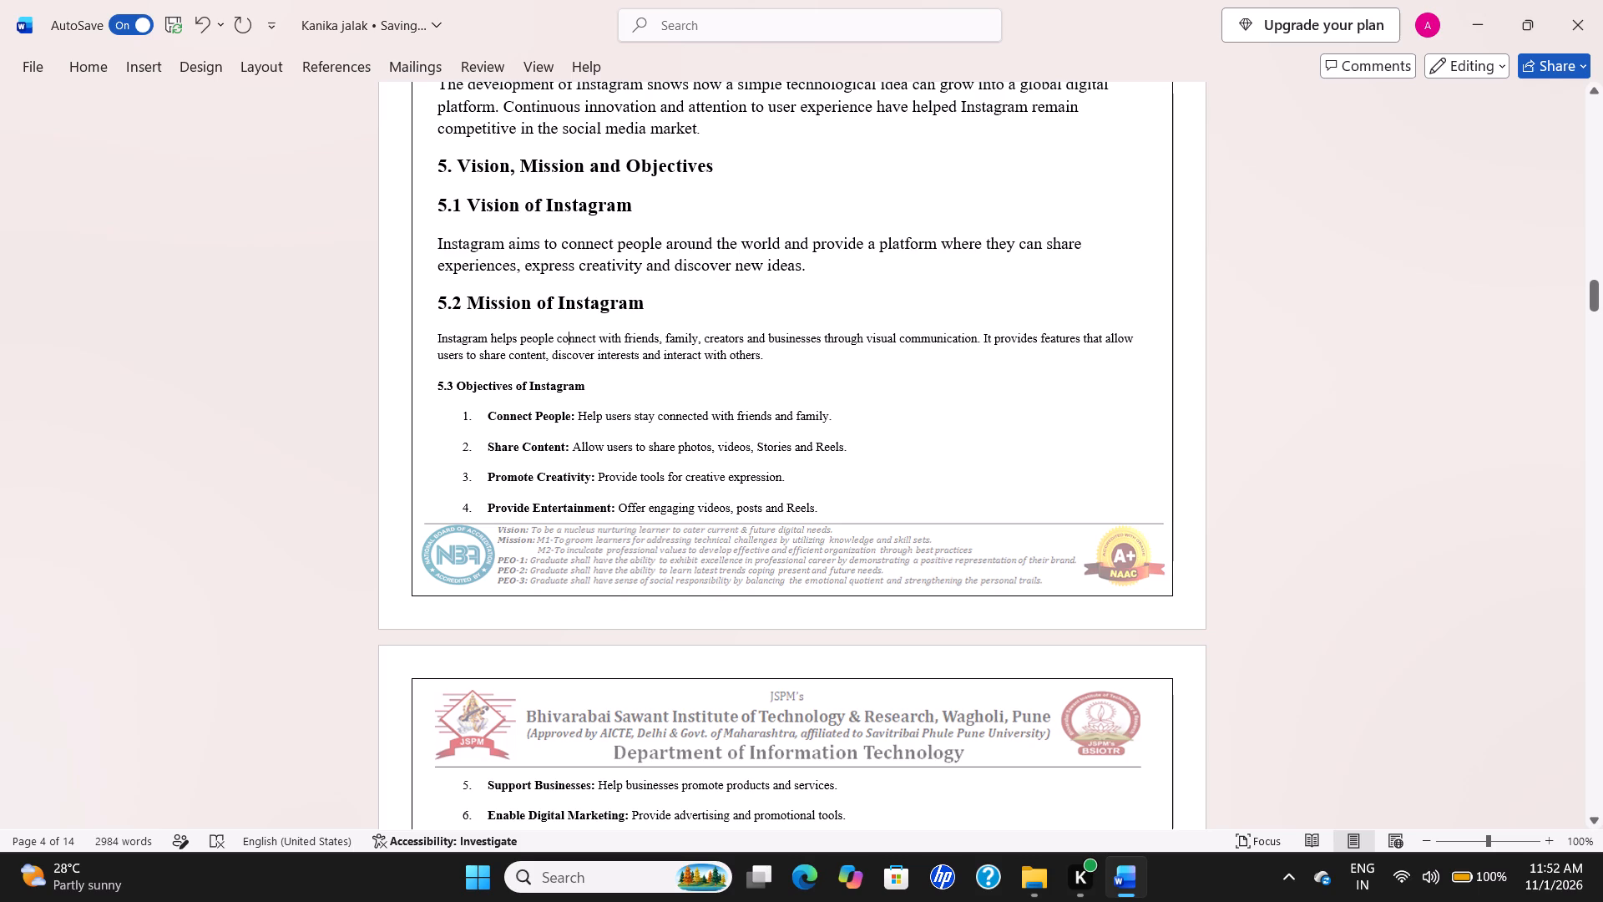
Set the font size of the body paragraph under "5.2 Mission of Instagram" to 12.
click(436, 336)
drag(436, 336, 740, 350)
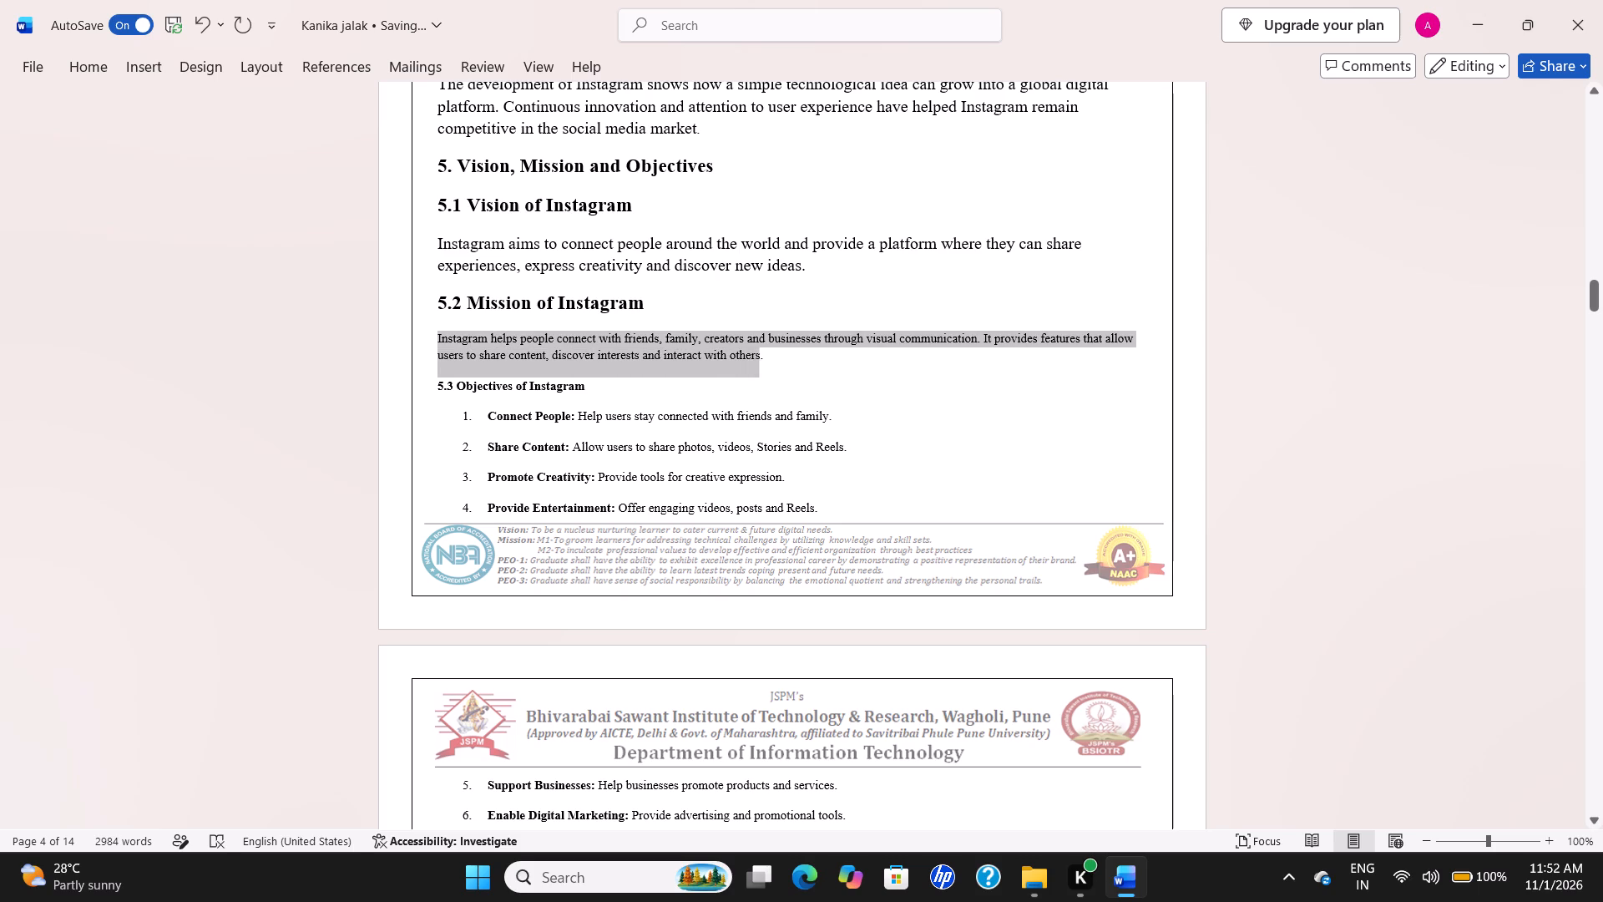
drag(740, 350, 753, 349)
click(914, 287)
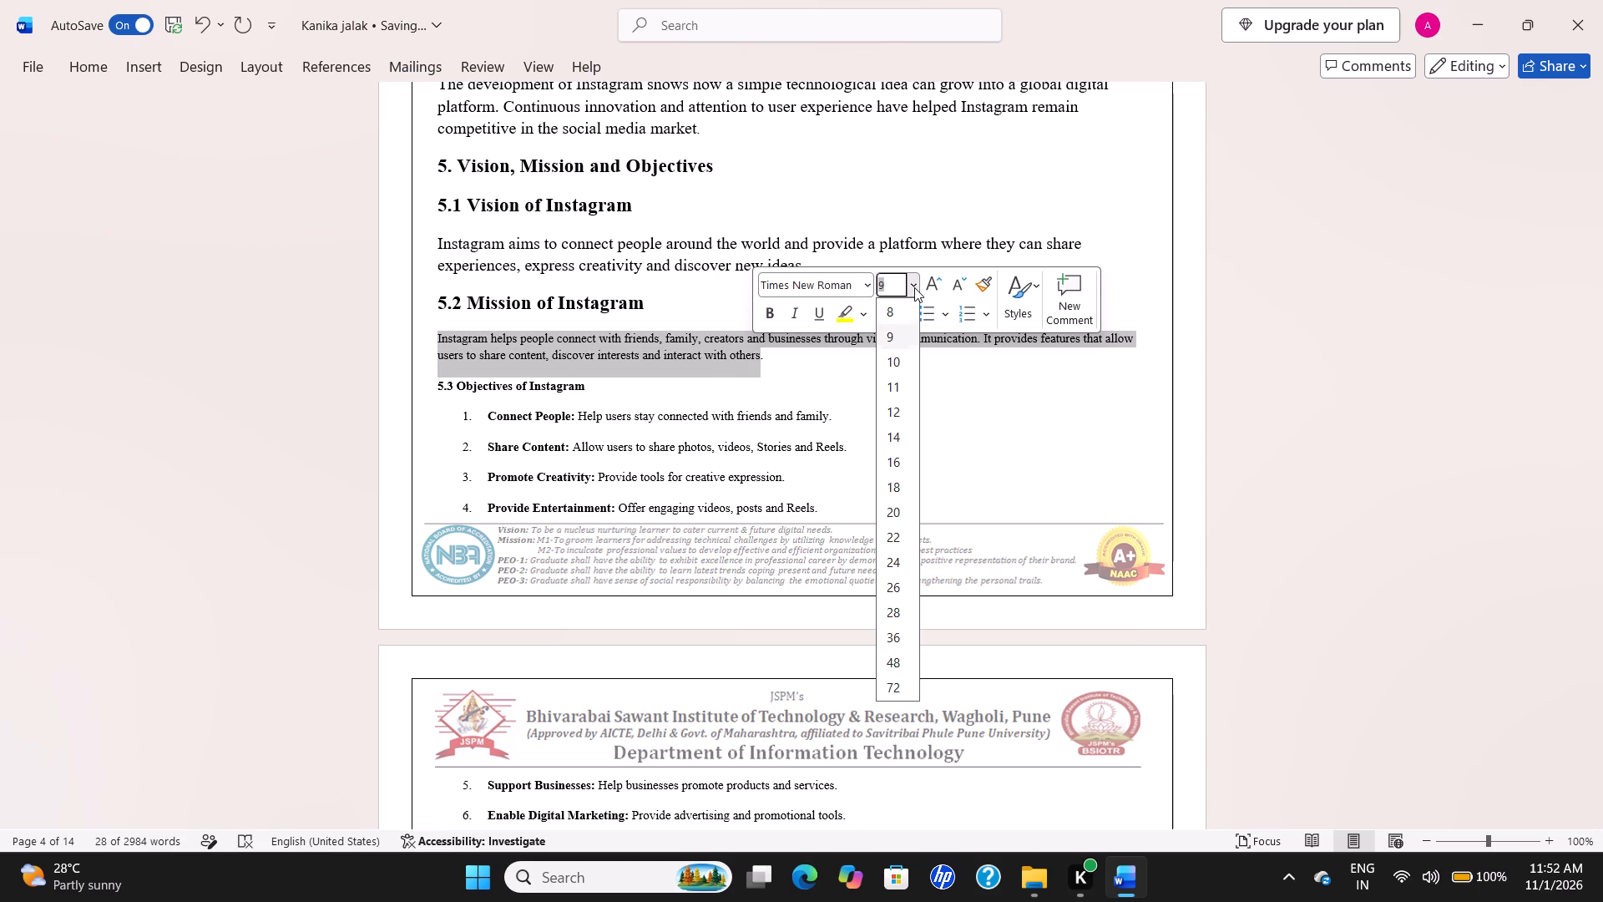
click(886, 411)
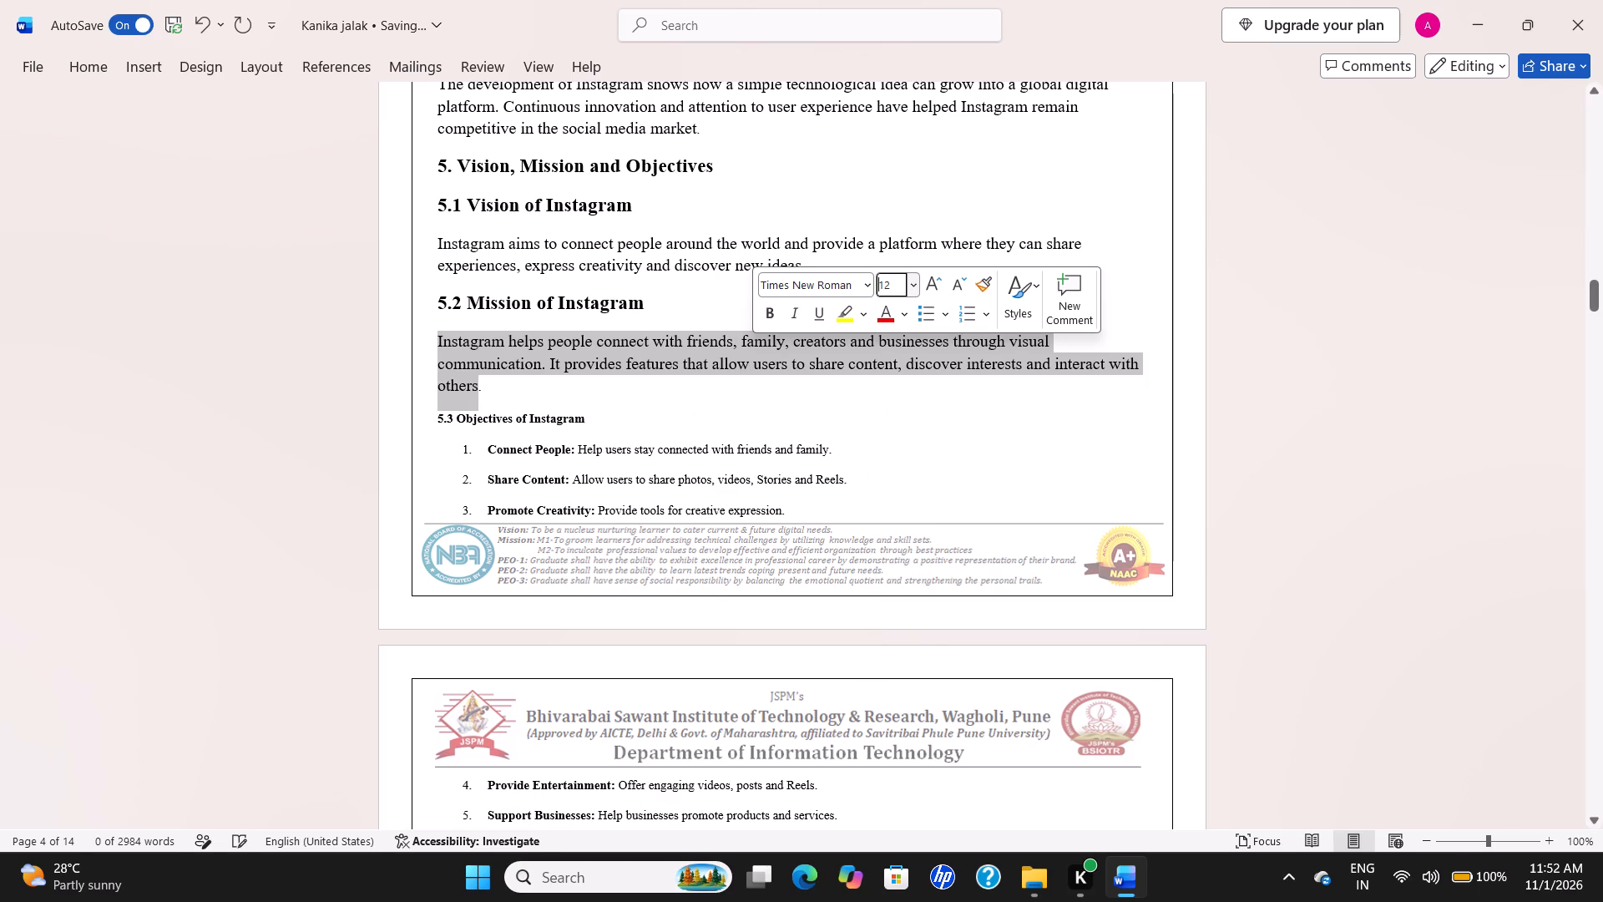
click(886, 411)
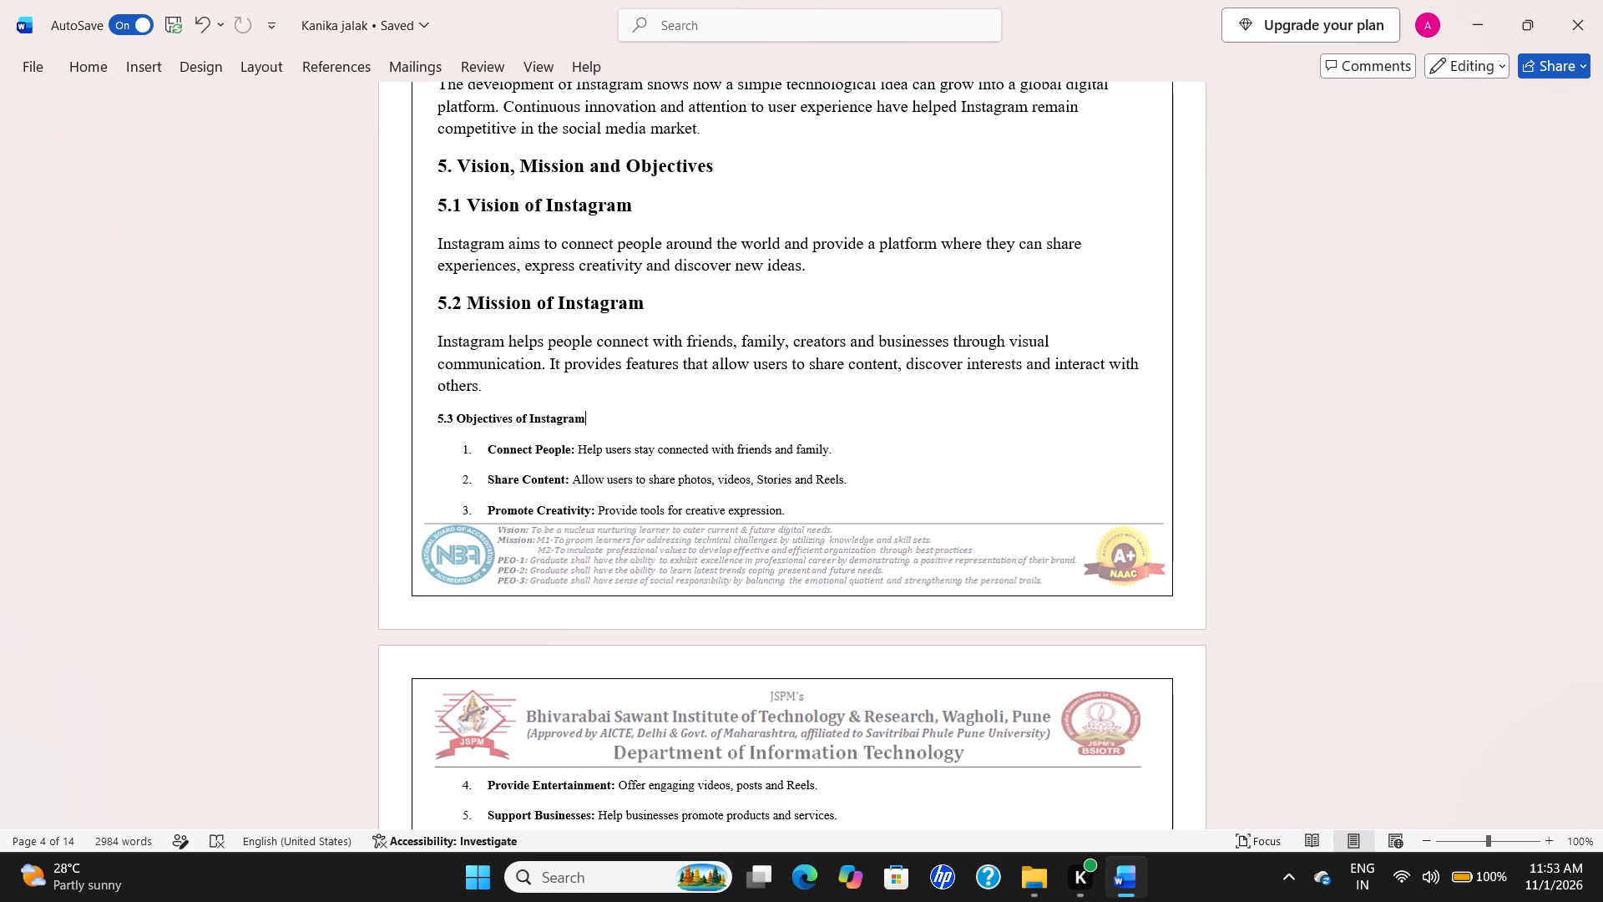
Set the font size of the "5.3 Objectives of Instagram" subheading to 14.
scroll(886, 411, down, 1)
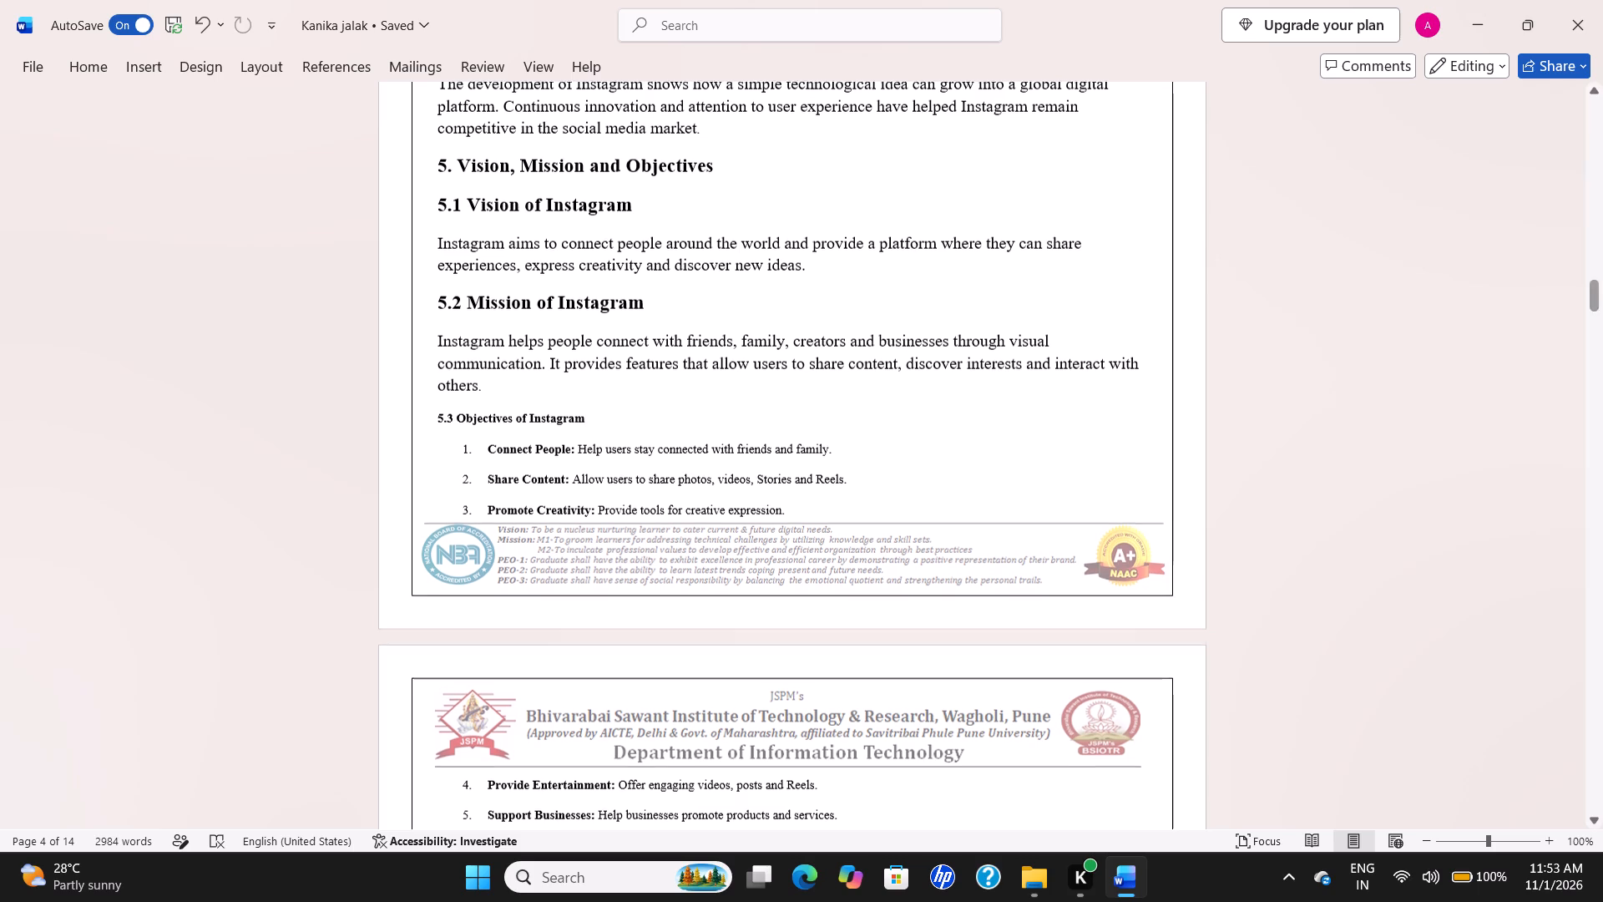
scroll(886, 411, down, 1)
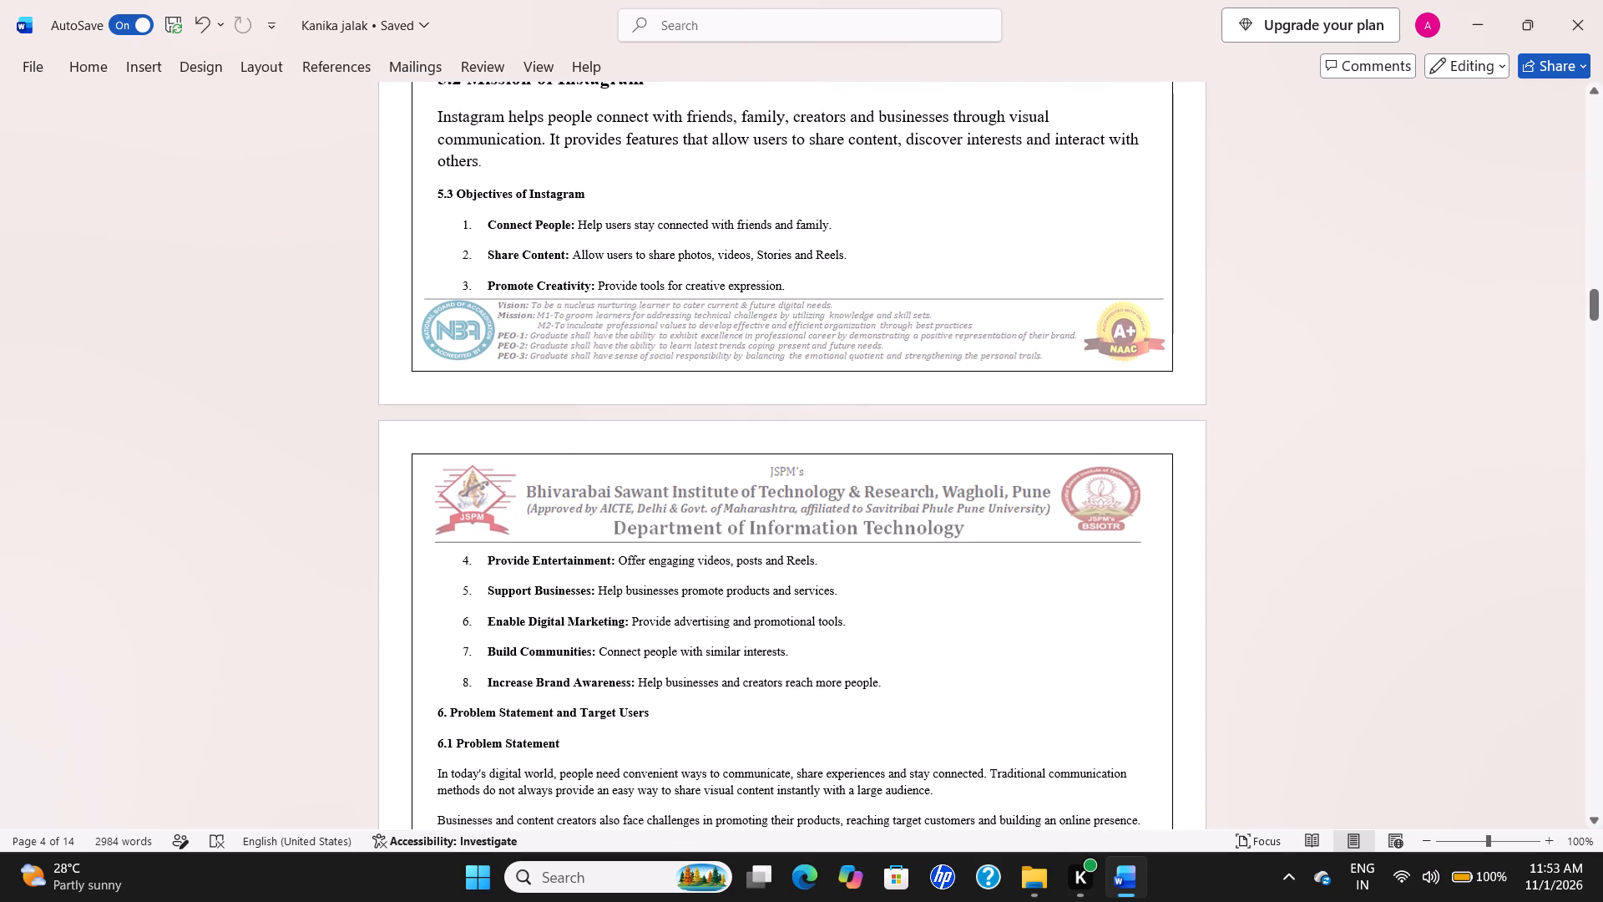
drag(435, 197, 592, 209)
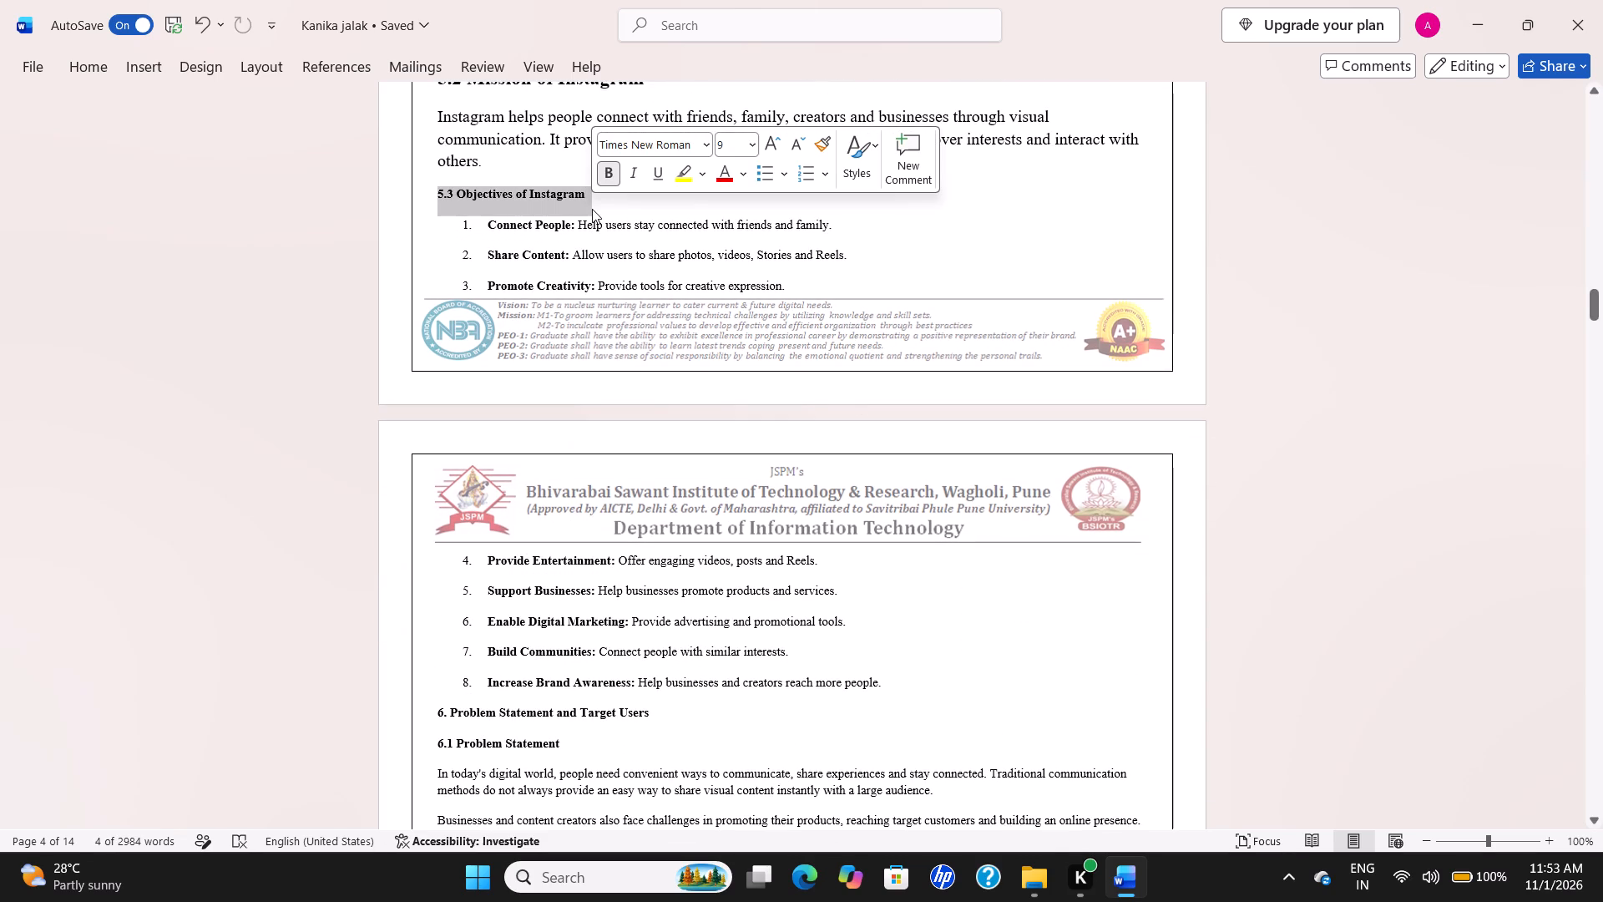
click(749, 151)
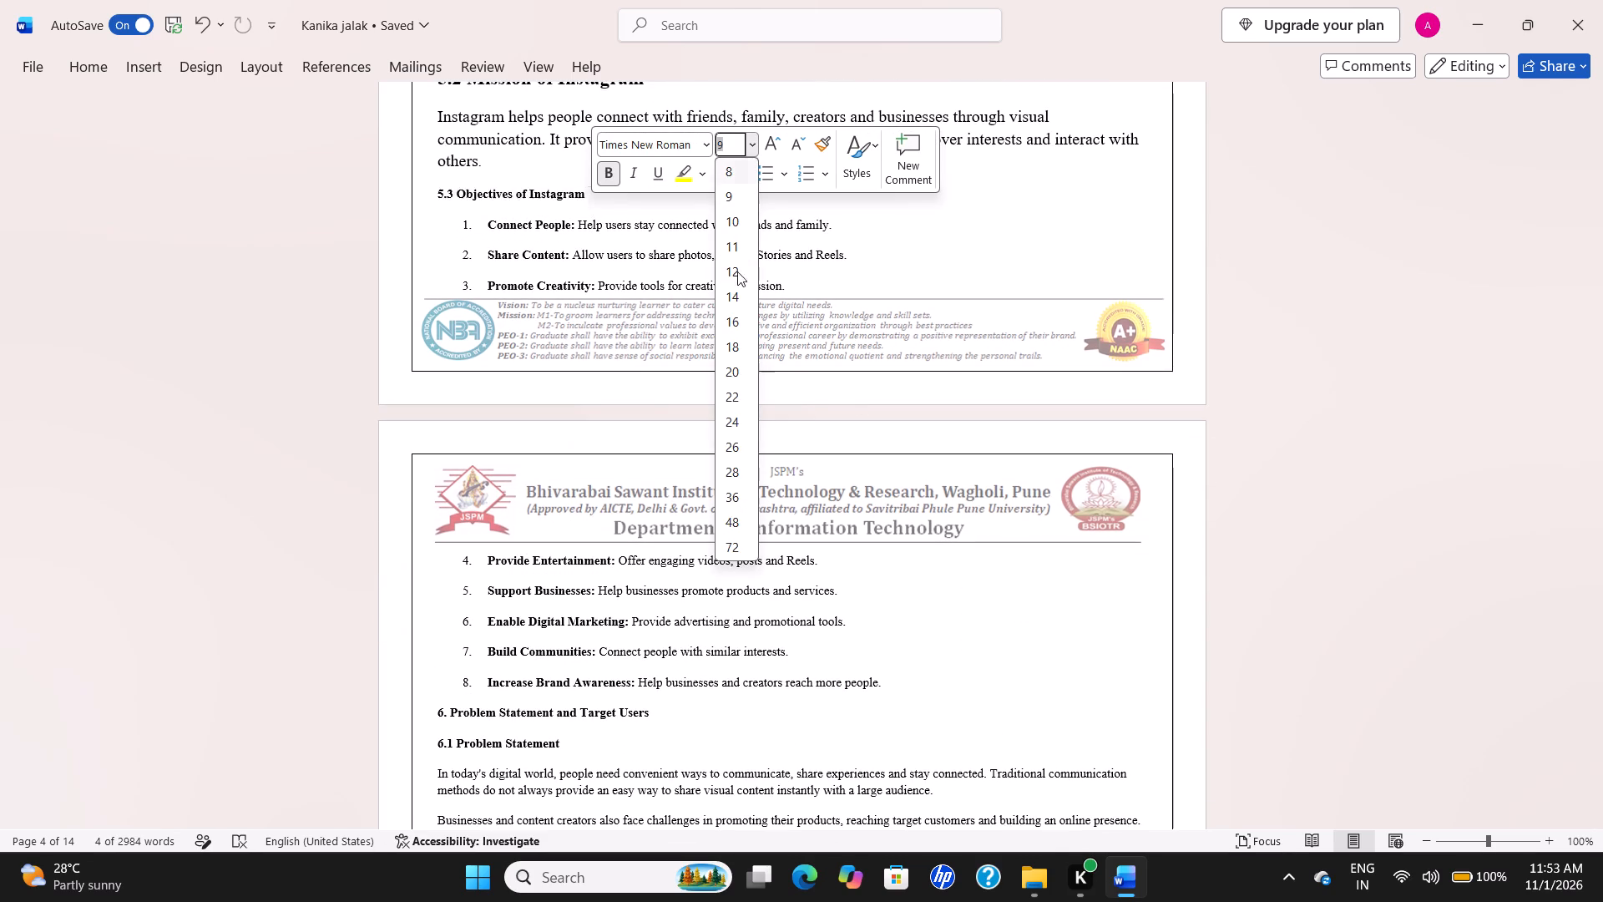
click(738, 302)
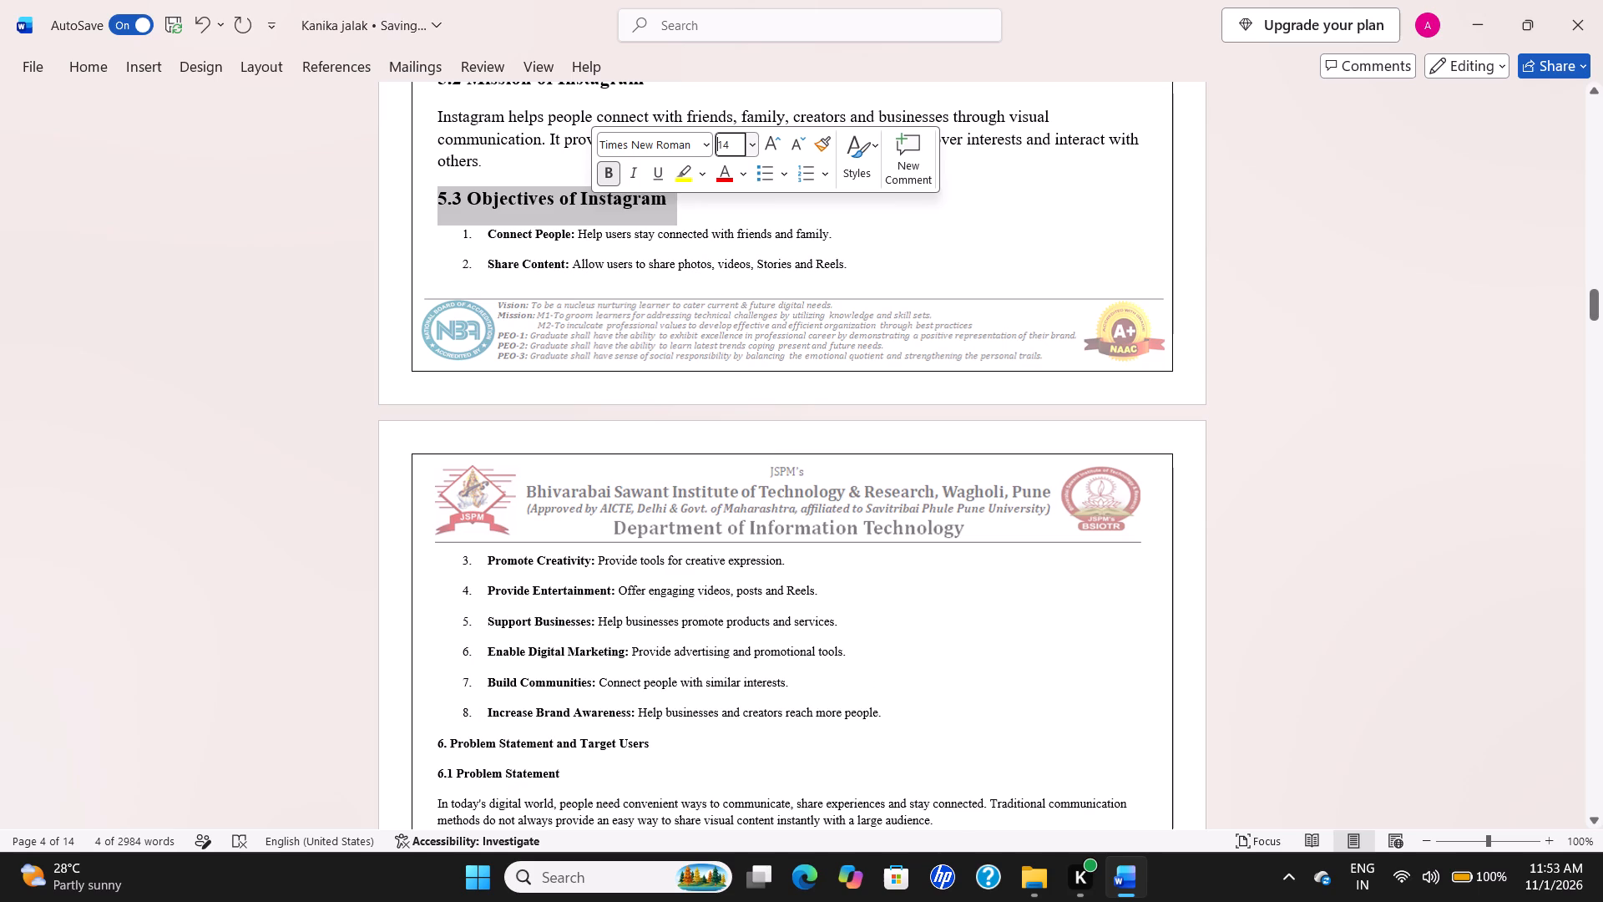
Indent the numbered list under "5.3 Objectives of Instagram" slightly further and set the font size of its list numbers to 12.
click(460, 239)
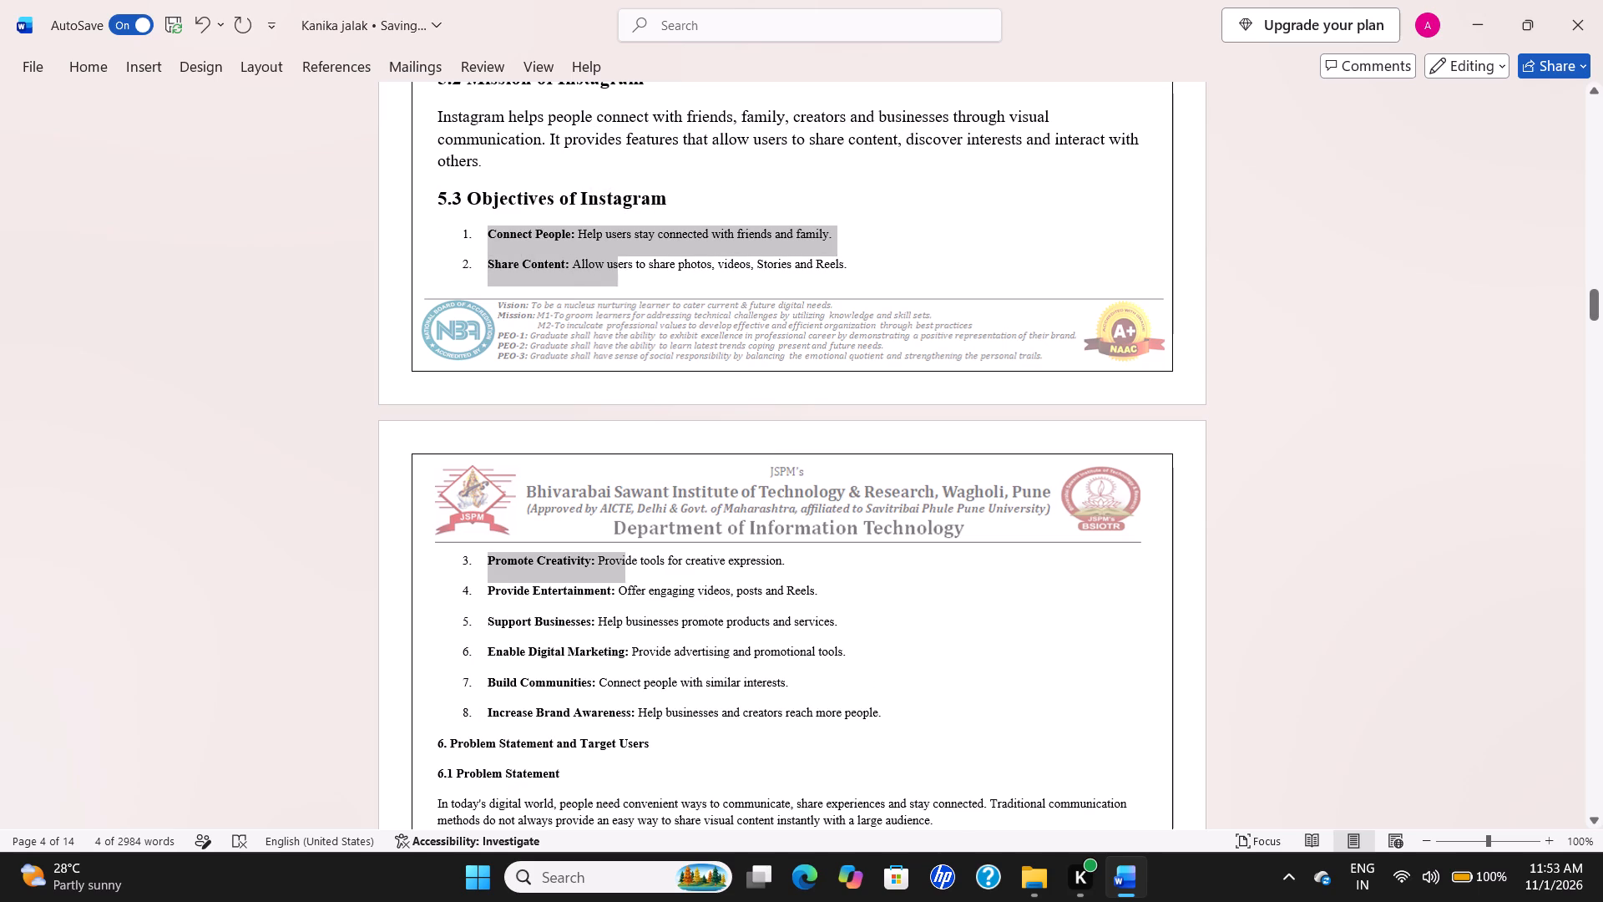
double_click(467, 236)
drag(467, 236, 498, 276)
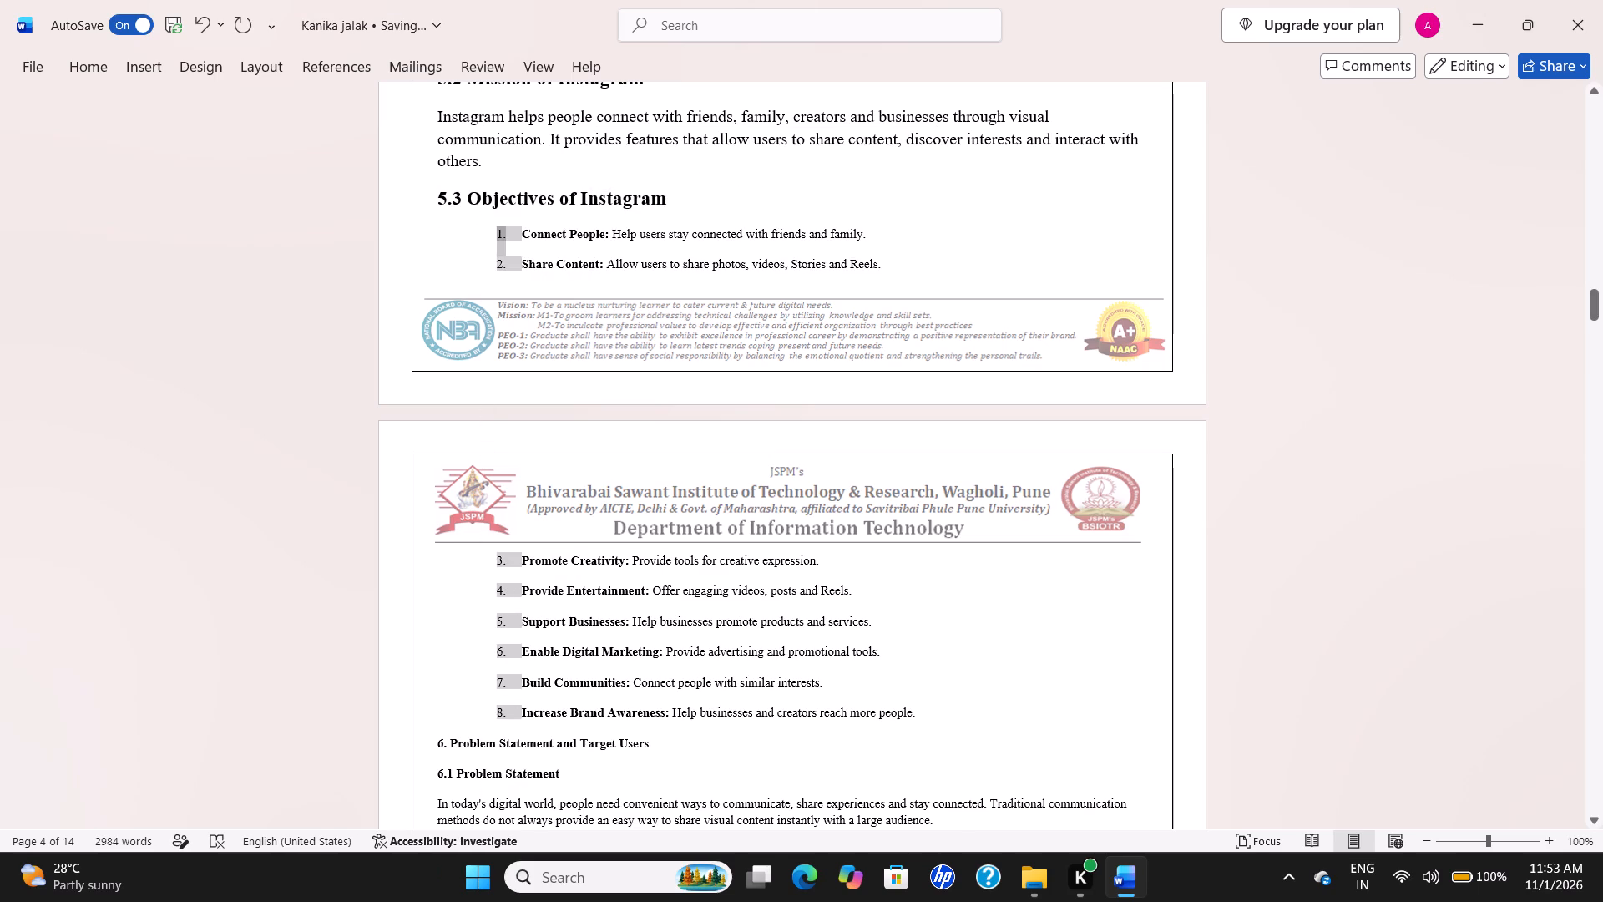
drag(498, 276, 472, 276)
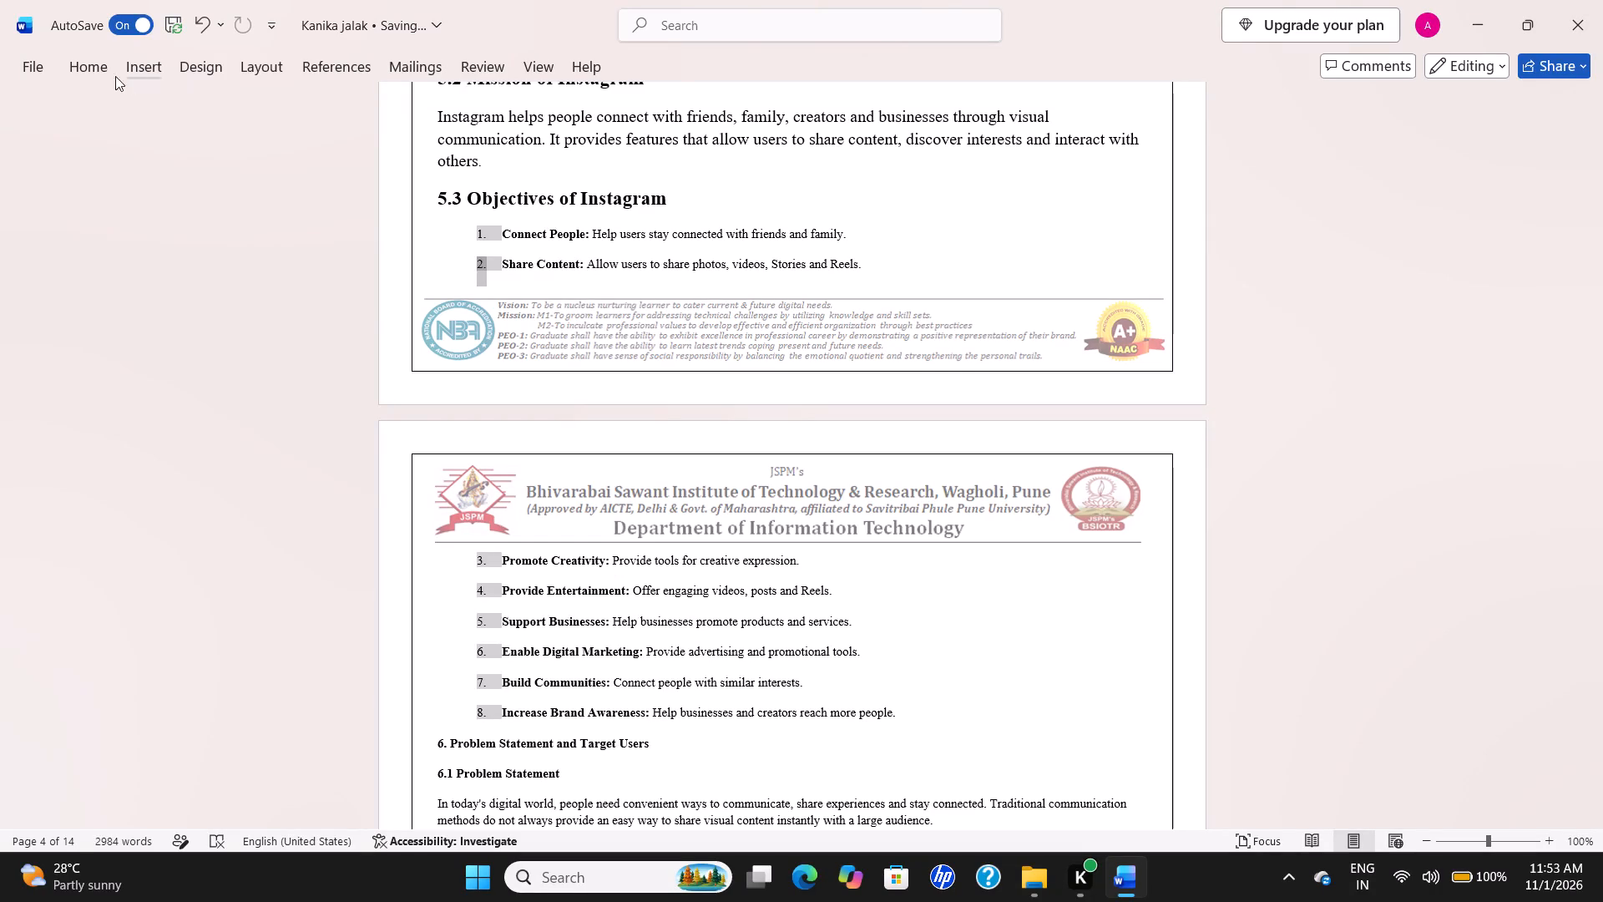
click(86, 69)
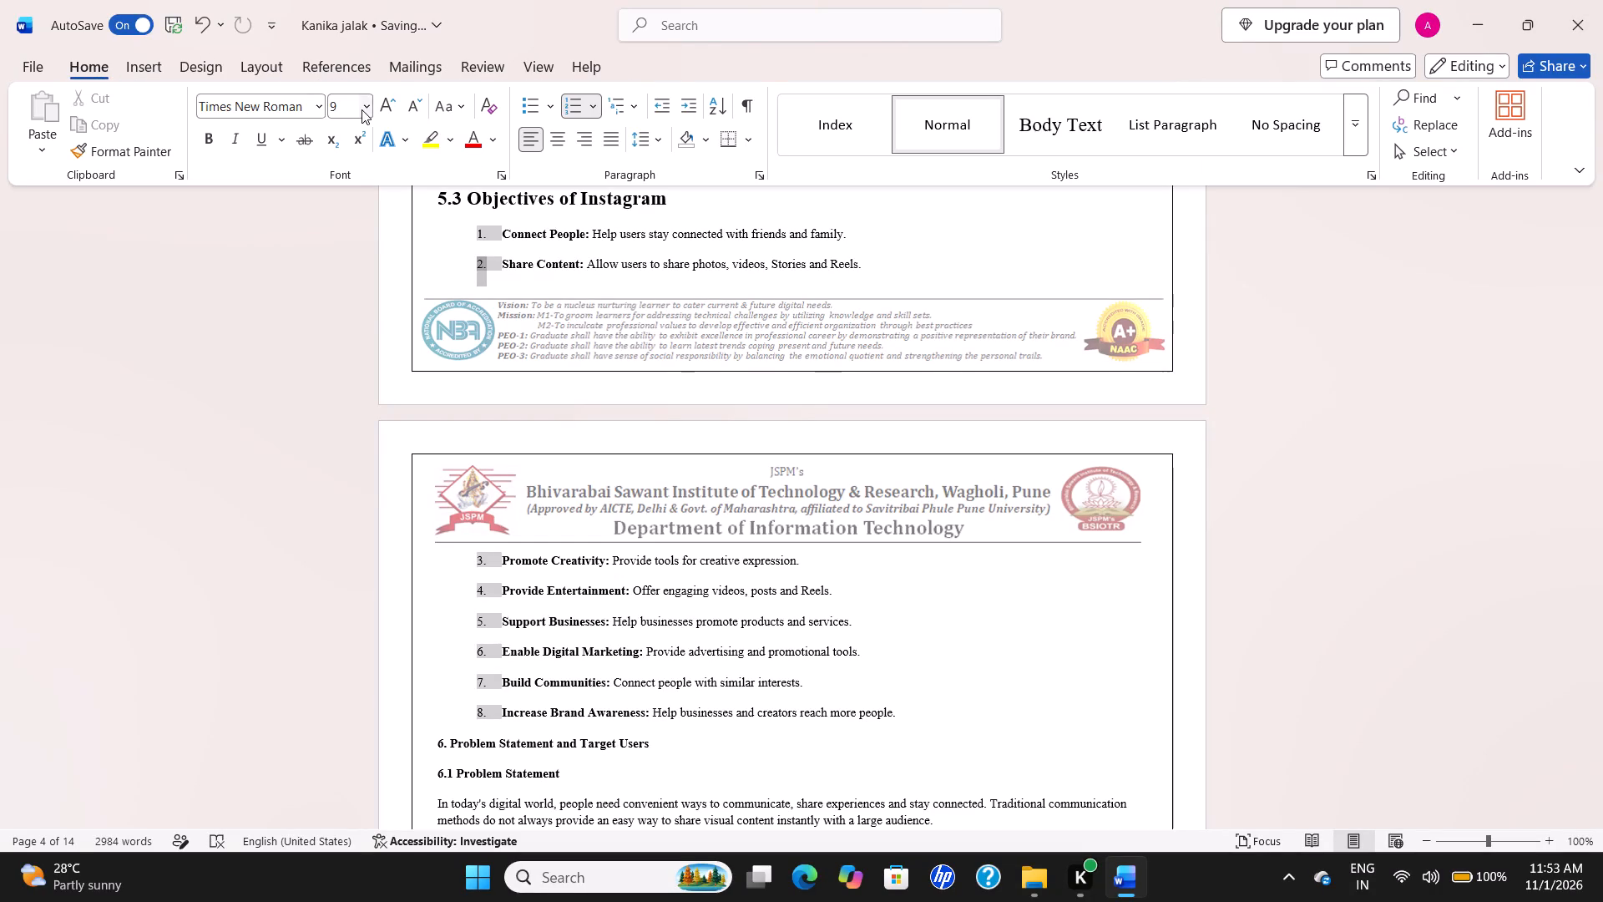
click(359, 110)
click(351, 236)
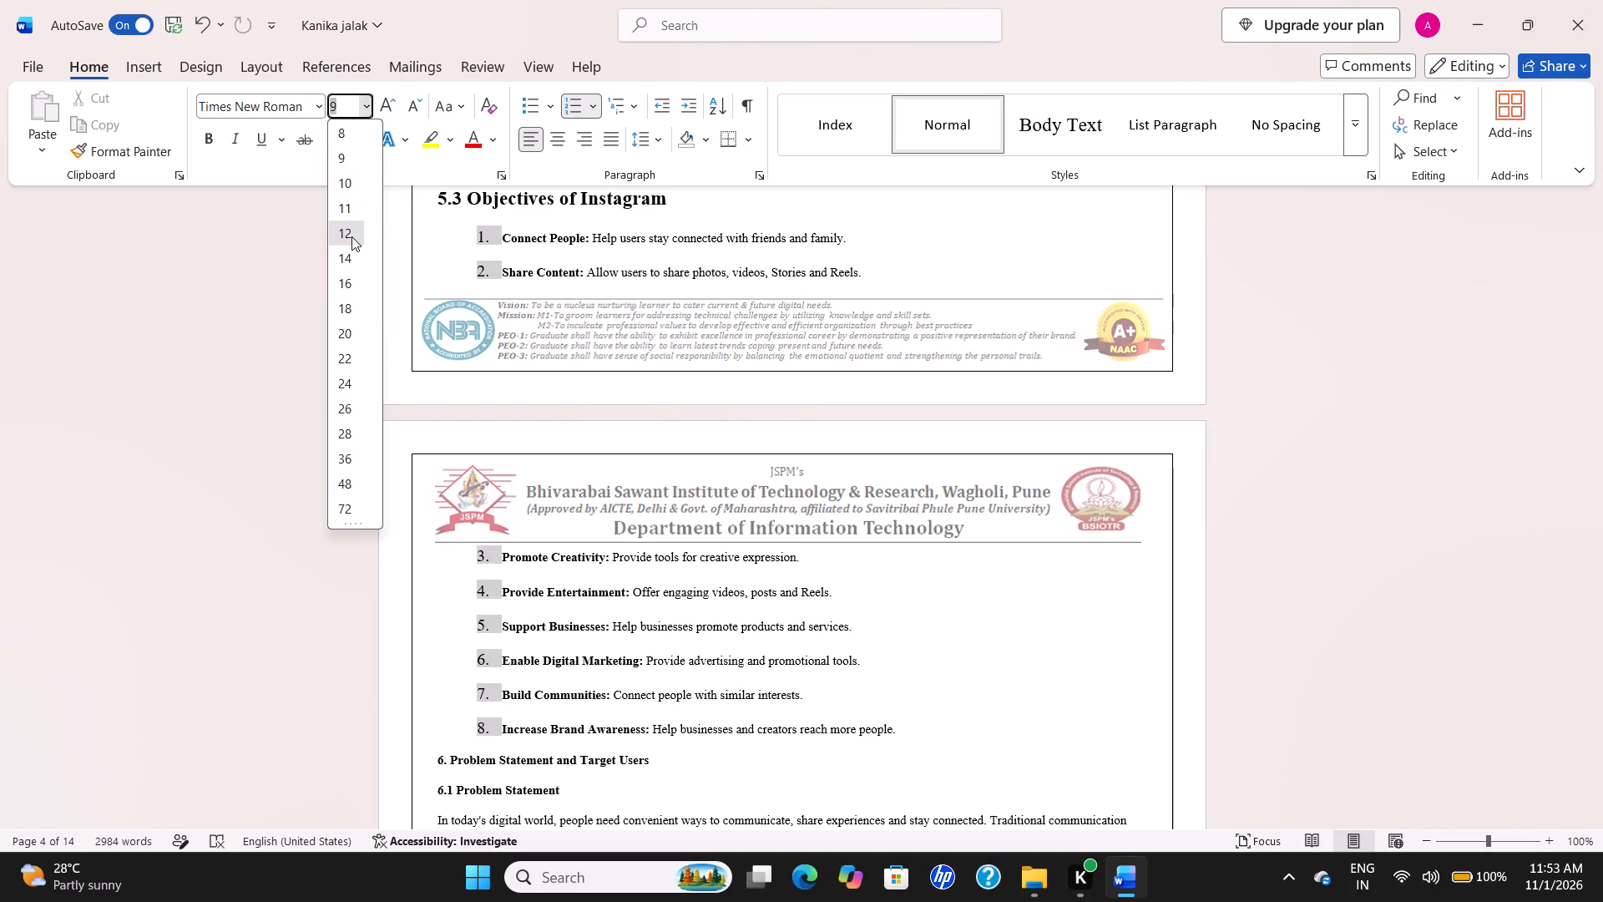
click(436, 313)
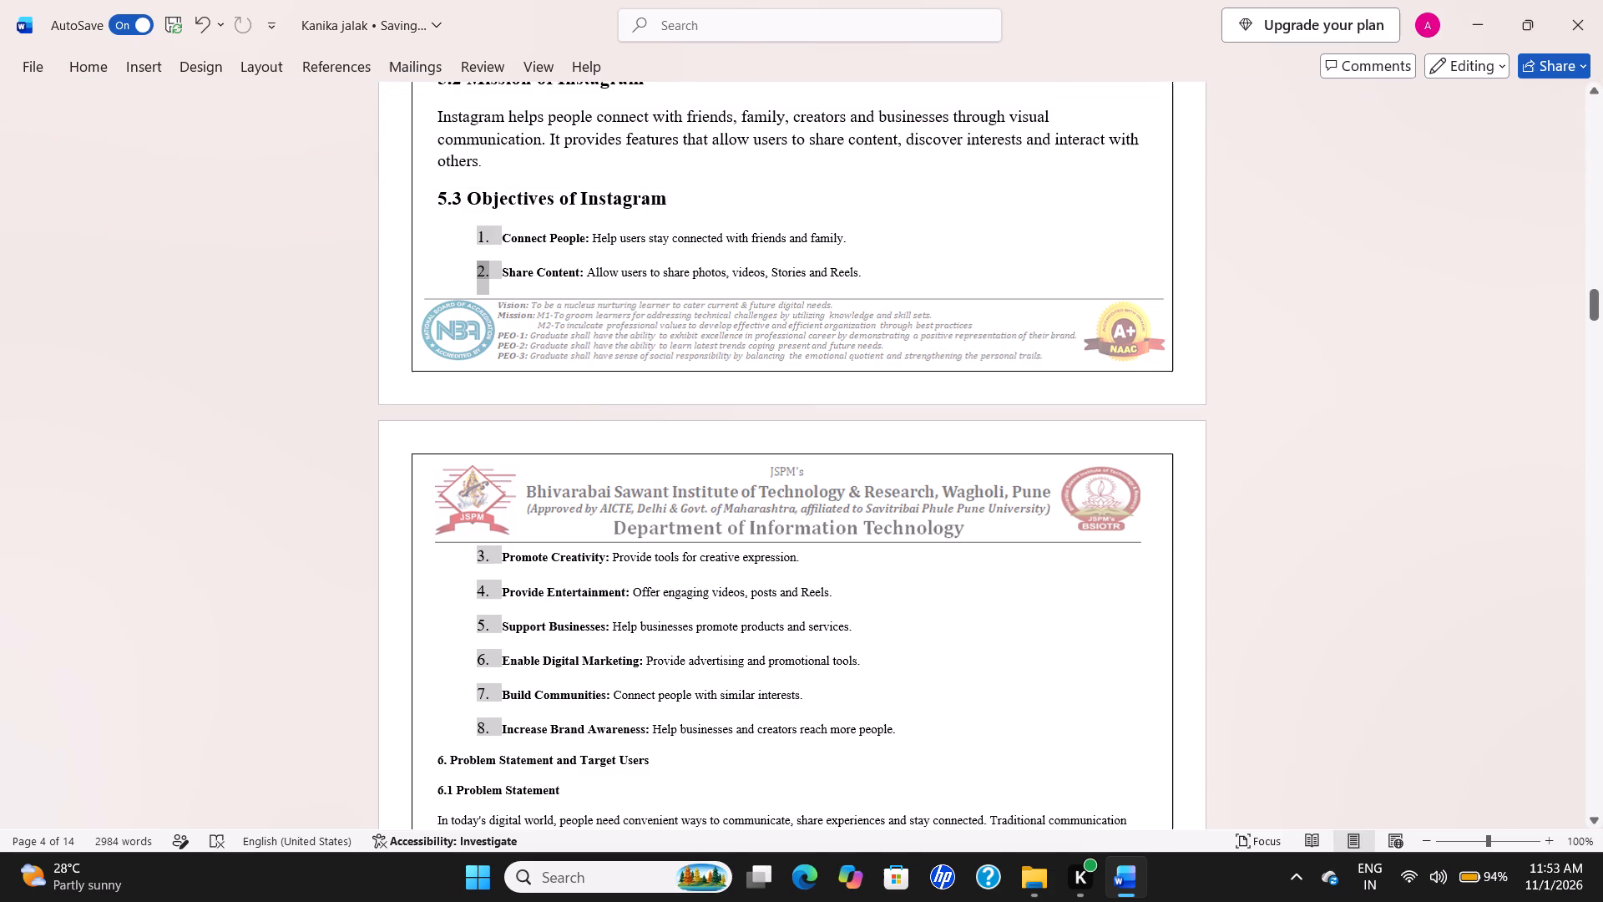
Set the font size of the text of all eight list items under "5.3 Objectives of Instagram" to 12.
click(508, 240)
drag(508, 240, 595, 411)
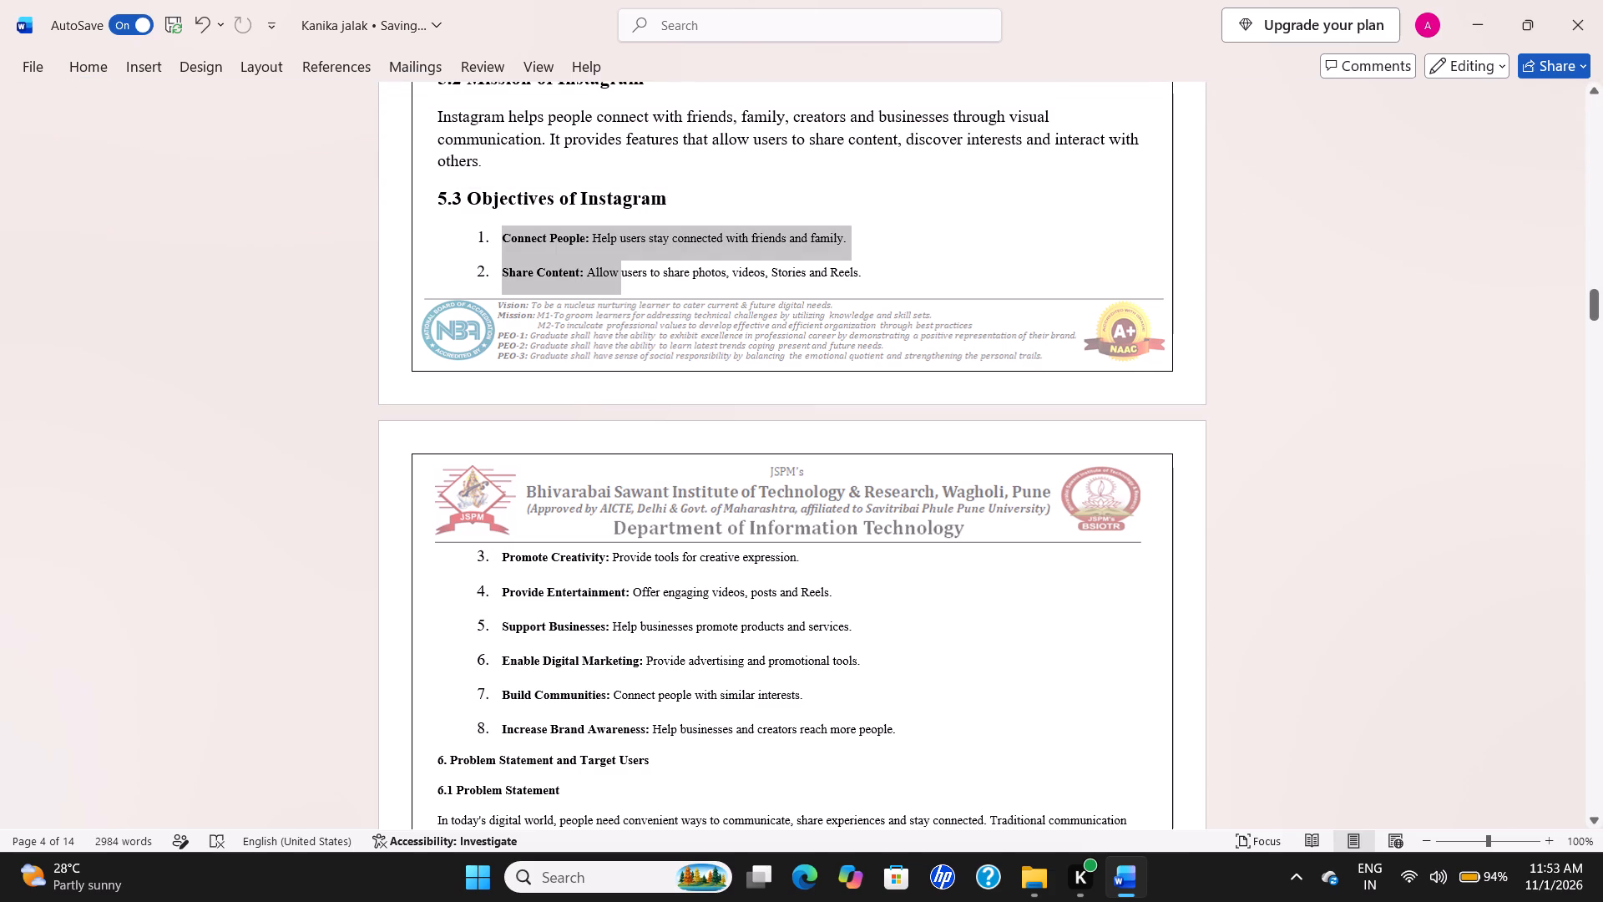
drag(595, 411, 857, 778)
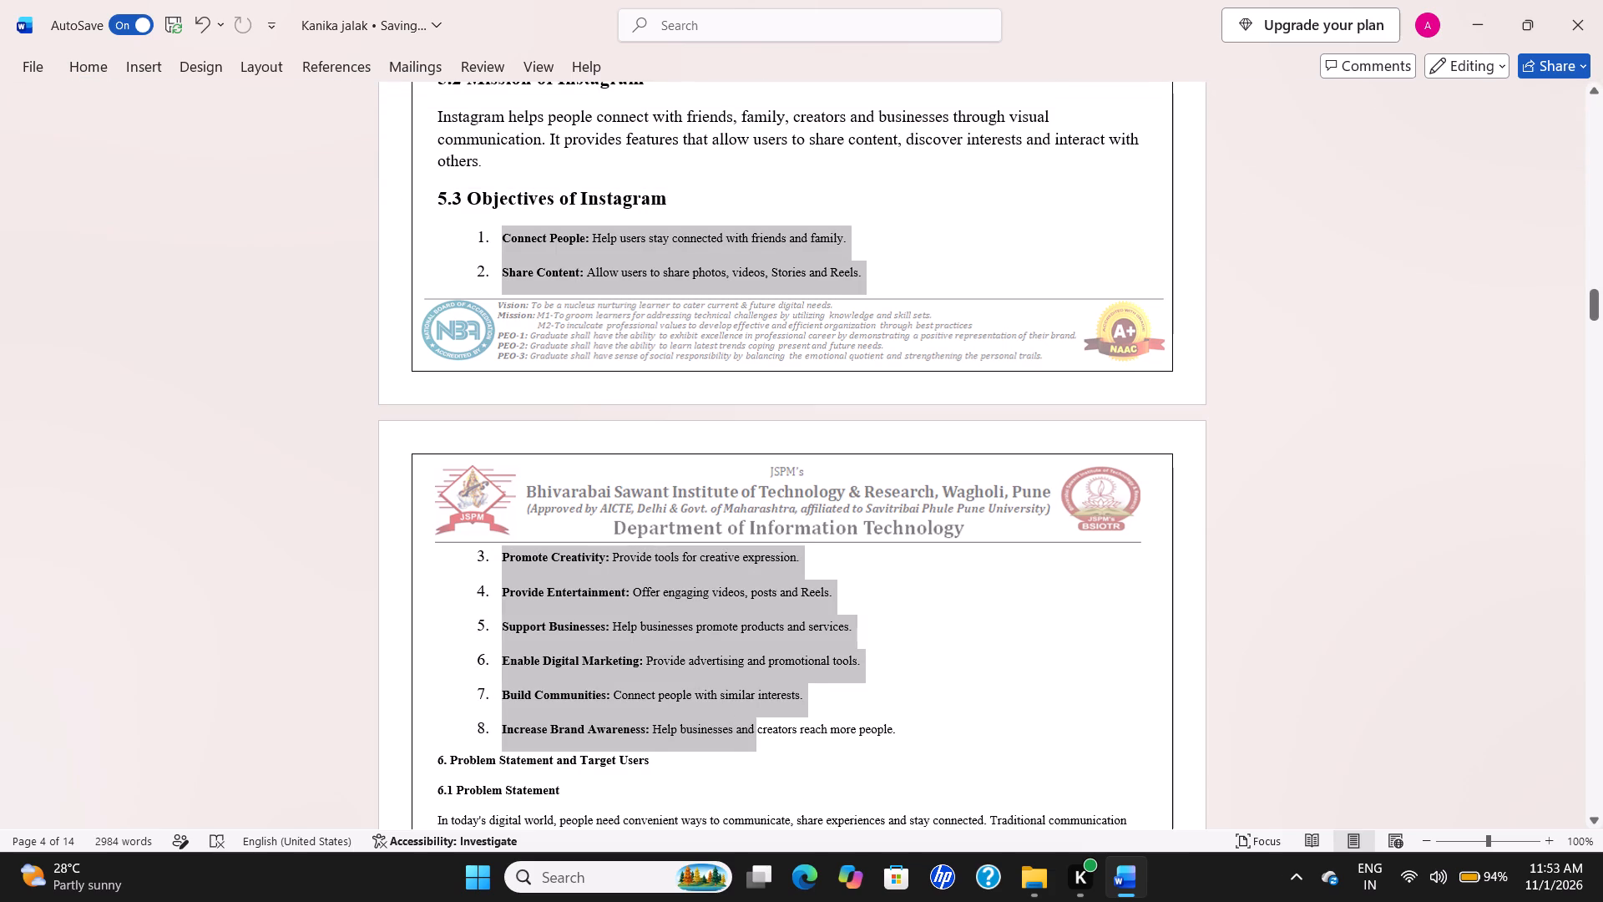
drag(857, 778, 945, 741)
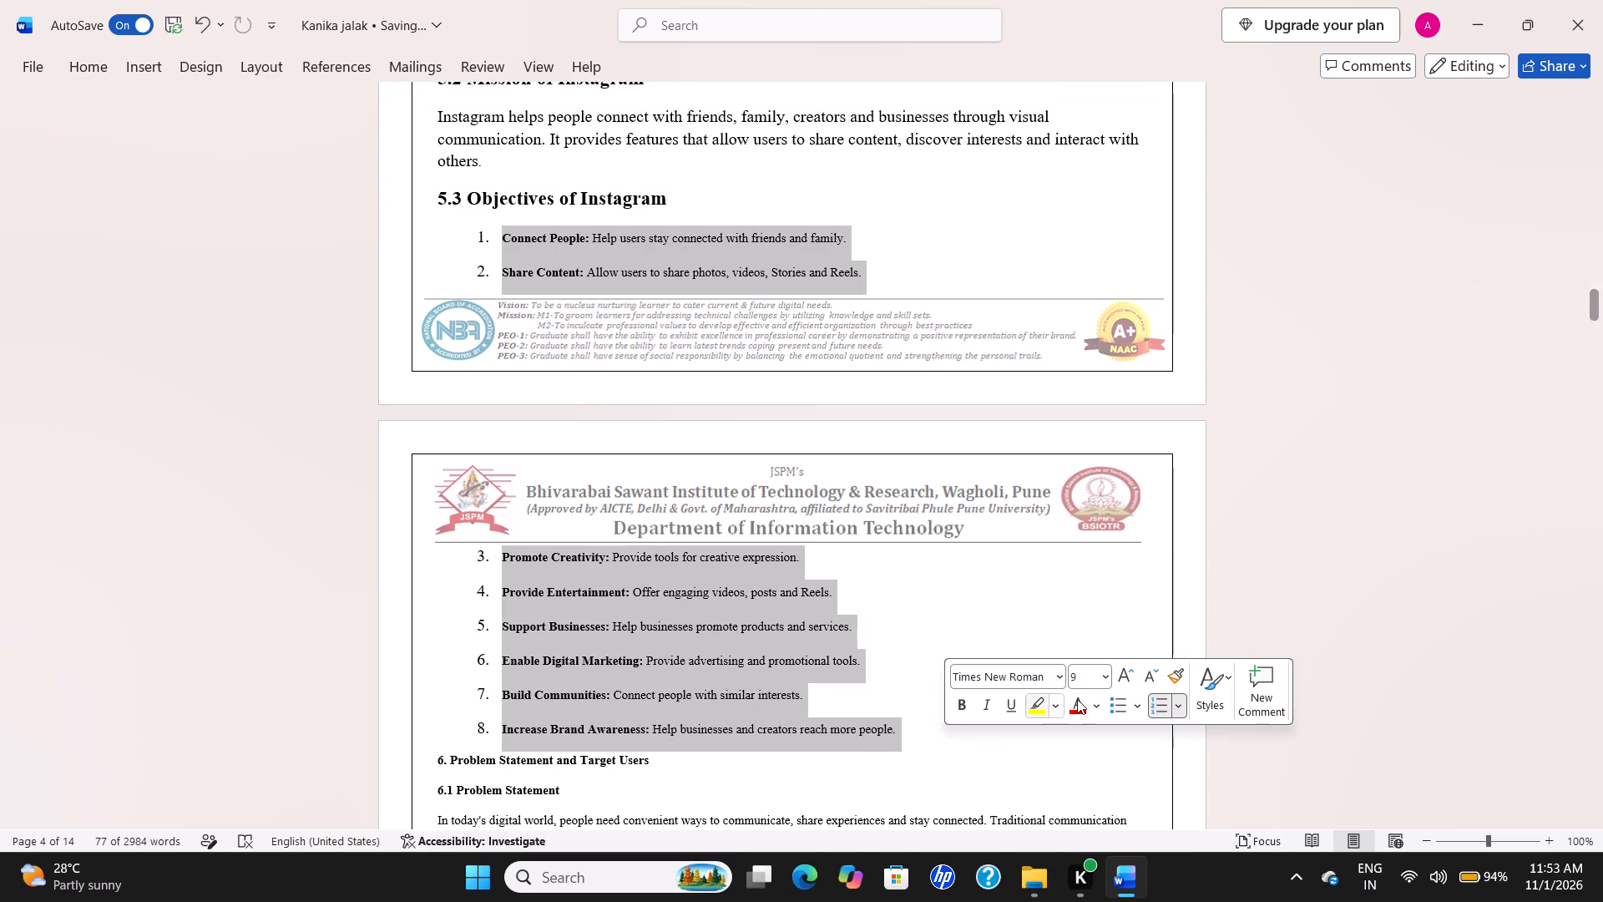
click(1109, 677)
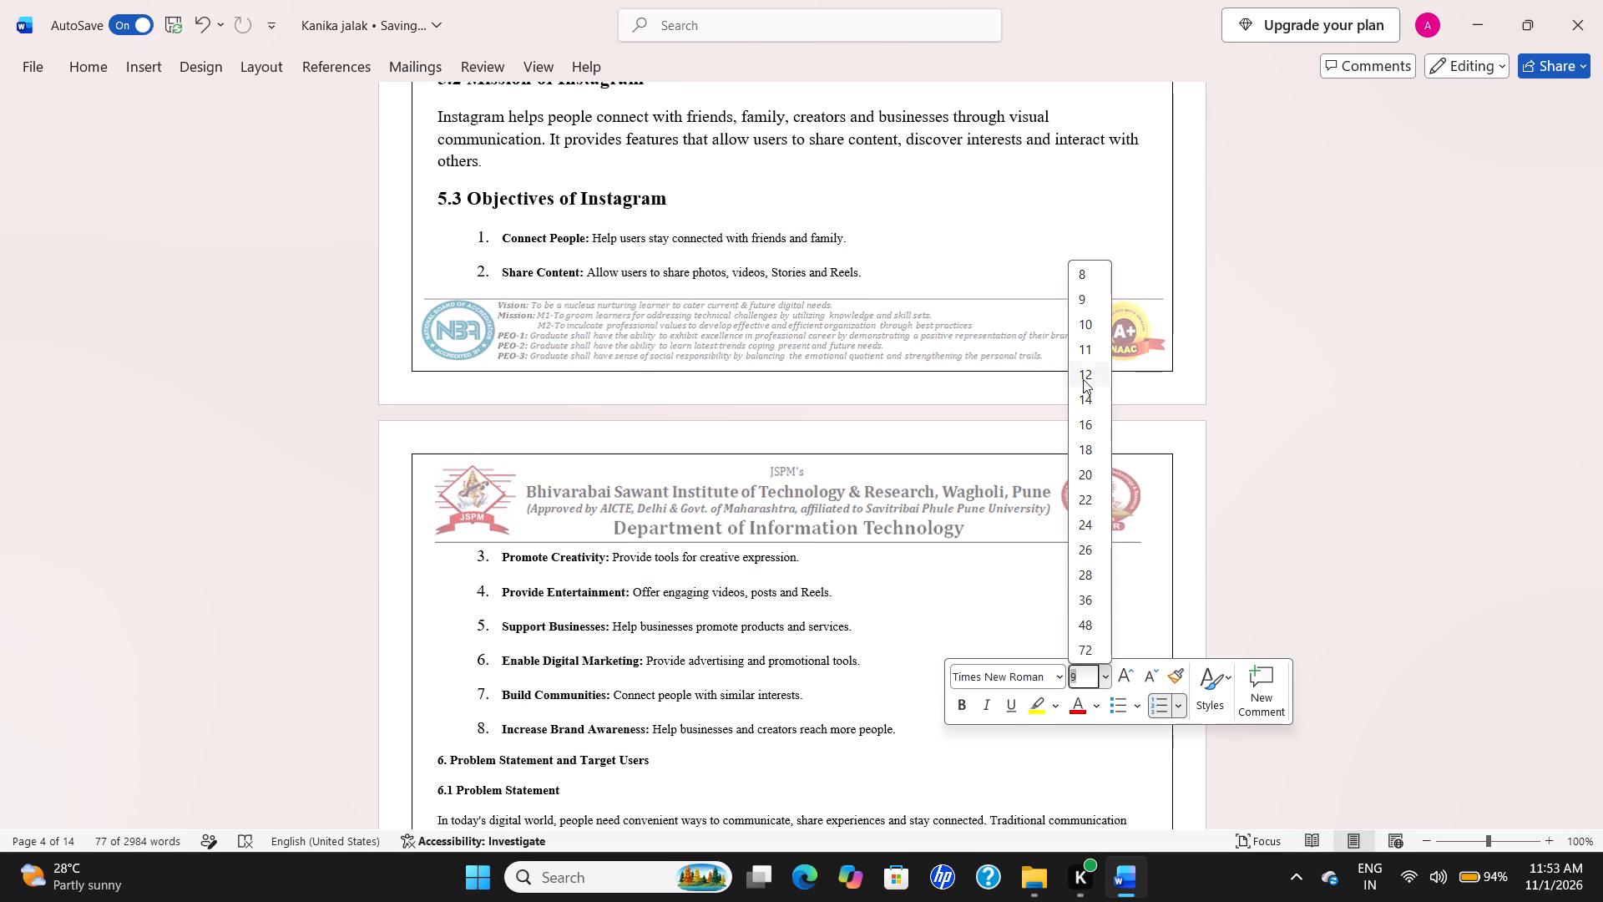
click(1087, 367)
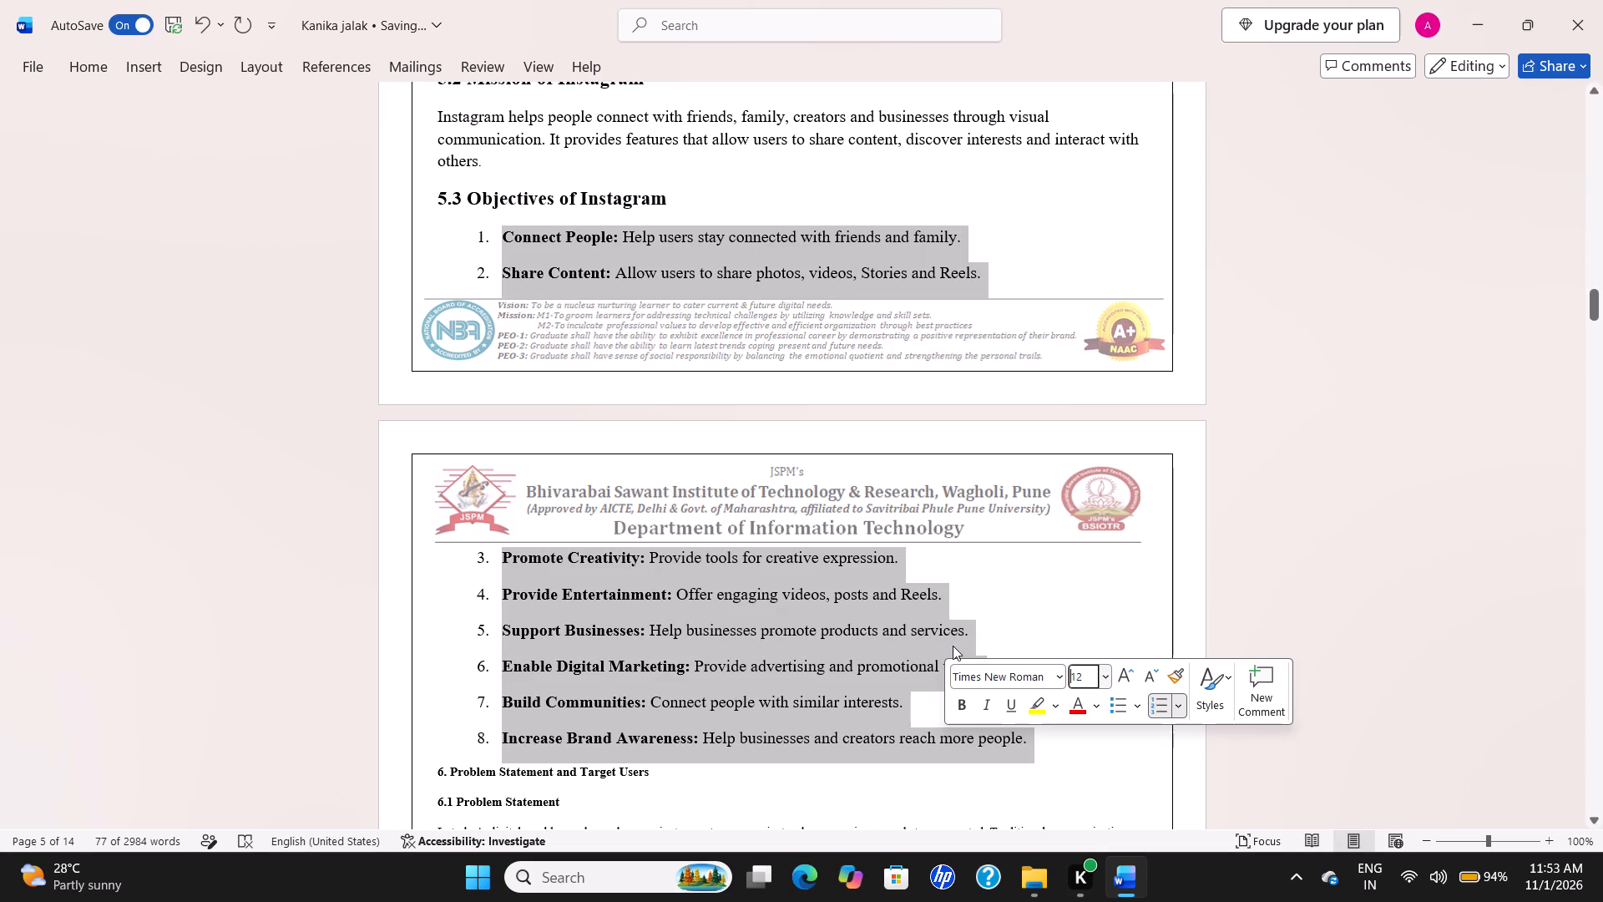
click(953, 646)
Set the font size of the "6. Problem Statement and Target Users" heading and the "6.1 Problem Statement" subheading to 14.
scroll(953, 646, down, 3)
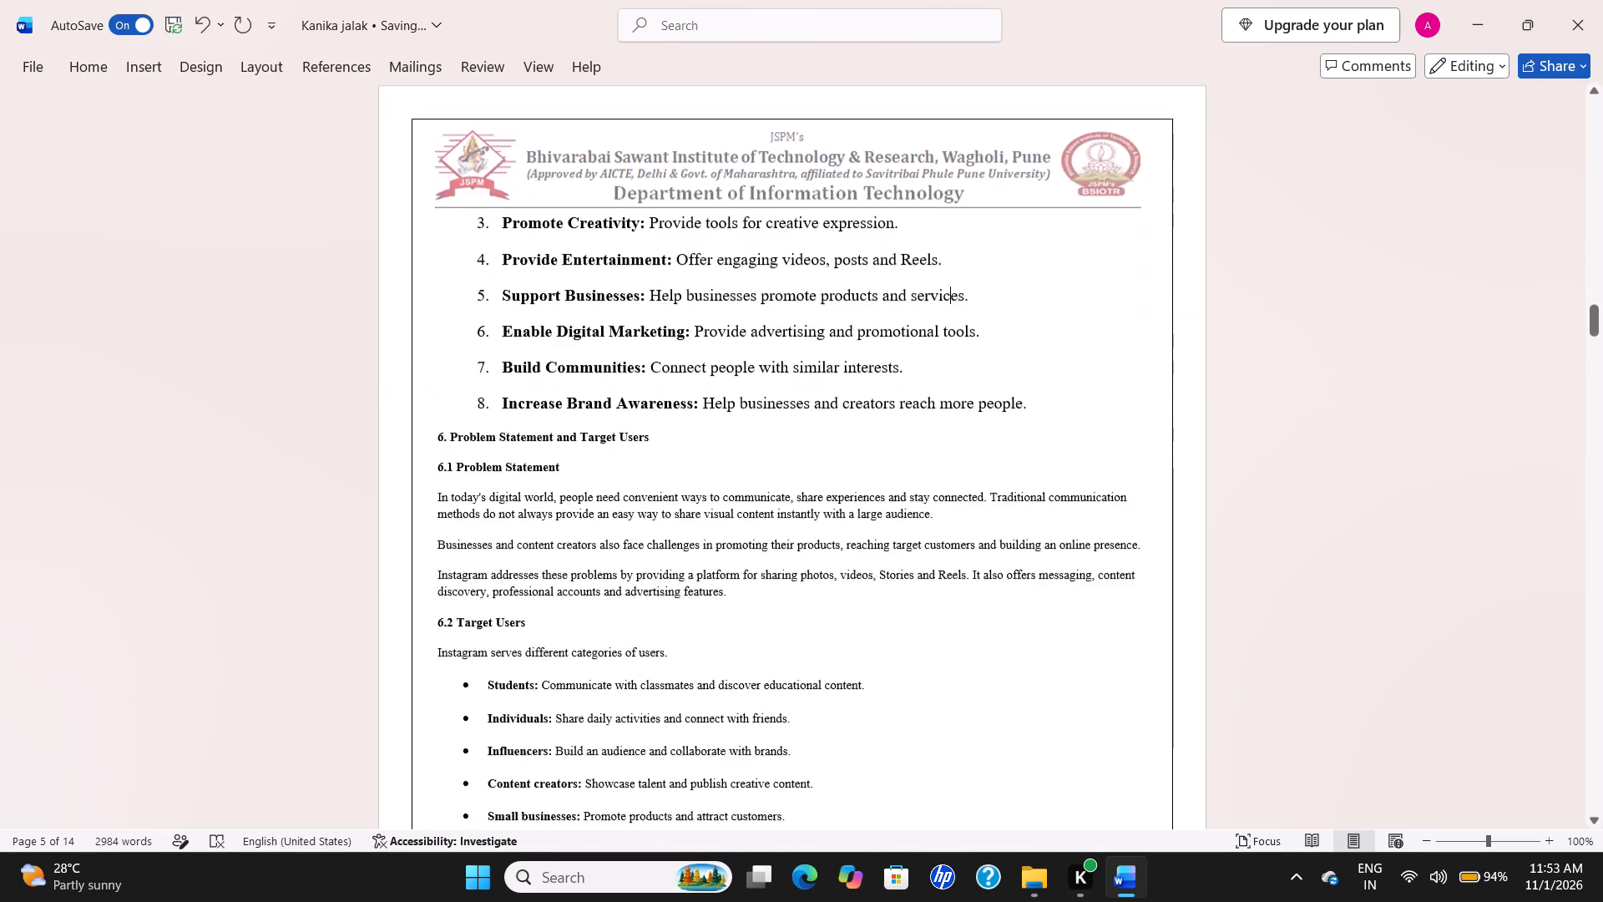
scroll(953, 646, down, 1)
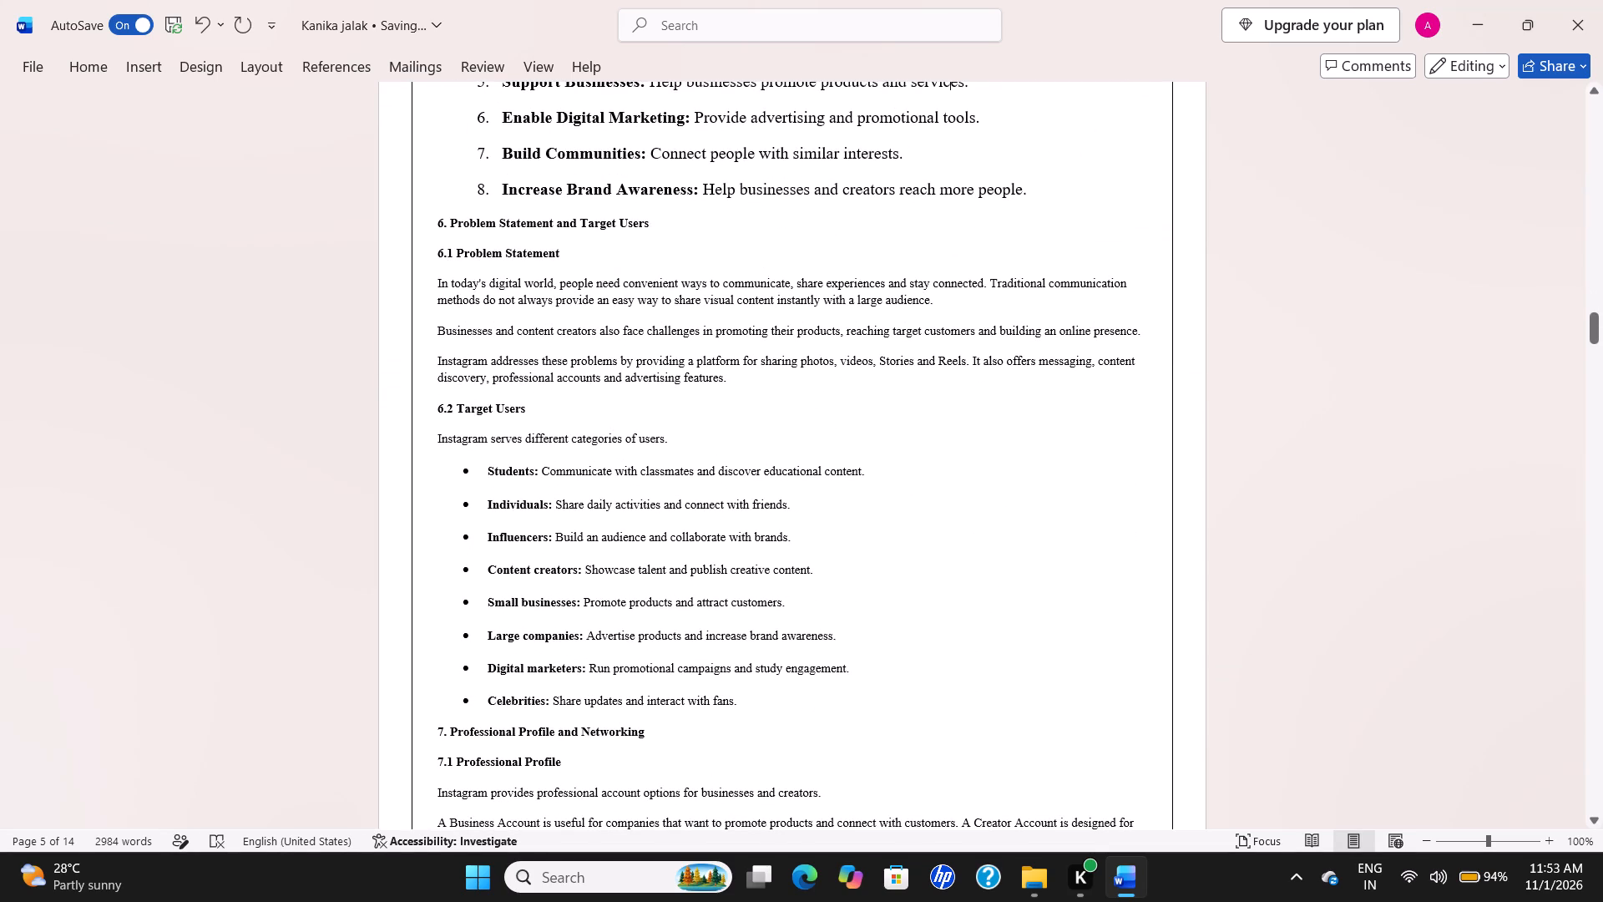
drag(438, 215, 442, 215)
drag(442, 215, 602, 256)
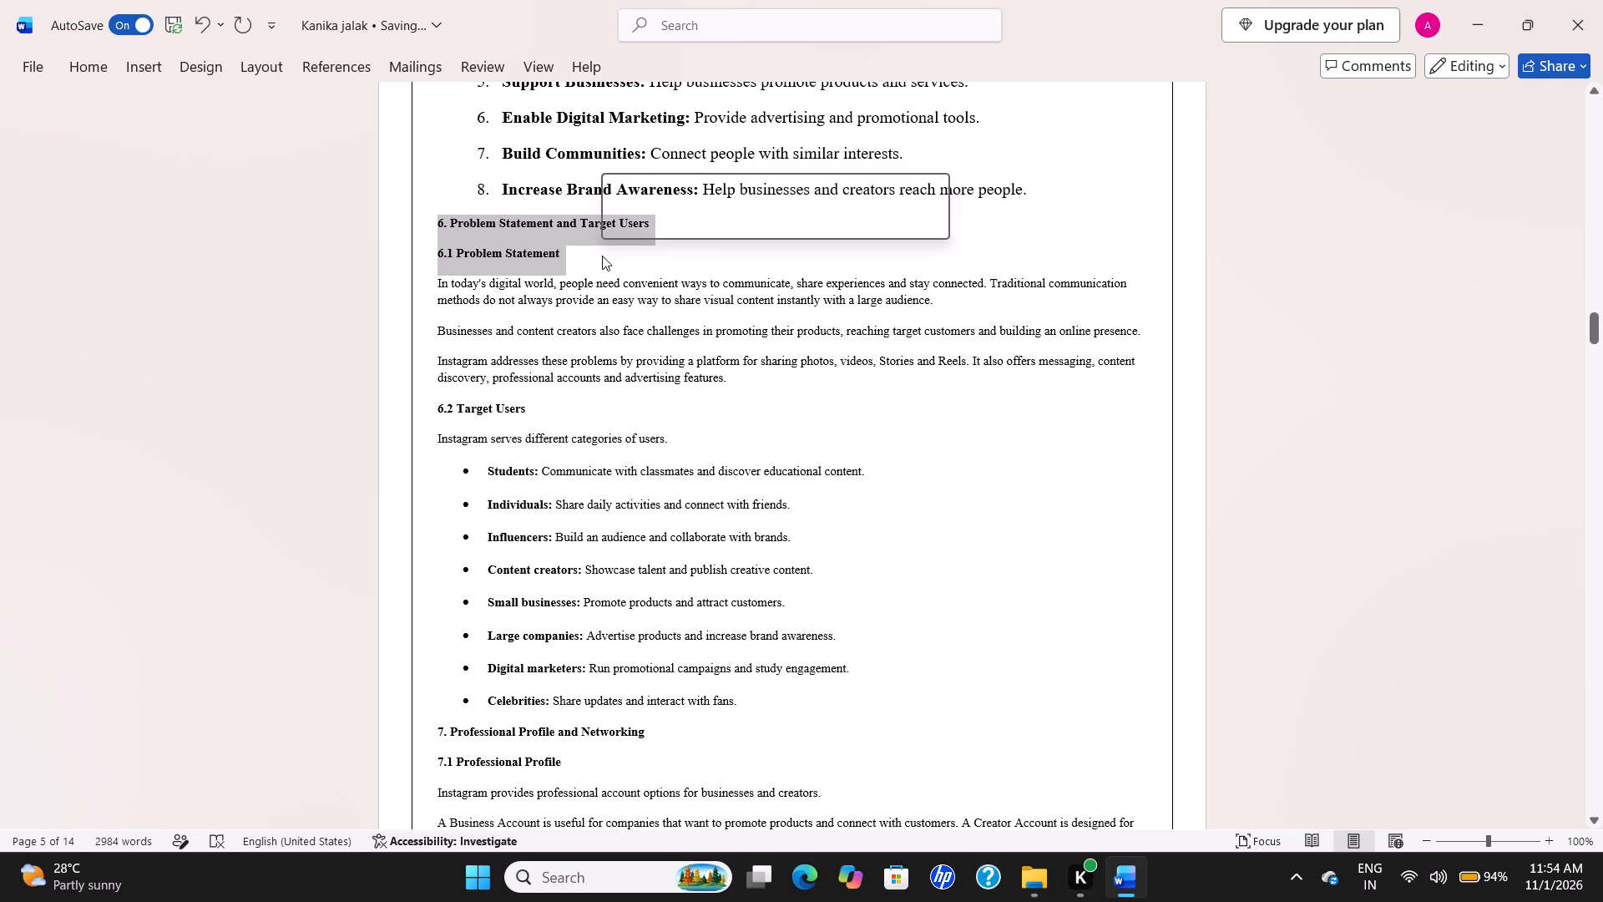
click(756, 195)
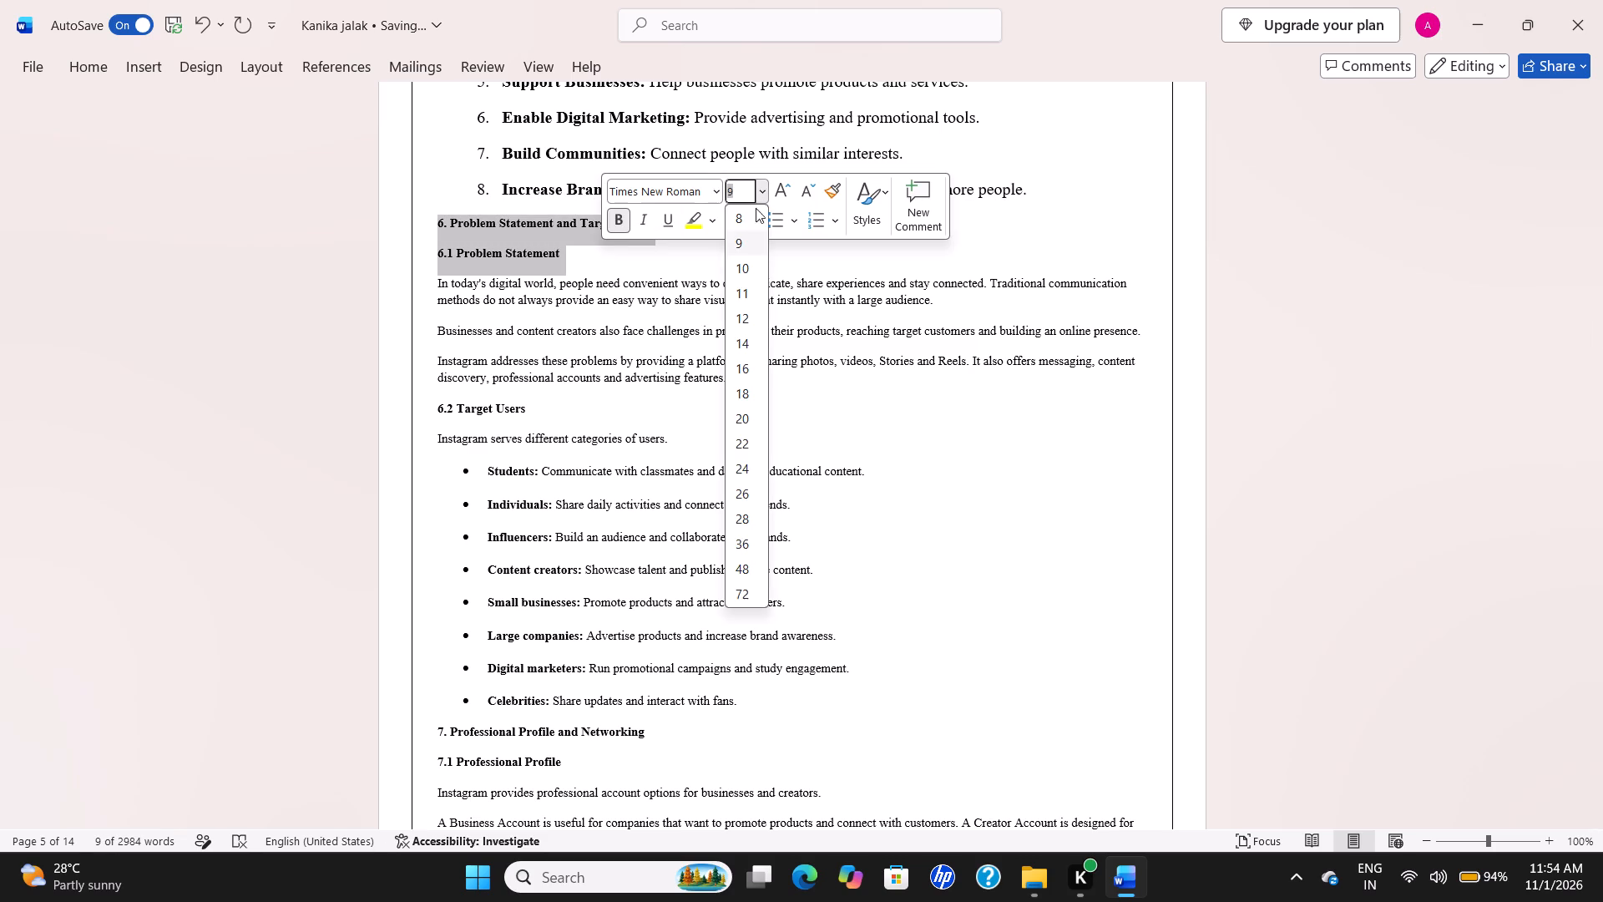
click(757, 338)
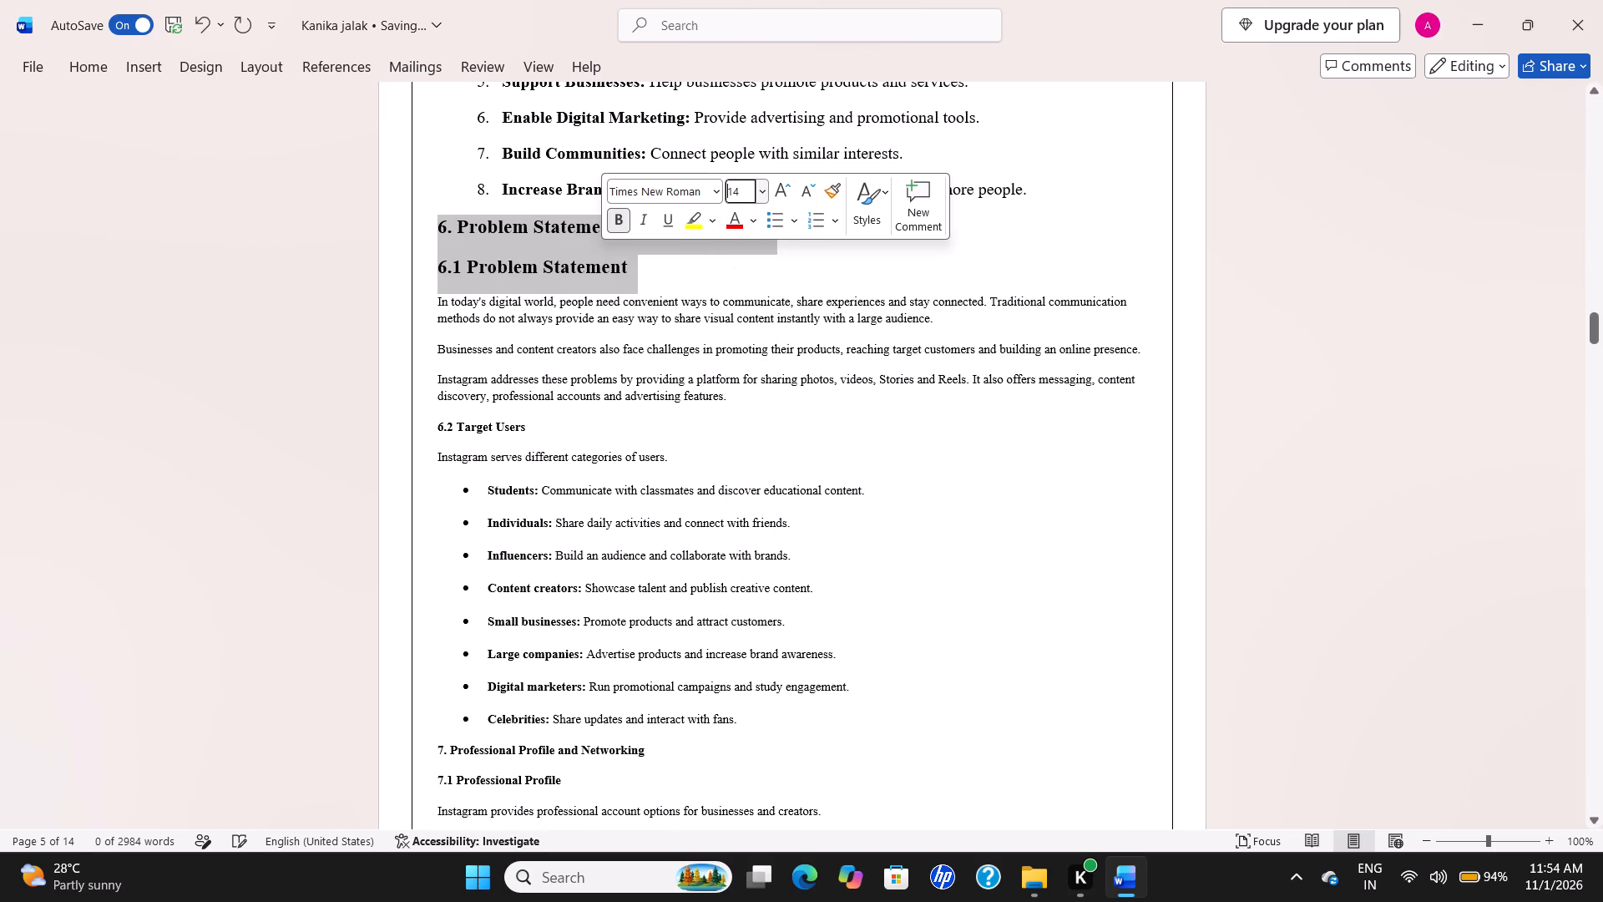
click(757, 338)
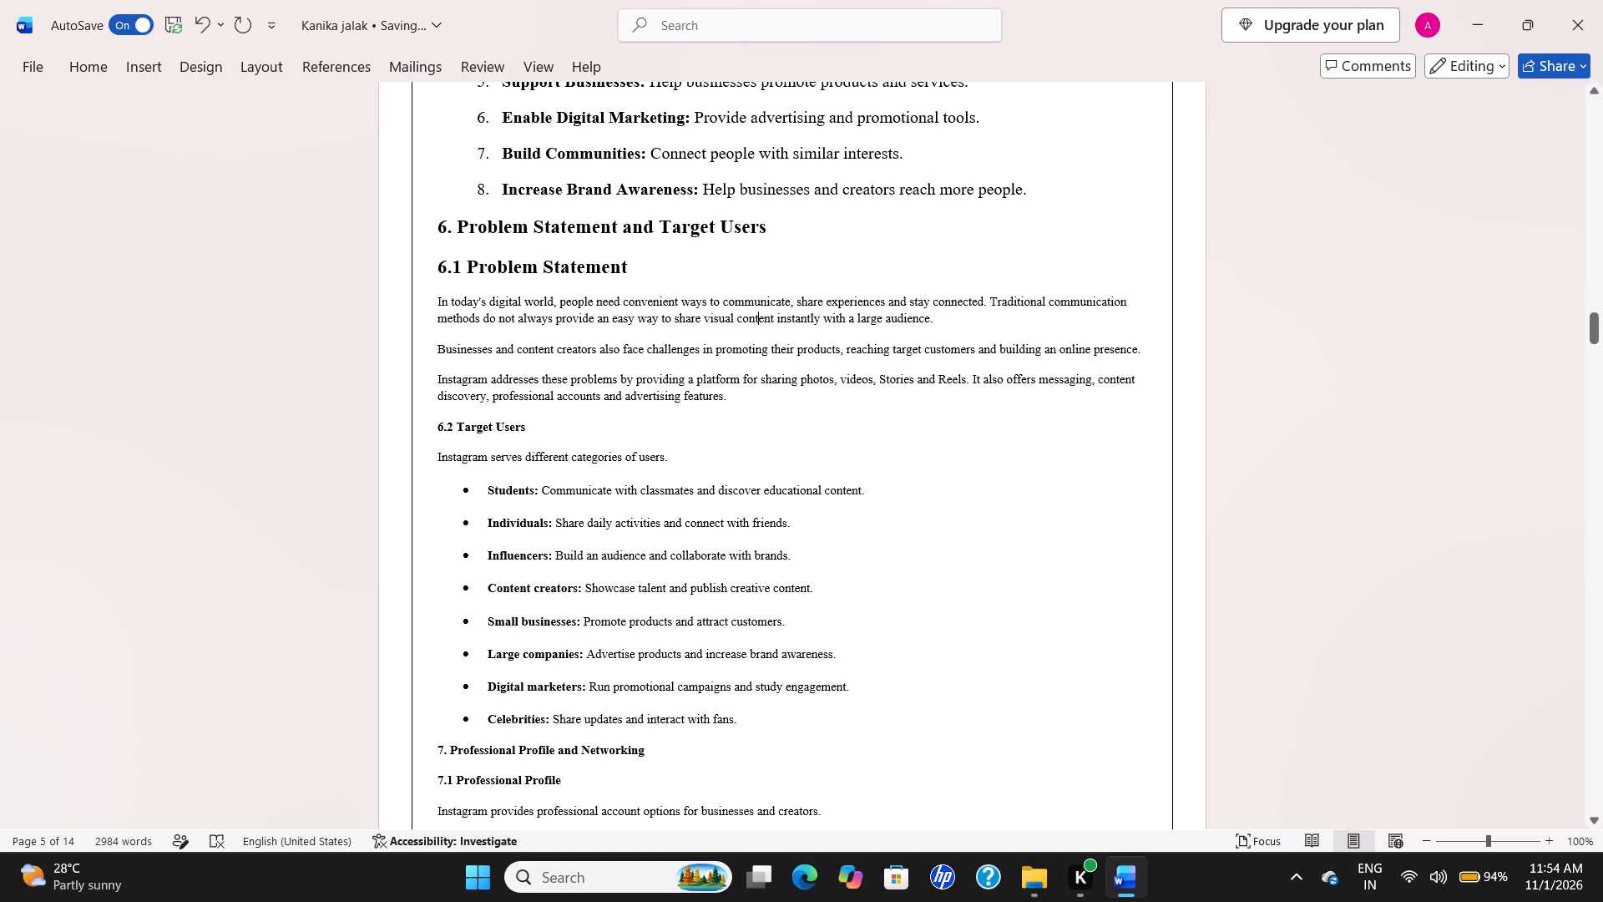
Set the font size of the three body paragraphs under "6.1 Problem Statement" to 12.
drag(438, 299, 746, 406)
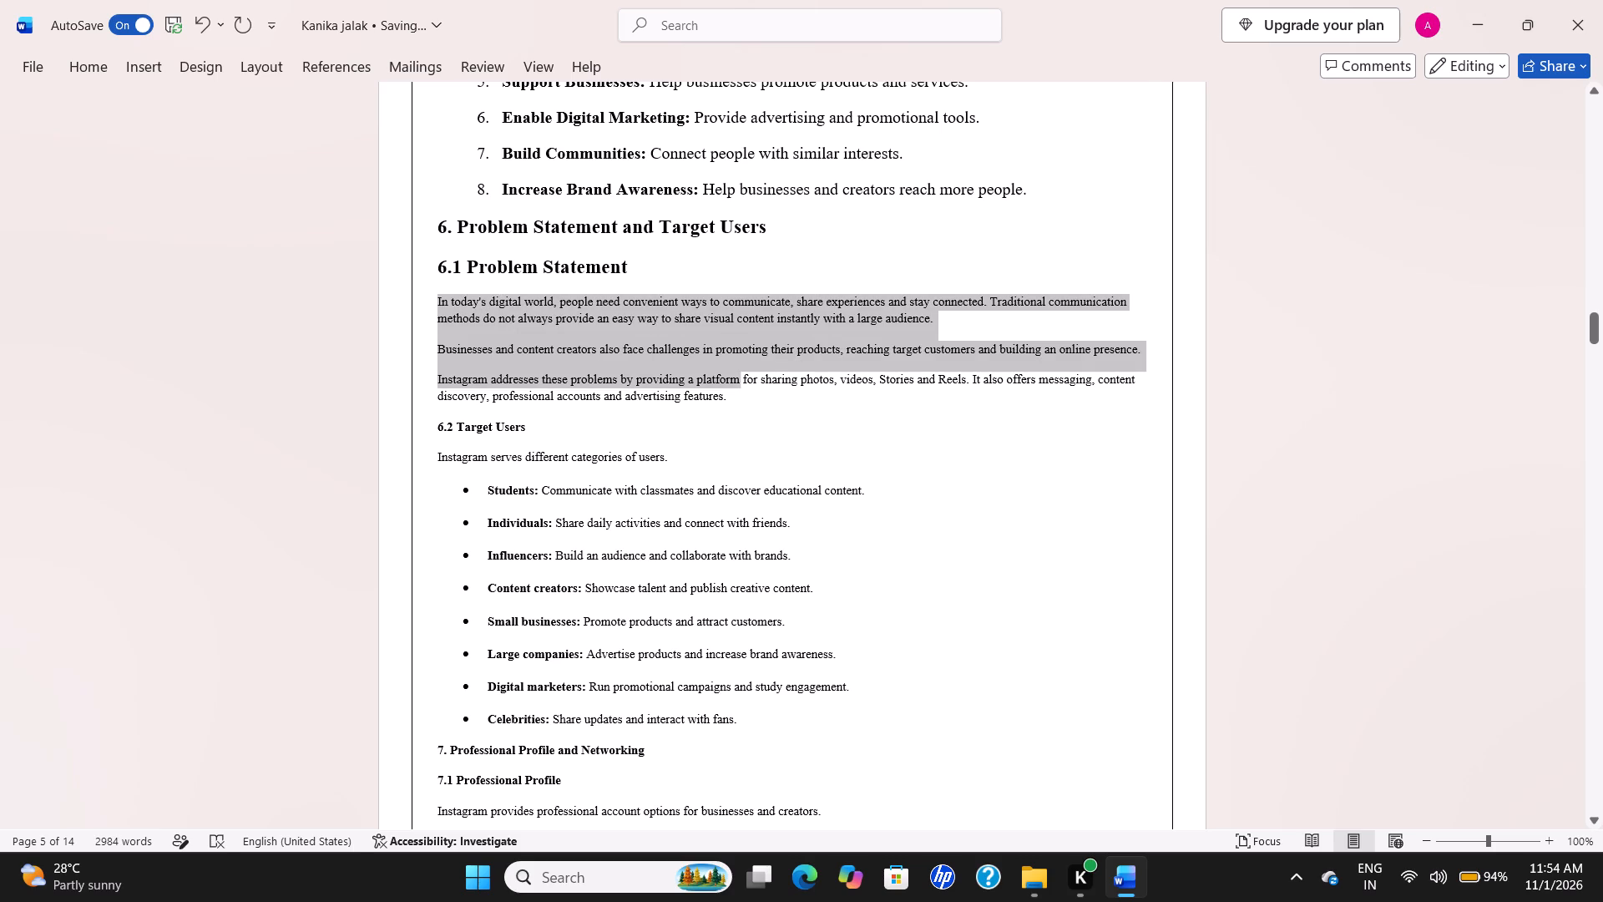
drag(746, 406, 746, 406)
click(902, 345)
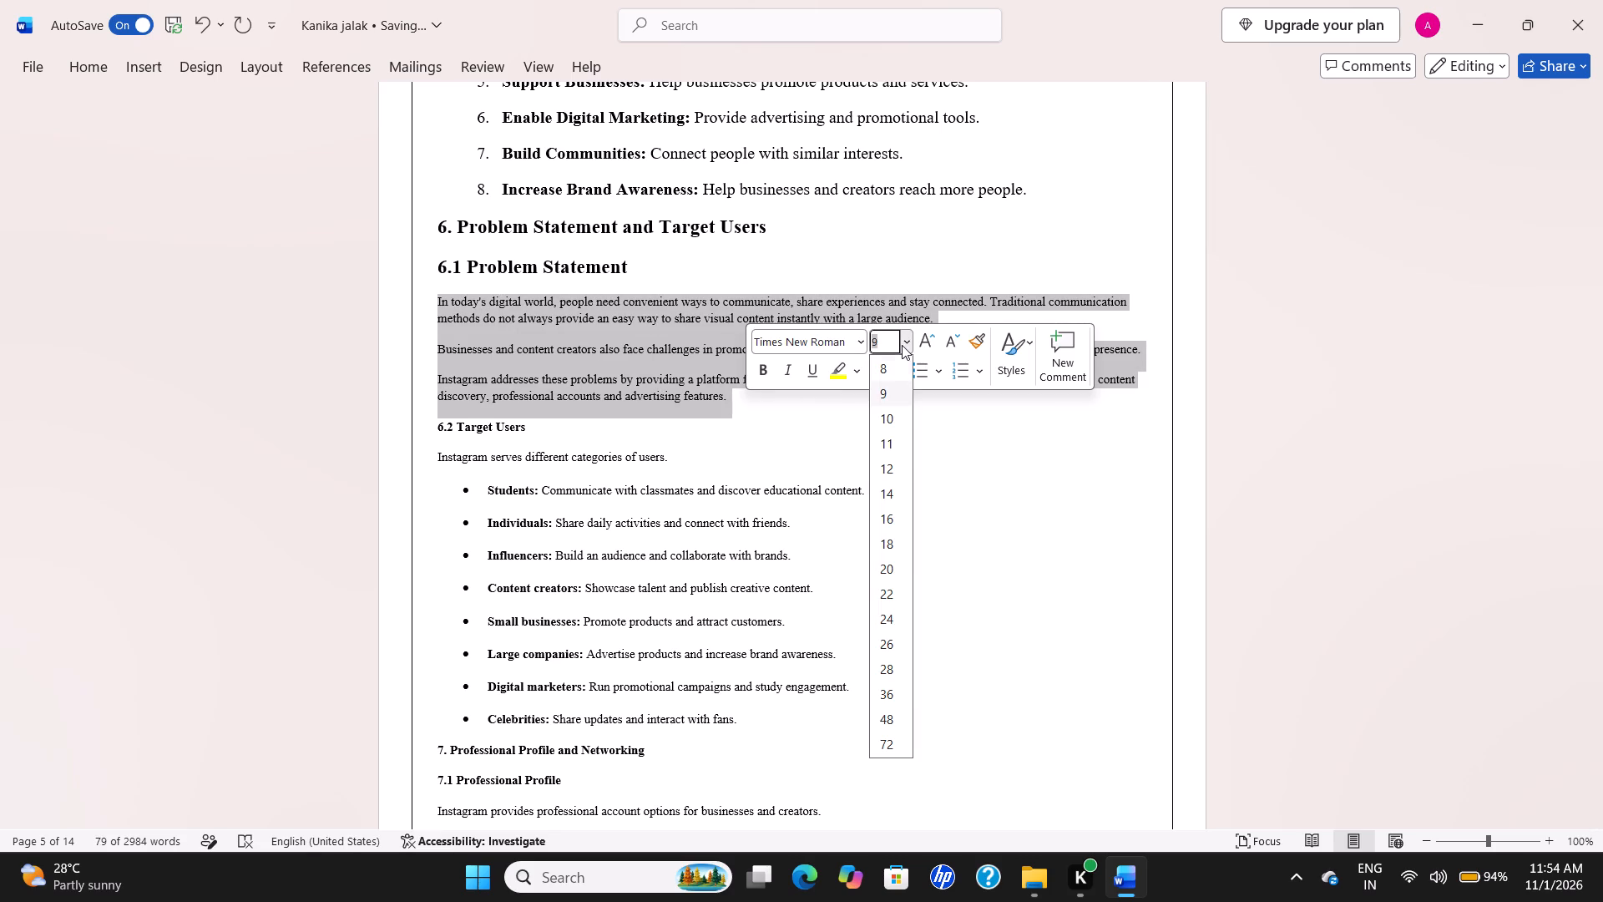
click(882, 470)
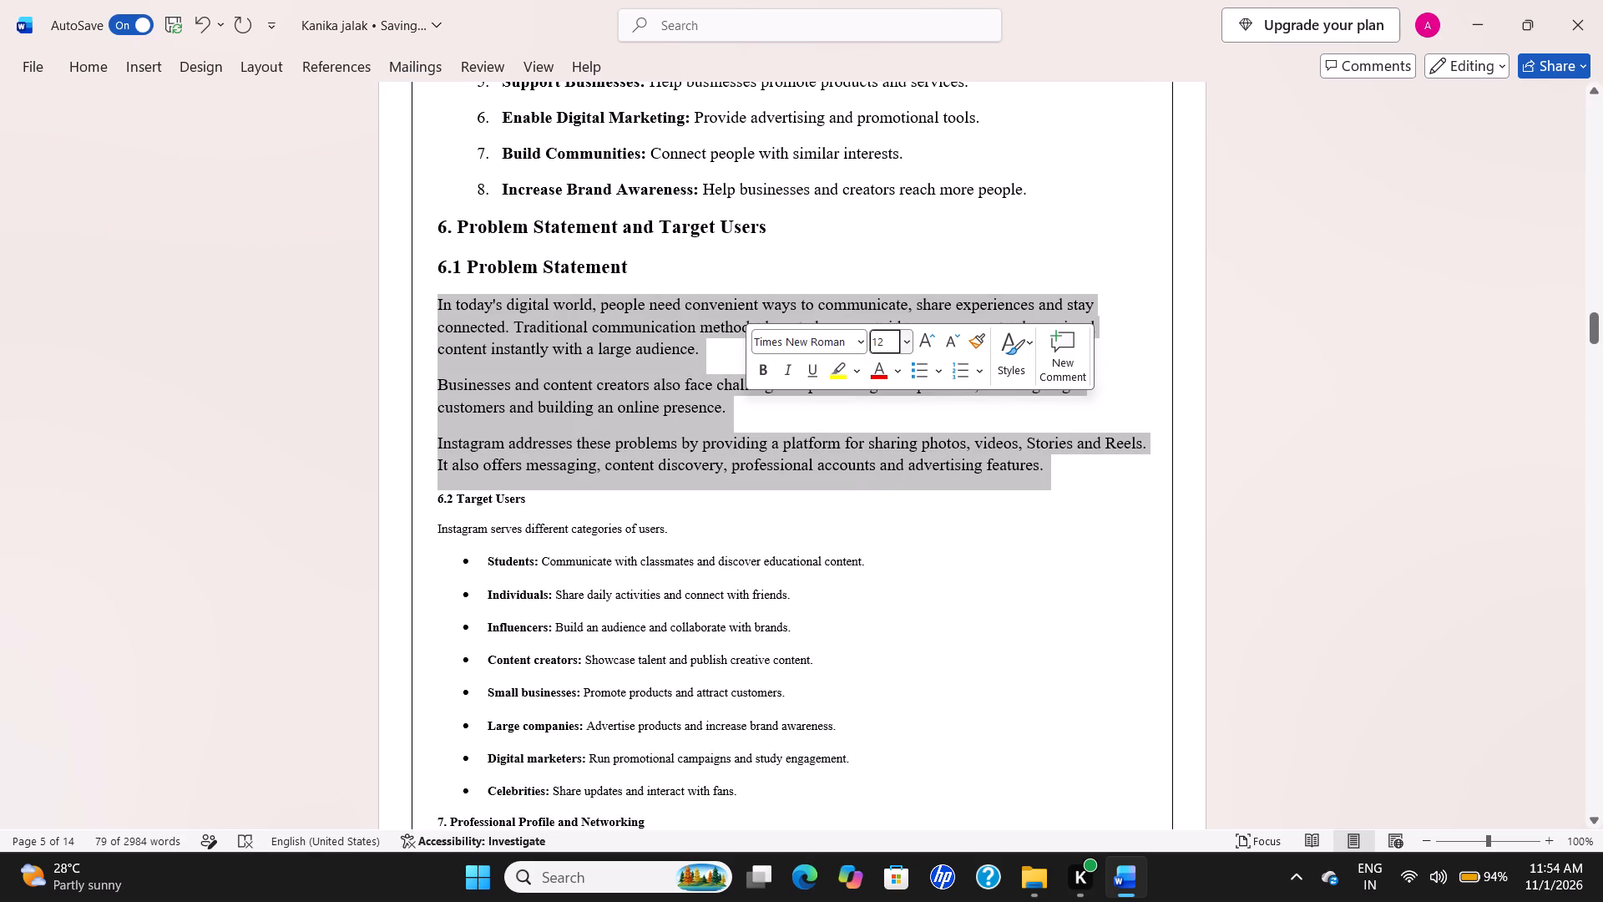
click(800, 521)
Set the font size of the "6.2 Target Users" subheading to 14.
drag(518, 499, 418, 505)
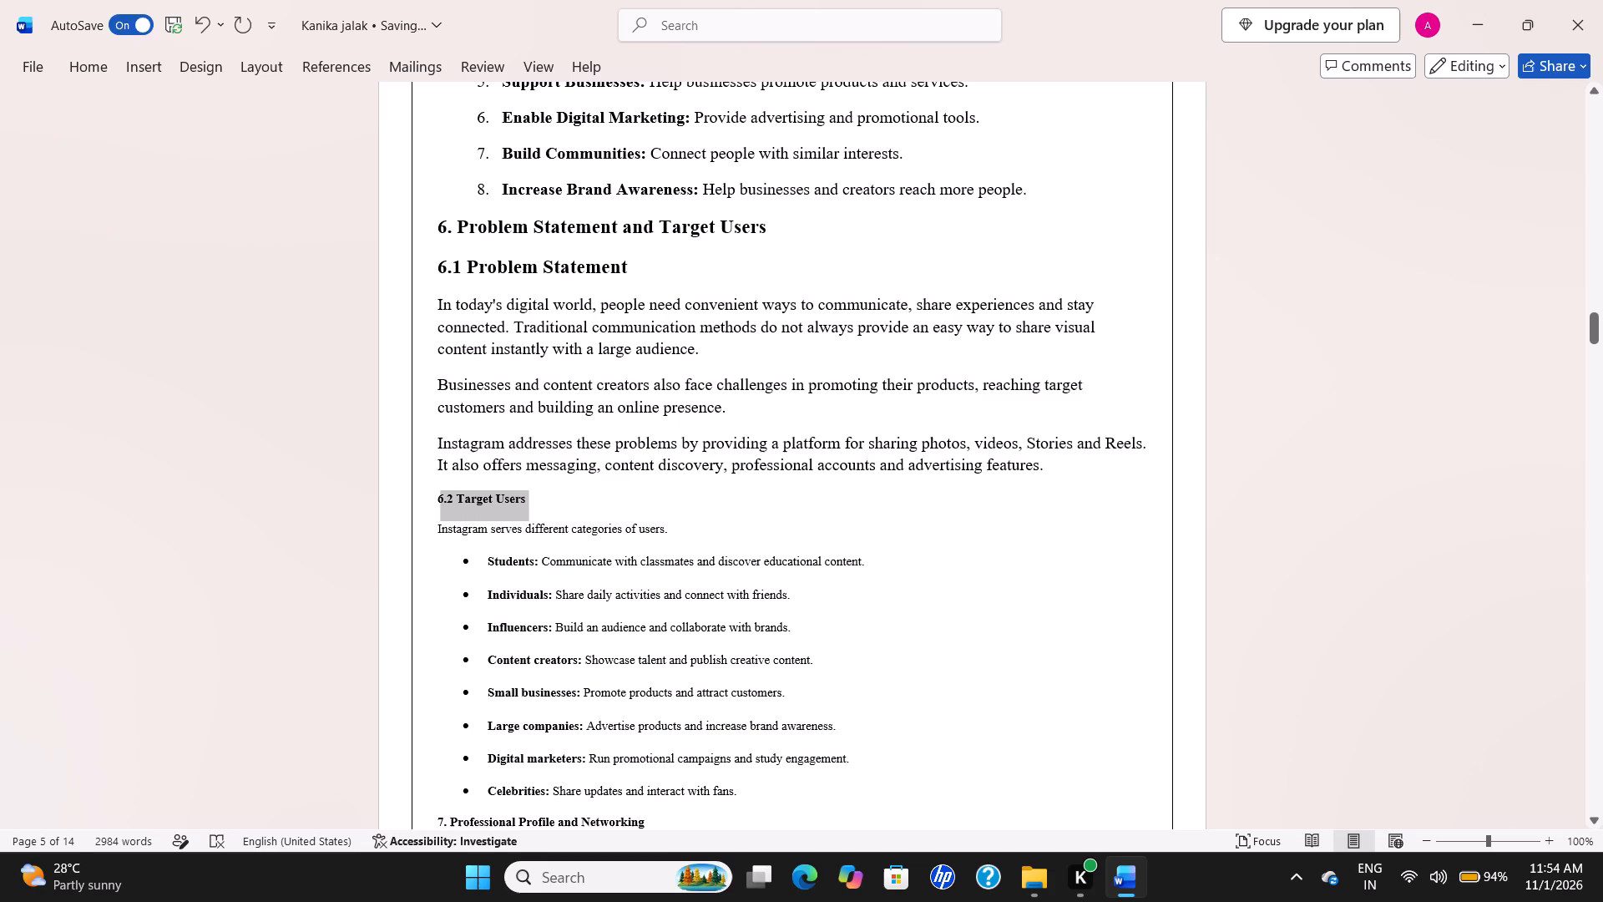
drag(418, 505, 412, 509)
click(567, 452)
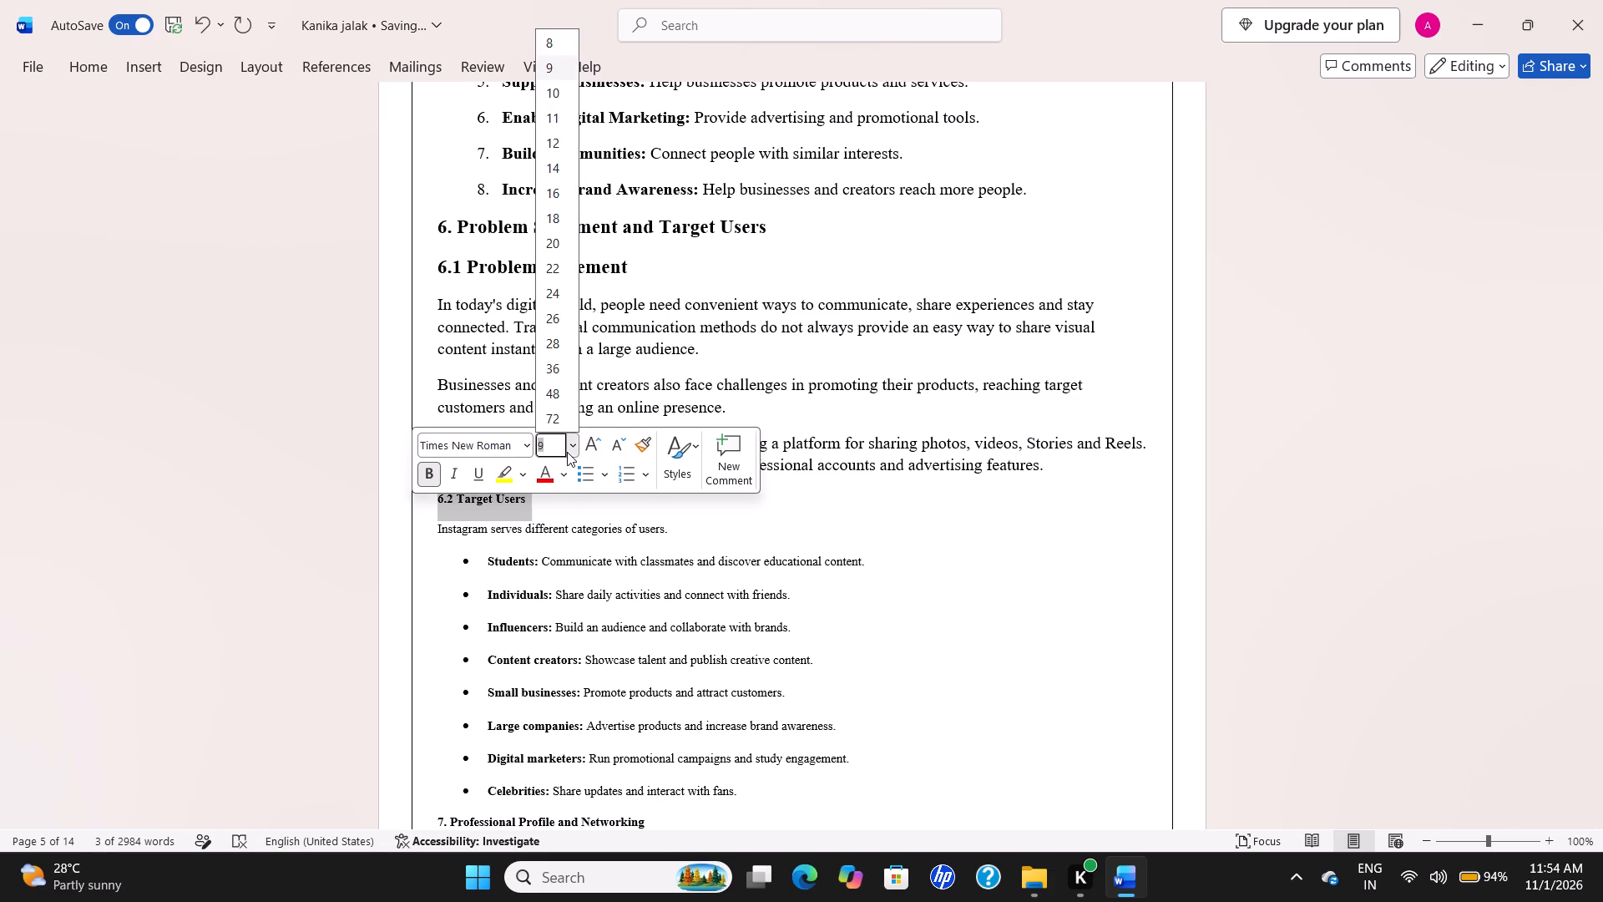
click(564, 165)
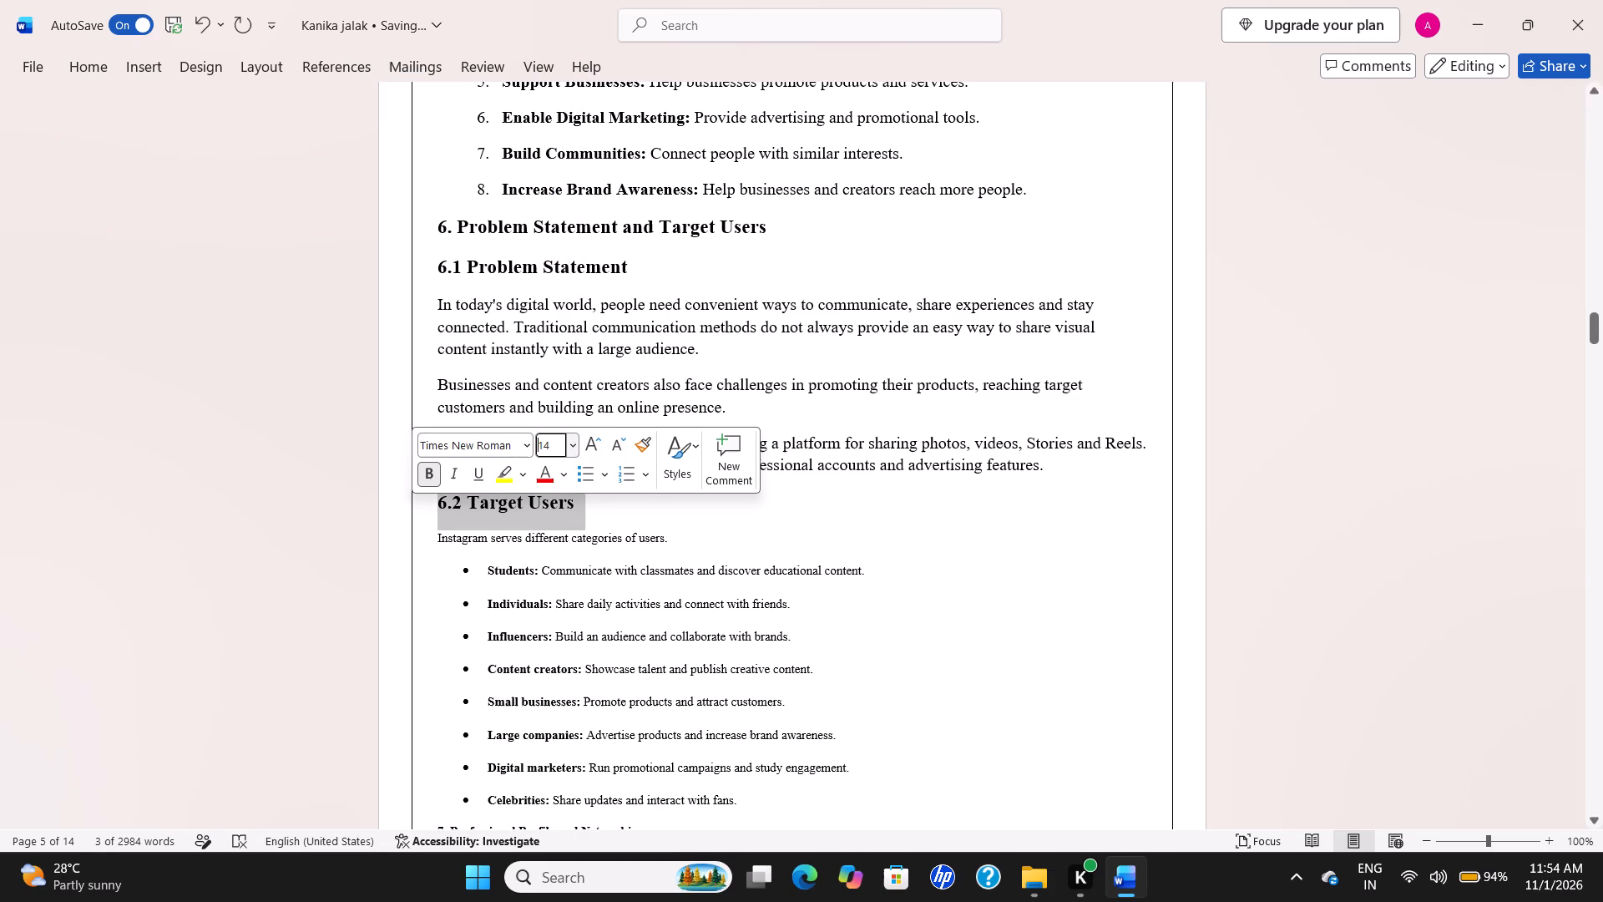
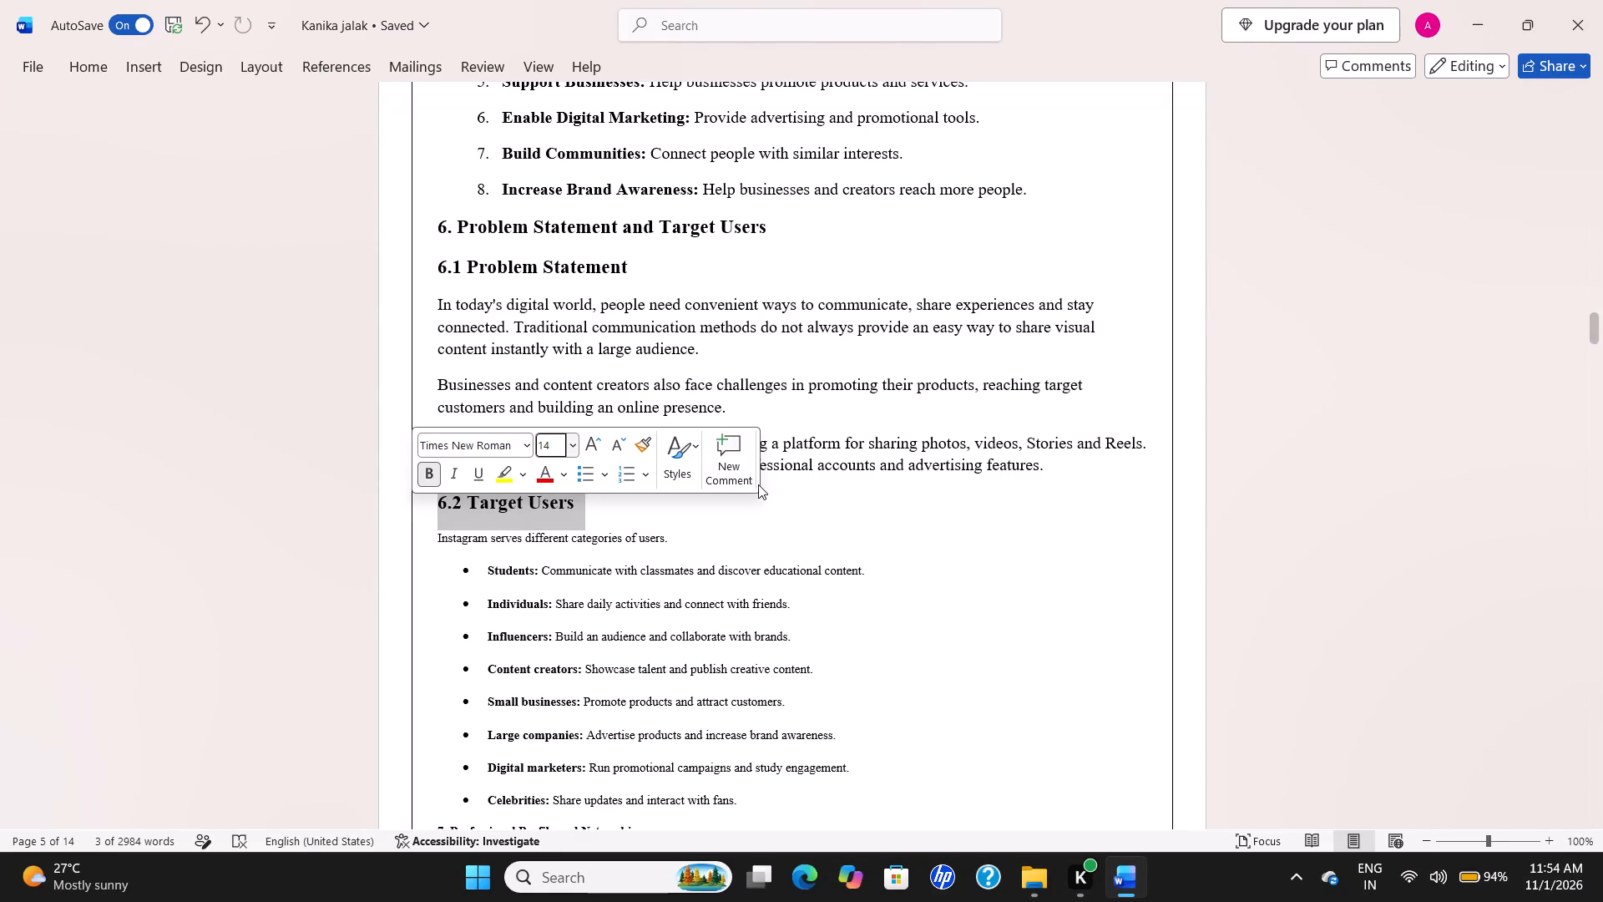
Set the font size of the intro sentence and the bulleted list under the "6.2 Target Users" subheading to 12.
click(768, 510)
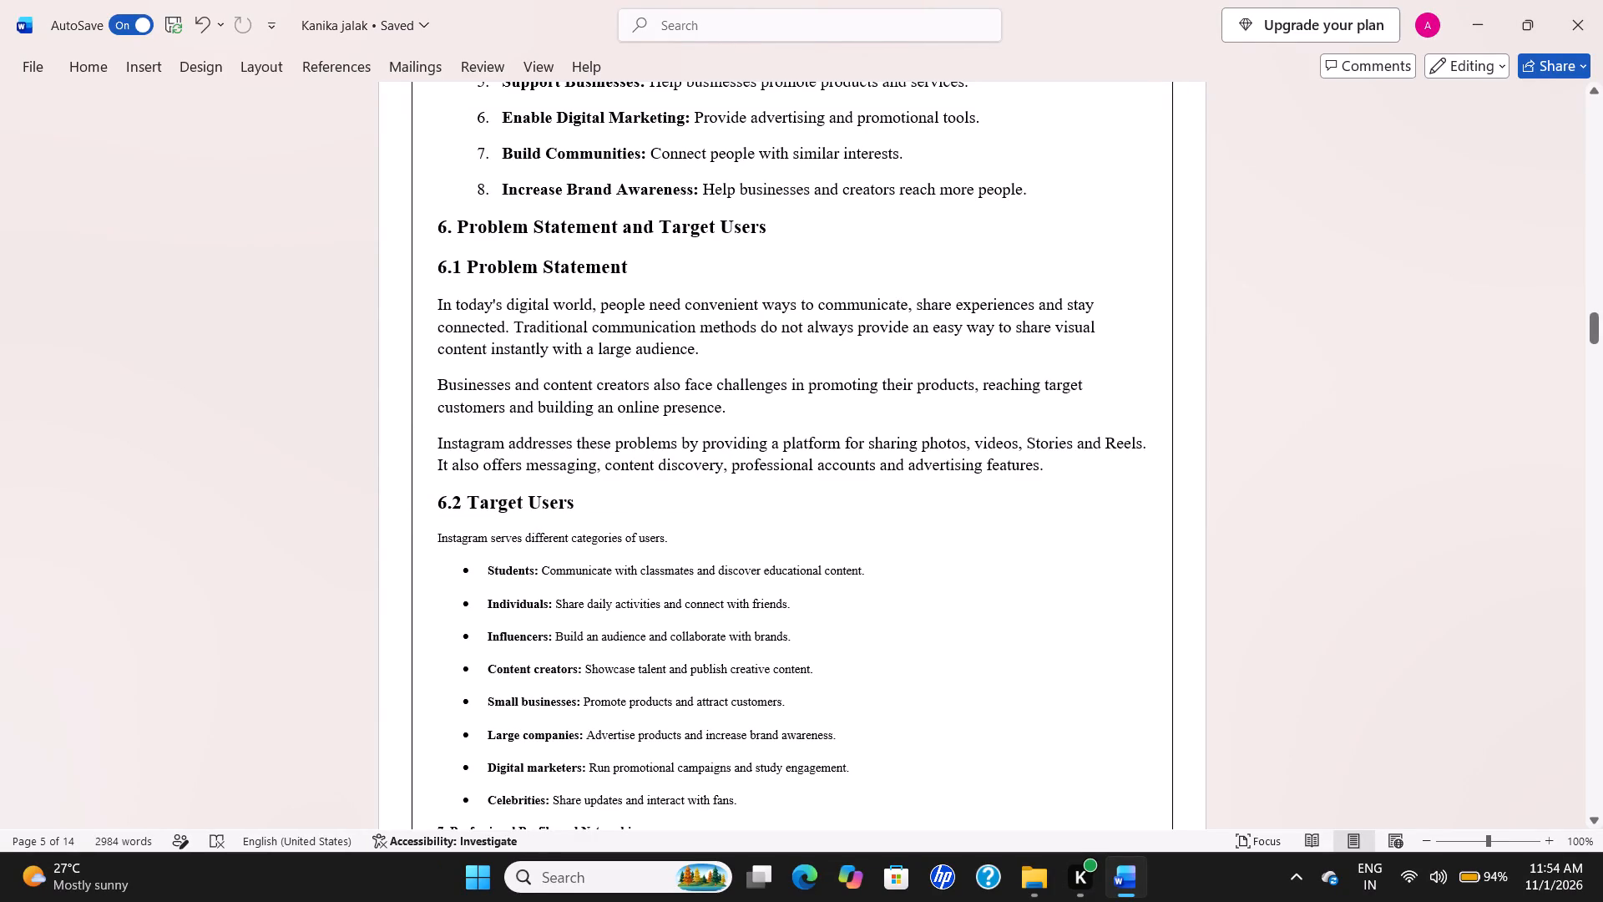
click(437, 544)
drag(437, 544, 640, 704)
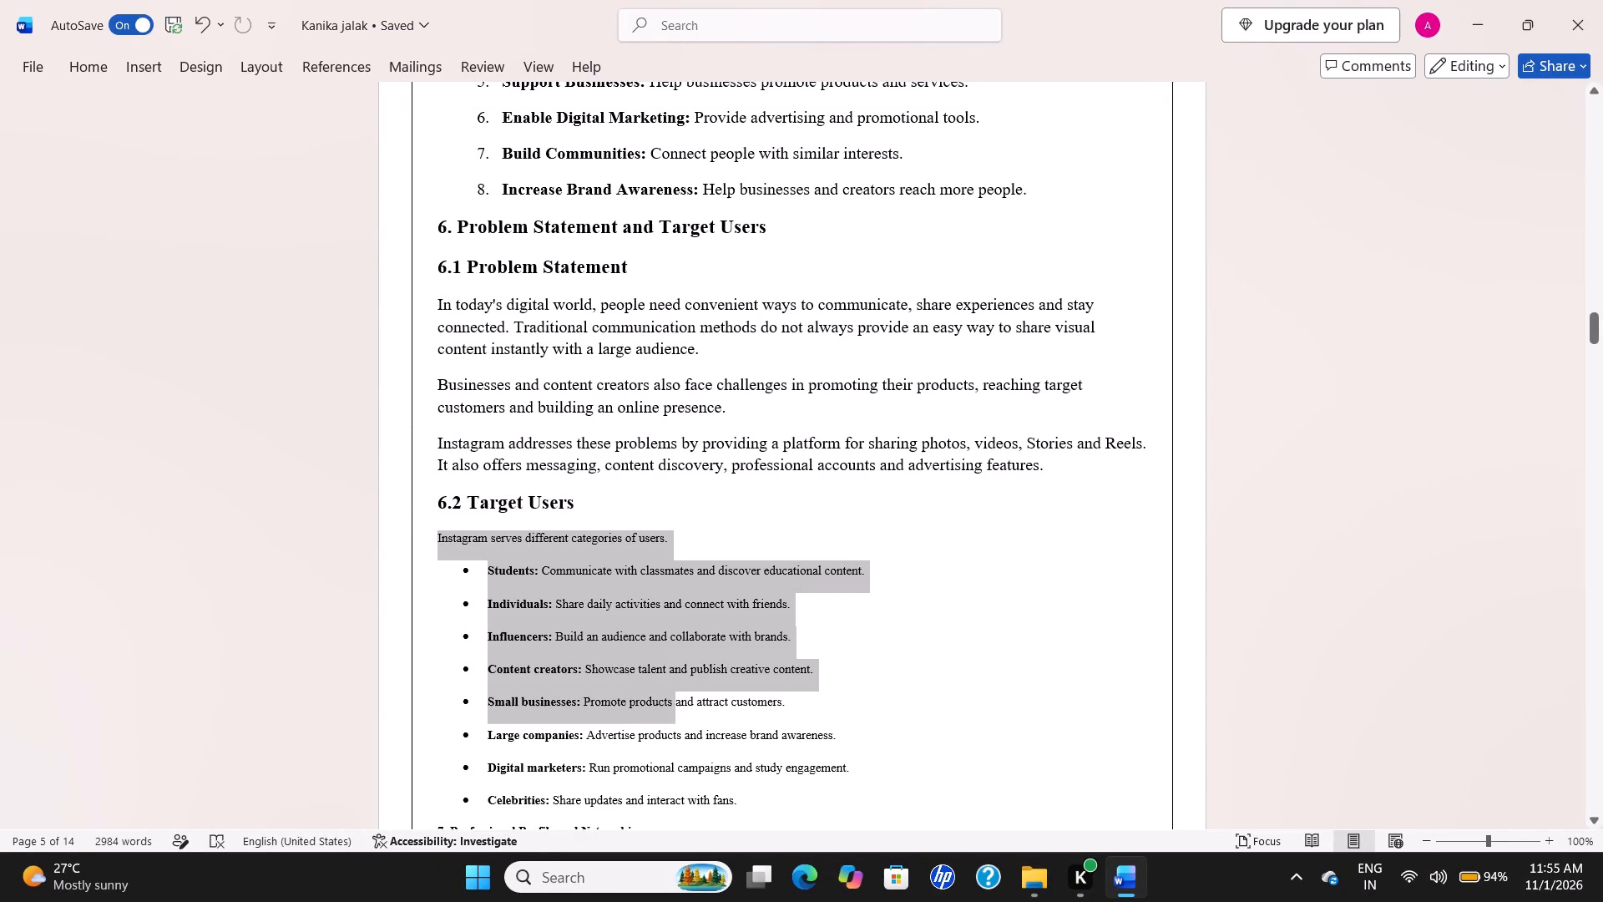
drag(640, 704, 640, 720)
drag(640, 720, 642, 718)
drag(642, 718, 737, 840)
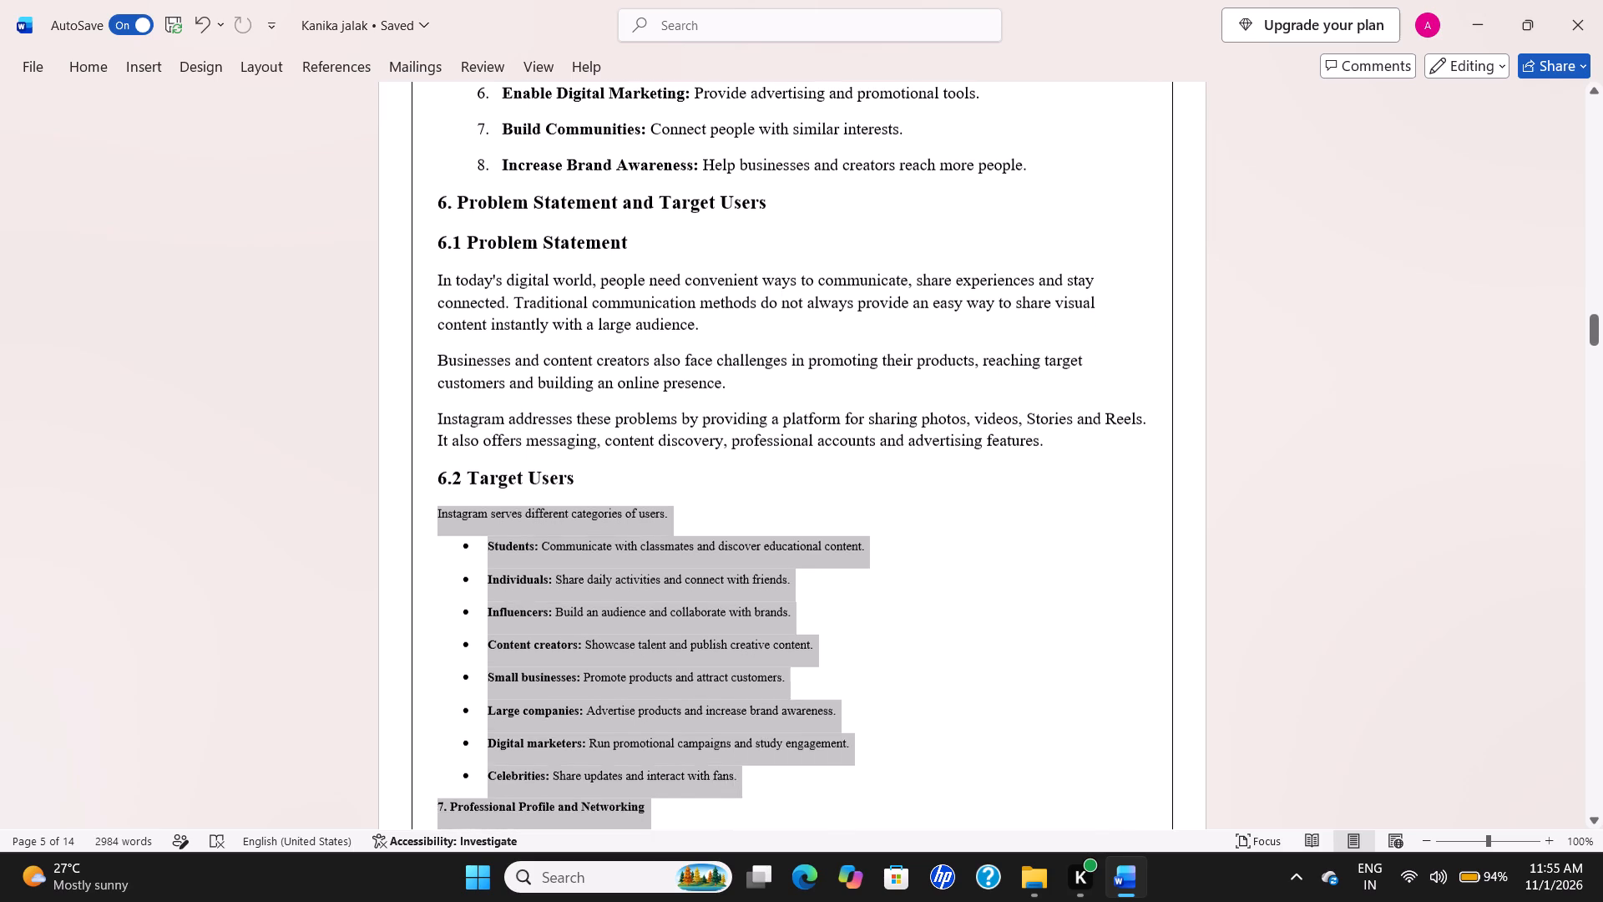
drag(737, 840, 810, 591)
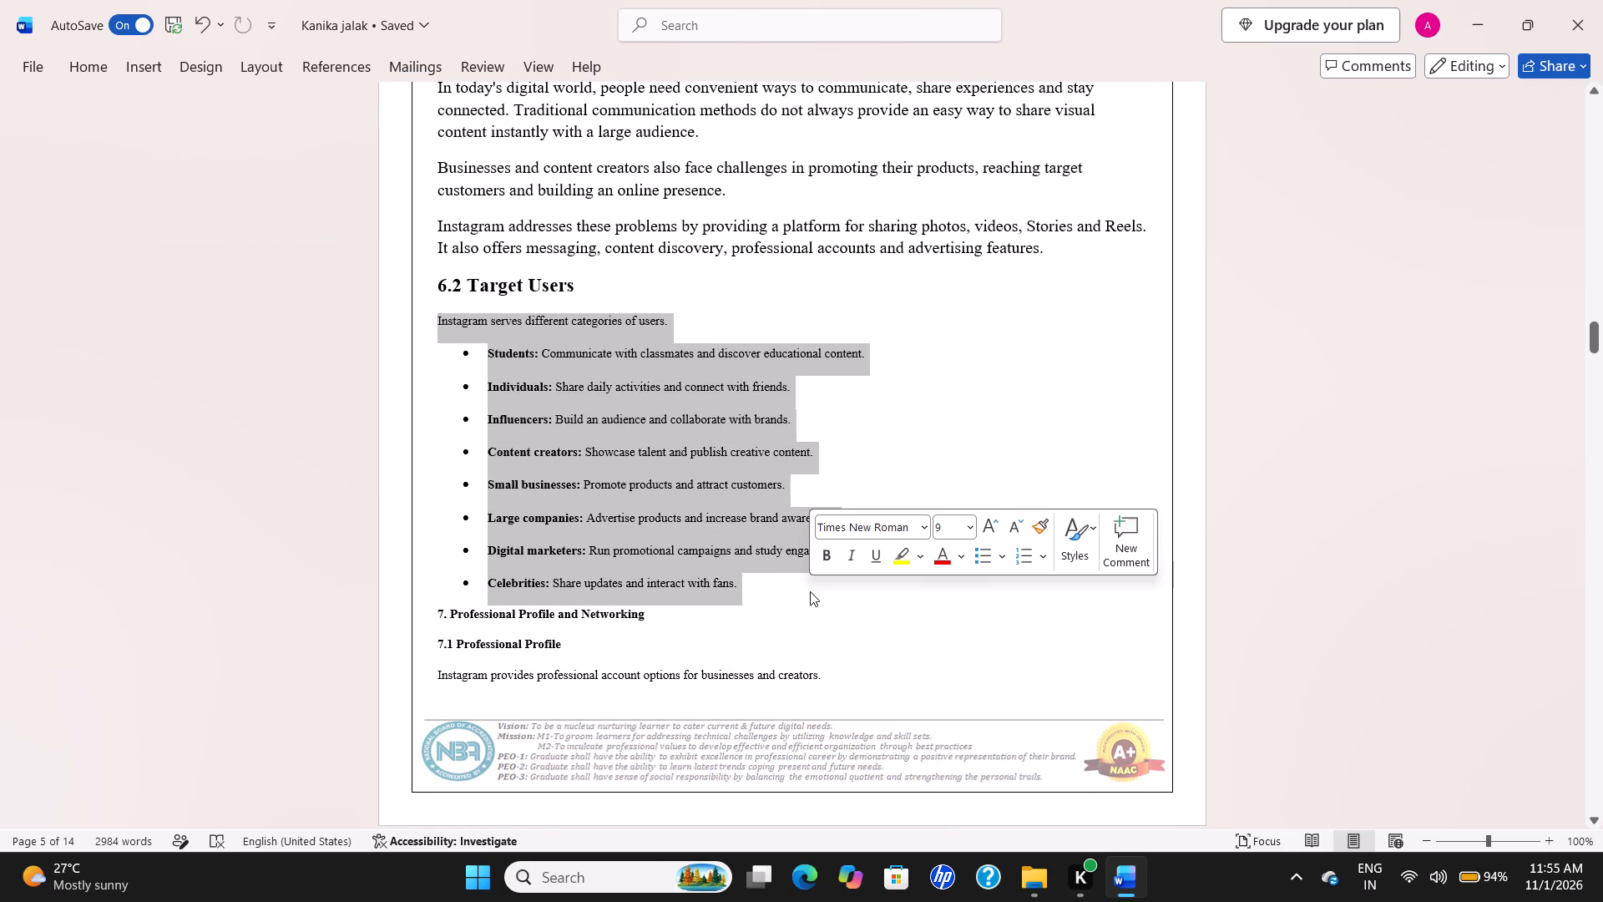
click(970, 525)
click(955, 233)
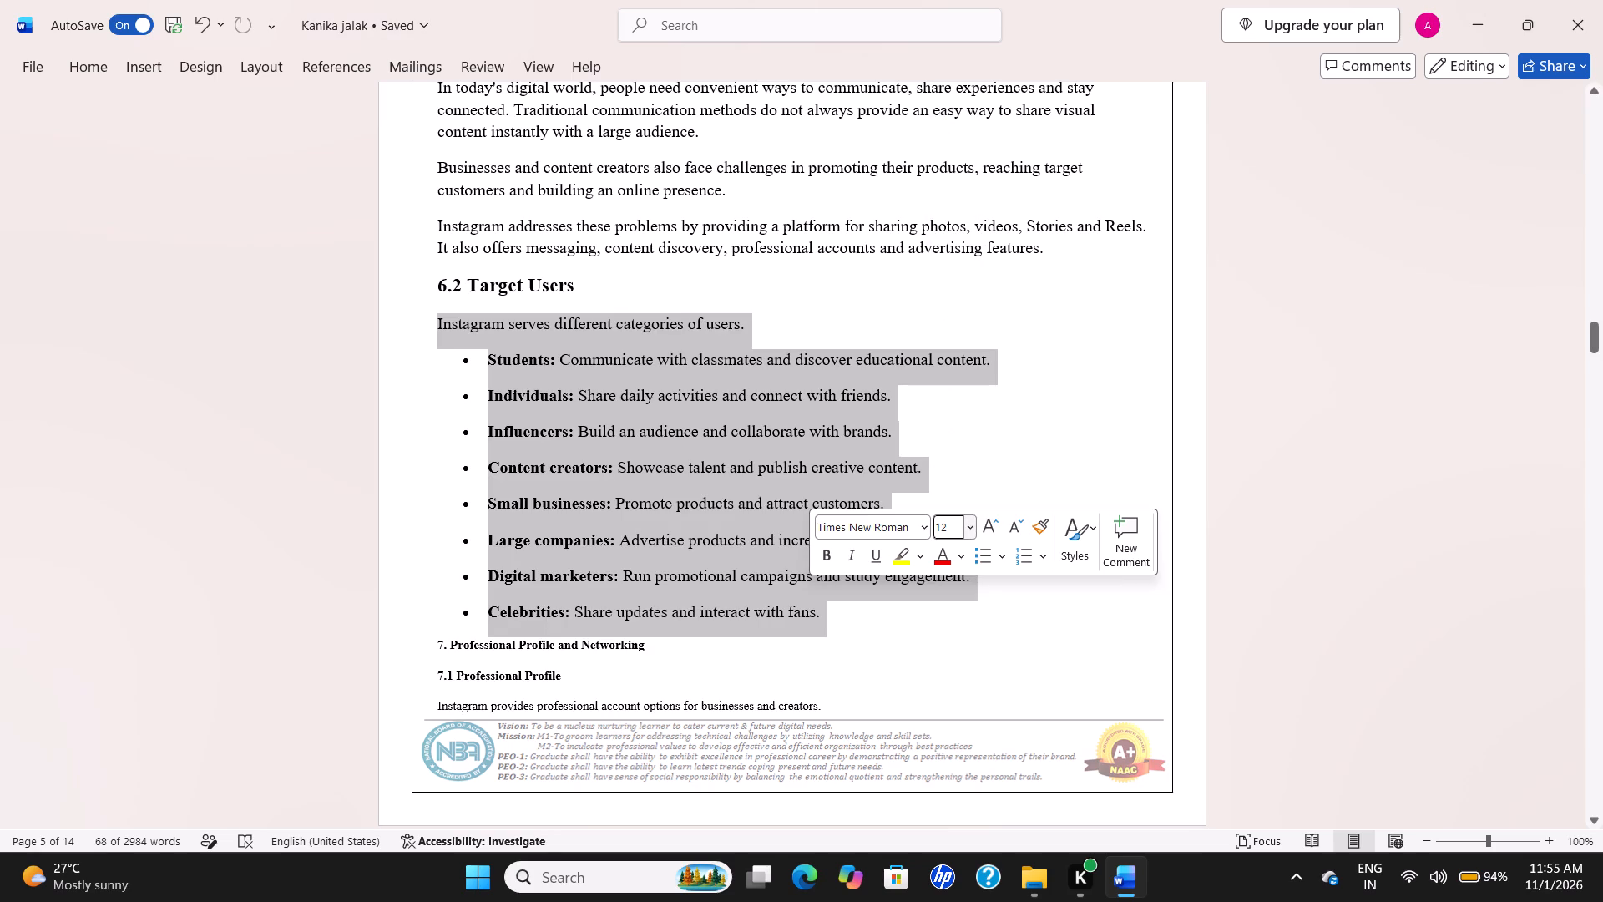
click(1032, 349)
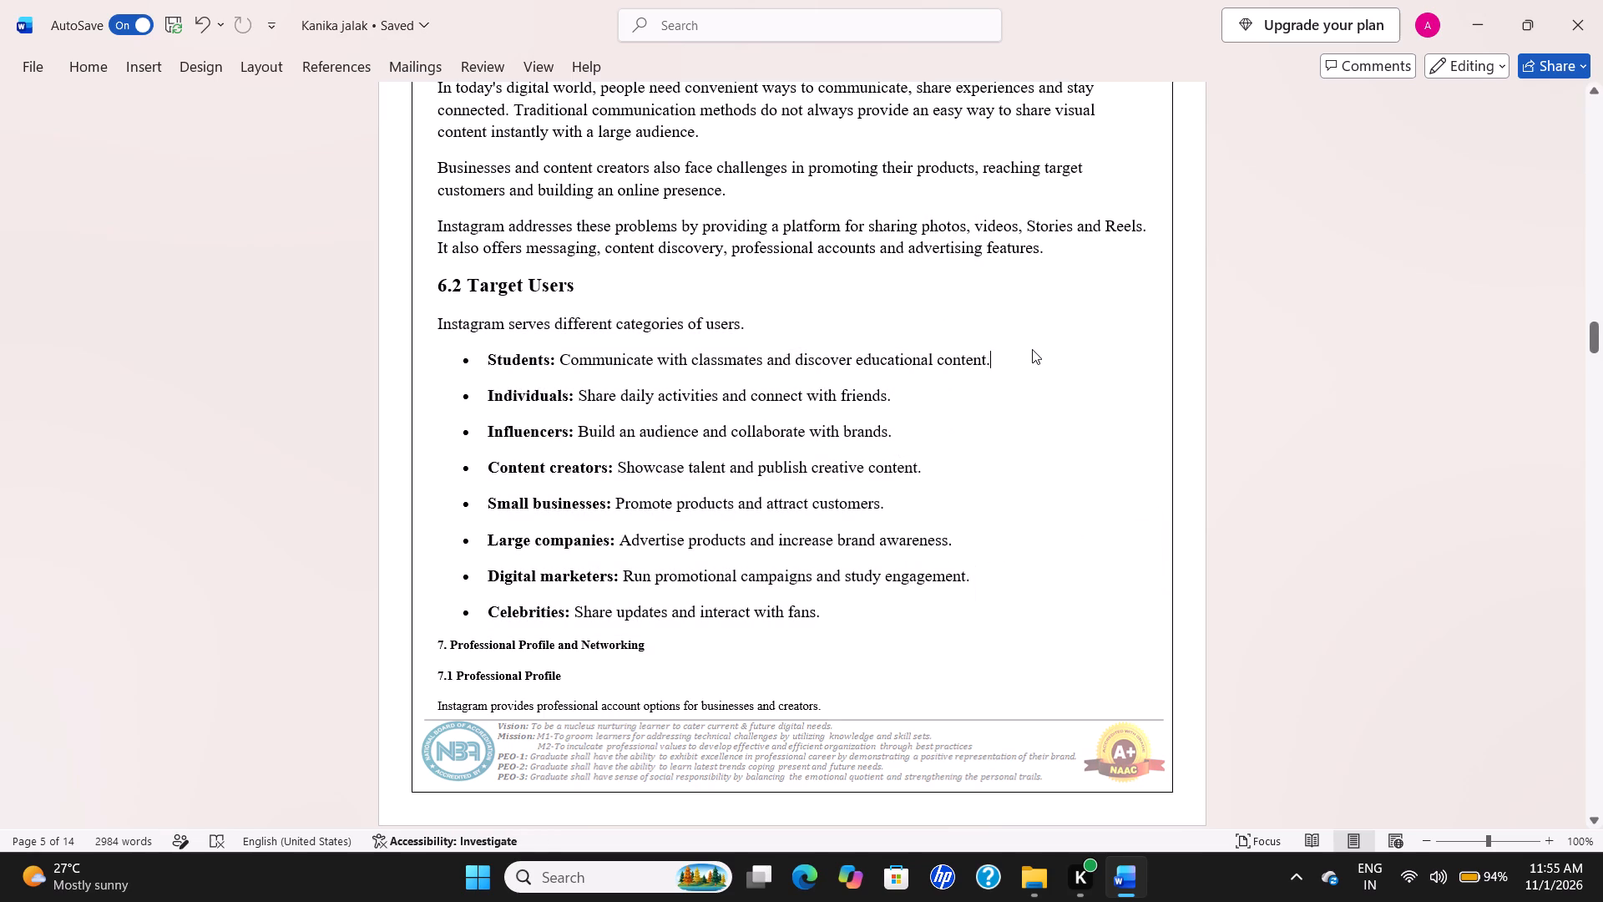
Set the font size of the "Sr. No." header text in the INDEX table to 14.
scroll(1032, 349, down, 3)
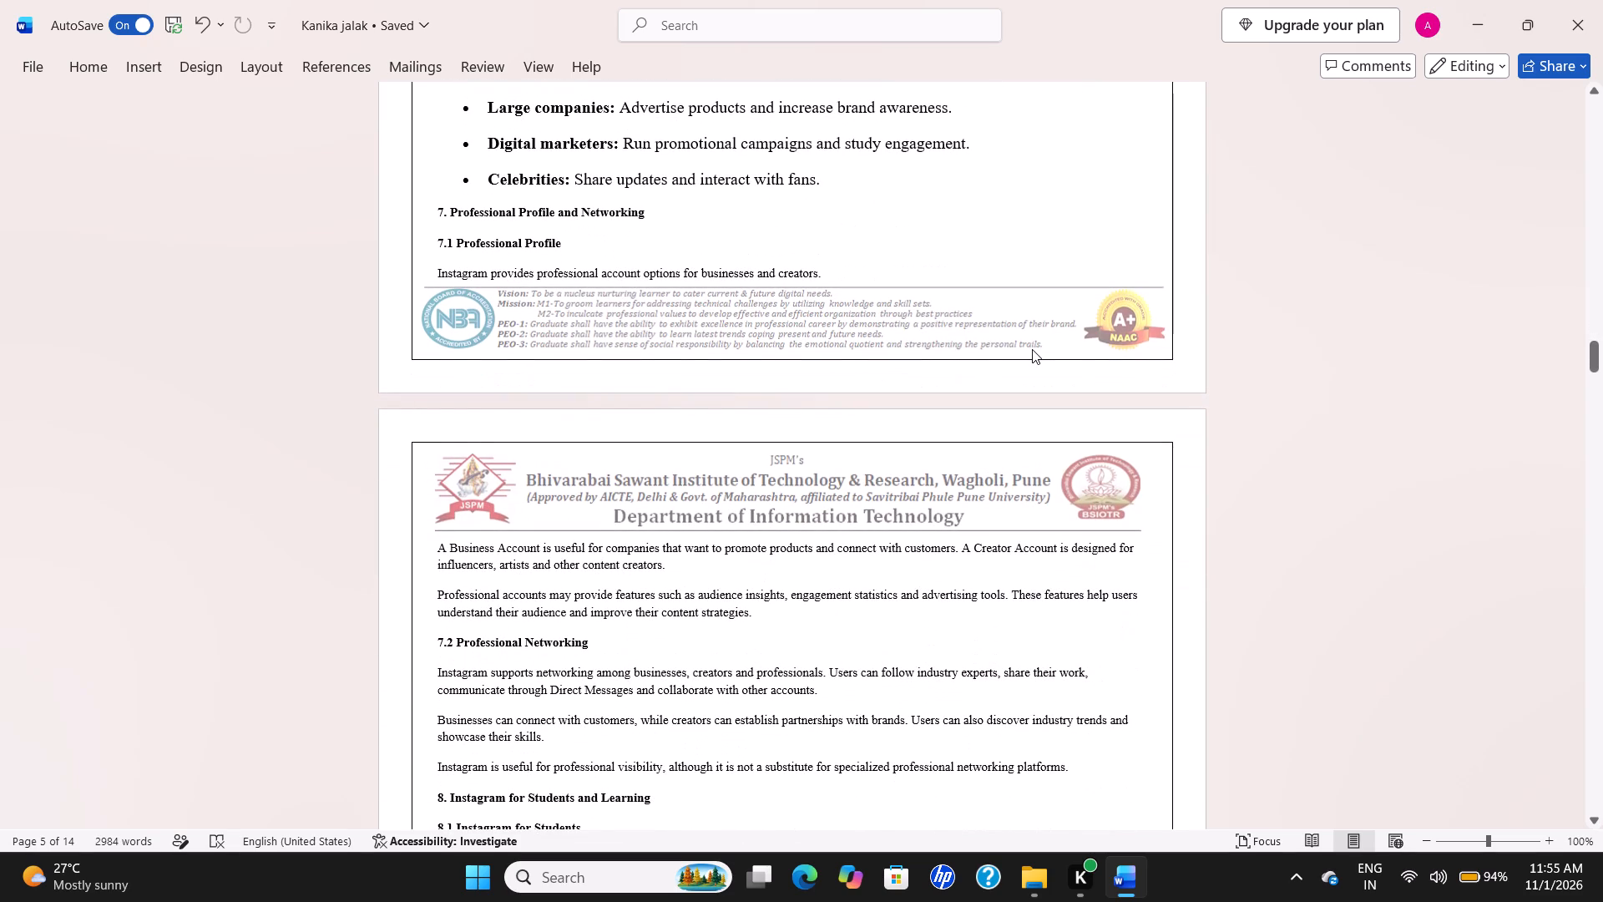
scroll(1032, 349, up, 10)
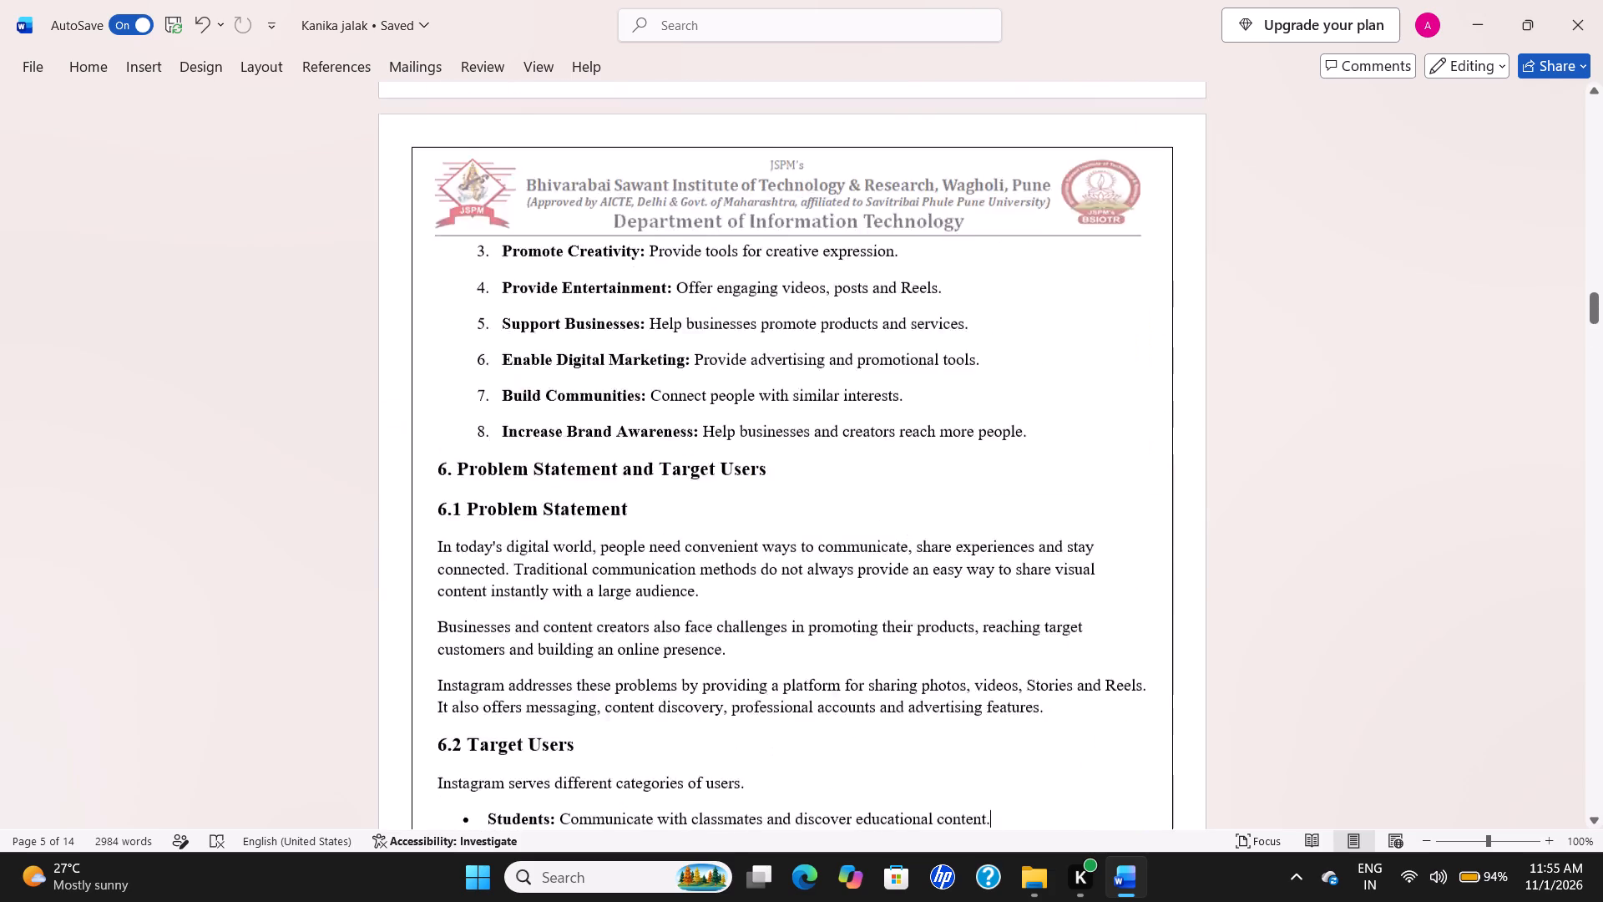
scroll(1032, 349, up, 12)
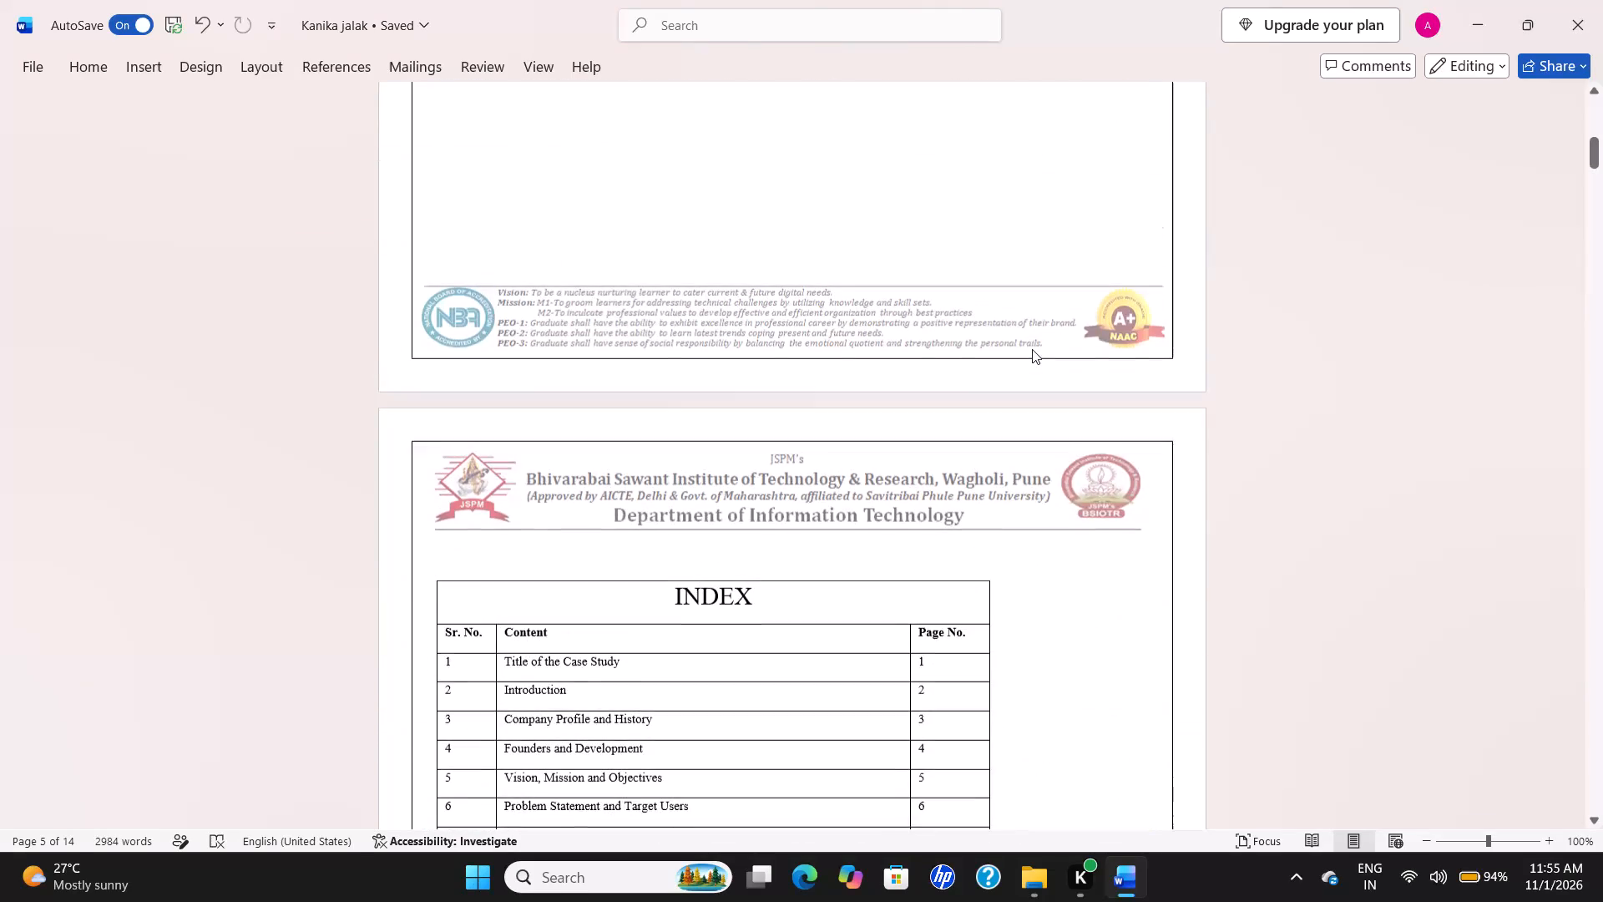
scroll(1032, 349, down, 3)
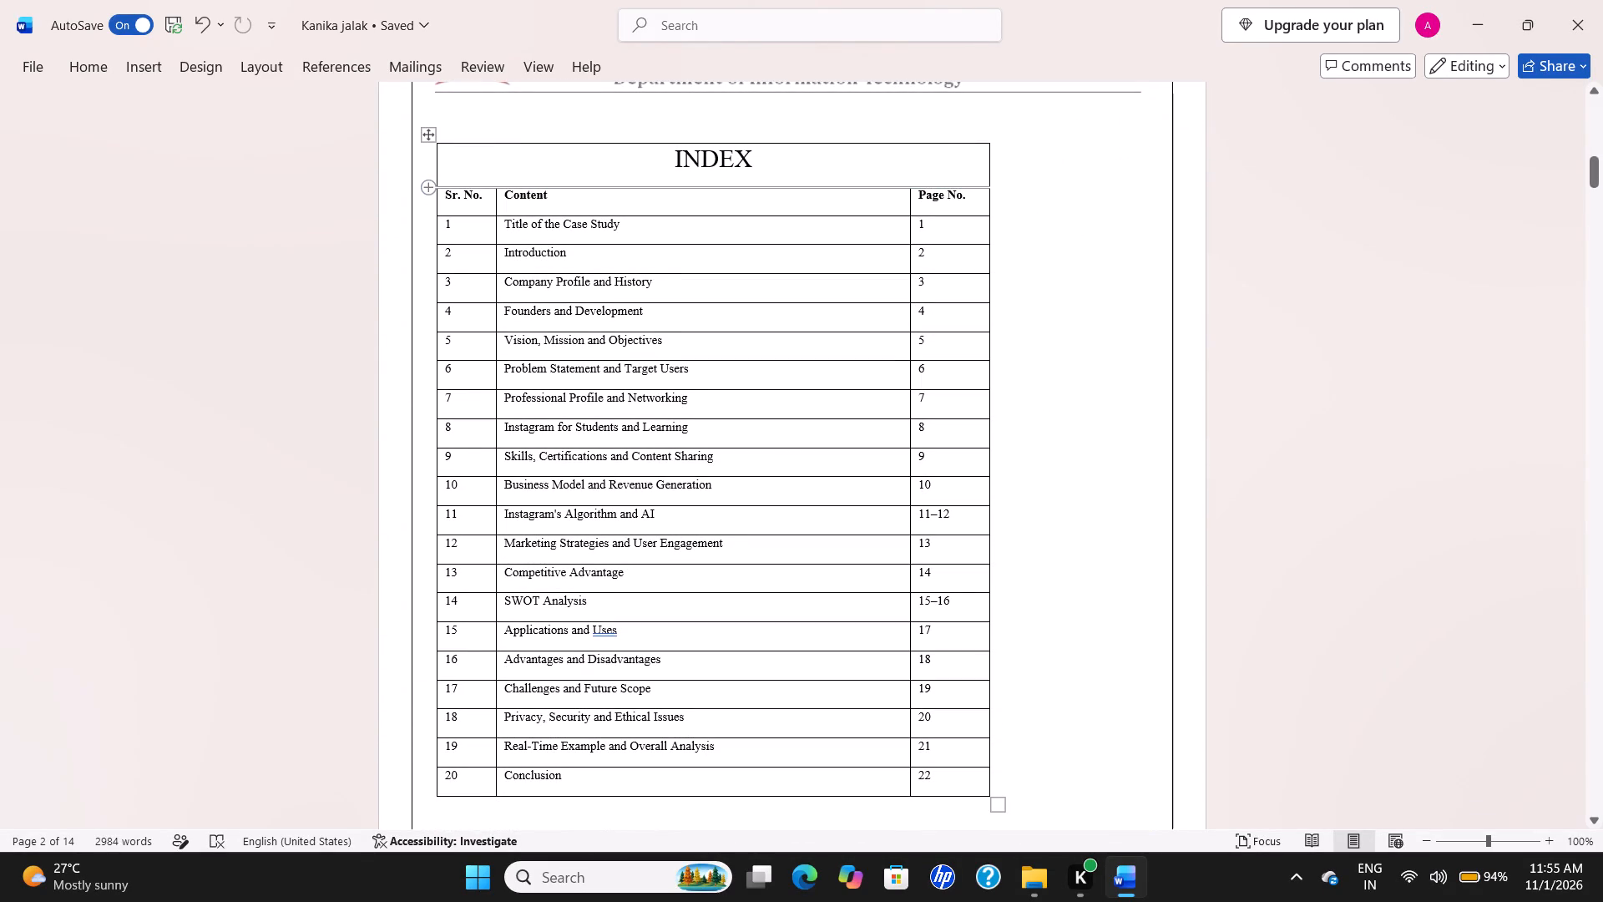
drag(470, 195, 437, 196)
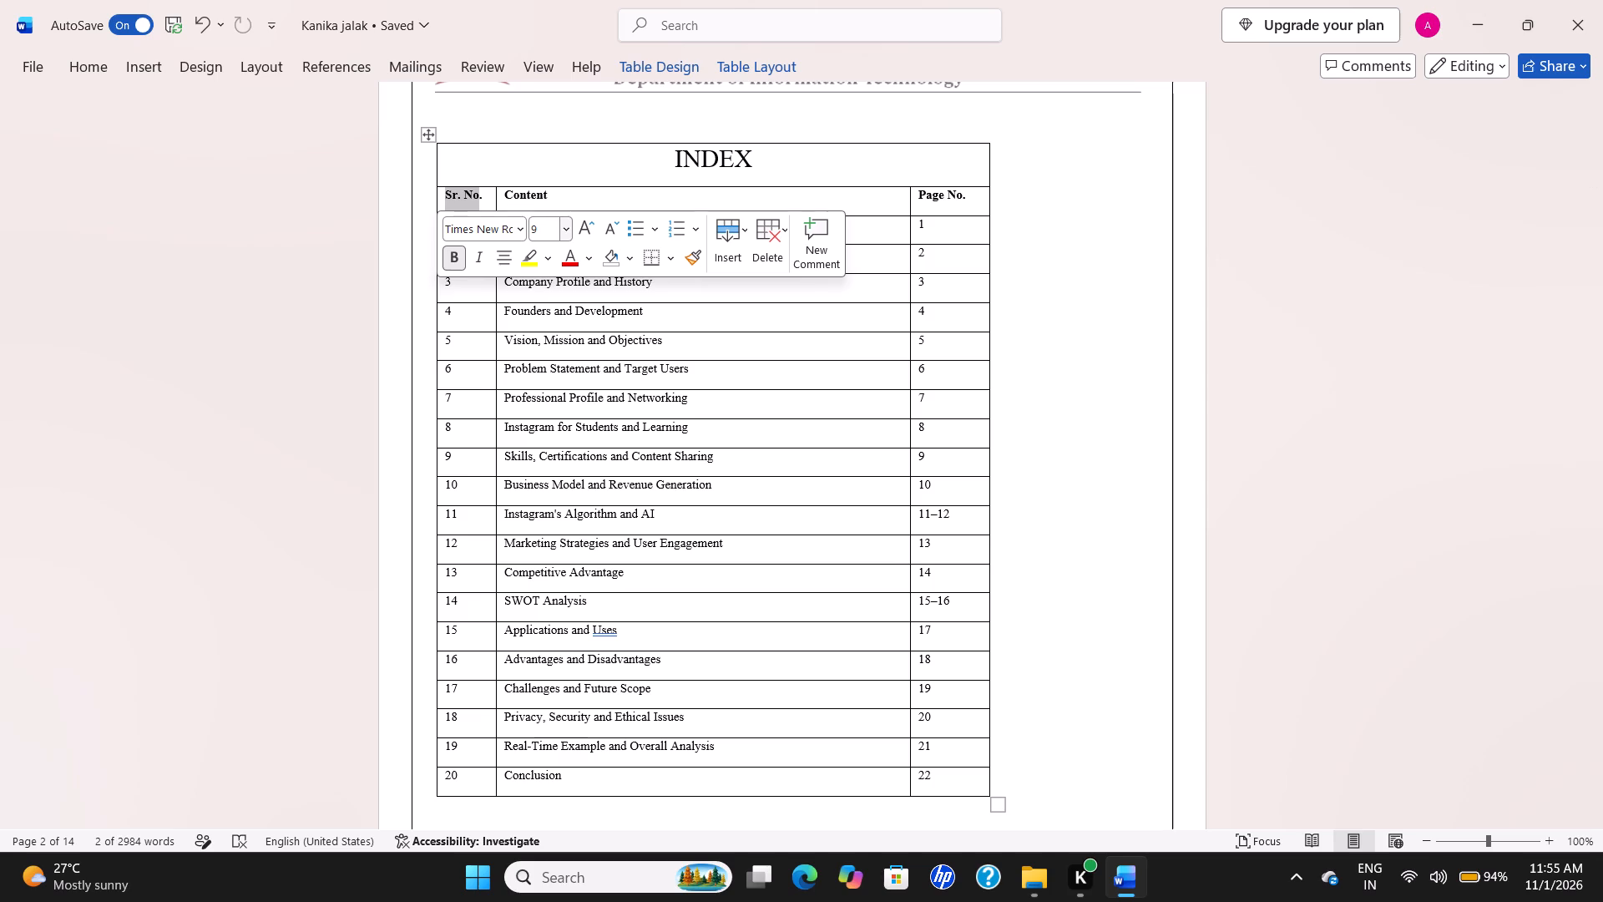
click(569, 229)
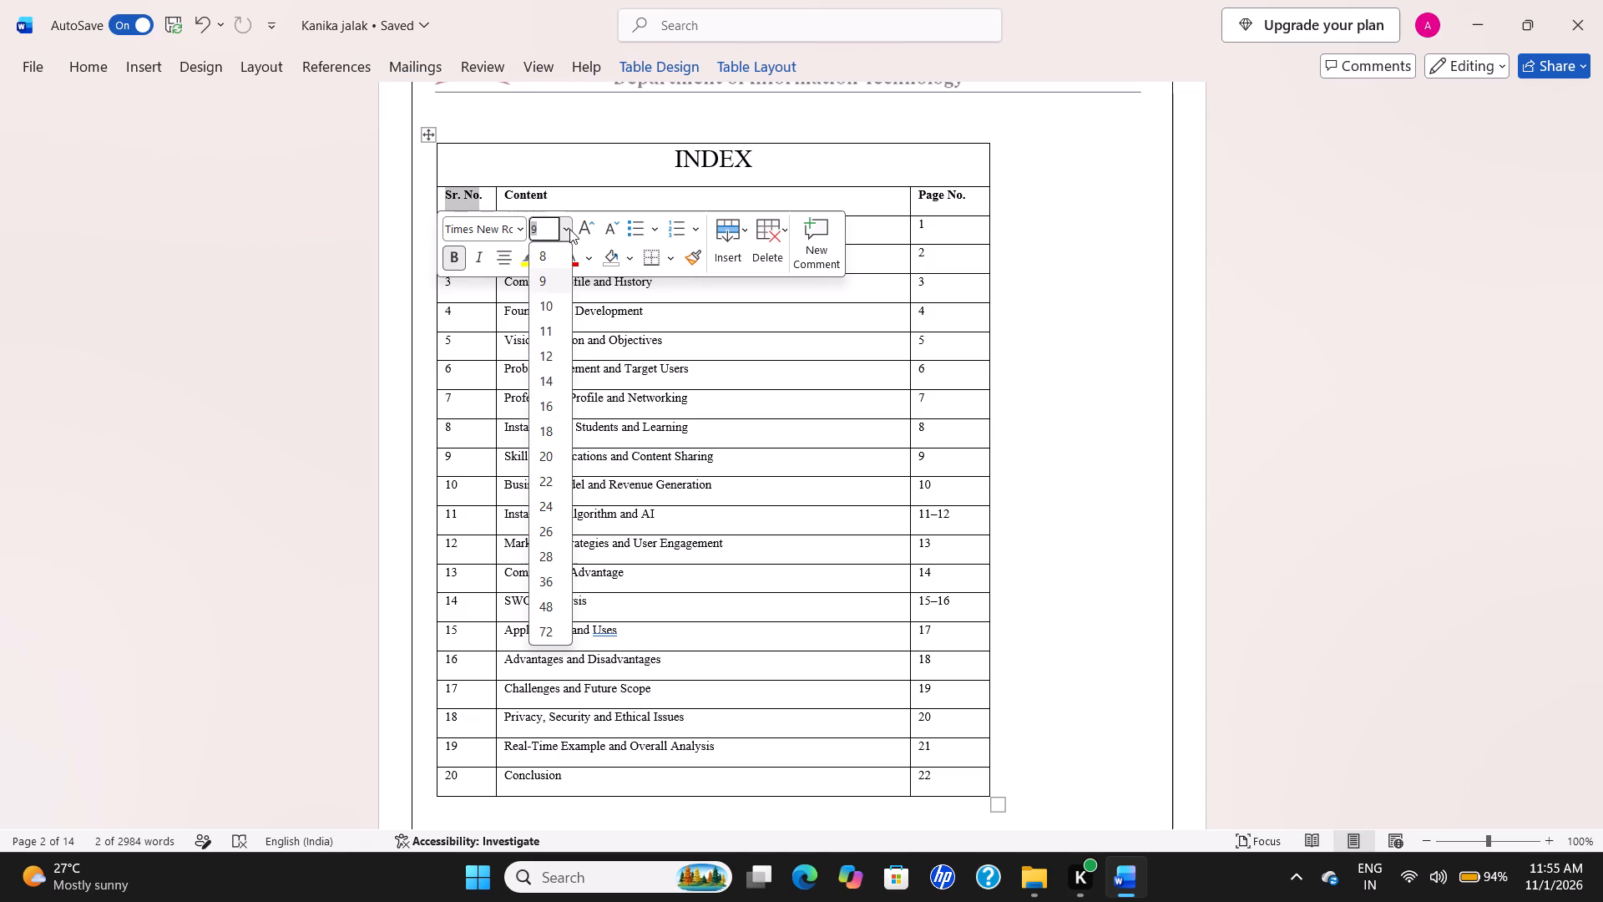
click(563, 381)
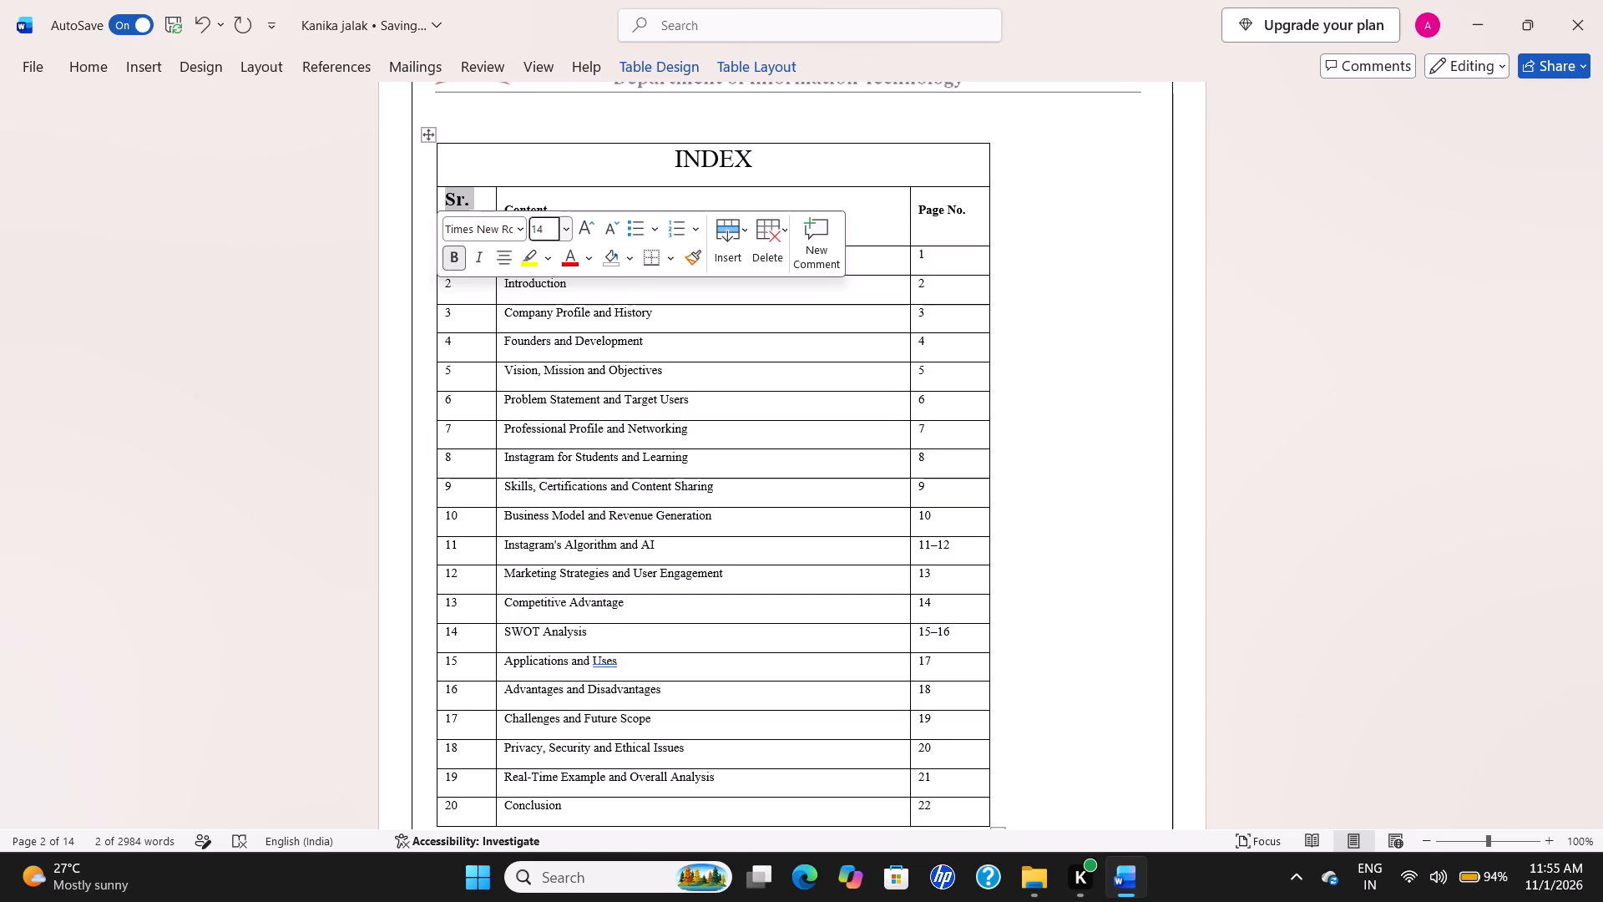
click(655, 388)
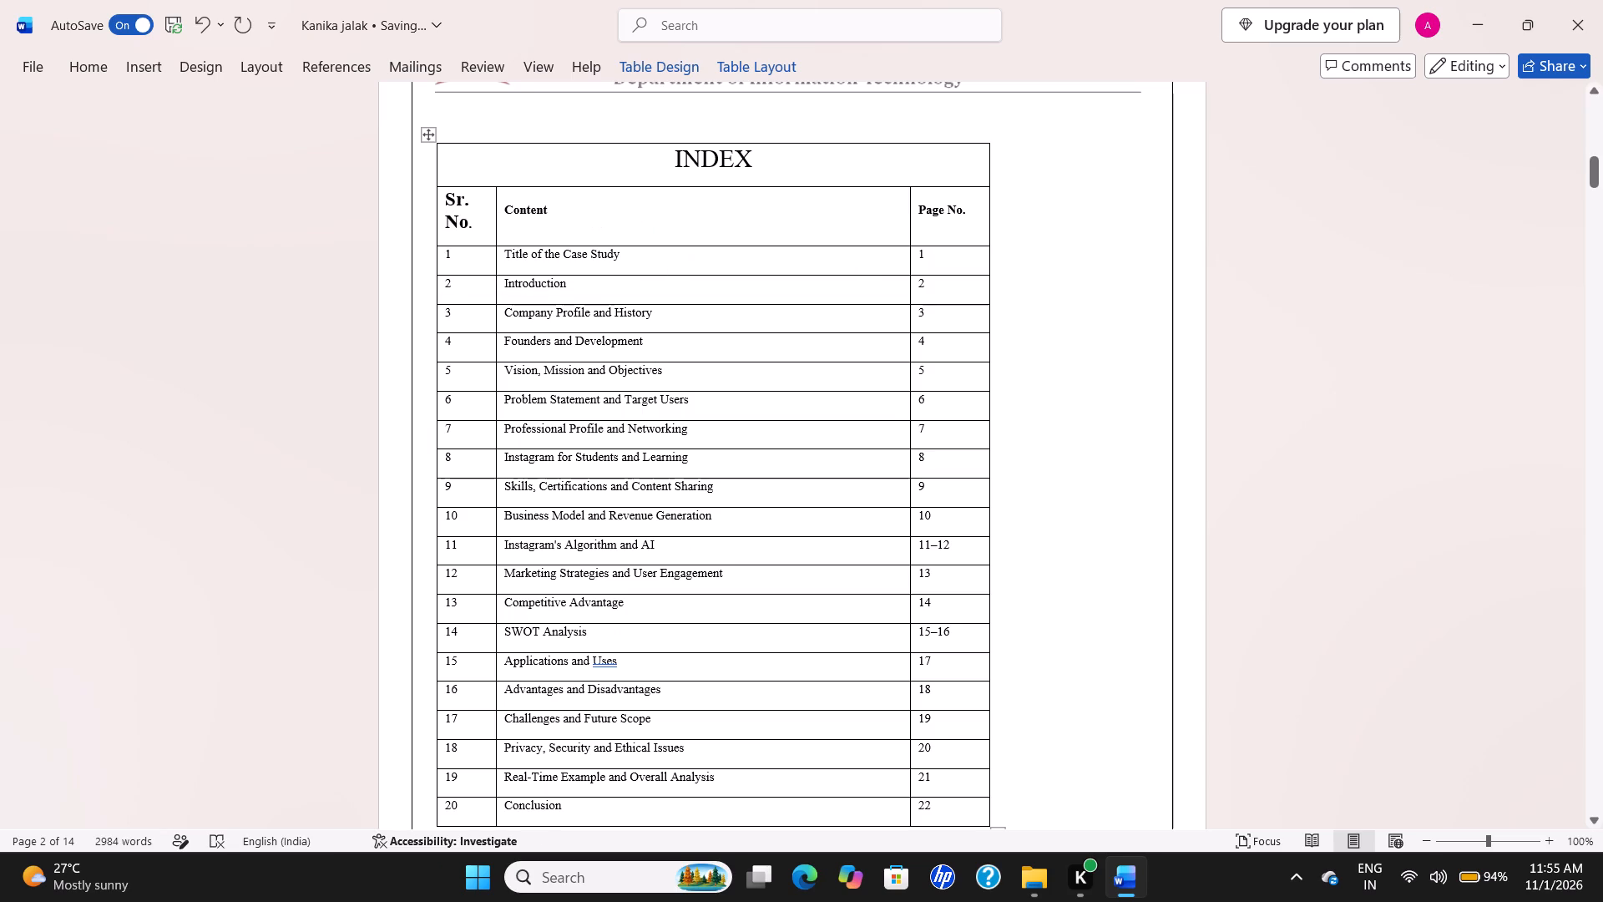
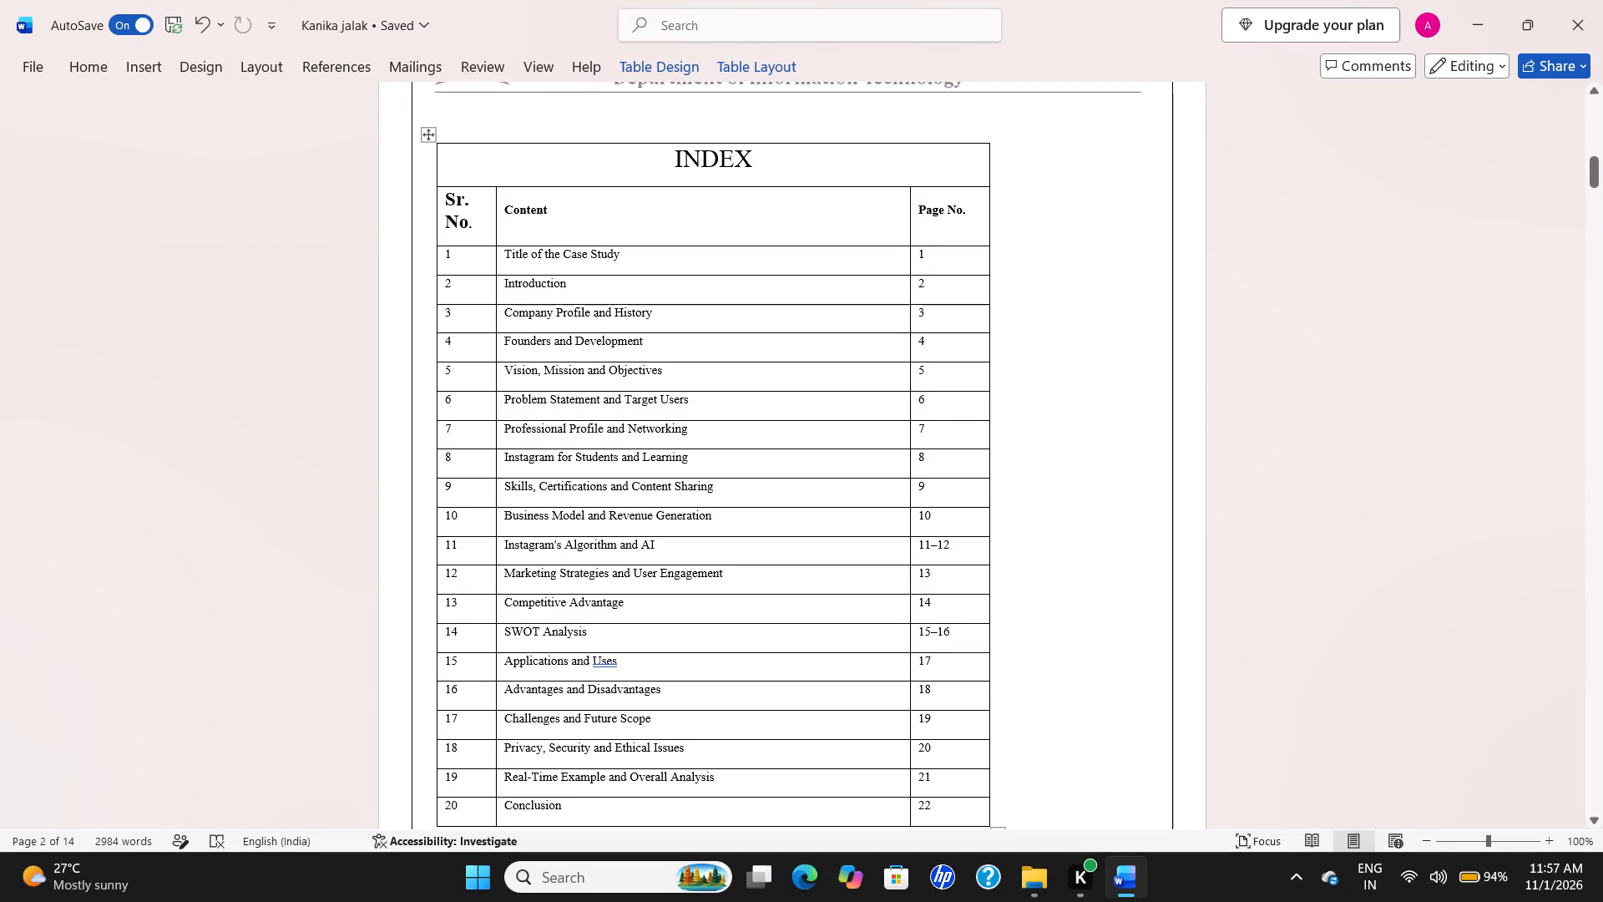
Set the "Content" header in the INDEX table to font size 14 and centre it in its cell.
drag(507, 207, 530, 209)
drag(530, 209, 596, 214)
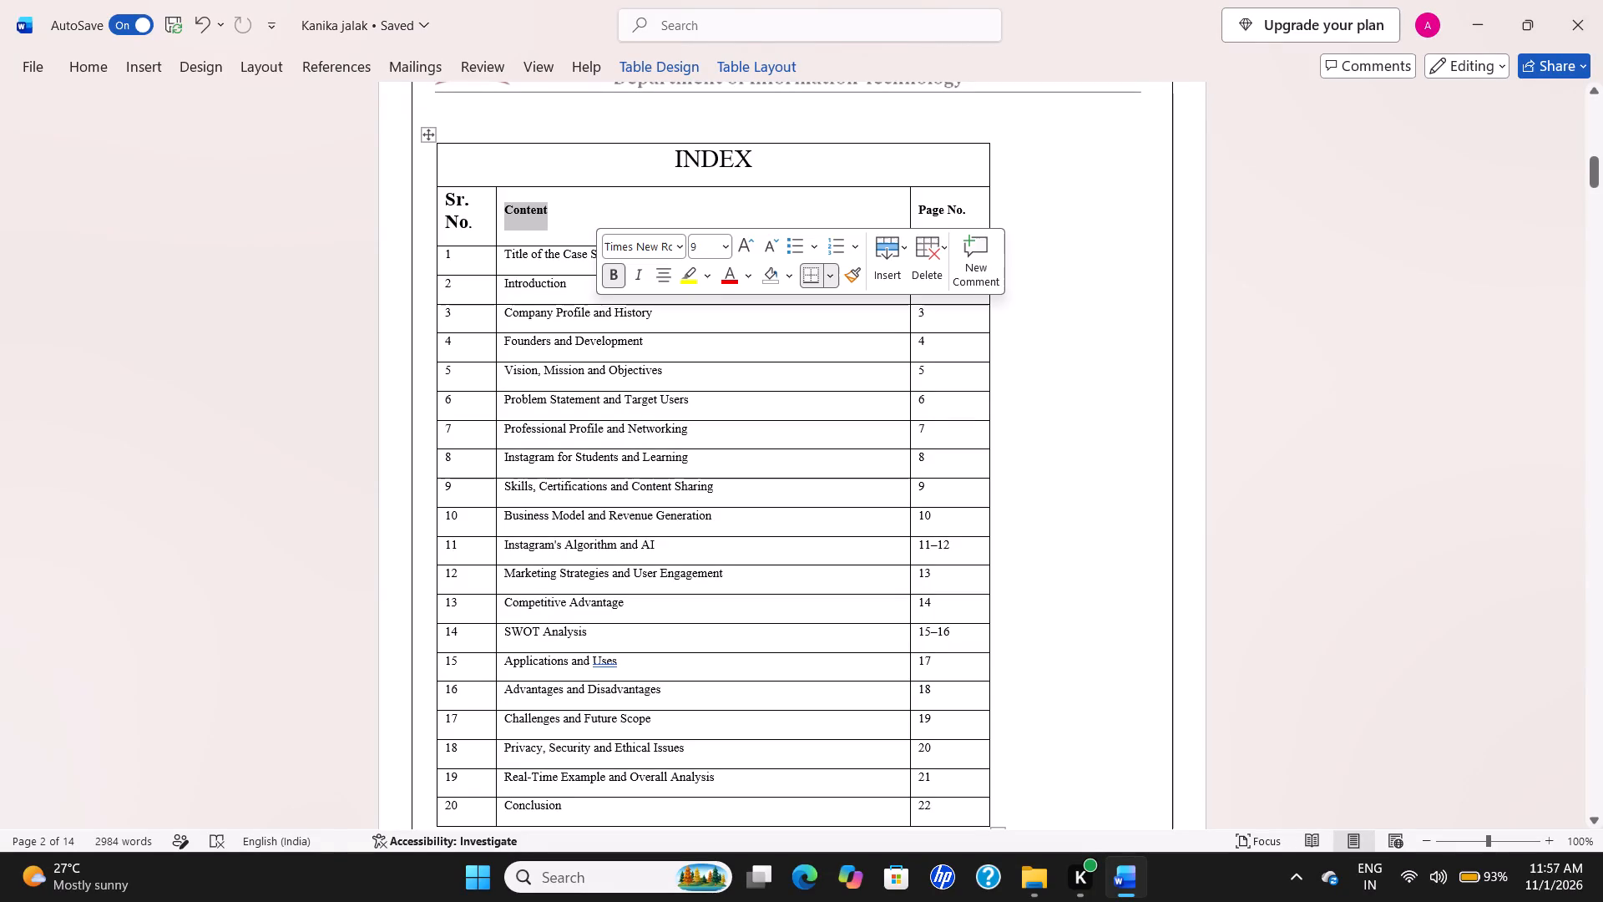
click(727, 252)
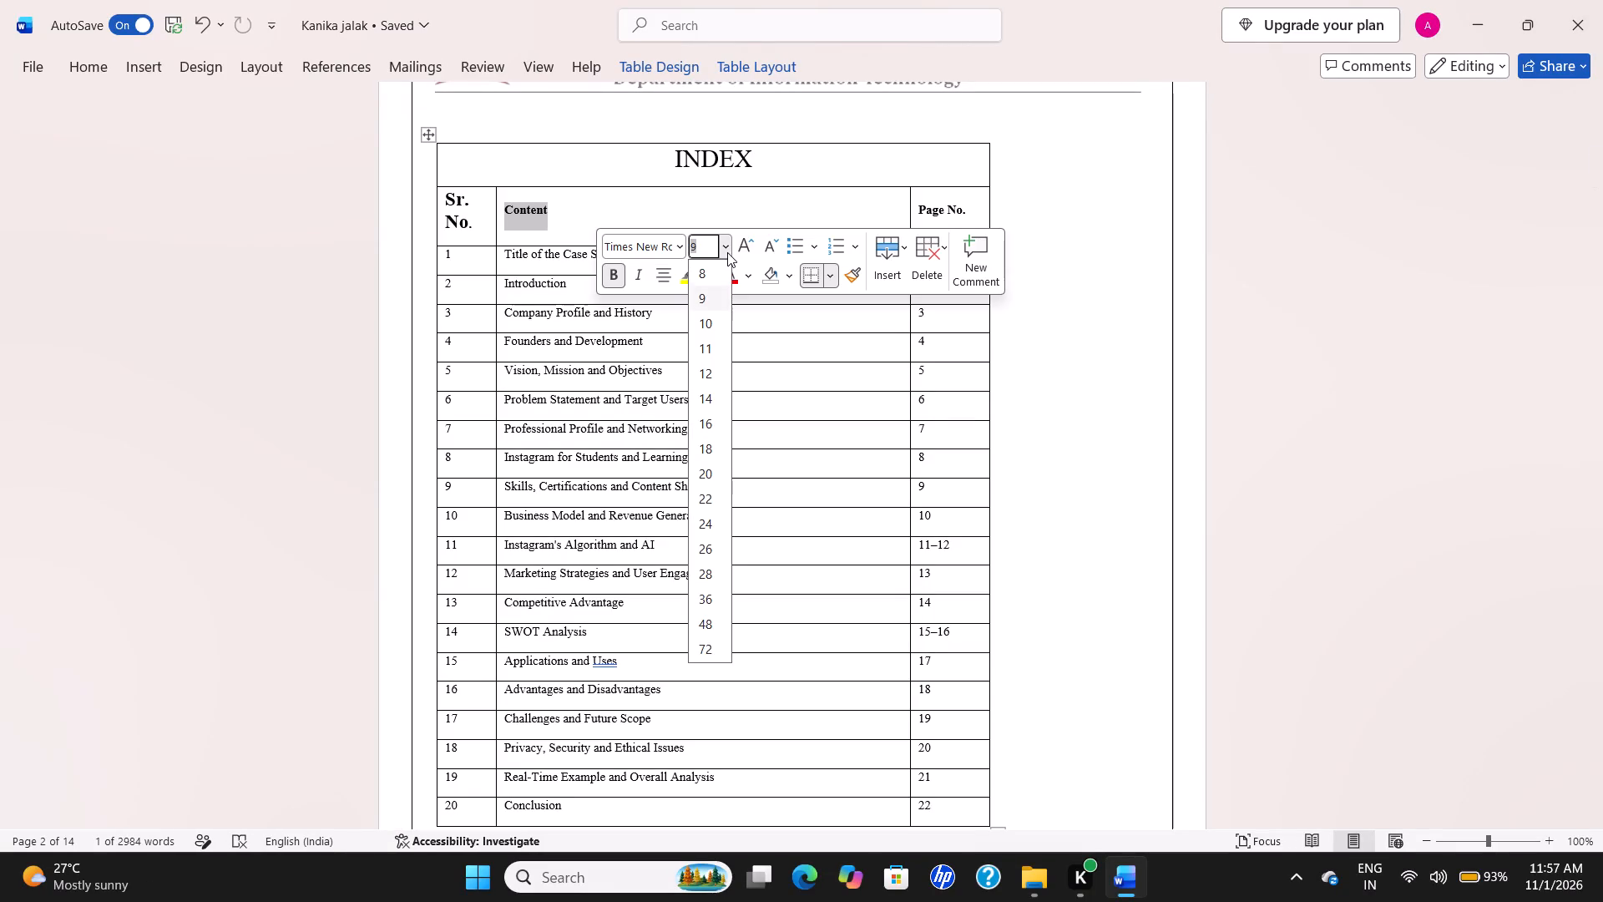
click(714, 395)
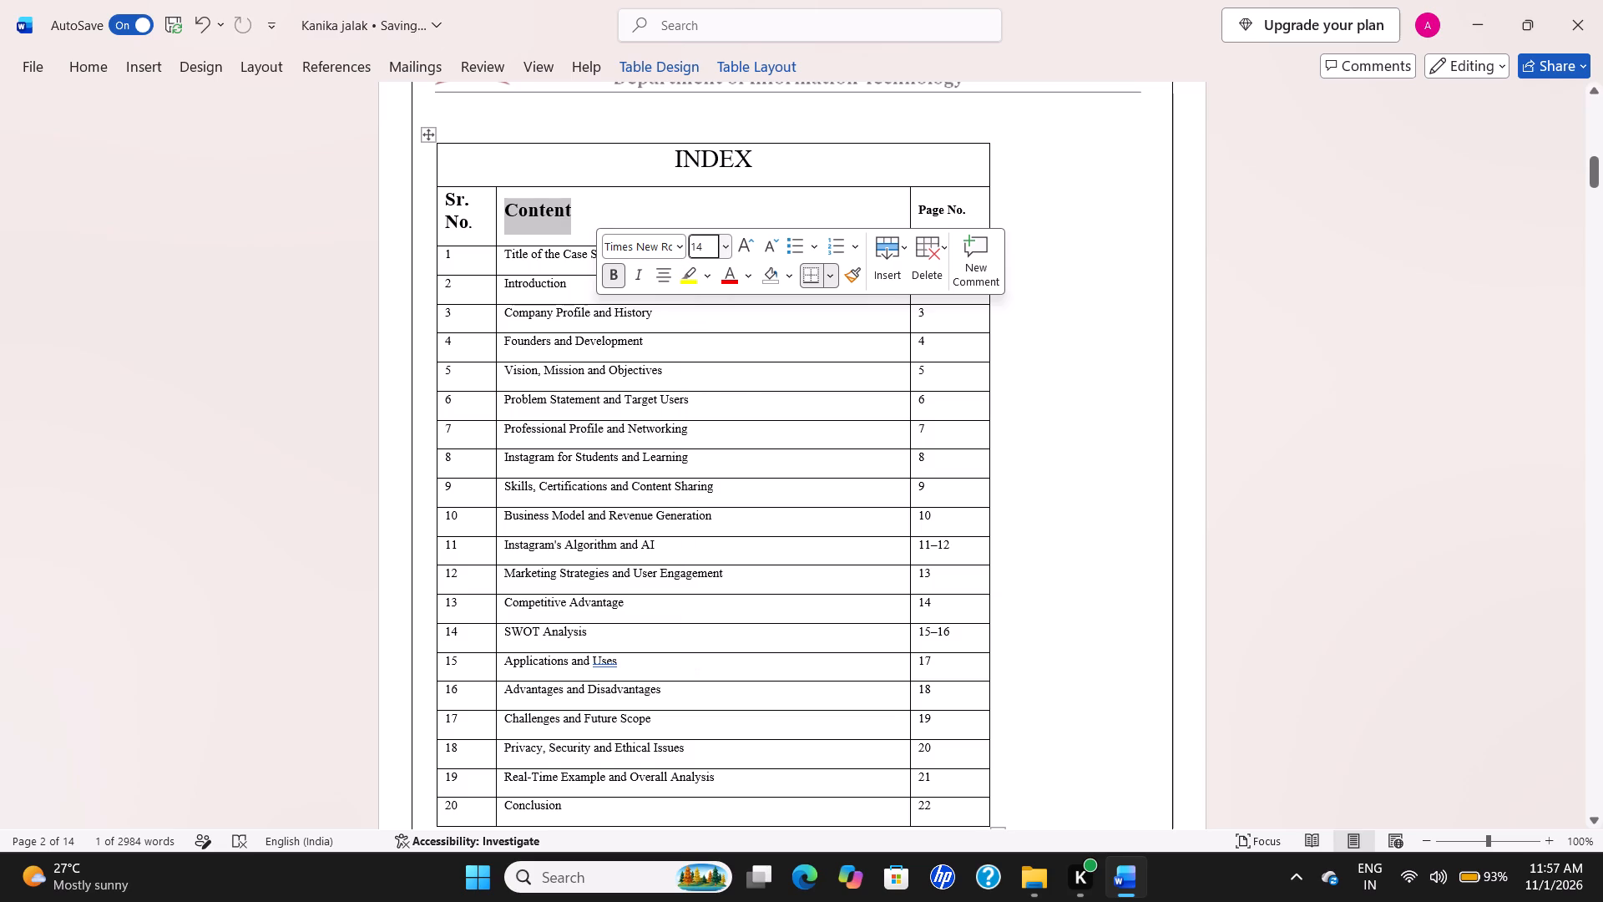
click(90, 71)
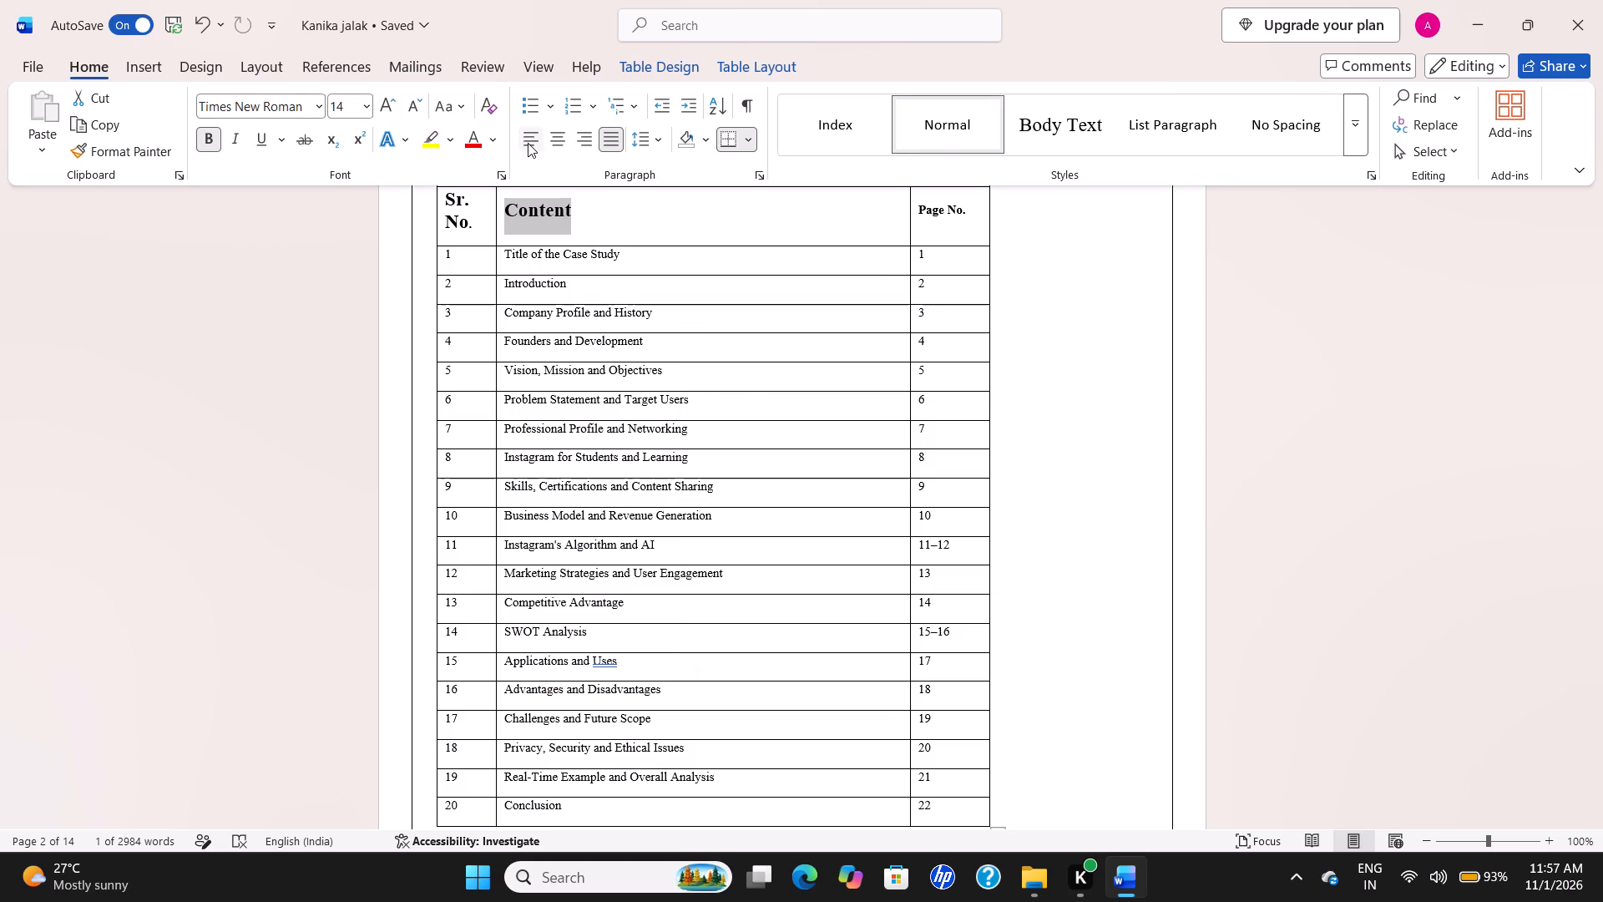
click(555, 142)
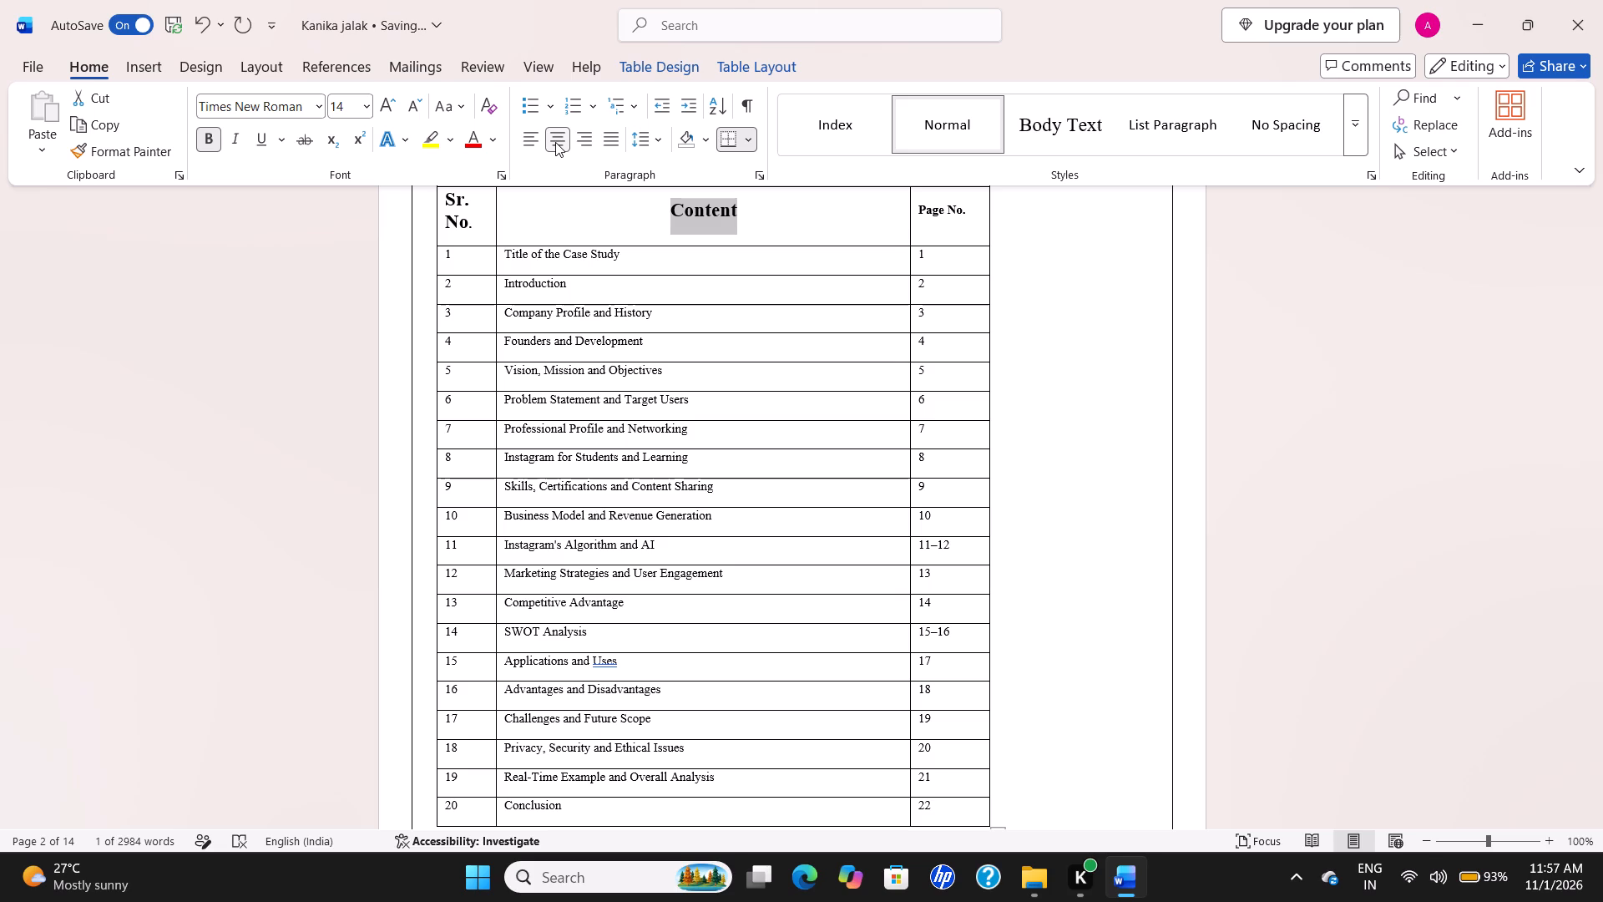
Set the font size of the "Page No." header in the INDEX table to 14.
click(925, 208)
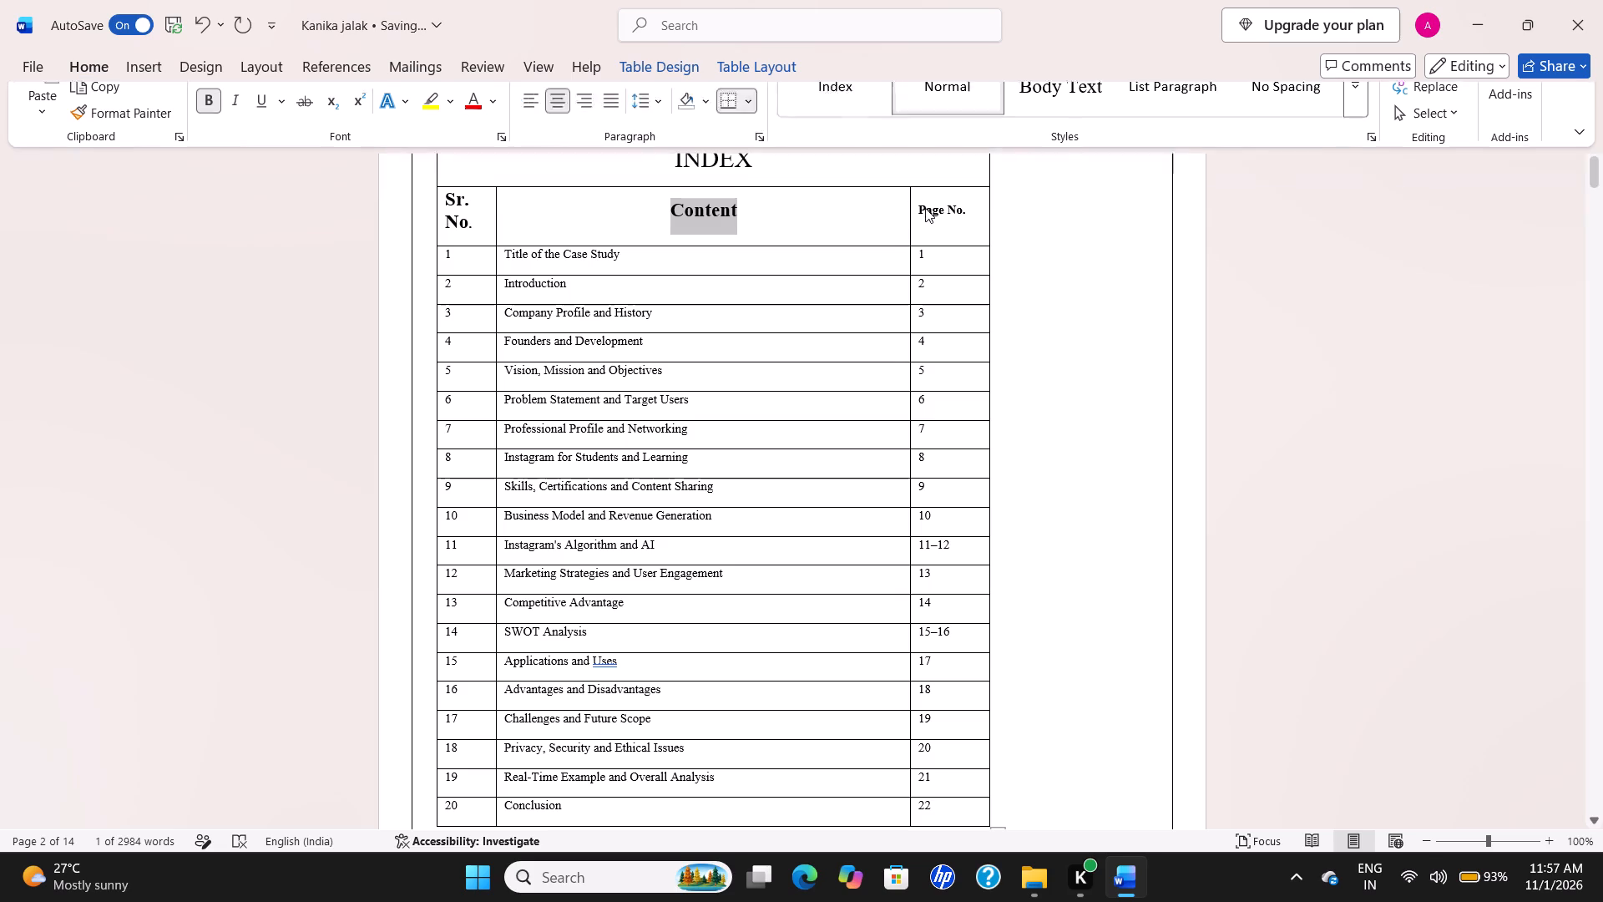
click(920, 210)
drag(920, 210, 966, 209)
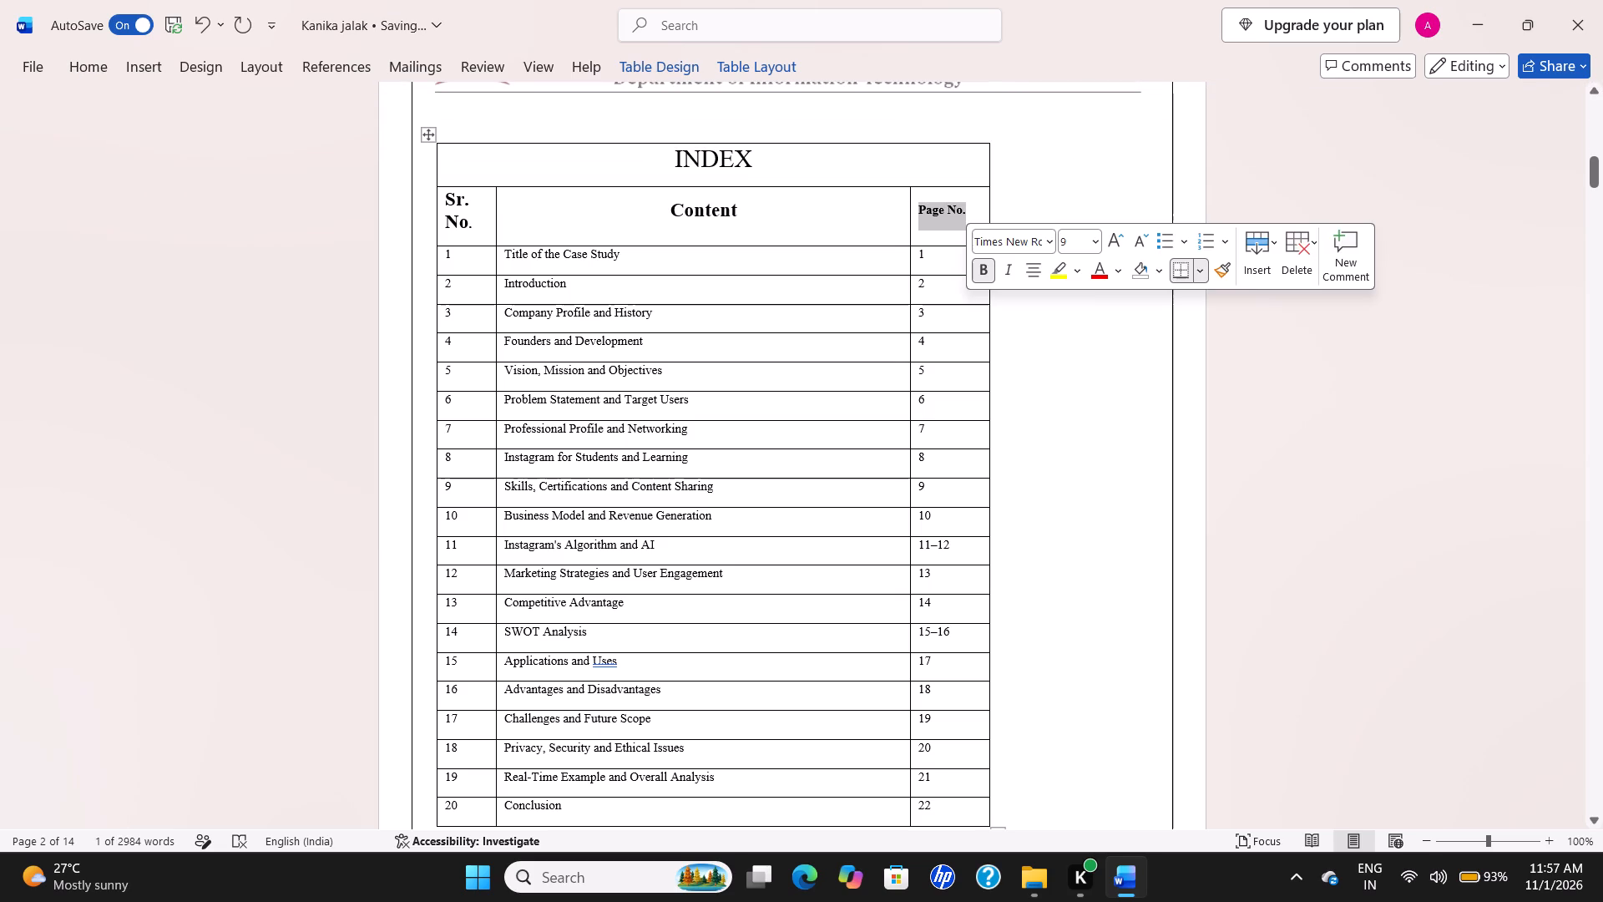
click(1095, 239)
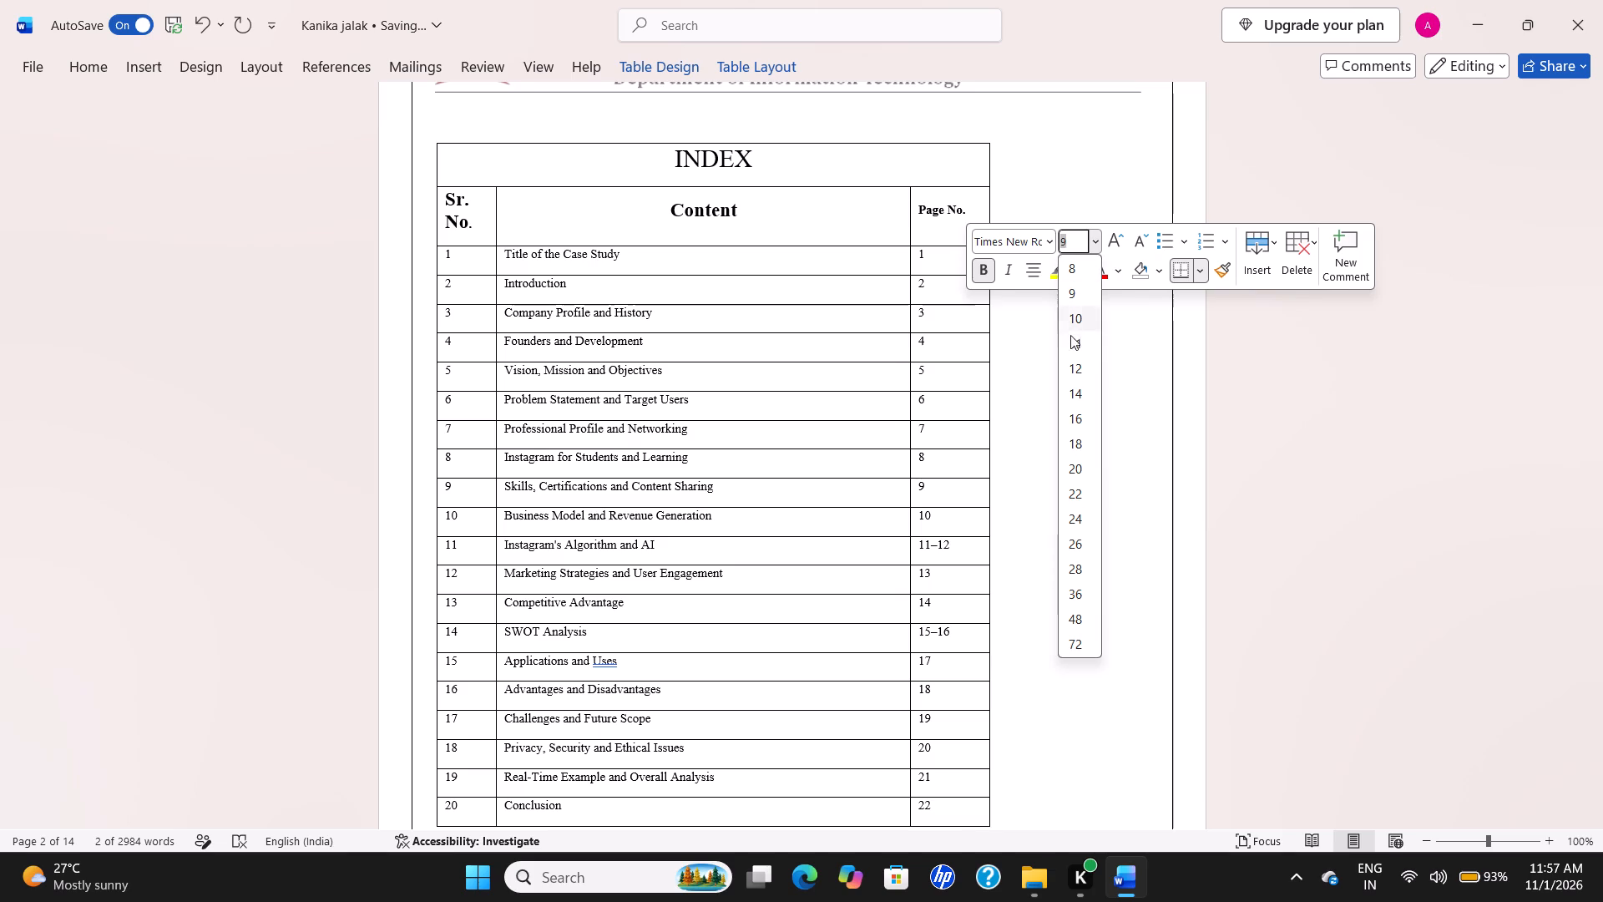
click(1079, 392)
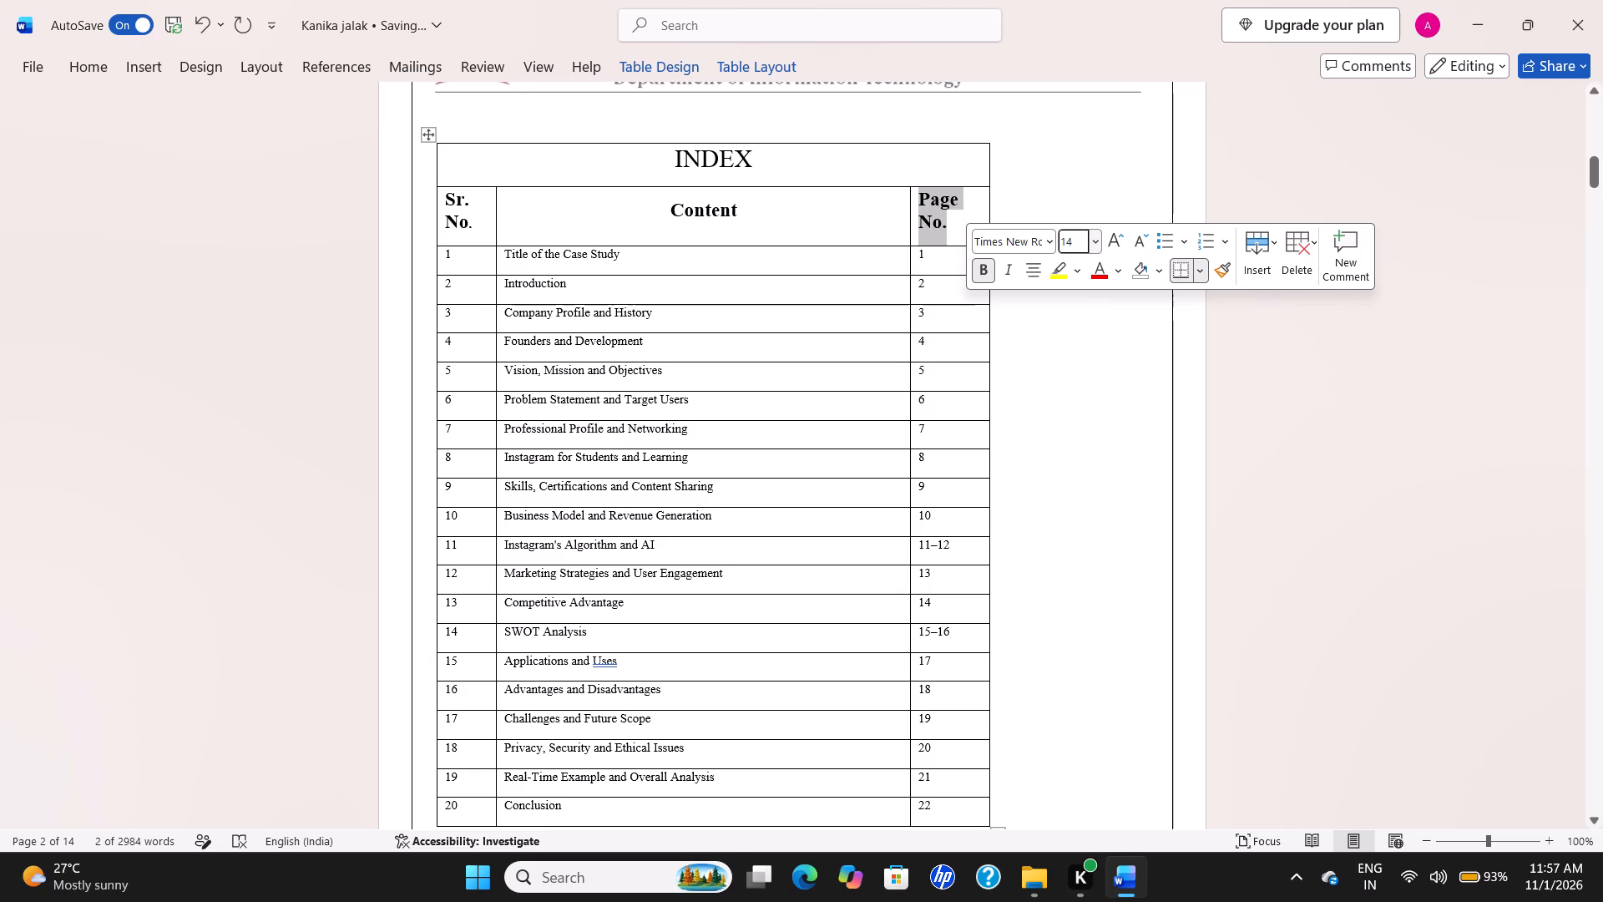
Set all entries under the "Content" header, from "Title of the Case Study" to "Conclusion", to font size 12.
drag(506, 255, 544, 284)
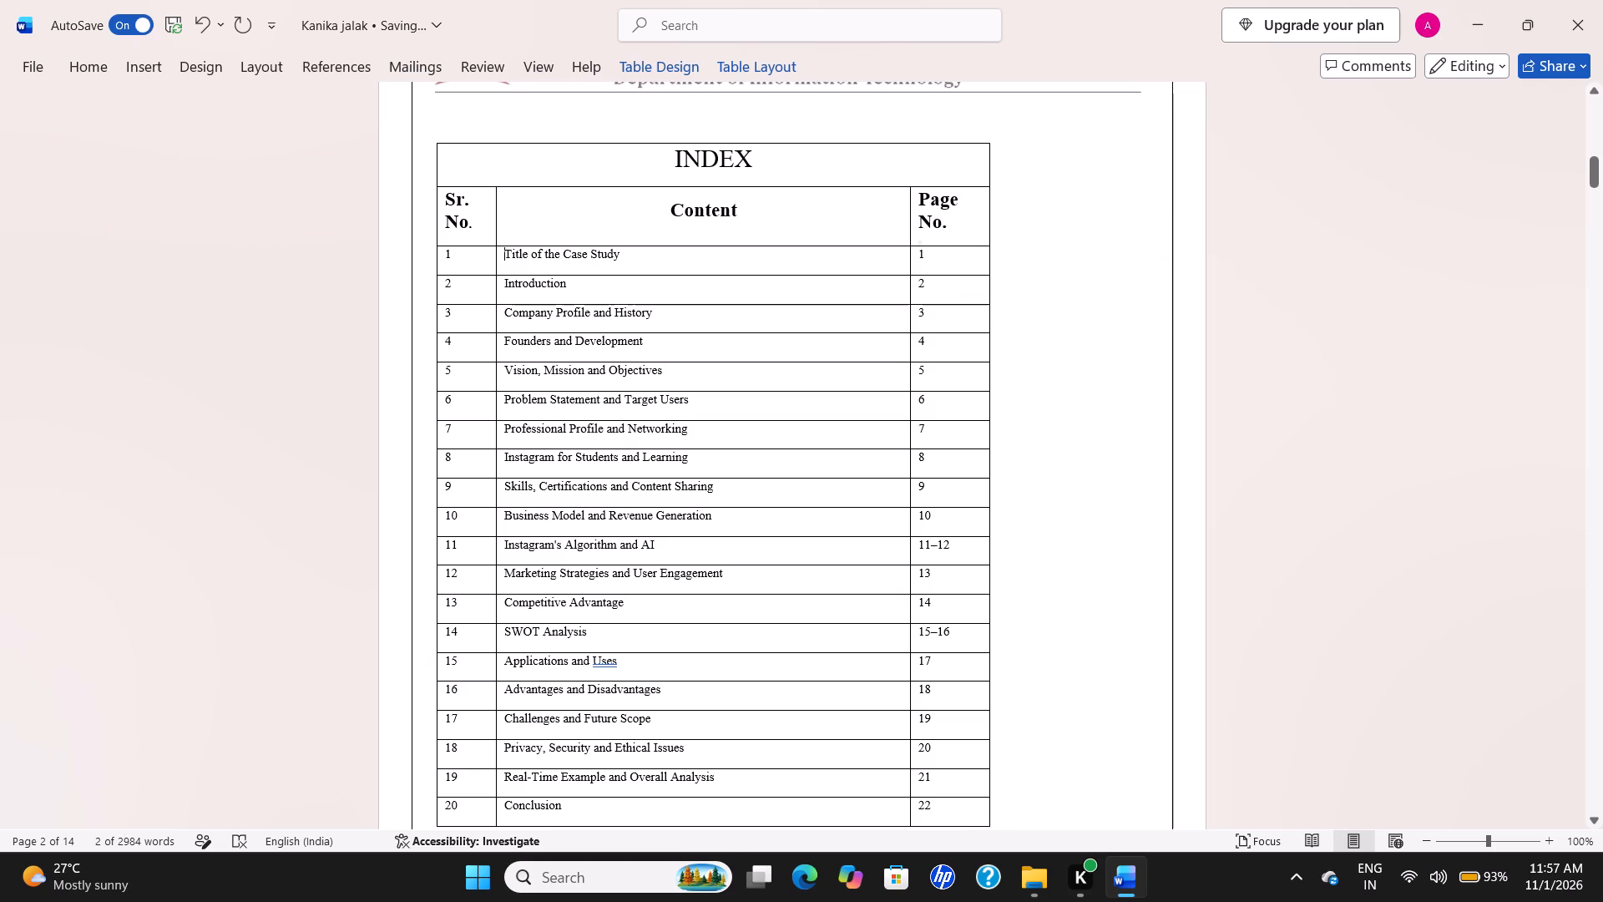
drag(544, 284, 768, 820)
click(896, 763)
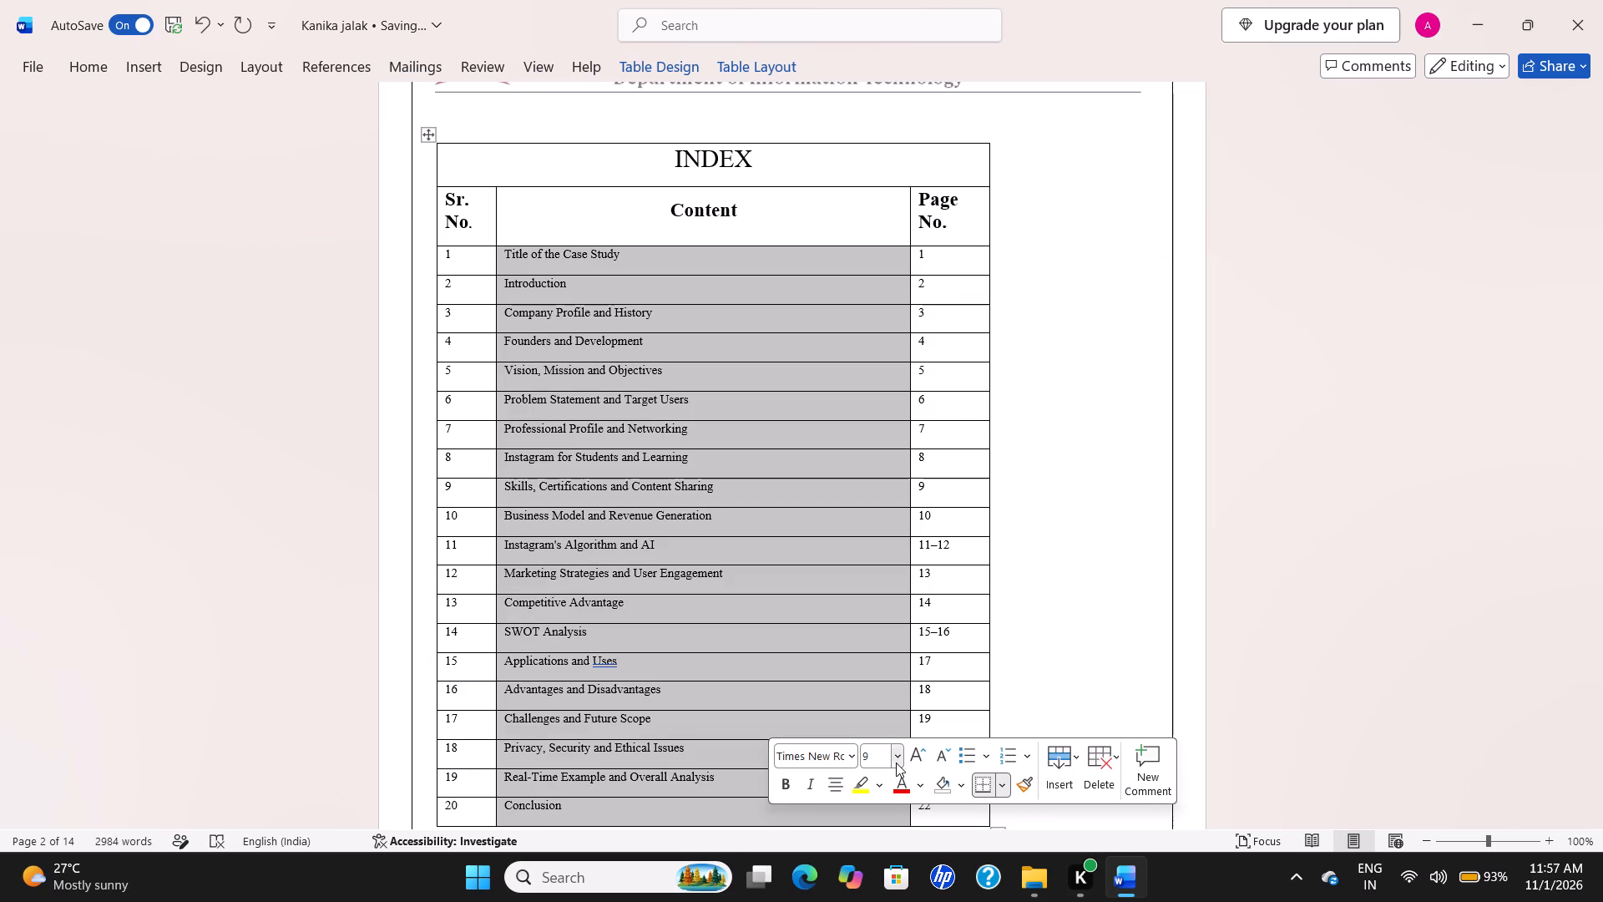
click(885, 456)
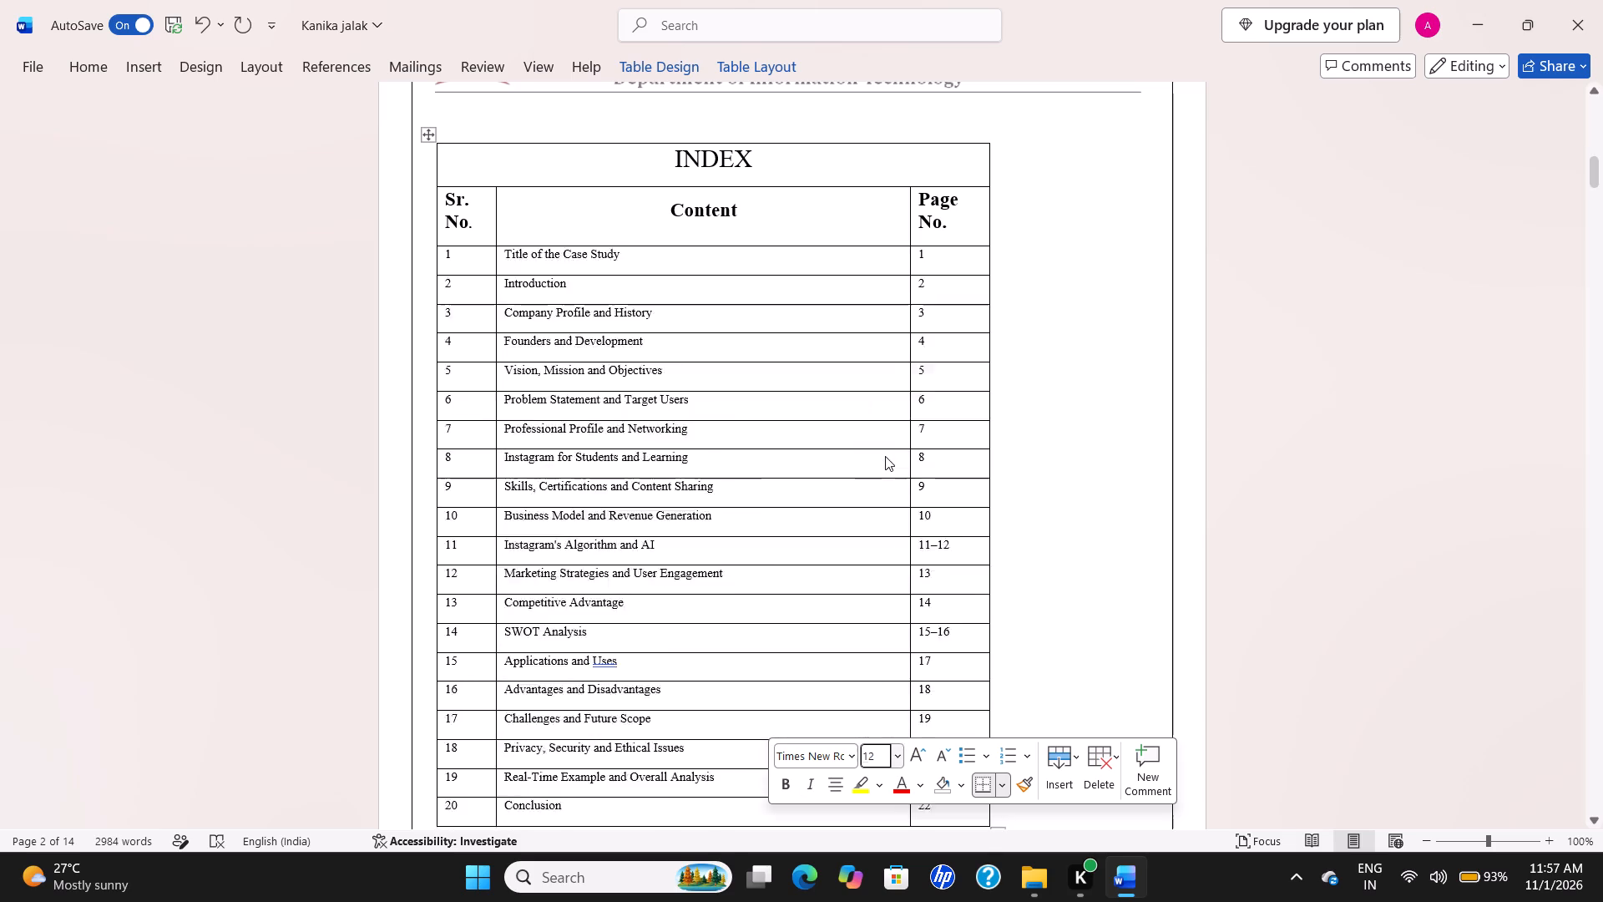
click(1013, 448)
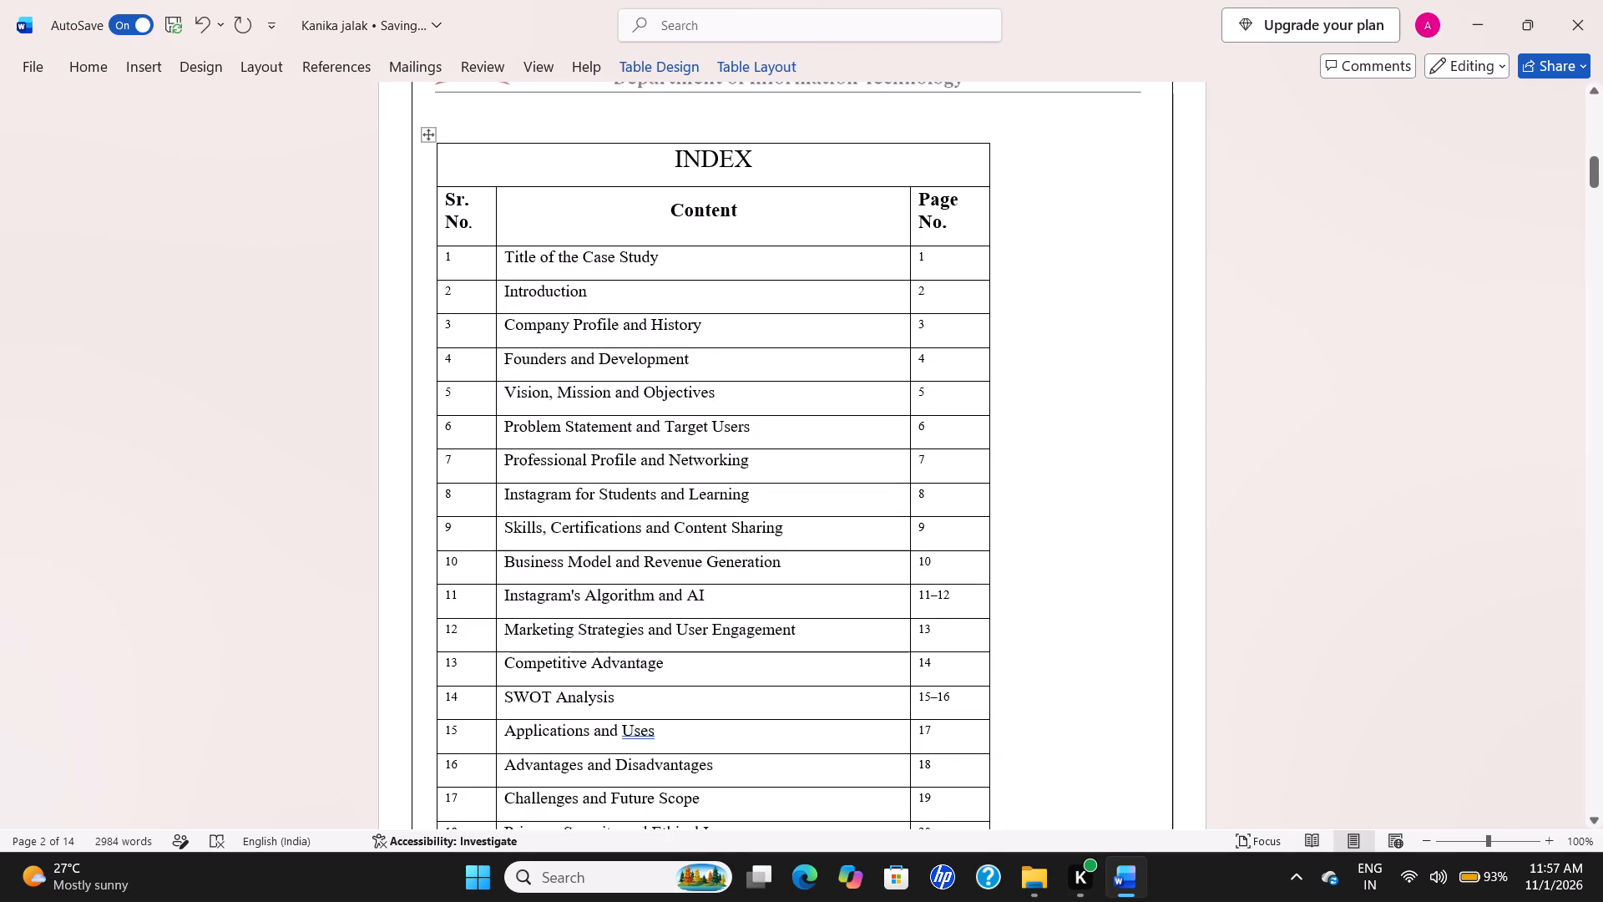
Set the serial numbers 1 to 20 in the INDEX table to font size 12 and centre them in their column.
scroll(1013, 448, down, 1)
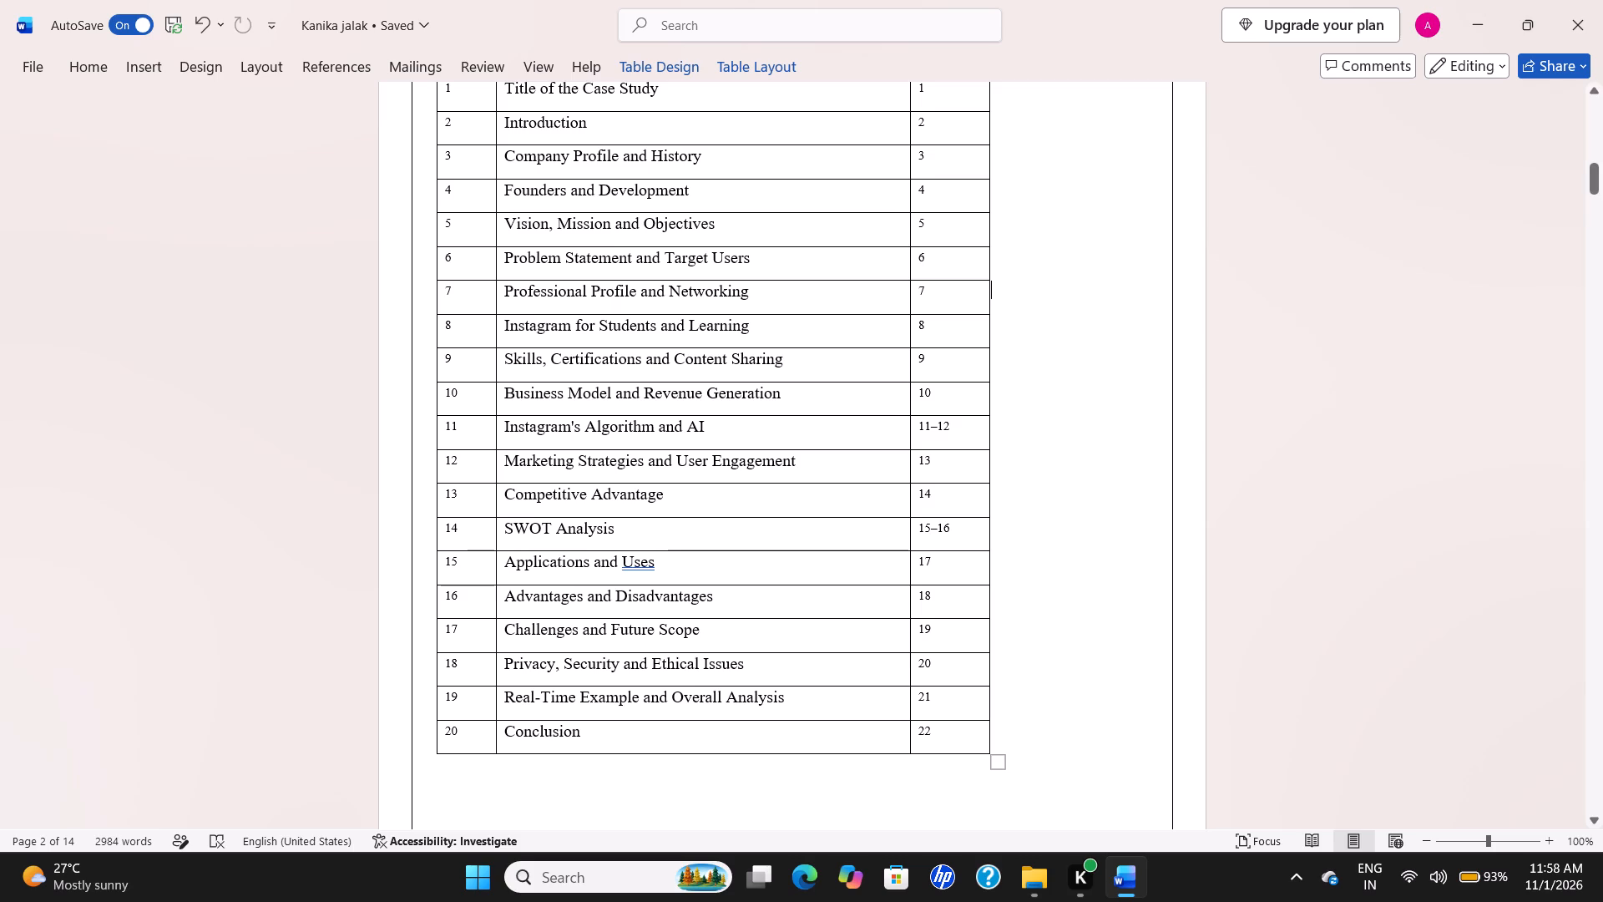
click(444, 94)
drag(444, 94, 475, 194)
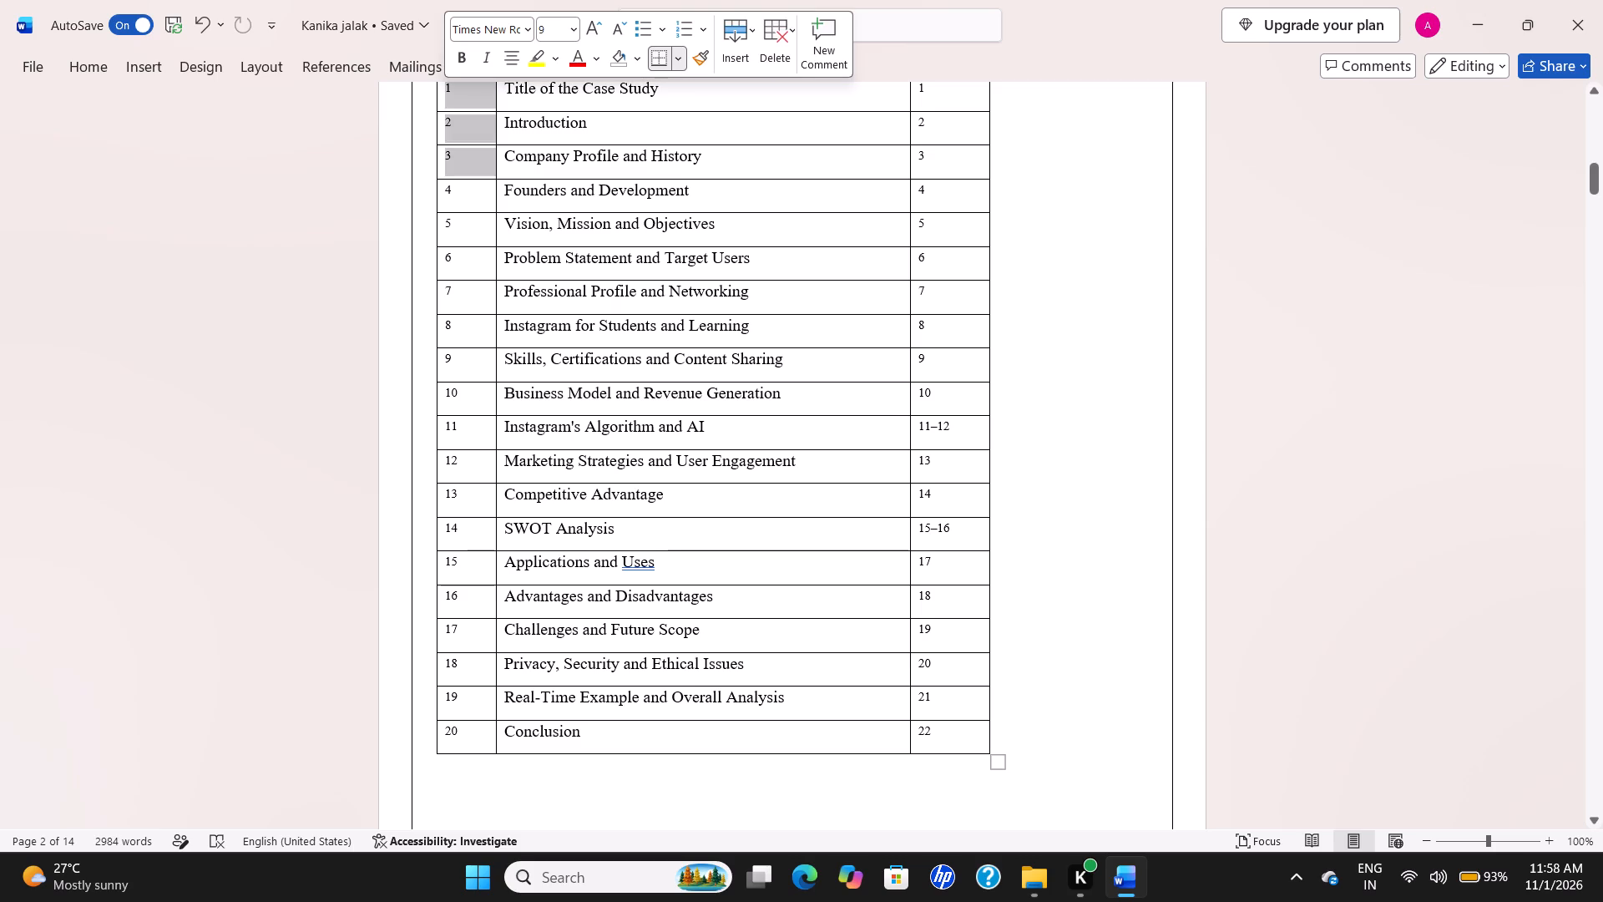
drag(475, 194, 466, 735)
scroll(498, 507, up, 1)
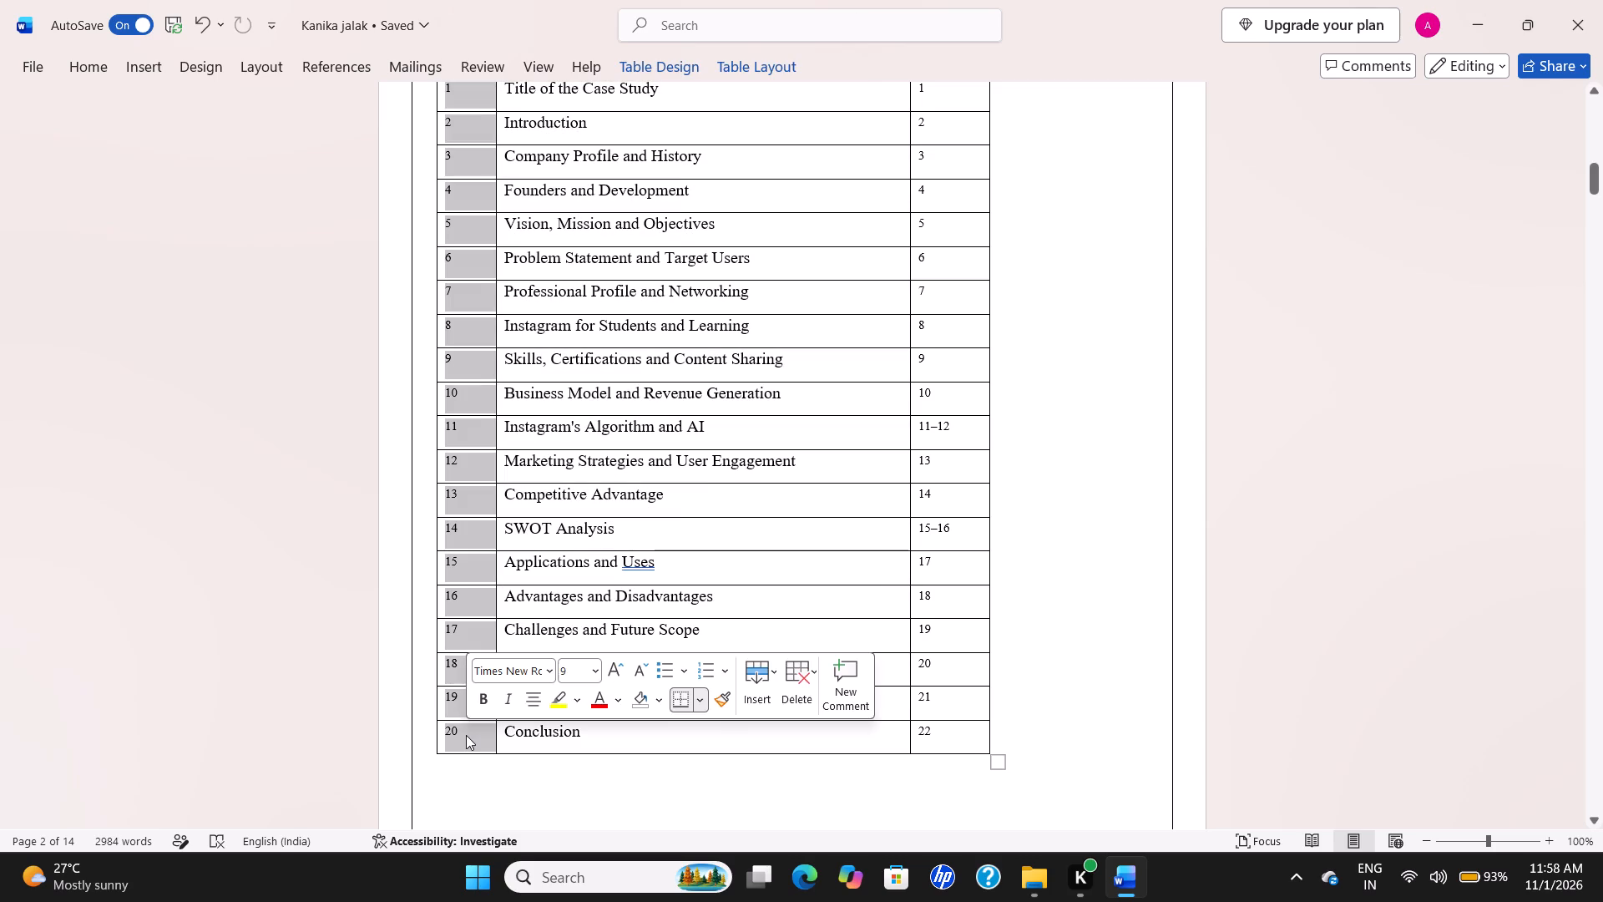
click(594, 674)
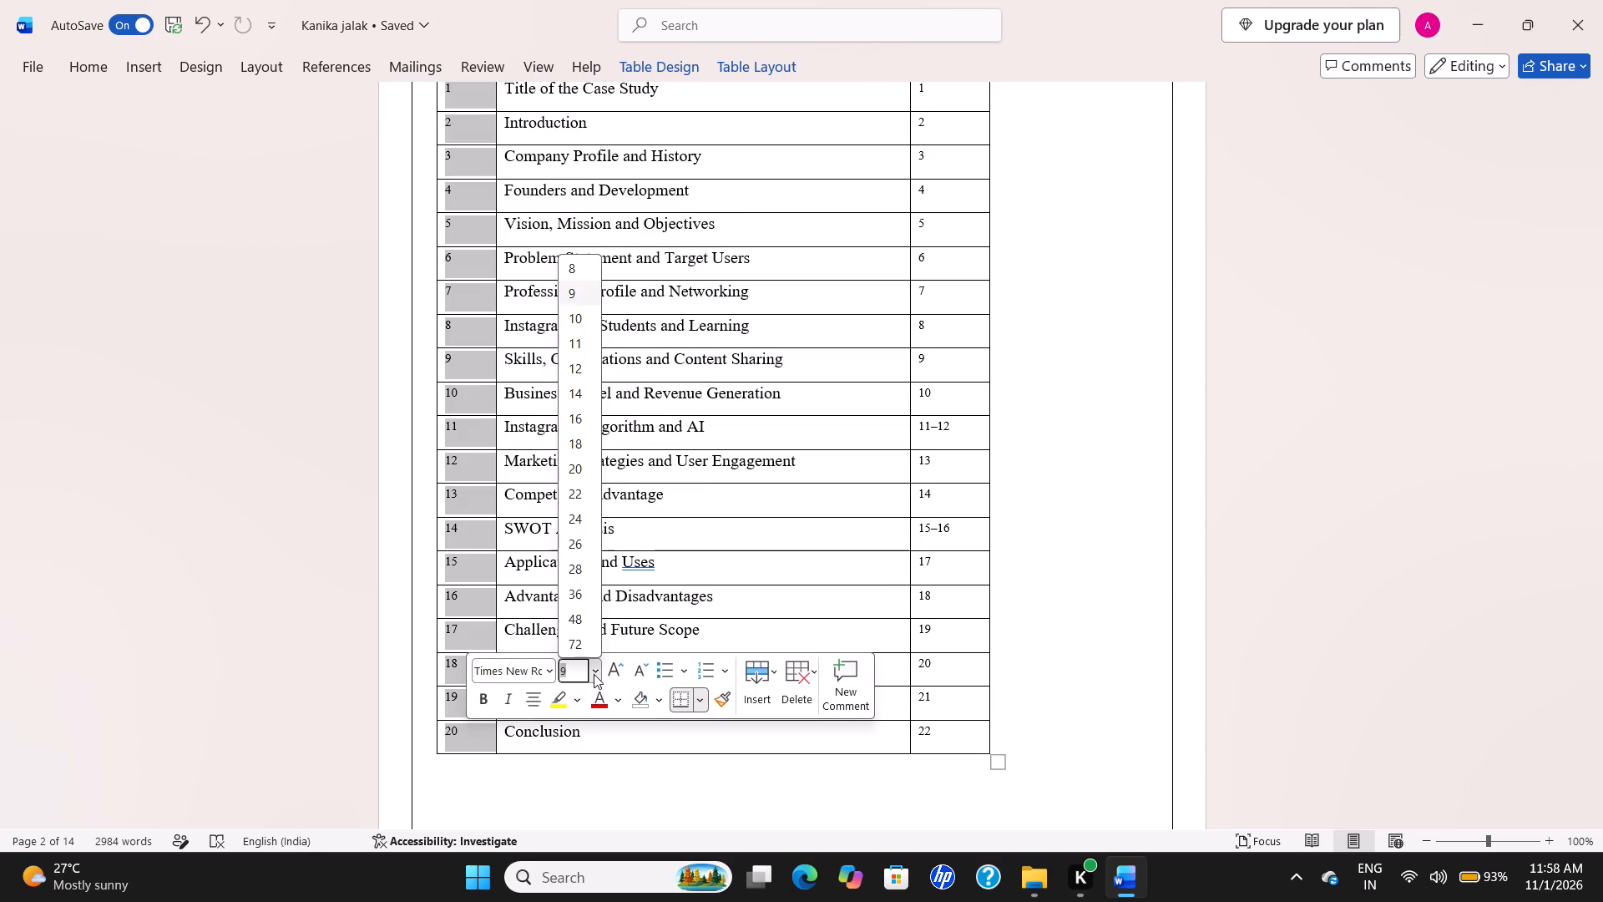
click(579, 363)
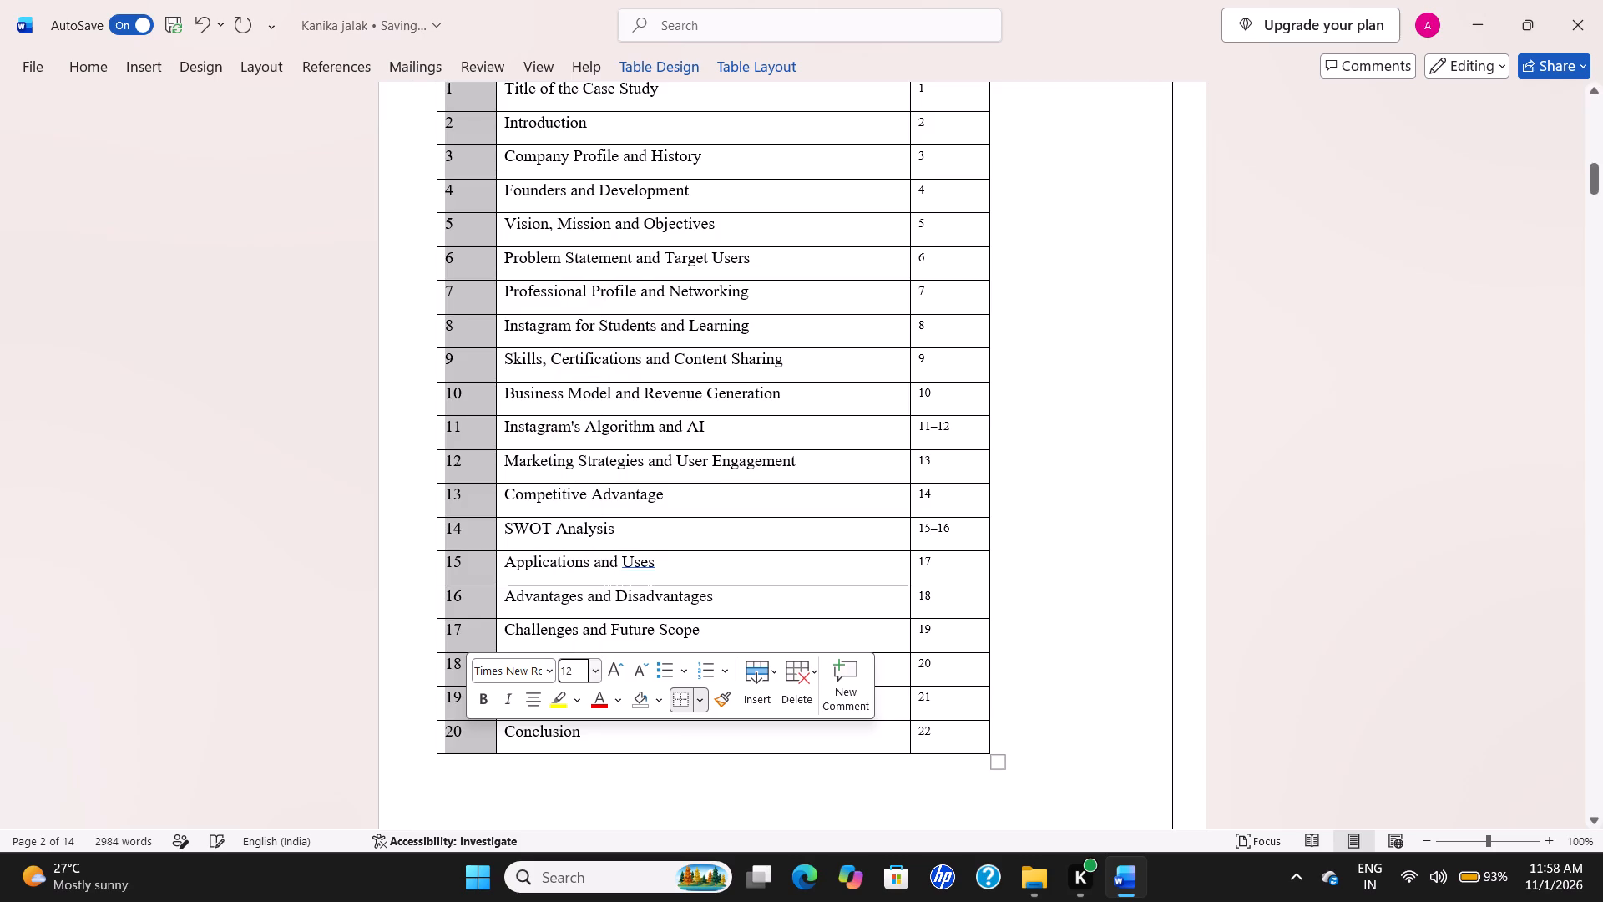
scroll(579, 363, up, 2)
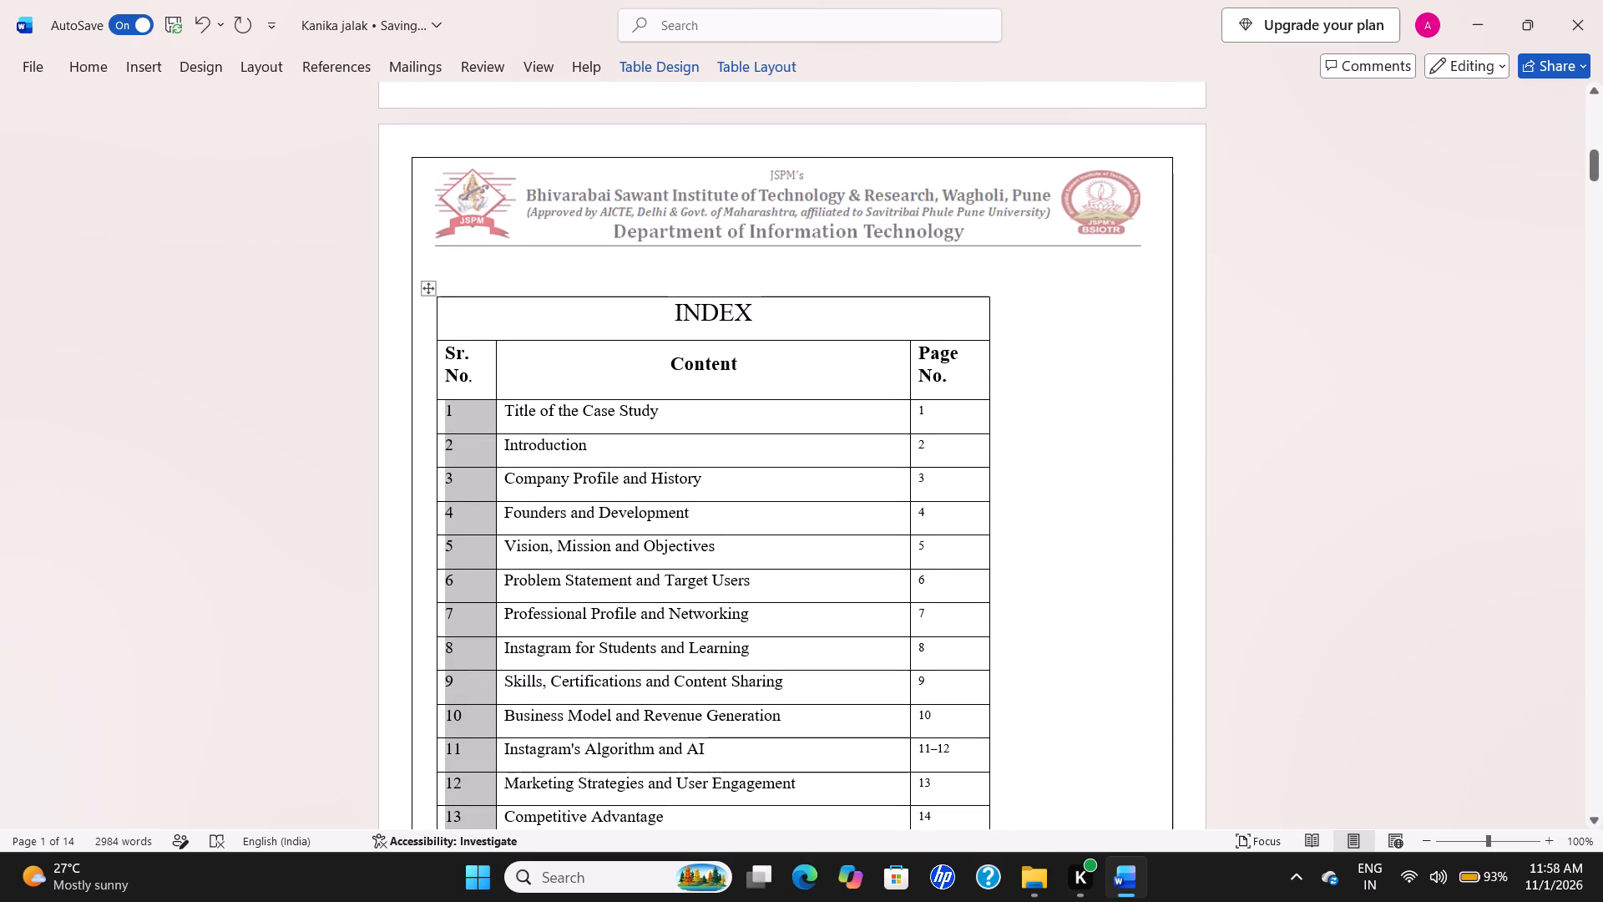
click(83, 69)
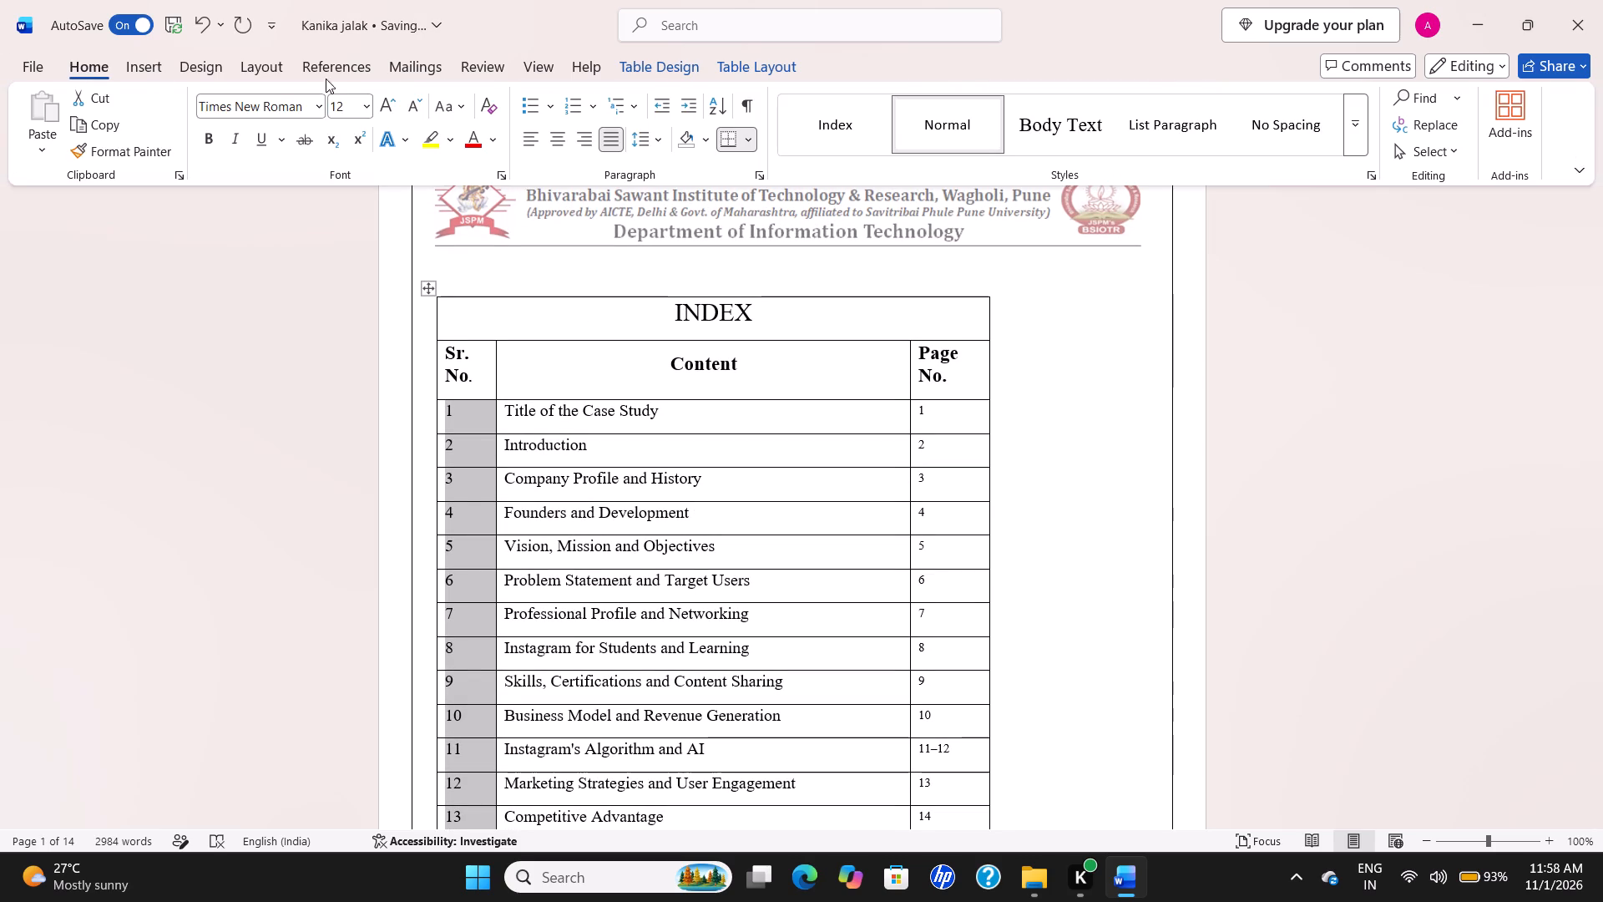
click(567, 148)
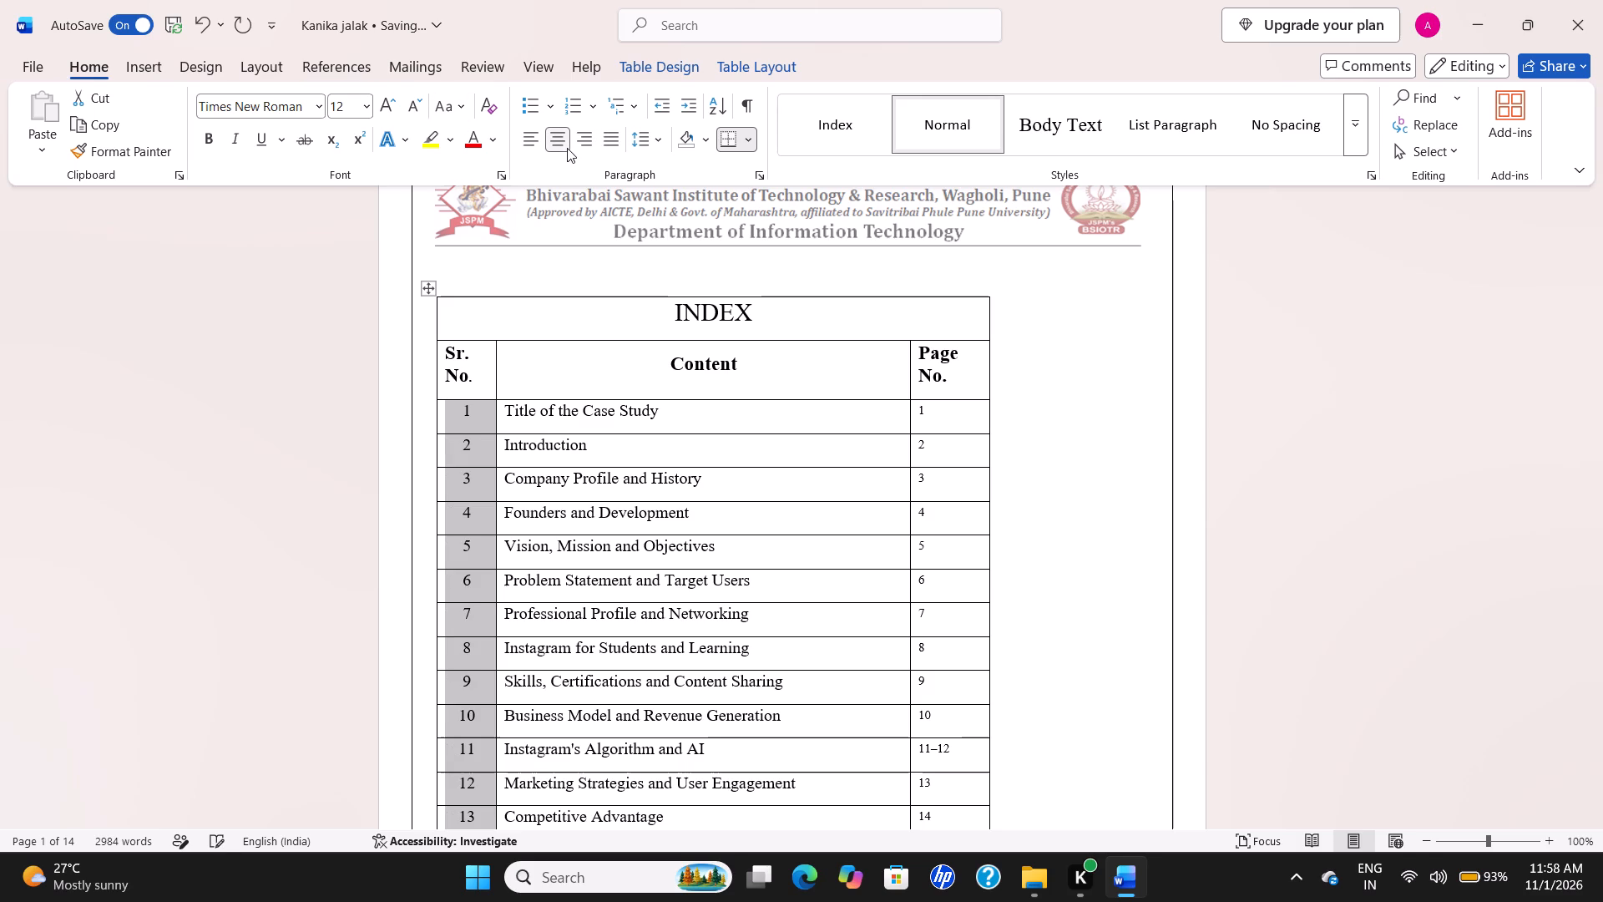
click(316, 433)
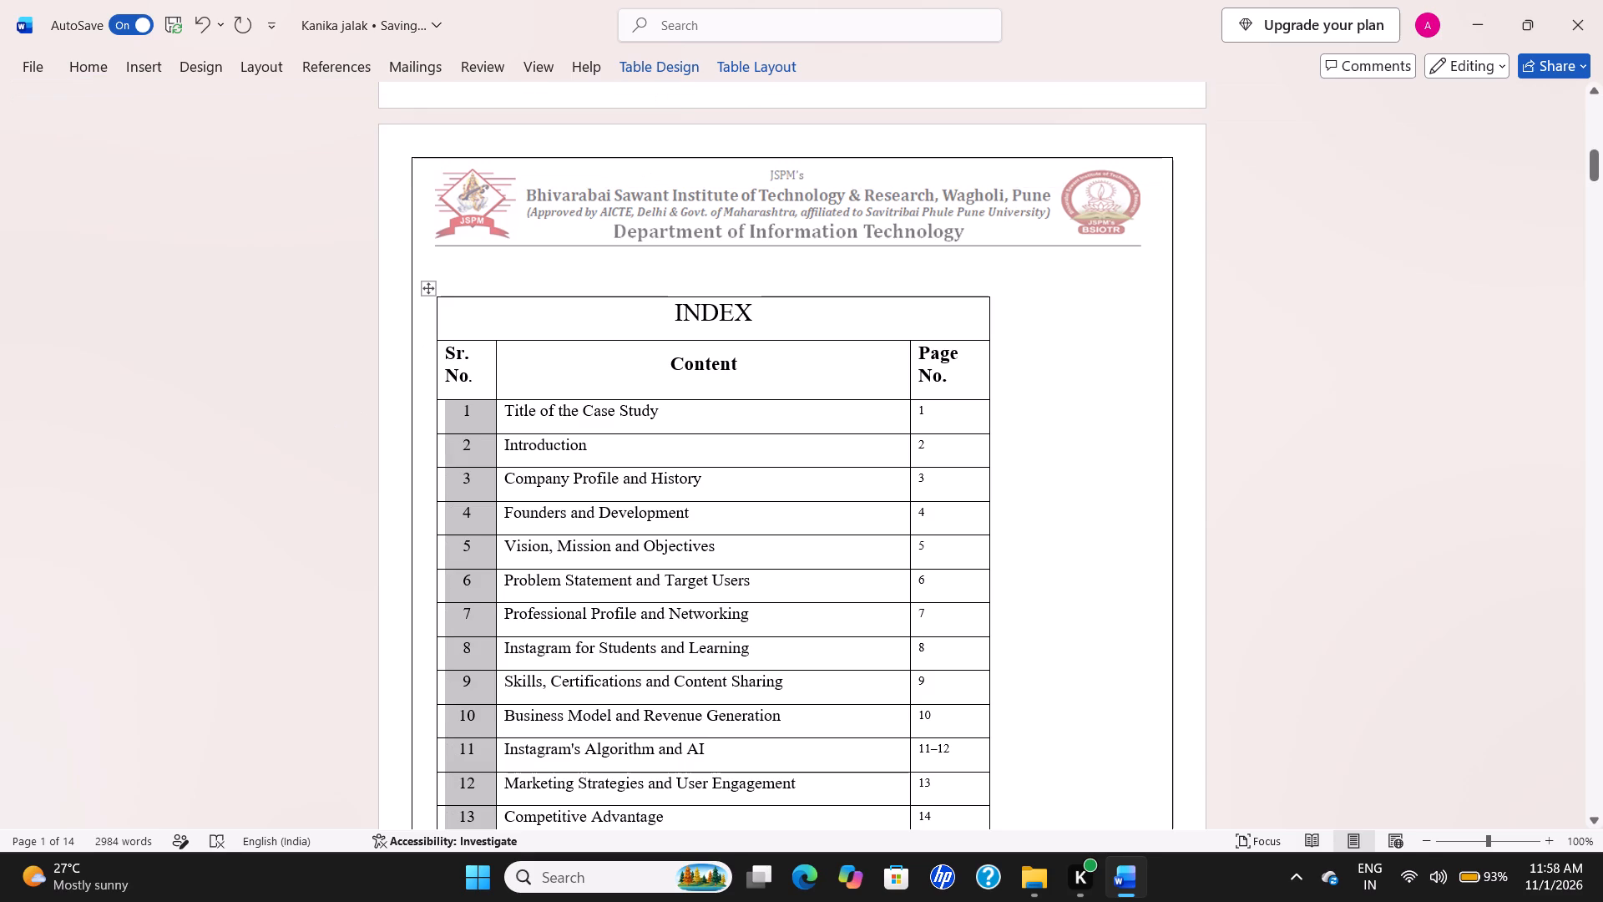
click(316, 433)
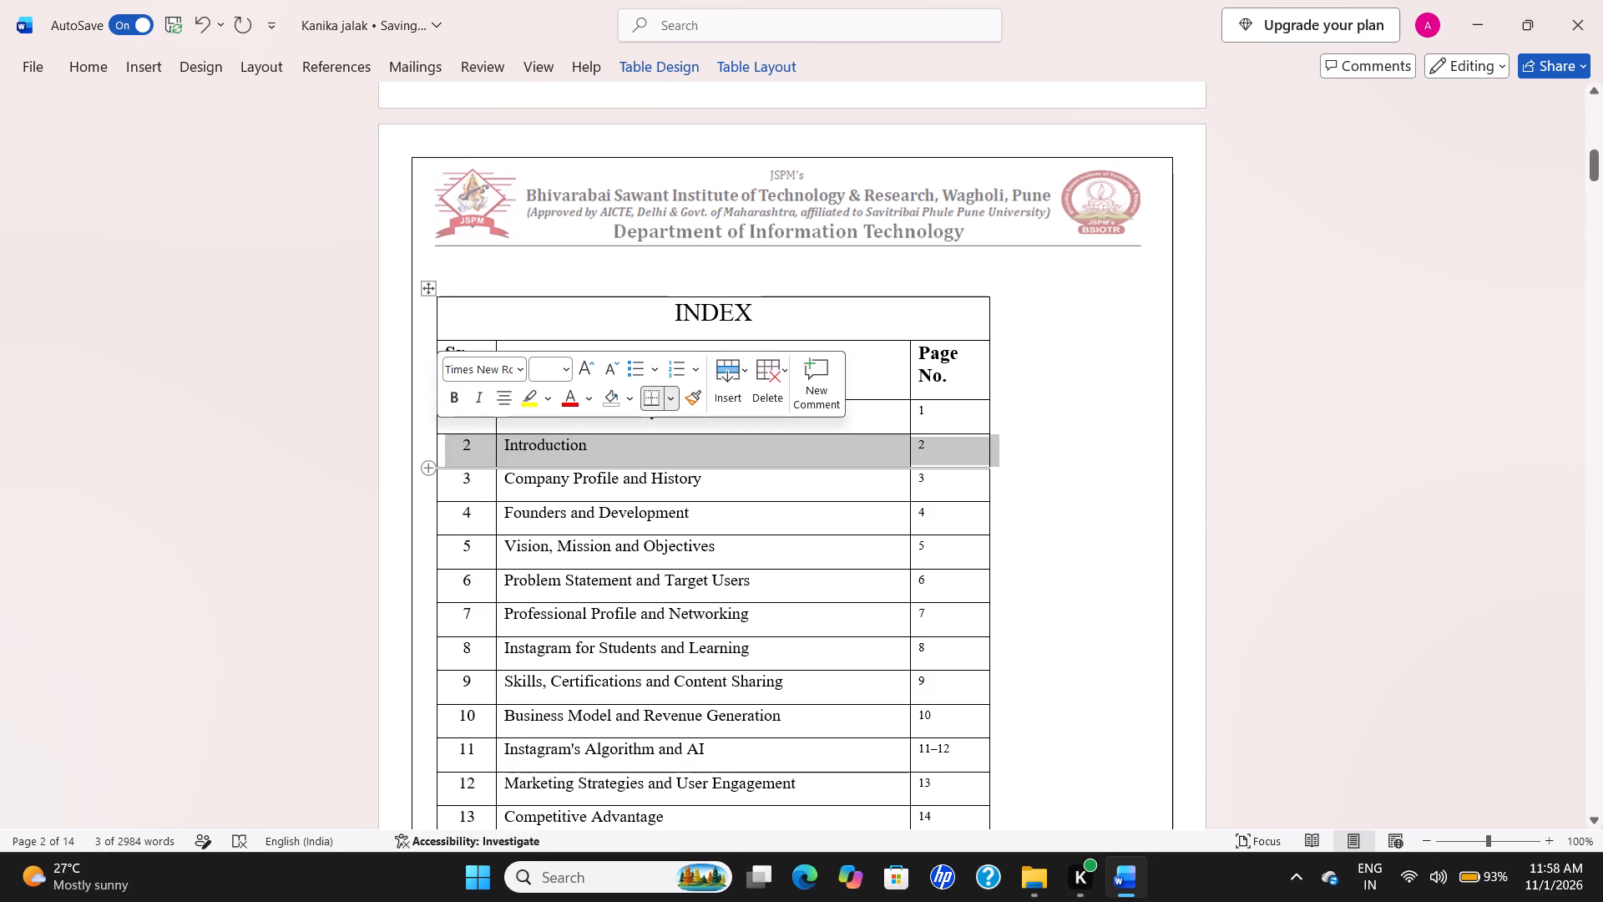
click(734, 597)
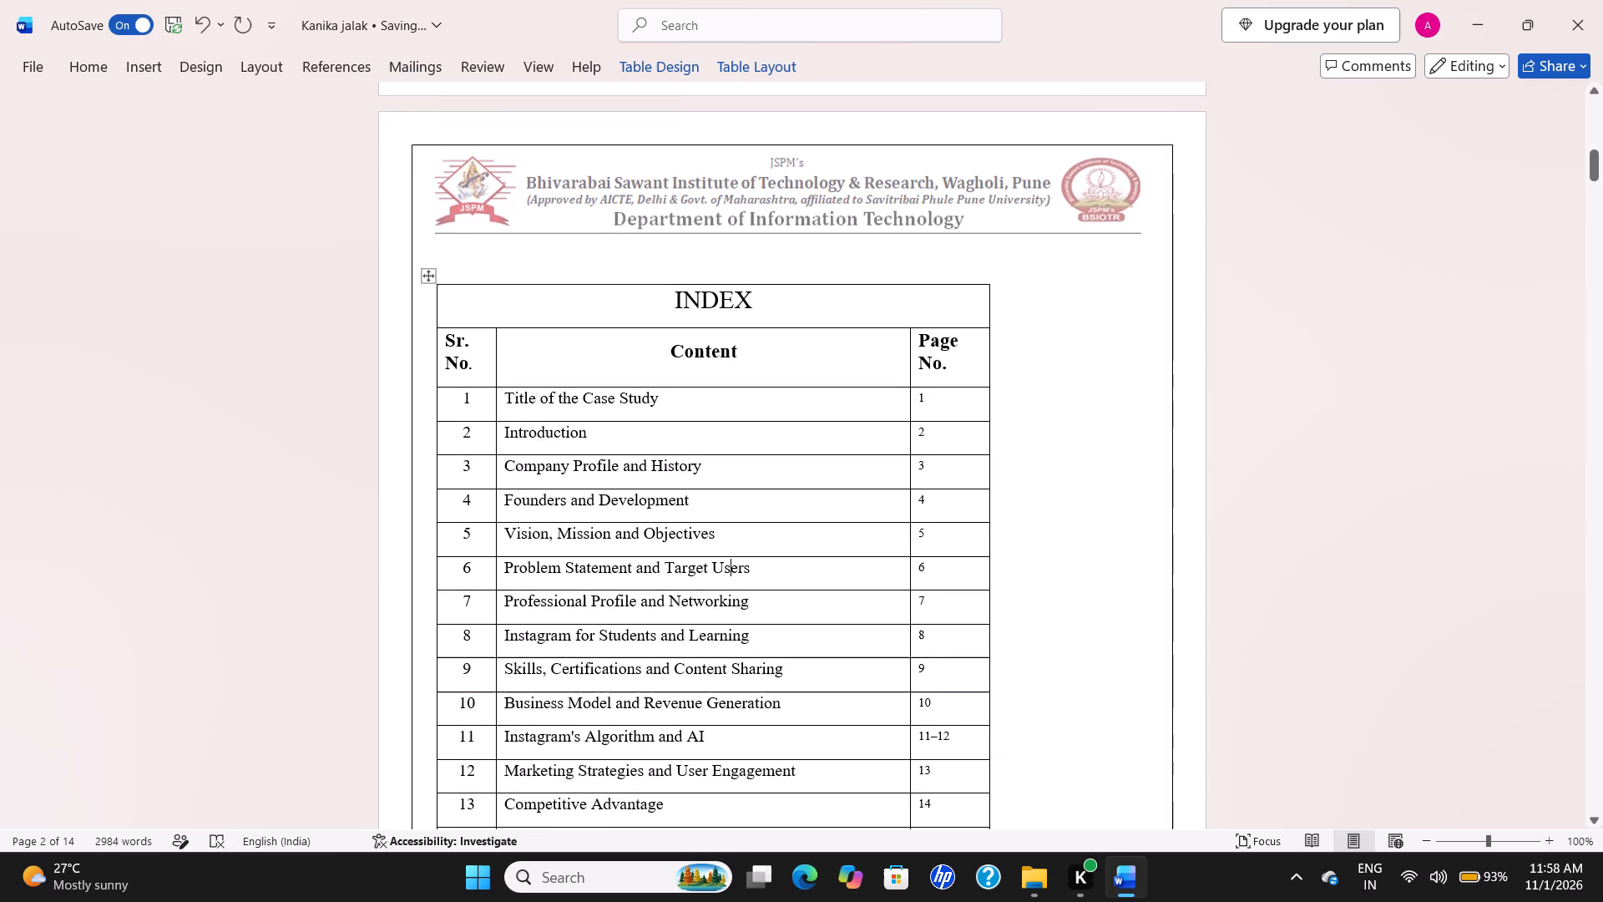
Set all page numbers under the "Page No." header to font size 12 and centre them in their column.
scroll(726, 550, down, 3)
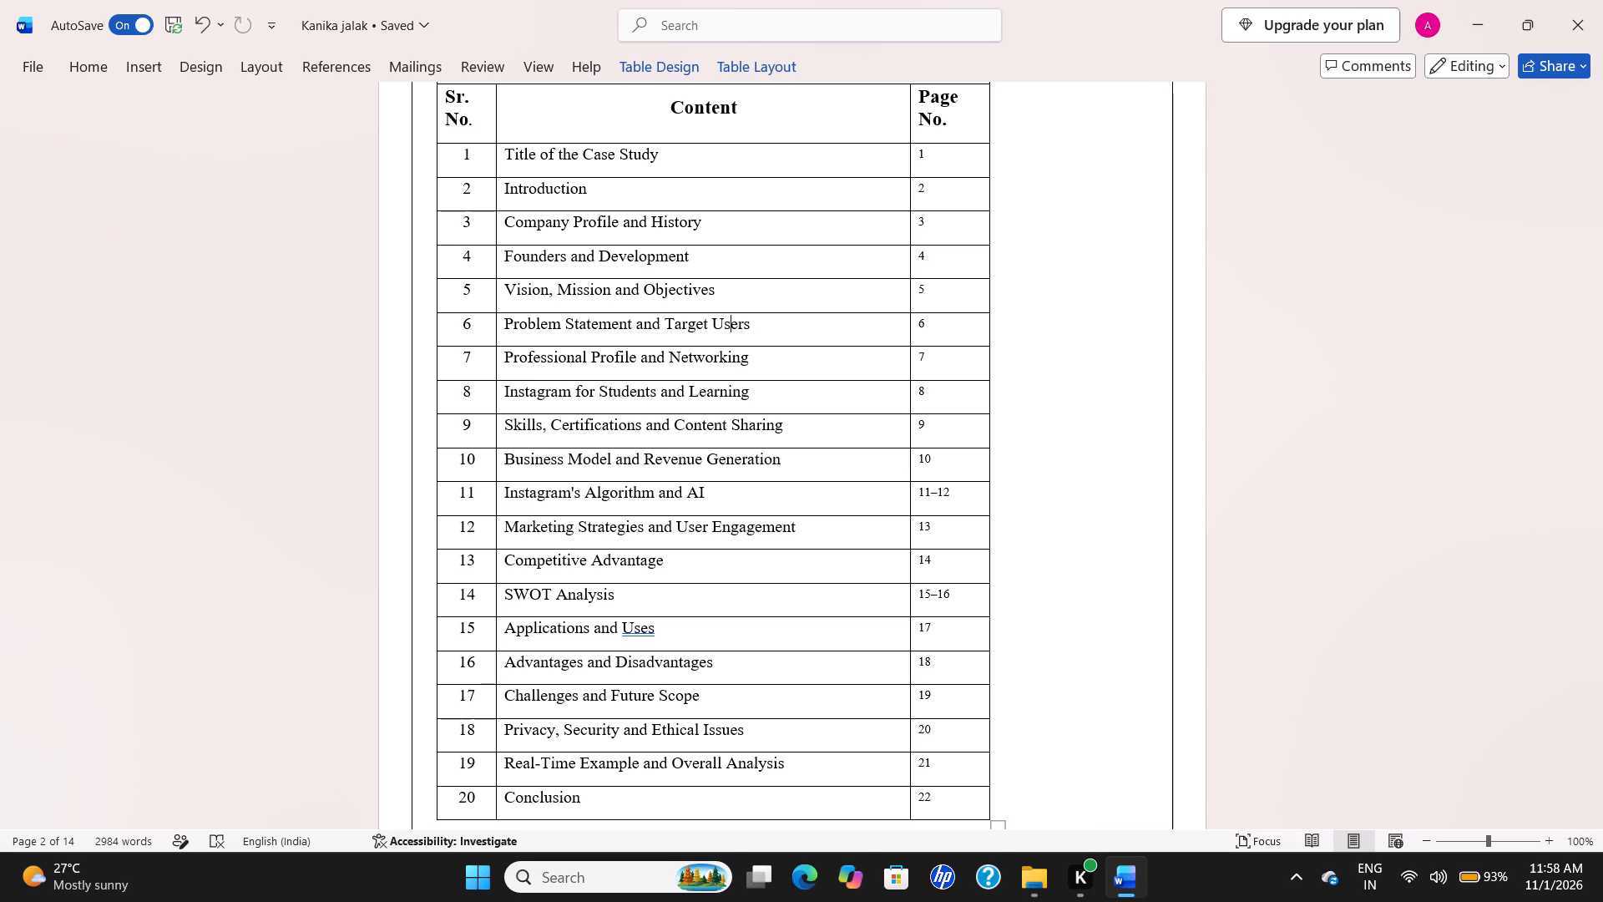
click(917, 151)
click(921, 152)
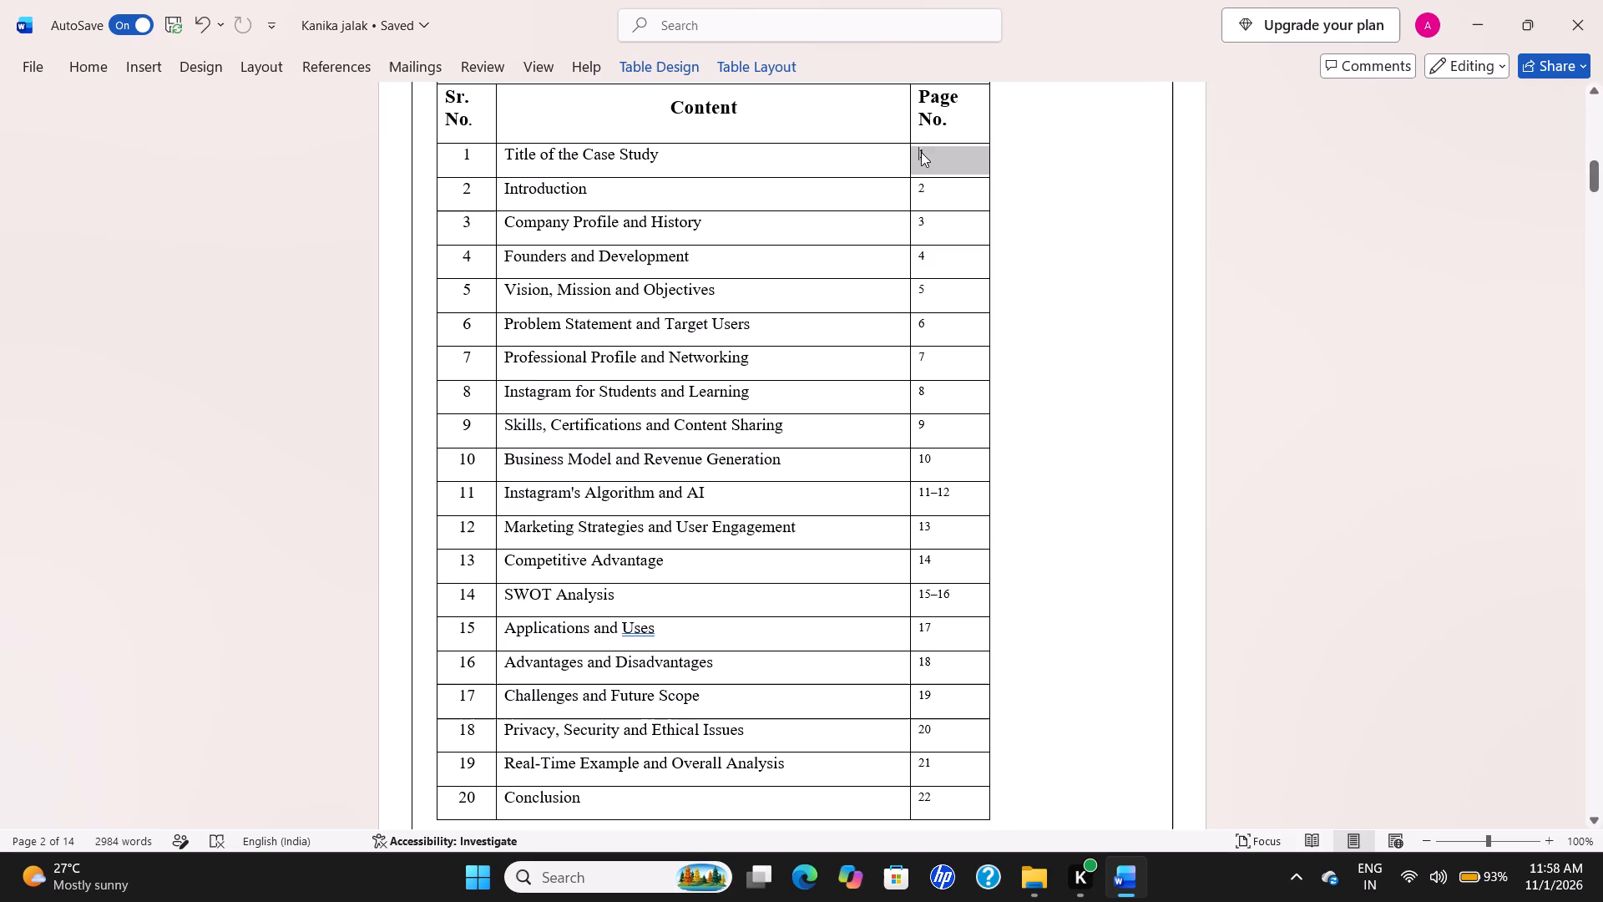
drag(921, 152, 967, 815)
scroll(989, 453, up, 2)
click(1096, 755)
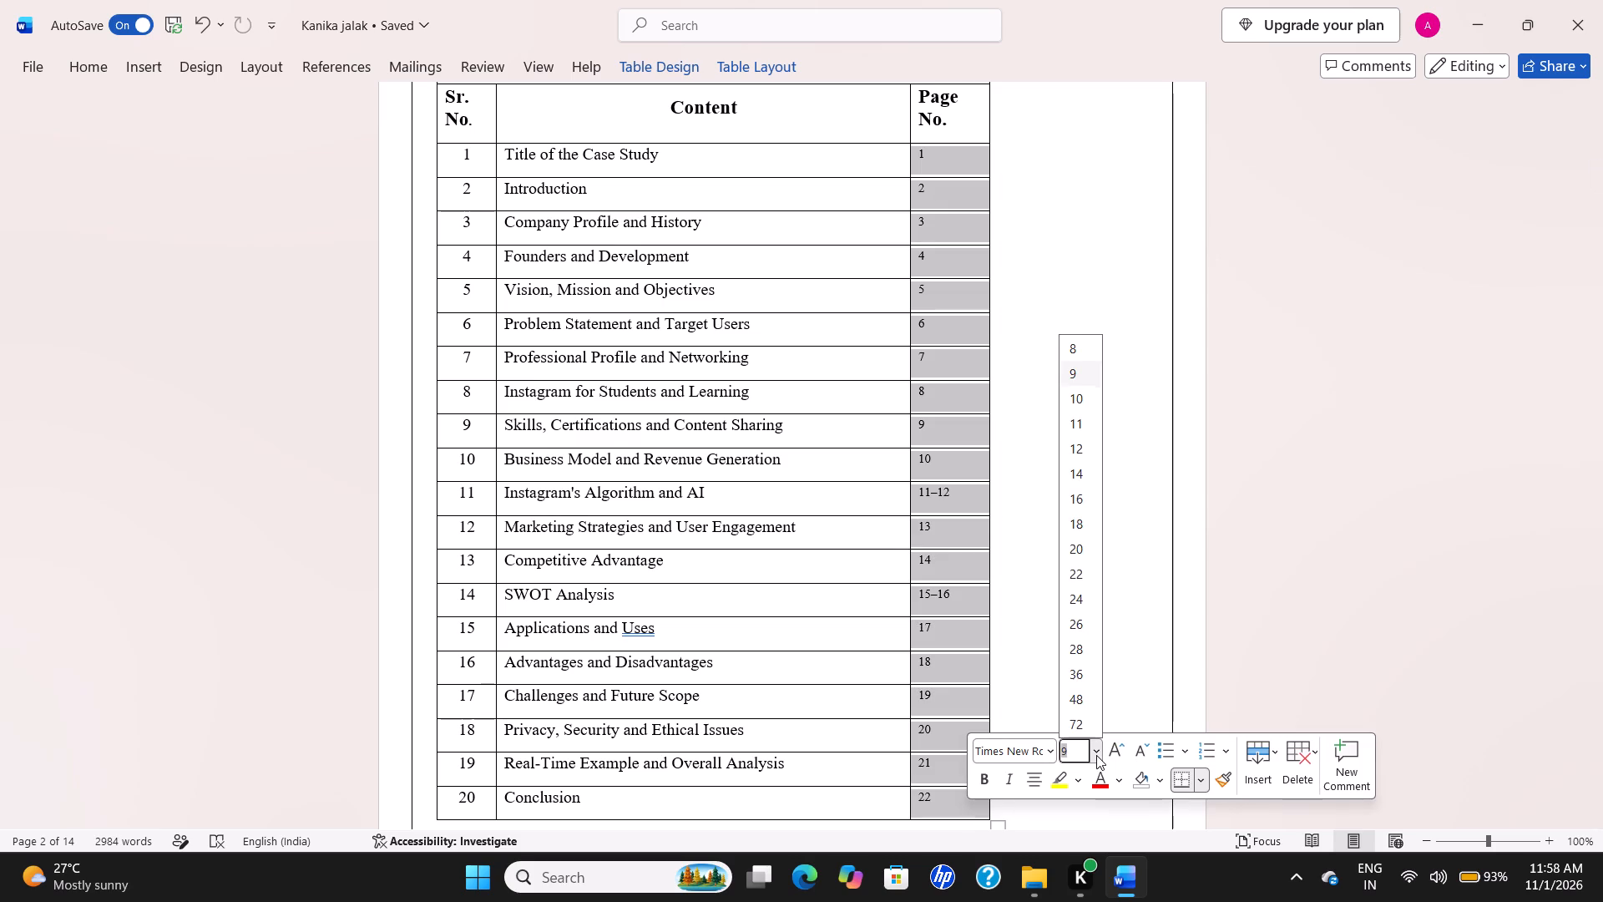
click(1080, 459)
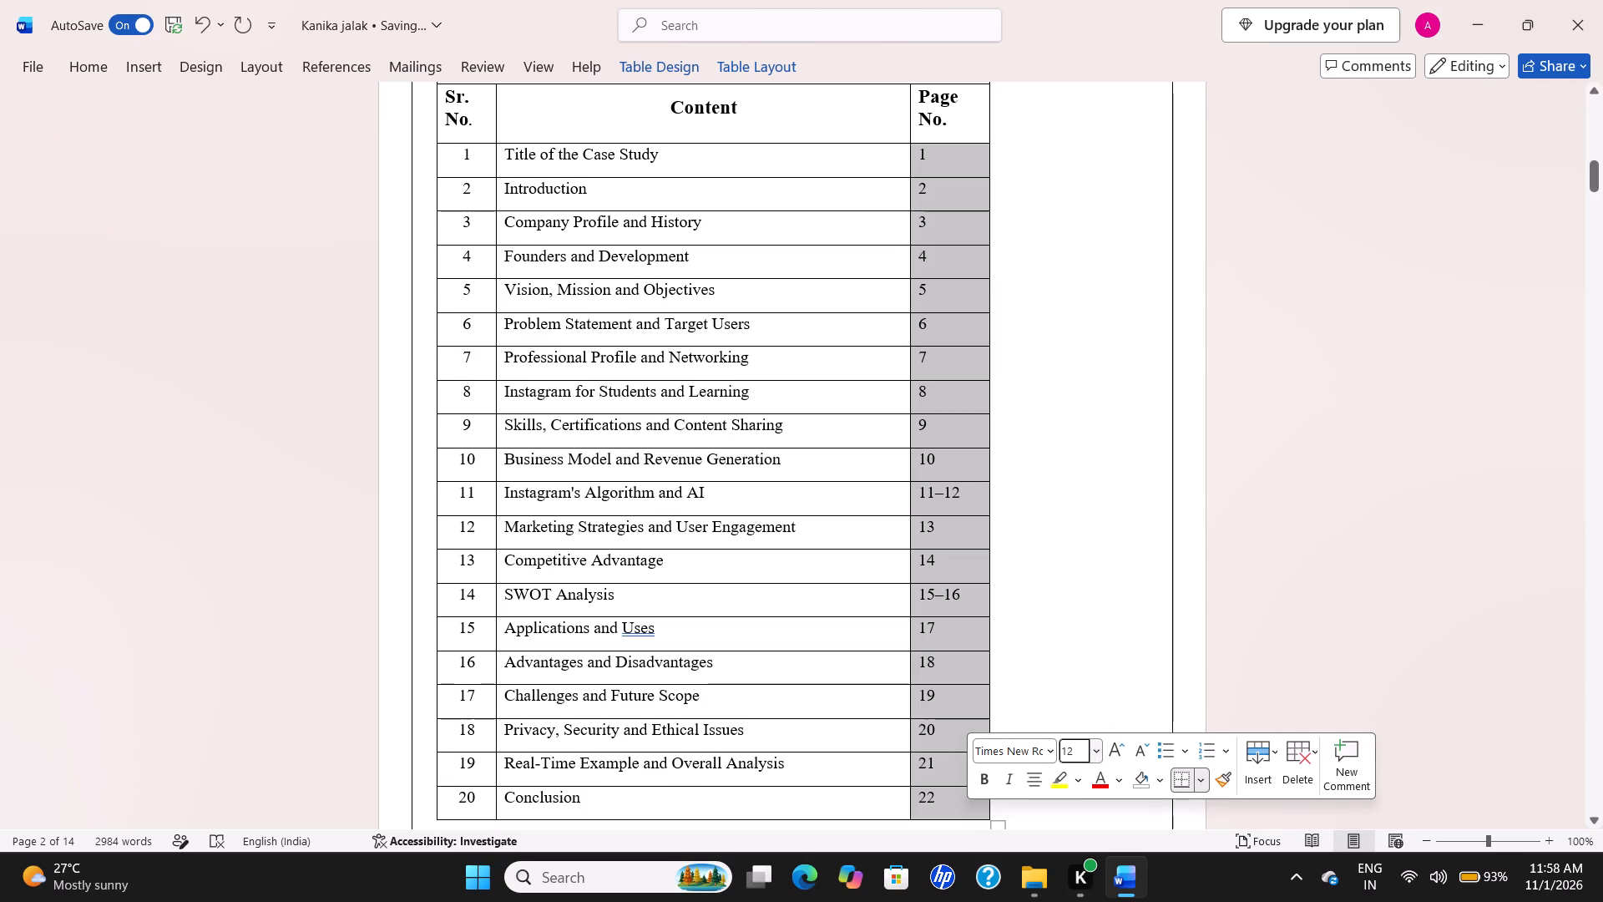
click(79, 59)
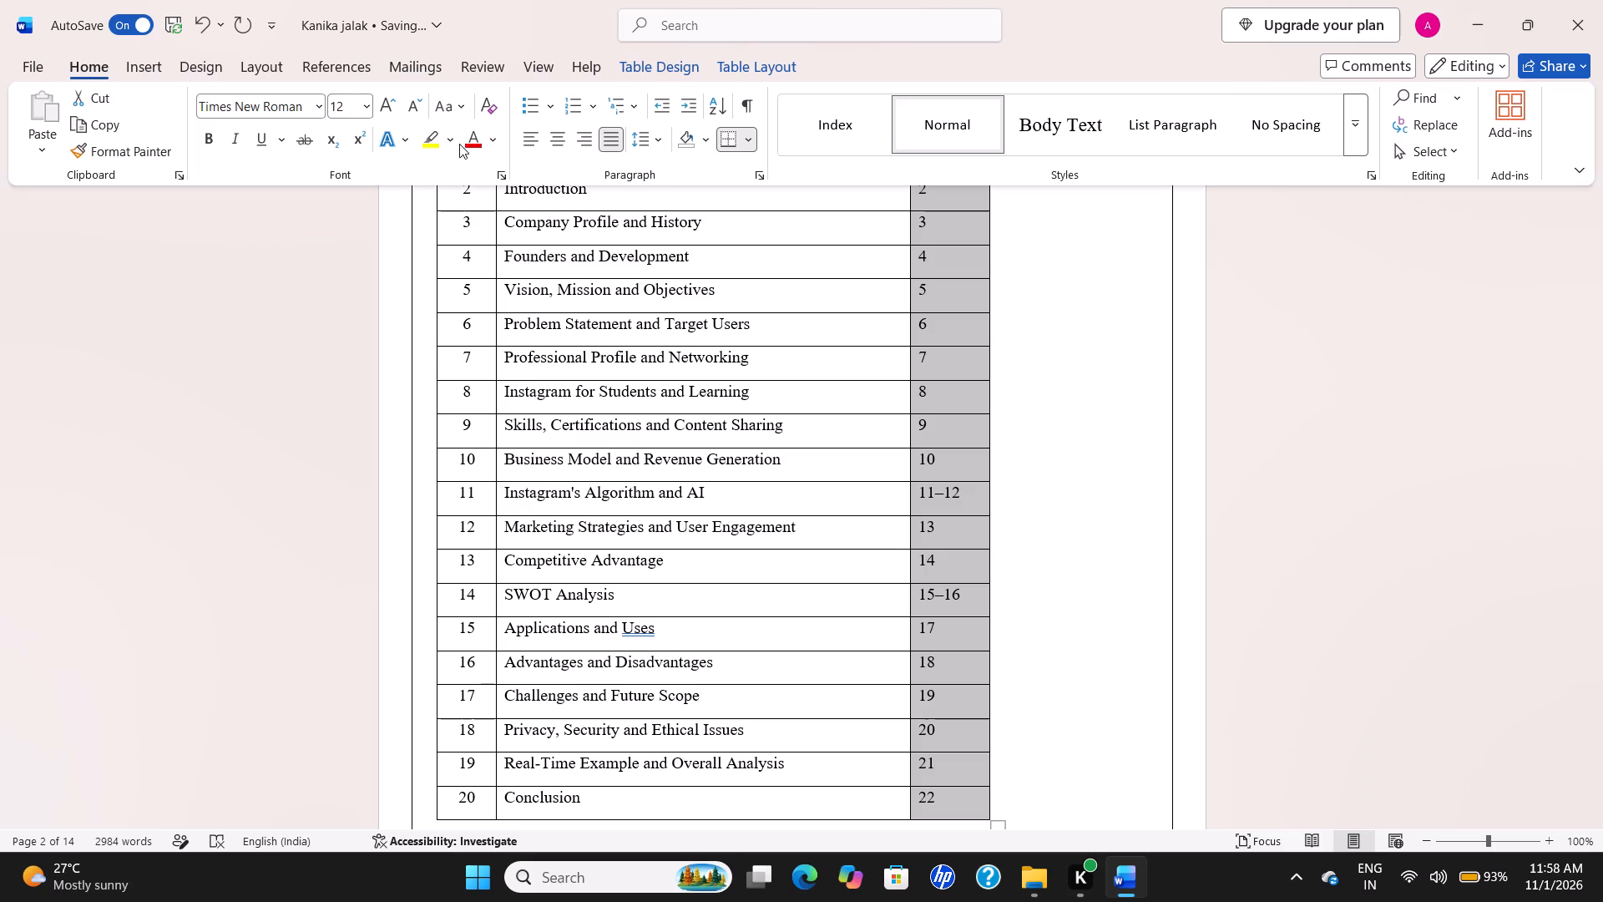
click(560, 140)
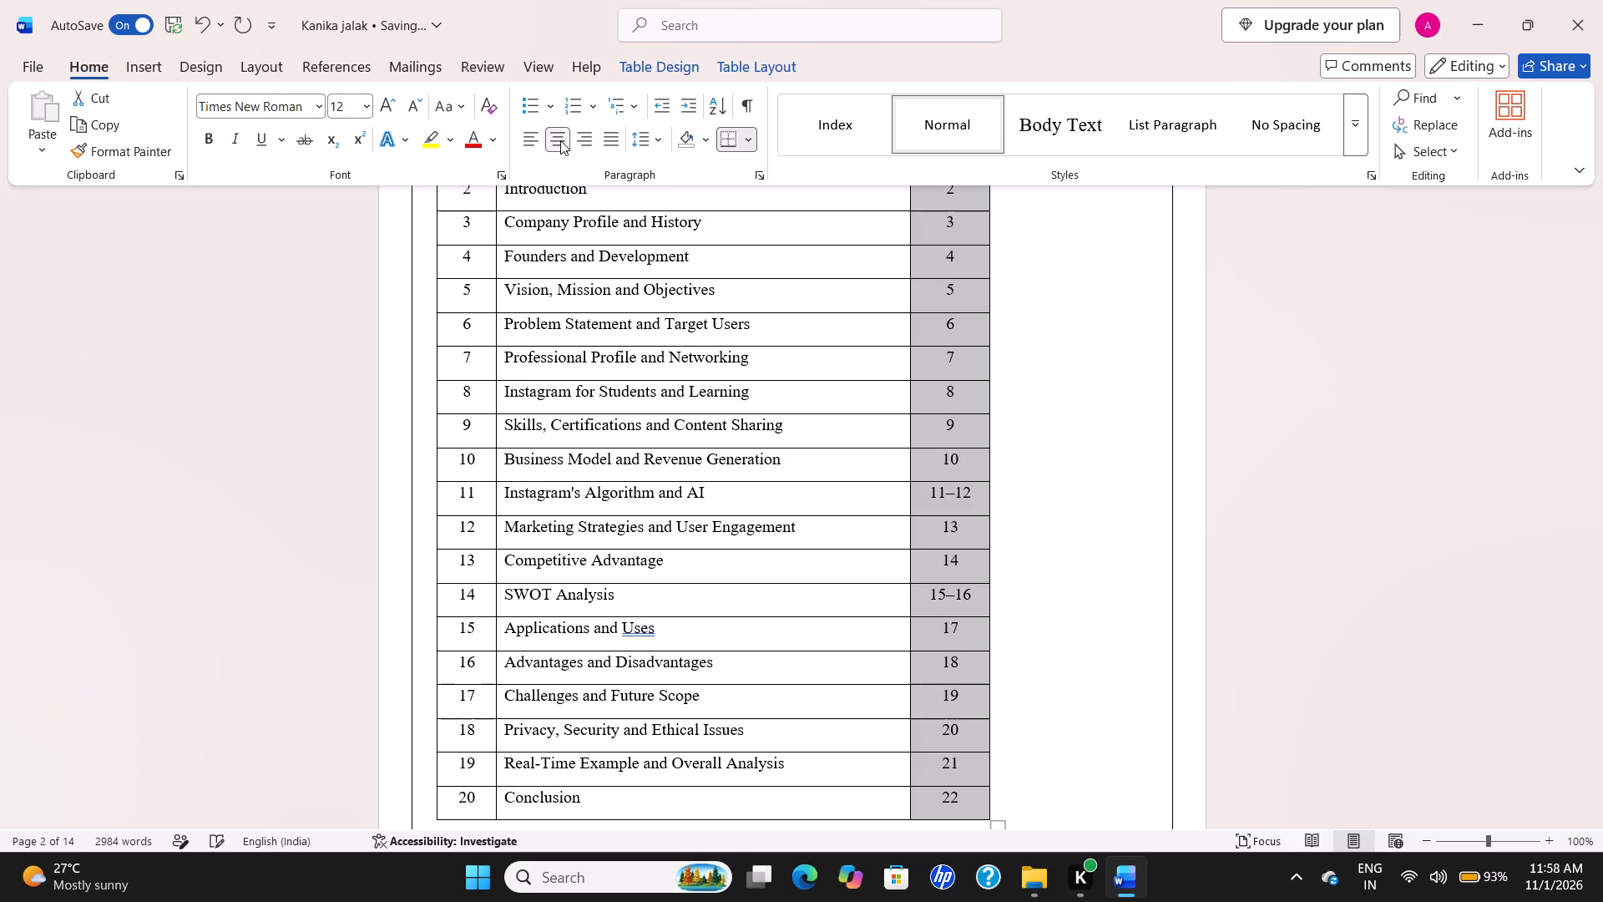
click(331, 530)
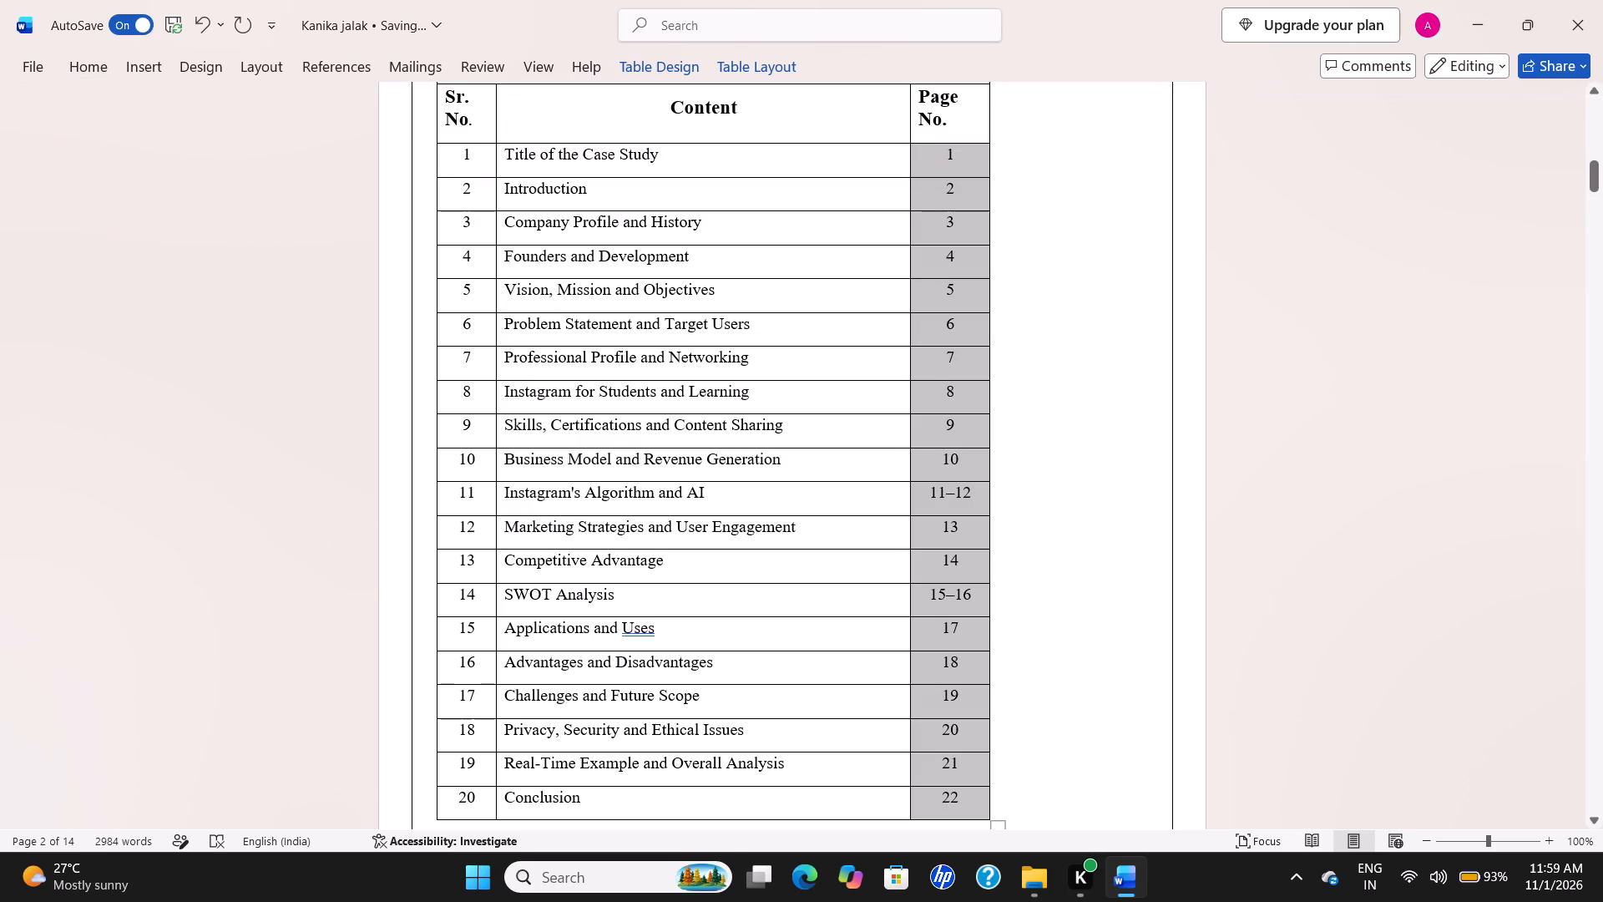
Delete the blank lines above the "1. Introduction" heading so it starts directly under the page header.
click(331, 530)
click(331, 530)
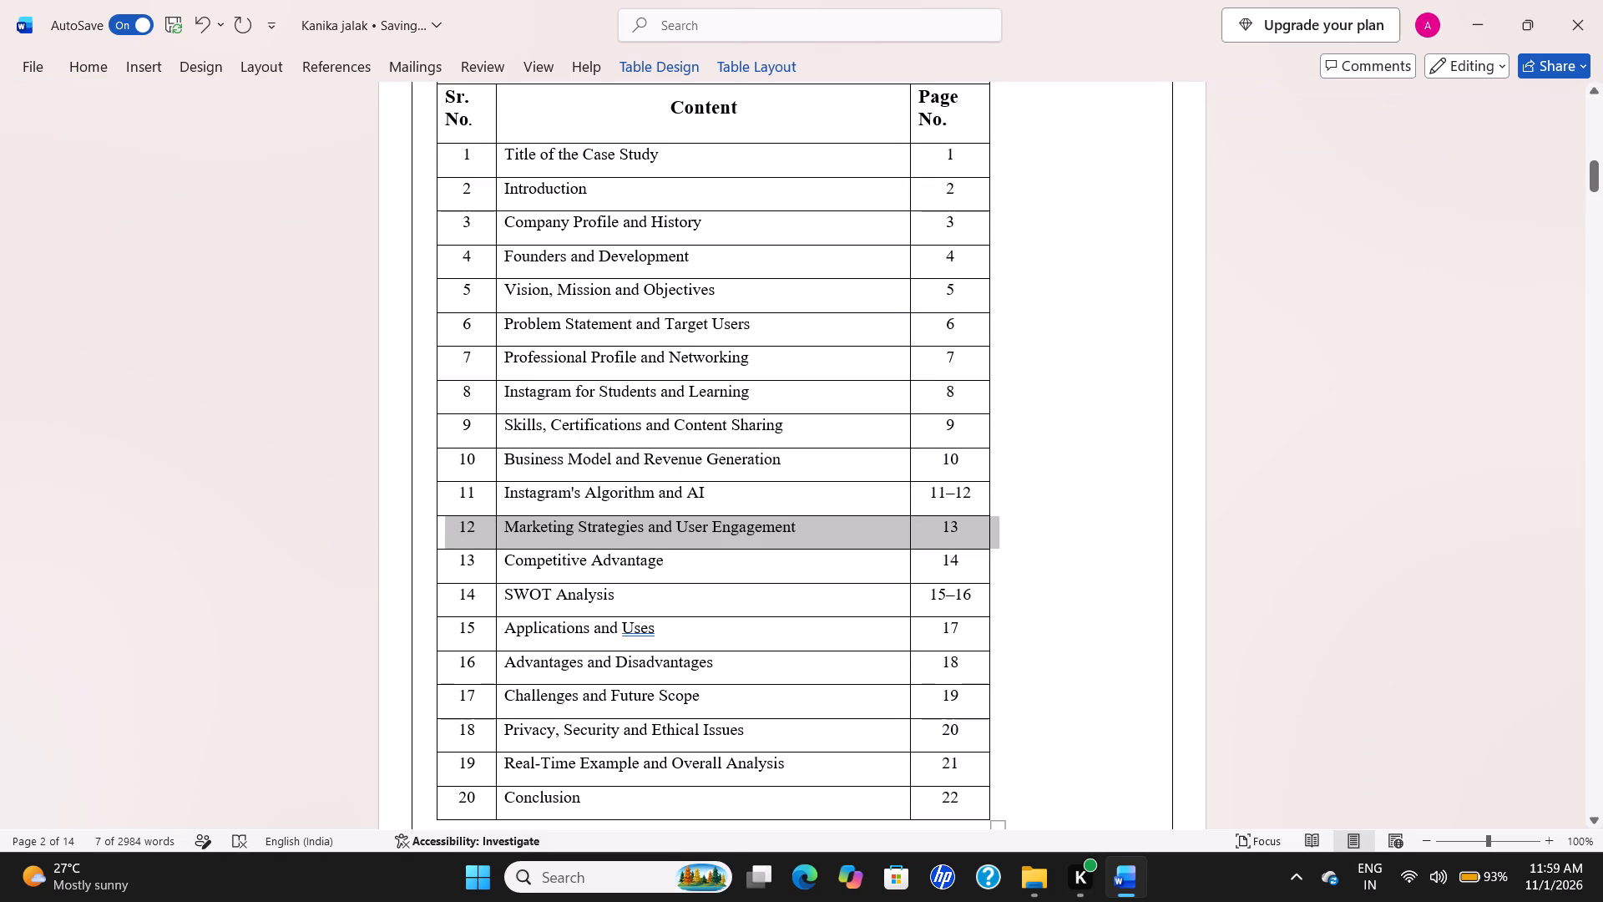
scroll(655, 680, down, 3)
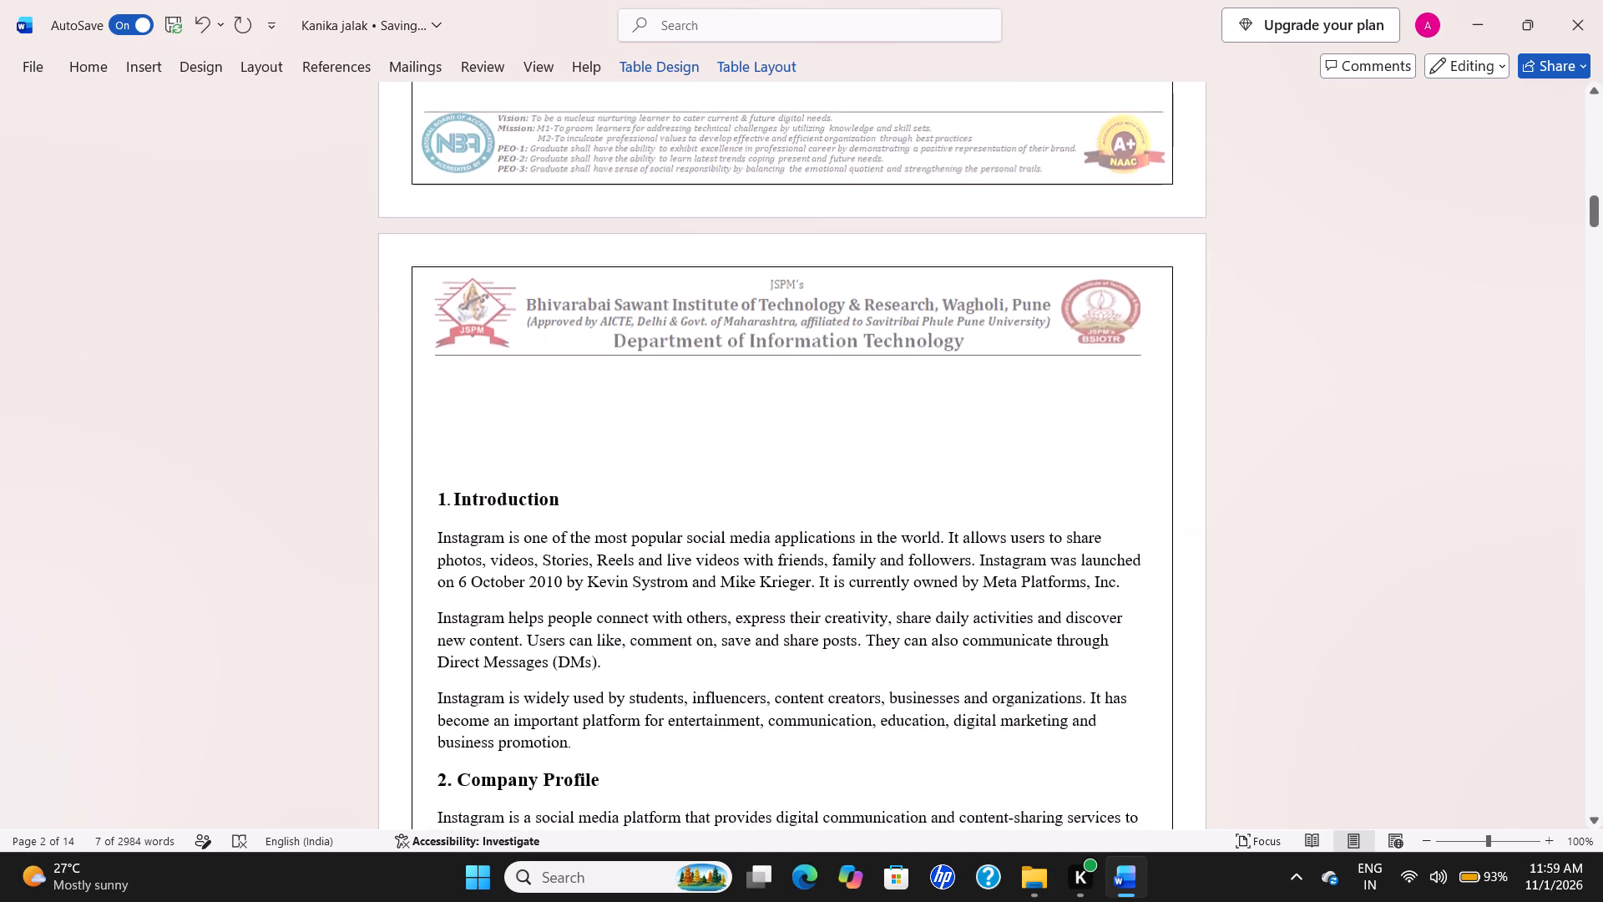
scroll(655, 680, down, 1)
click(467, 314)
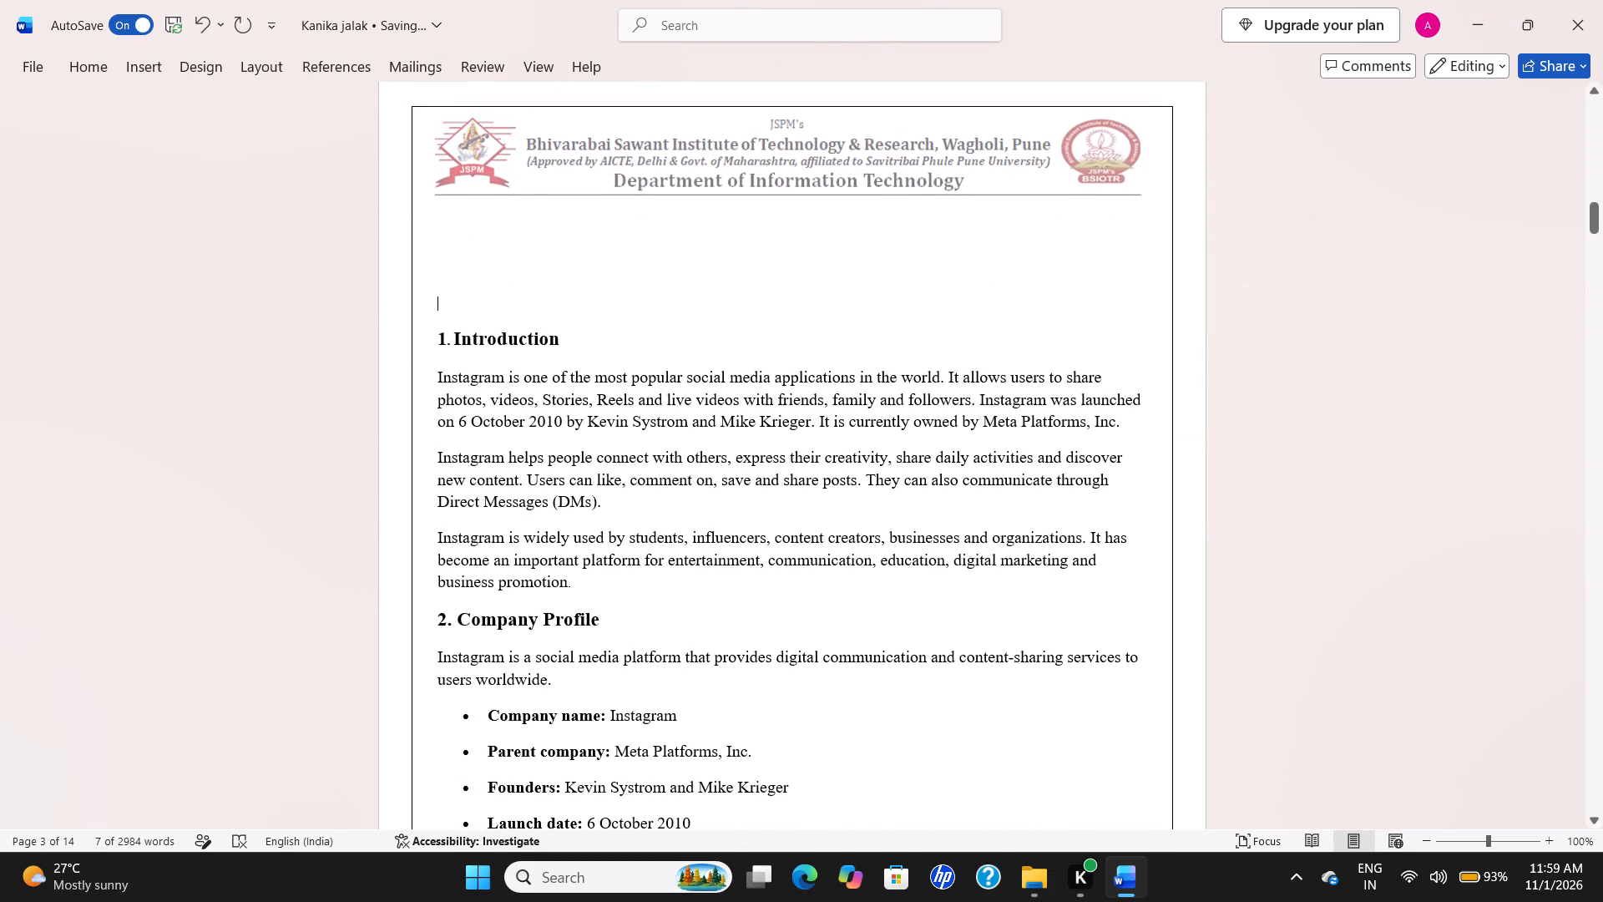
key(BackSpace)
key(BackSpace)
key(BackSpace)
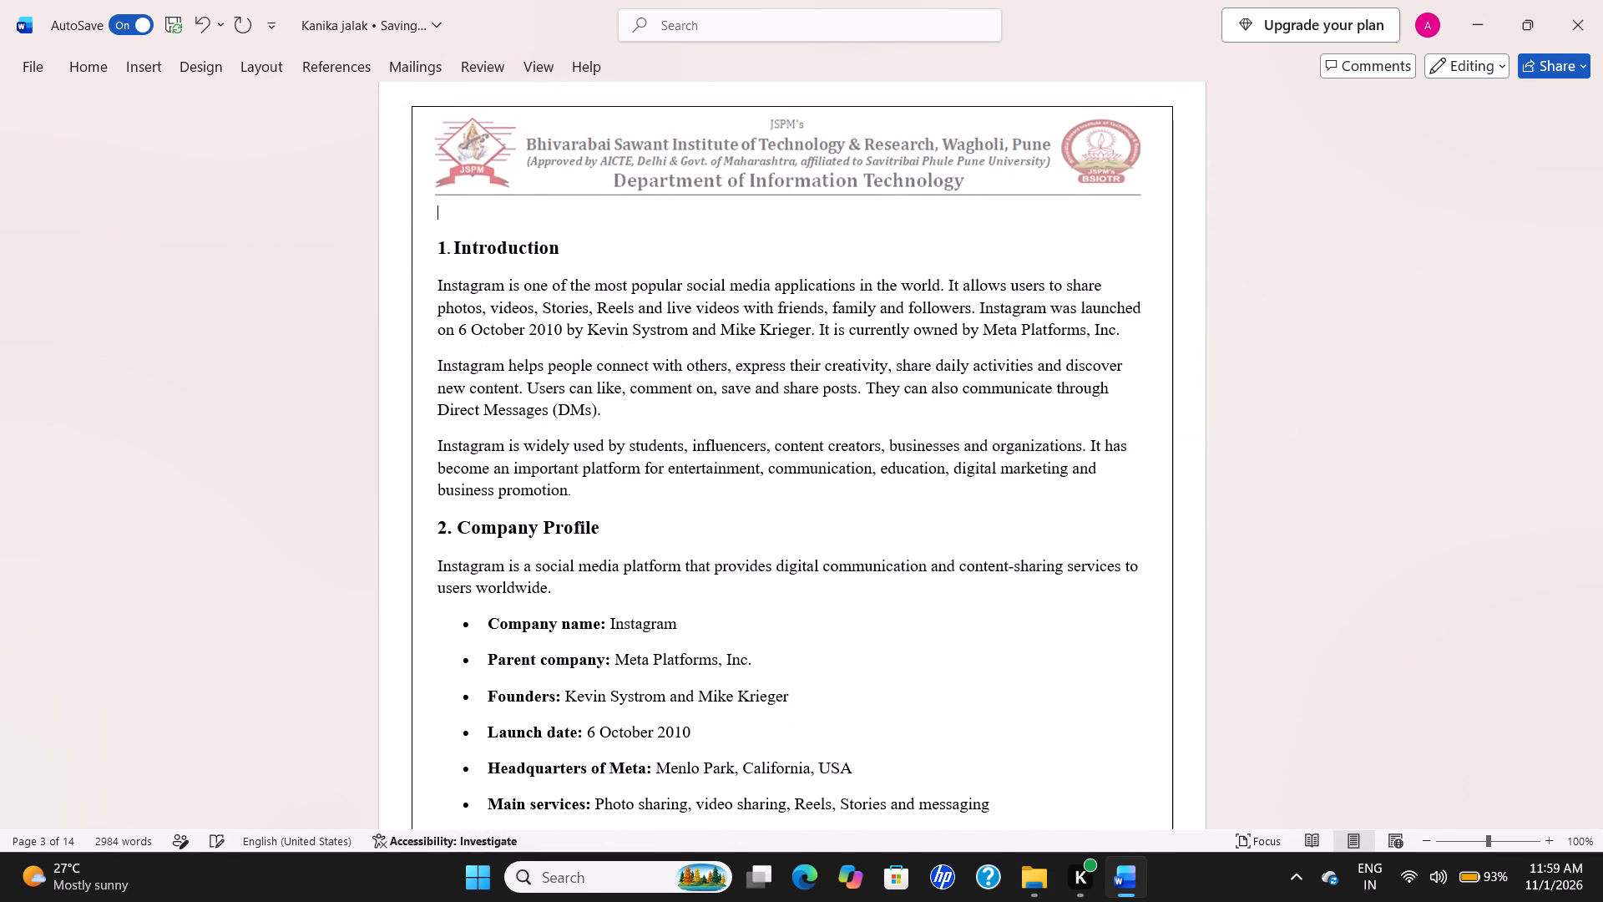
key(BackSpace)
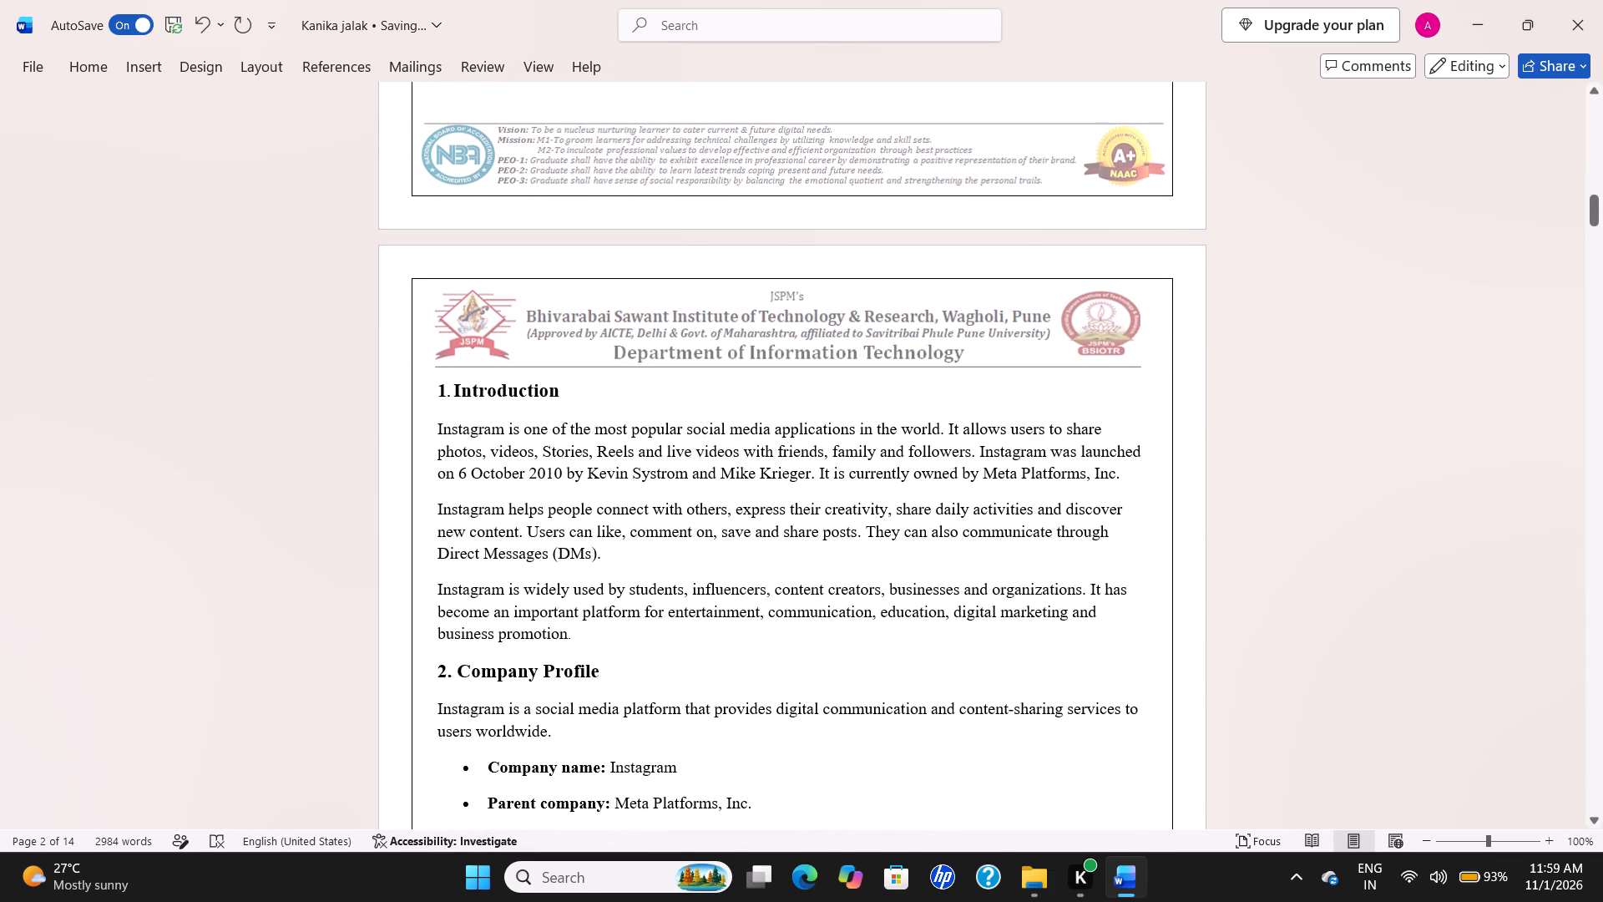
Delete the blank line above the "4. Founders and Development" heading.
scroll(467, 314, down, 5)
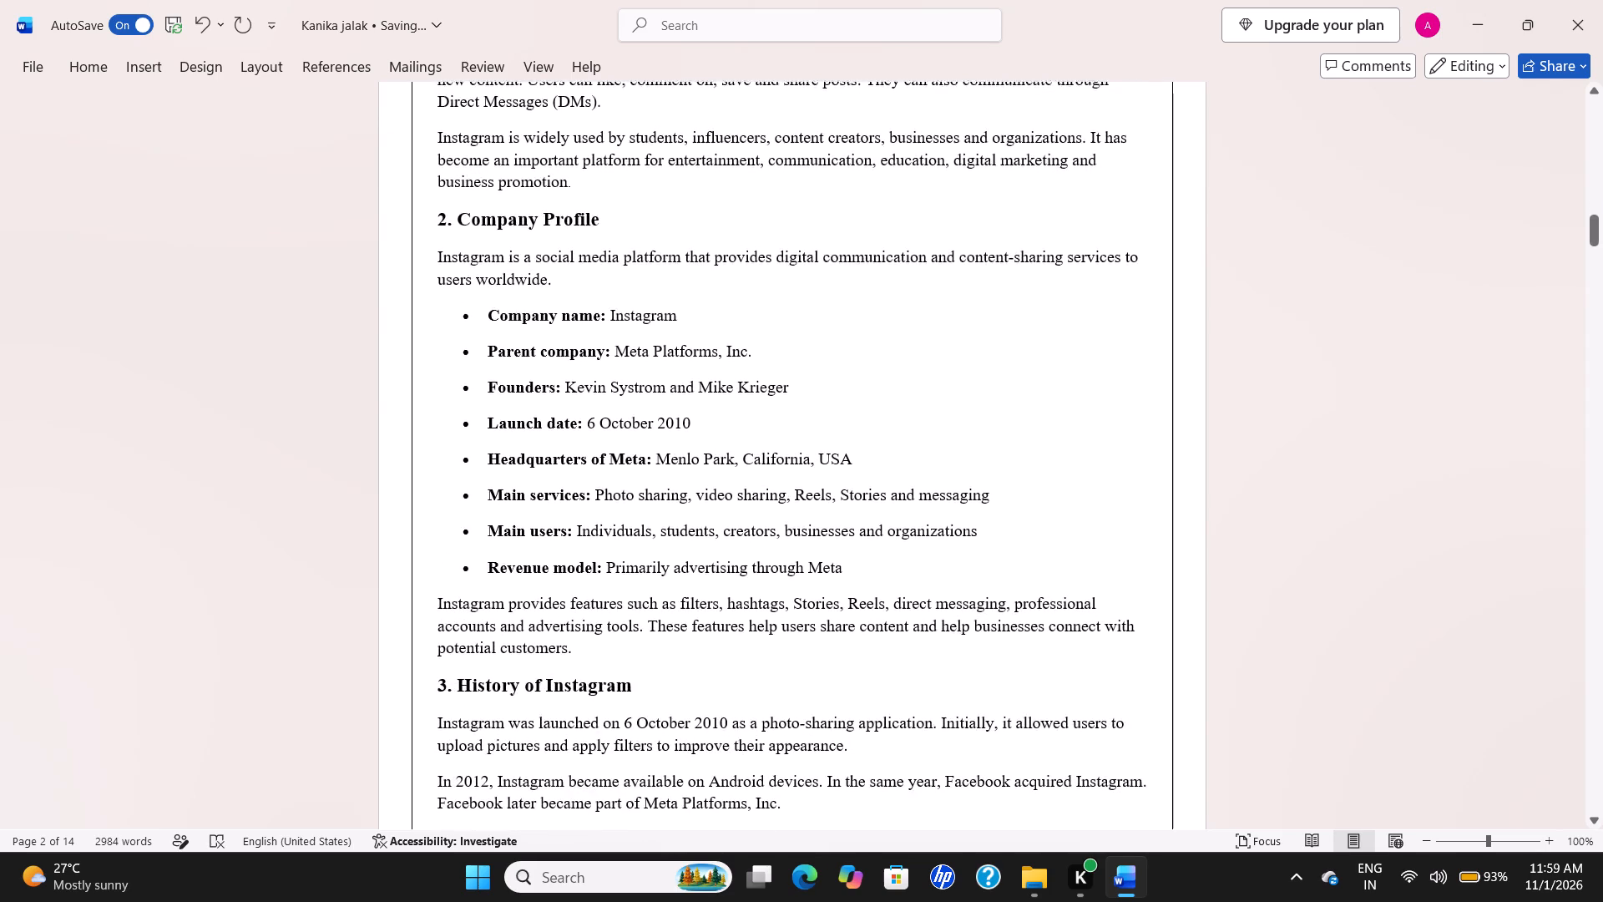
scroll(467, 314, down, 3)
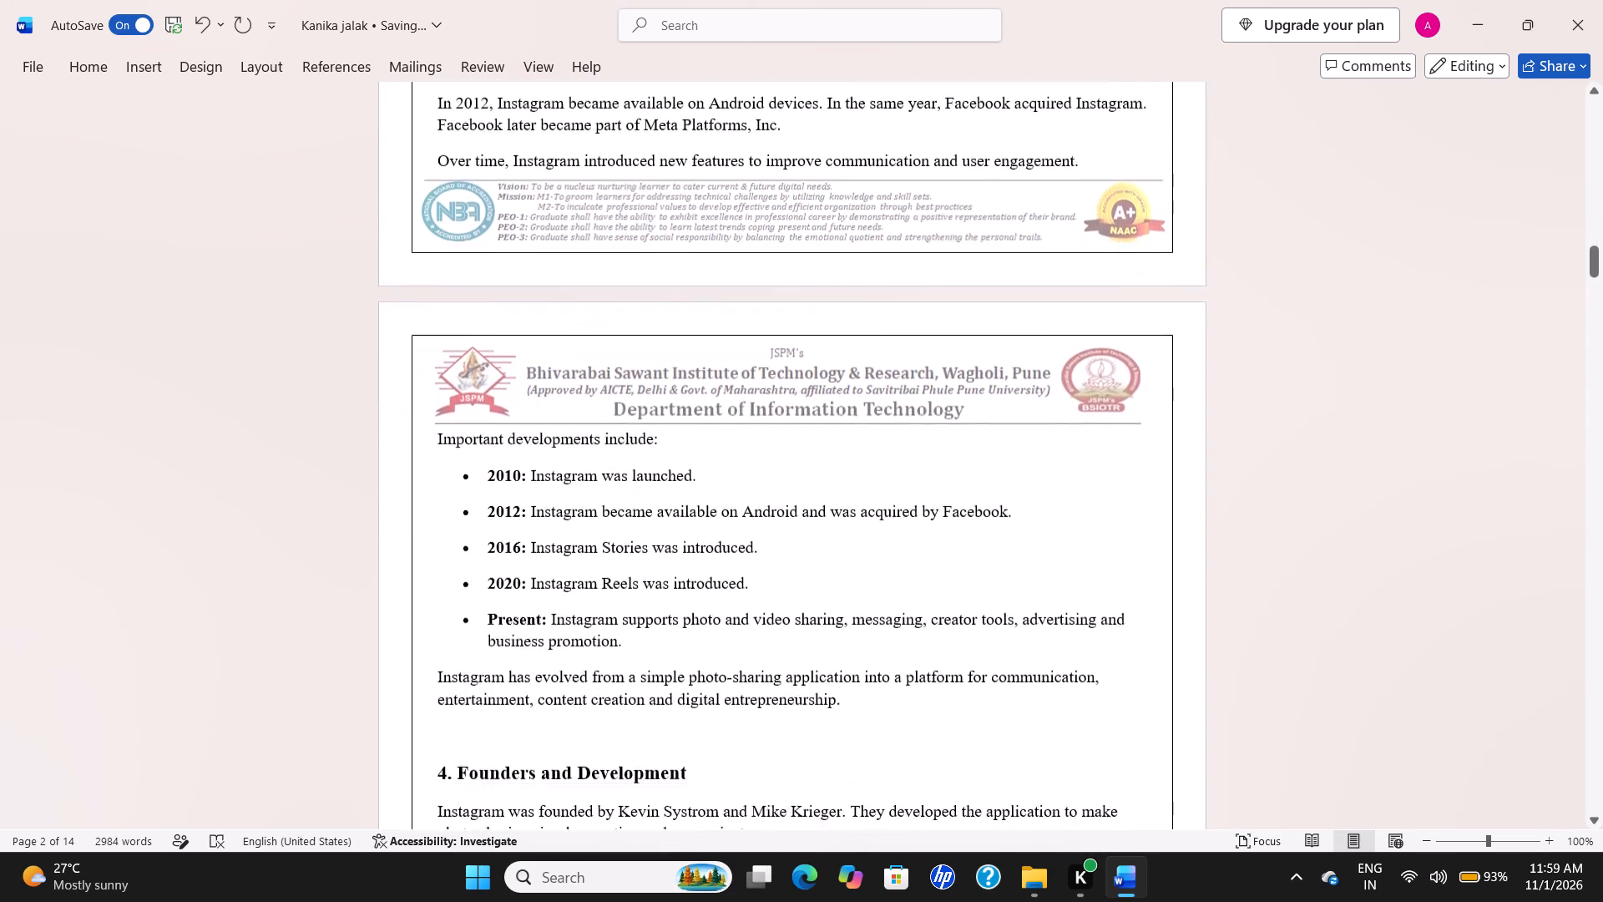
scroll(467, 314, down, 1)
click(434, 597)
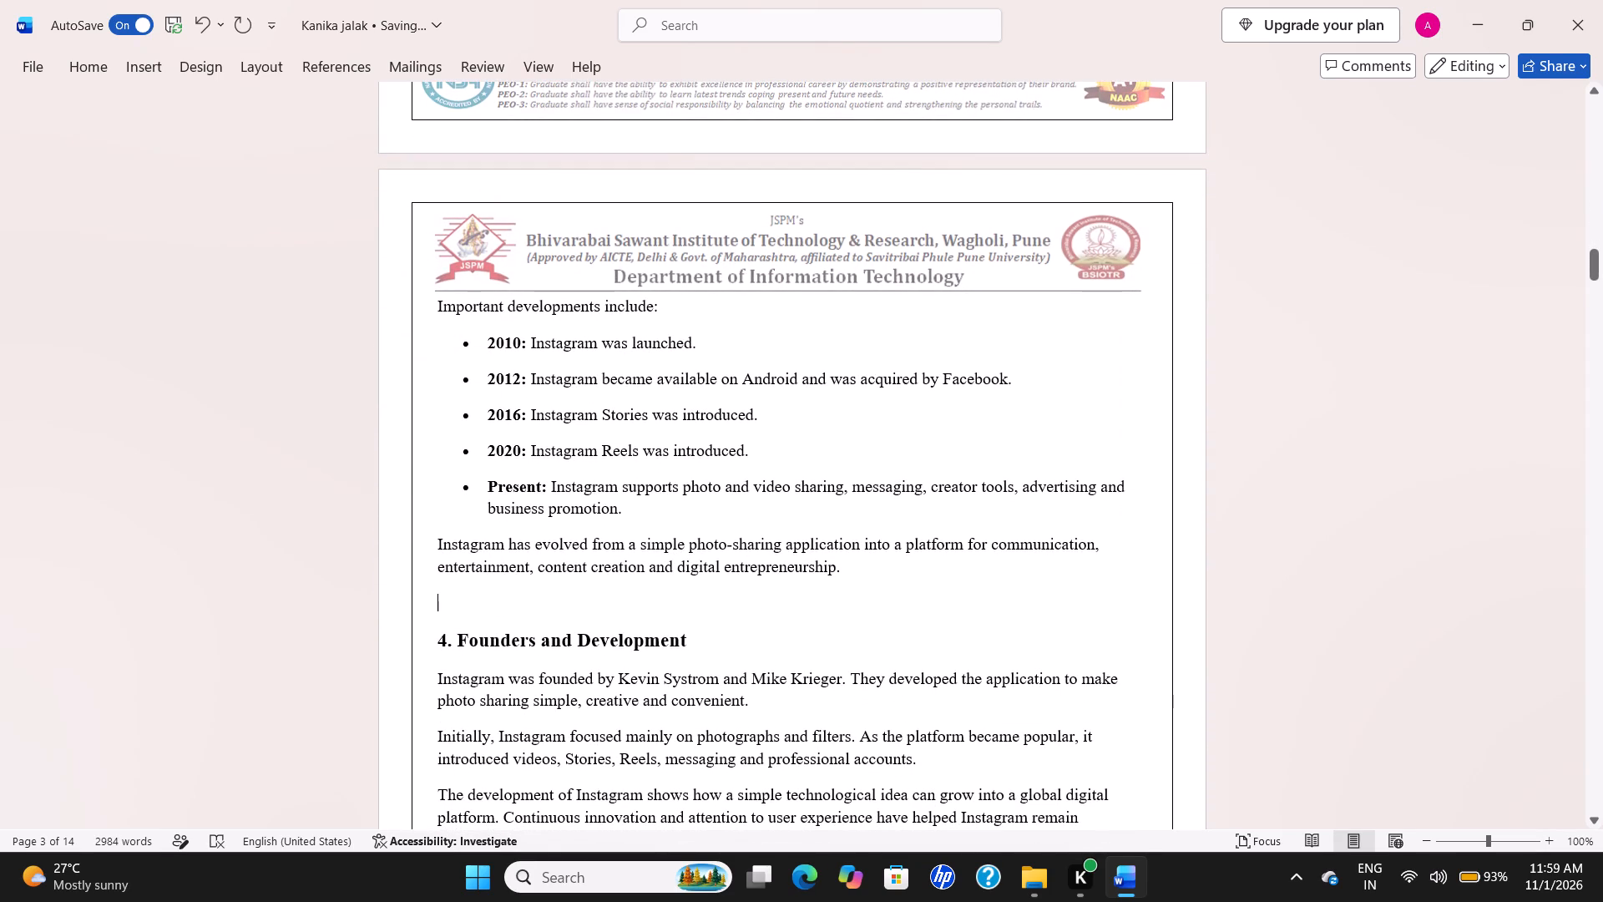
key(BackSpace)
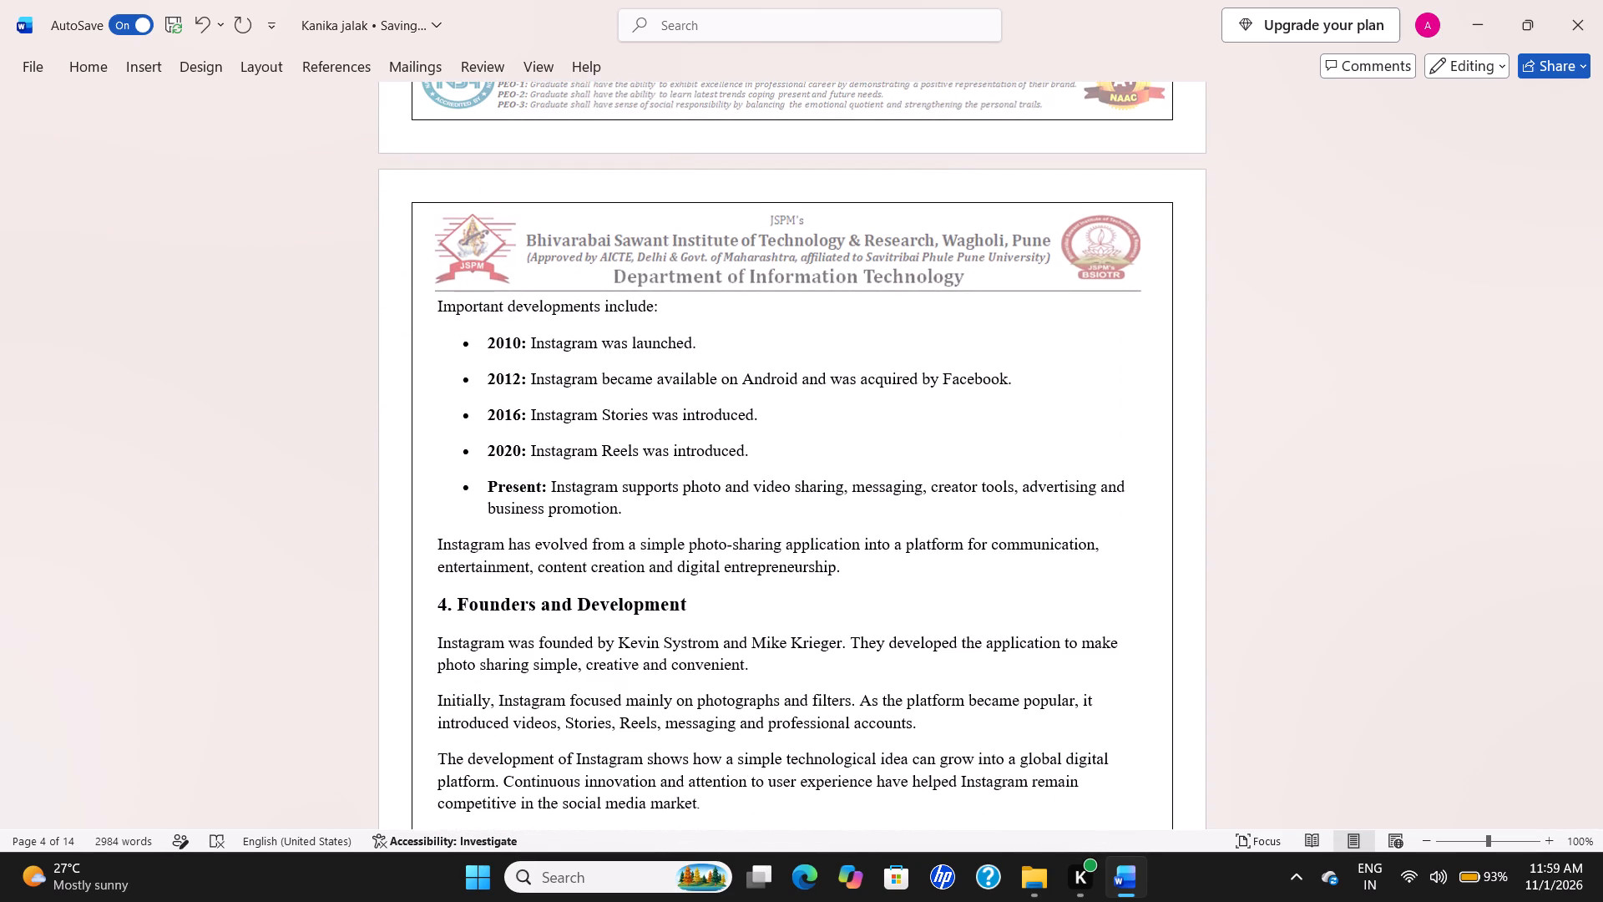
Set the headings "7. Professional Profile and Networking" and "7.1 Professional Profile" to font size 14.
scroll(434, 597, down, 6)
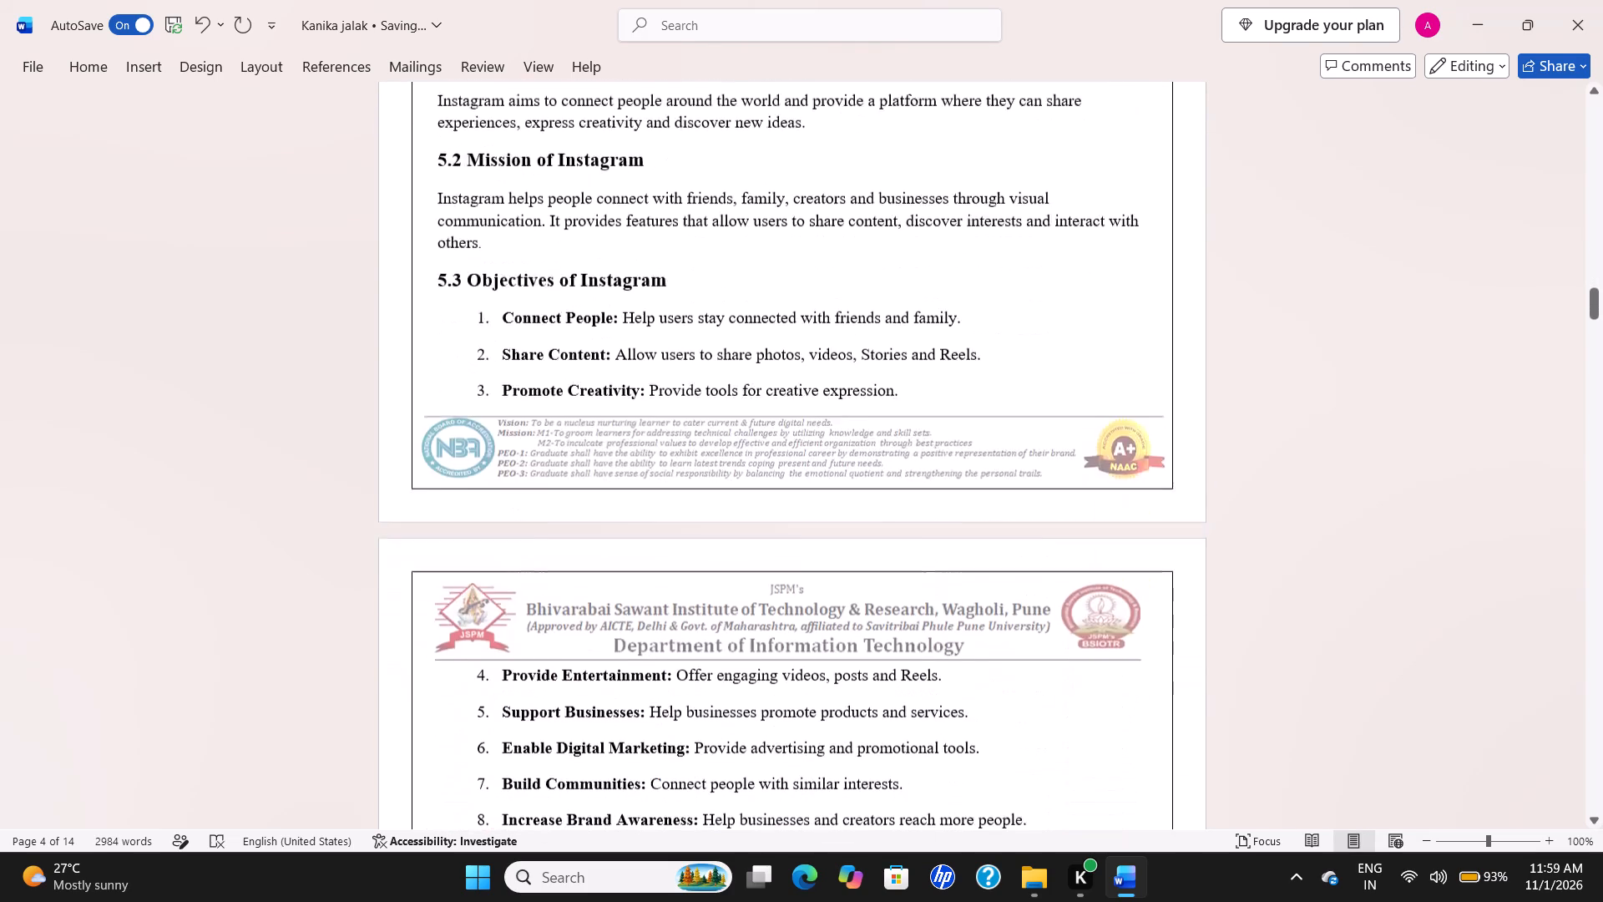
scroll(434, 597, down, 2)
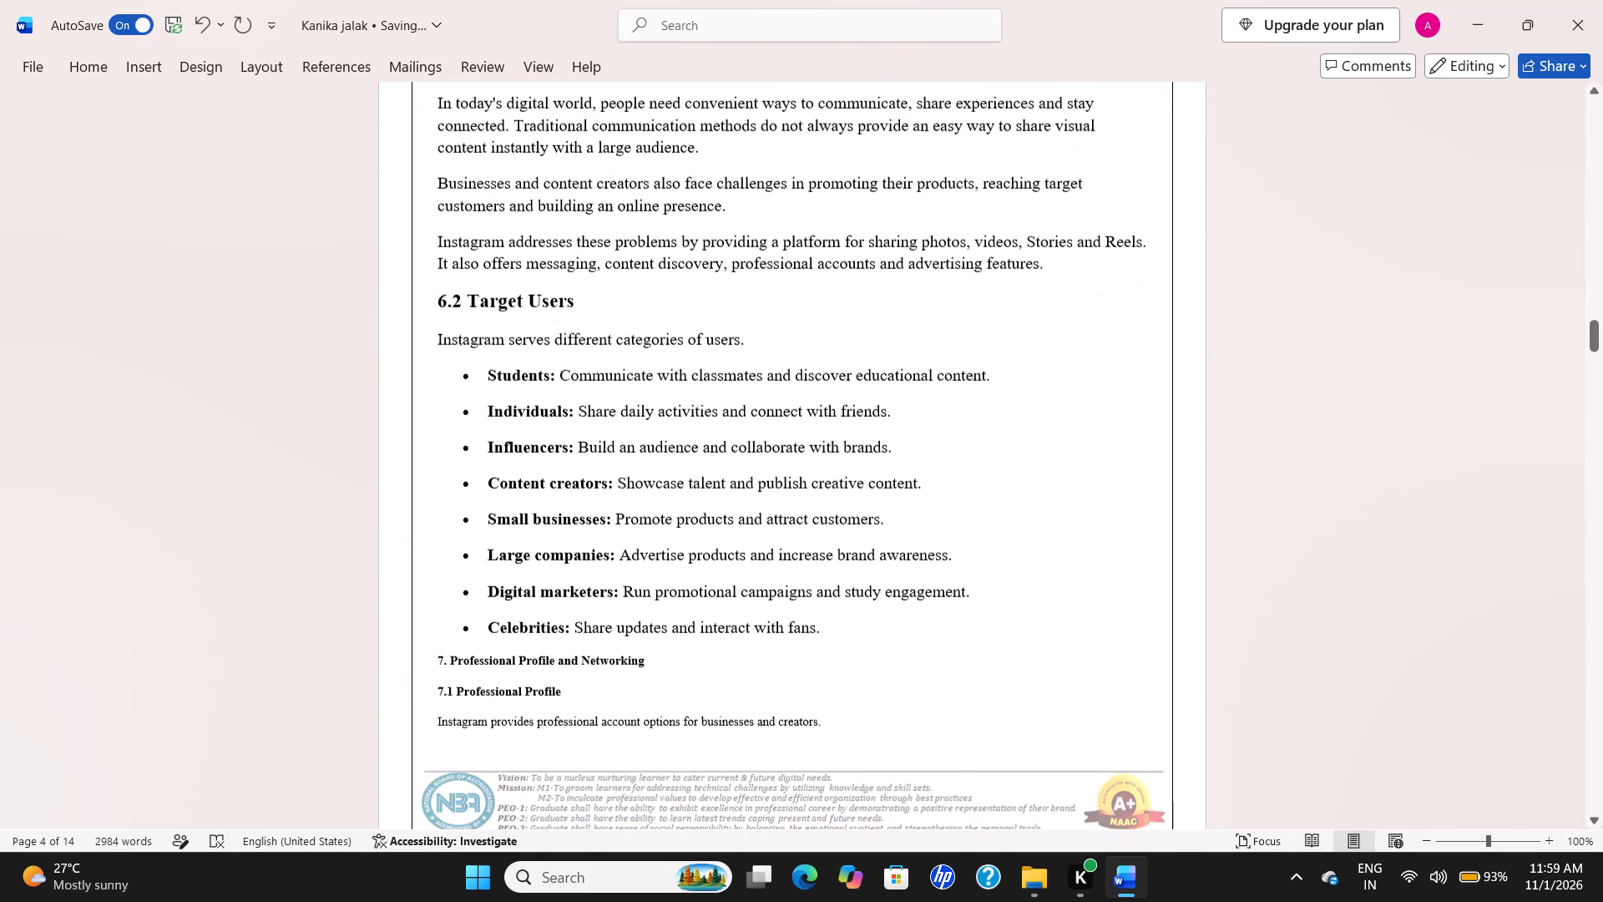
scroll(434, 597, down, 1)
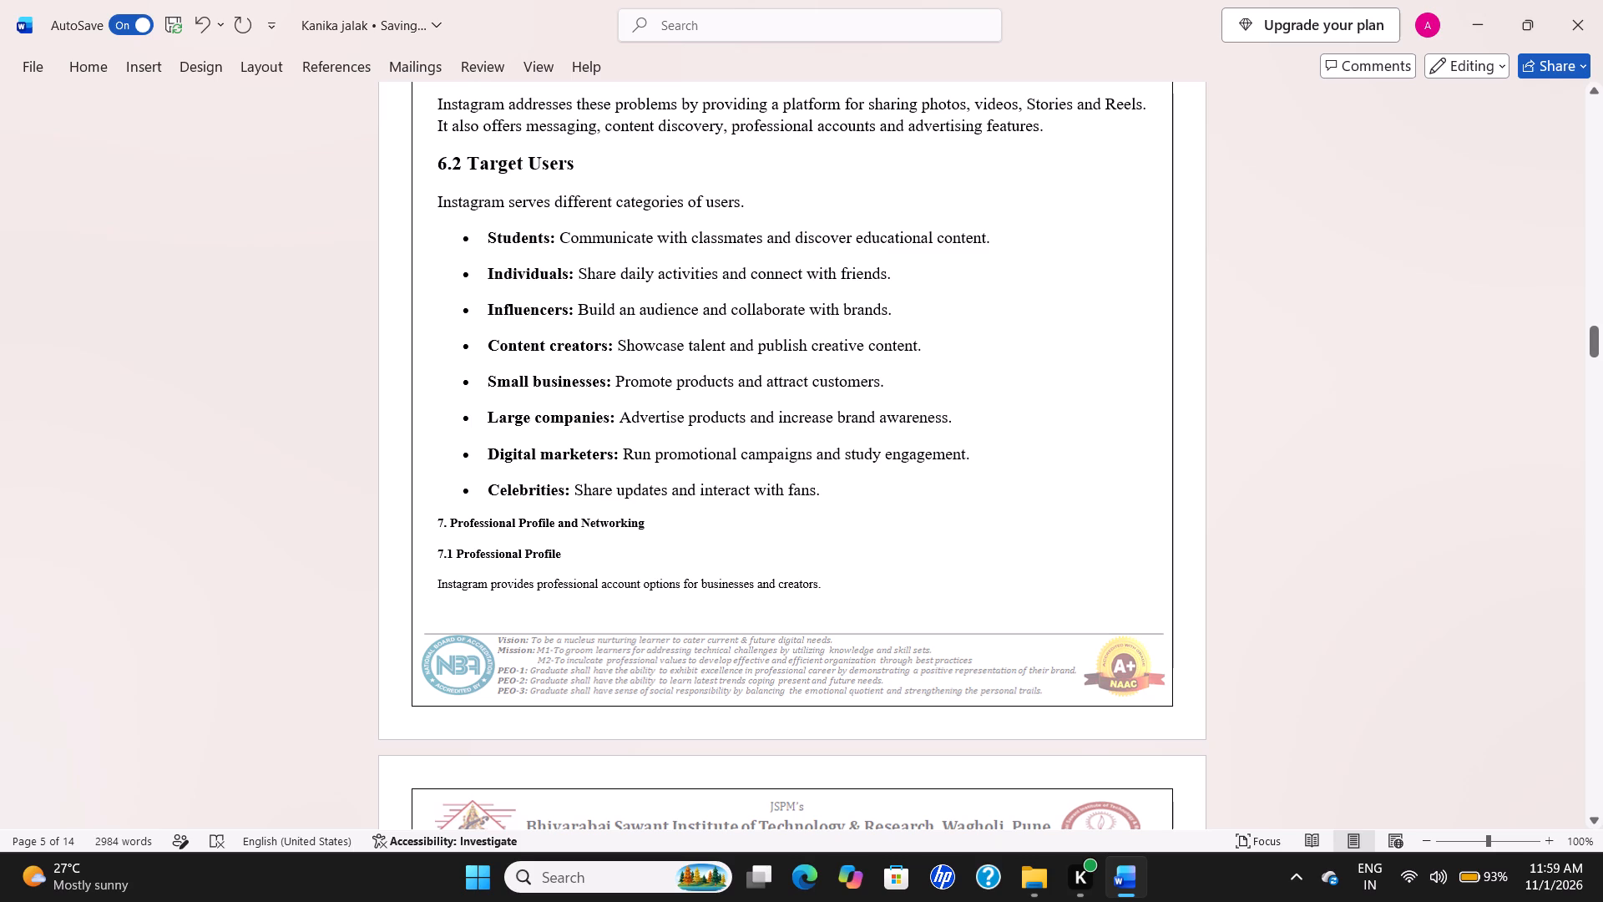
drag(437, 525, 566, 562)
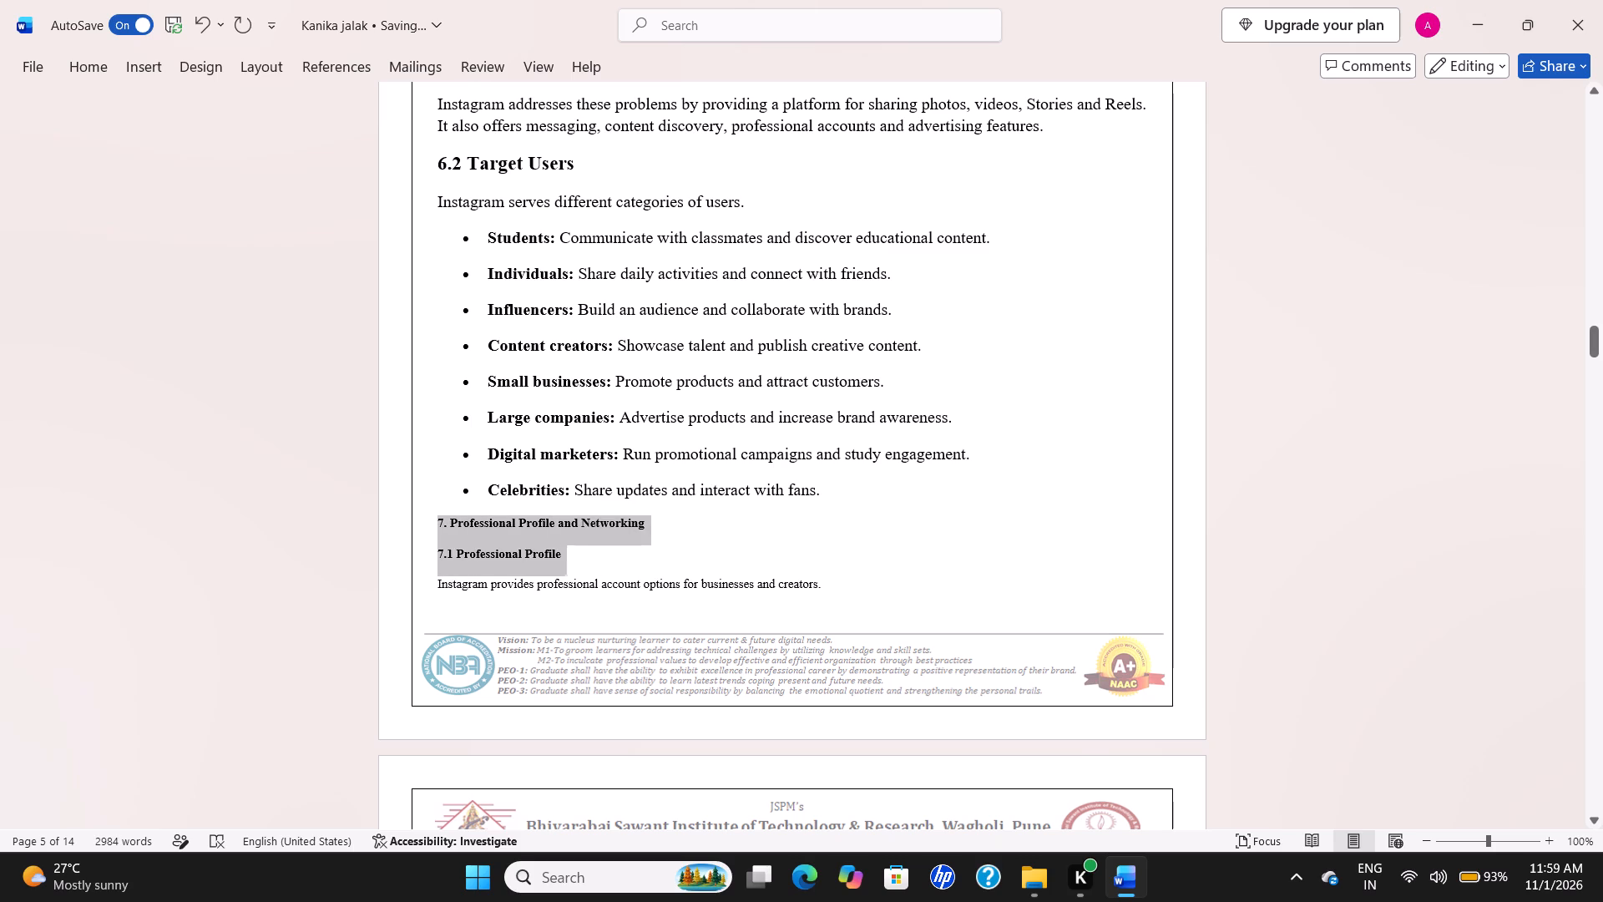
drag(566, 562, 567, 561)
click(729, 493)
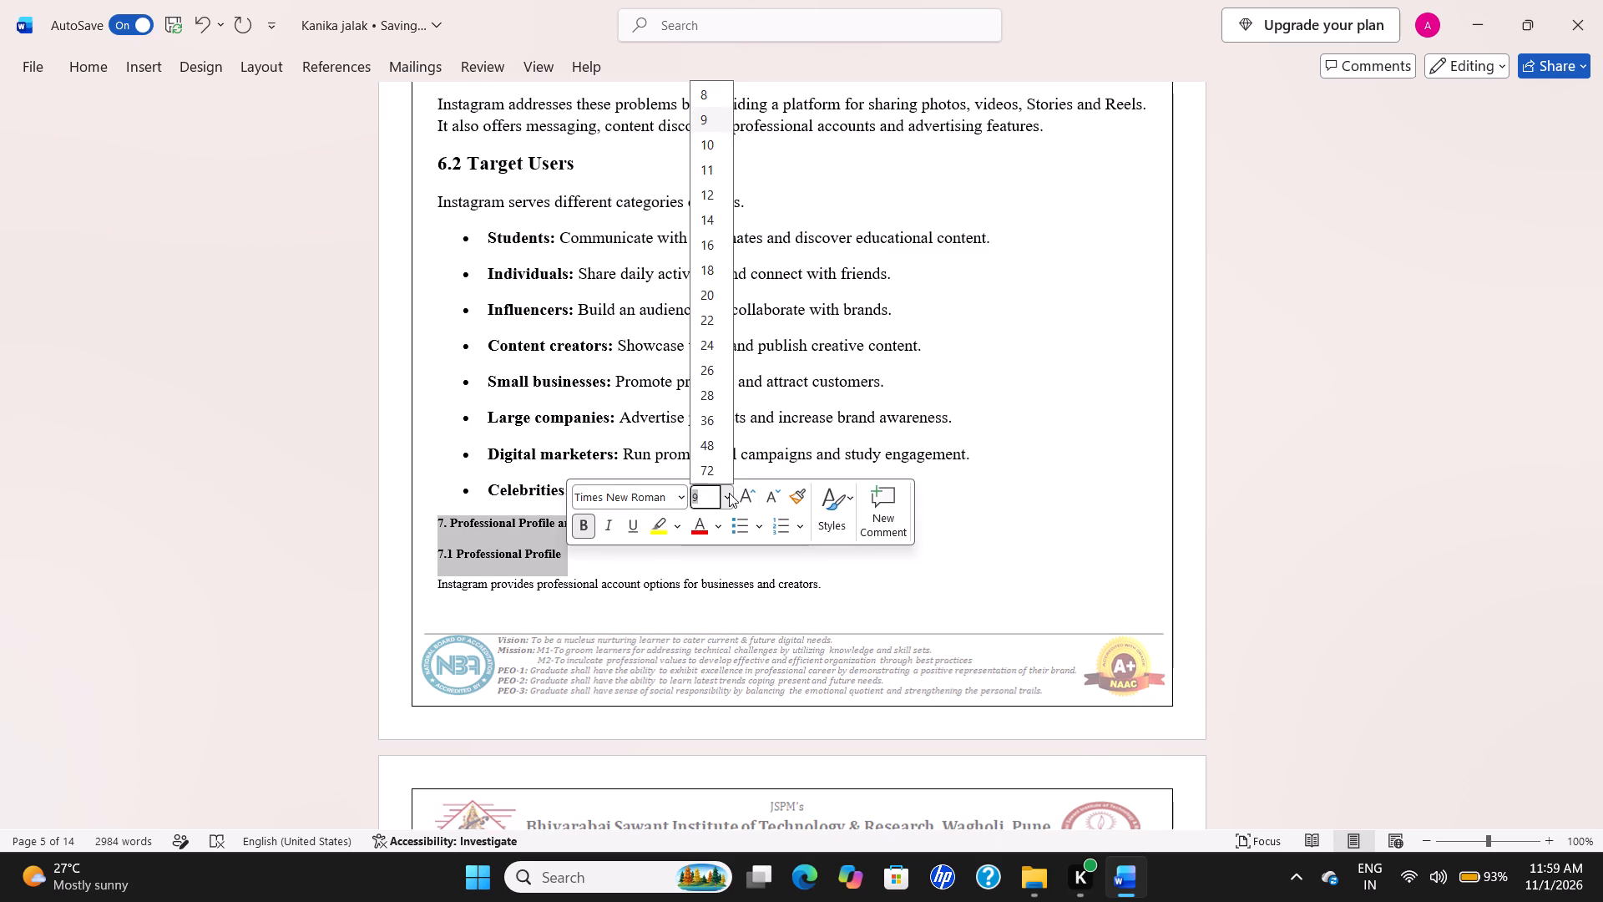
click(715, 219)
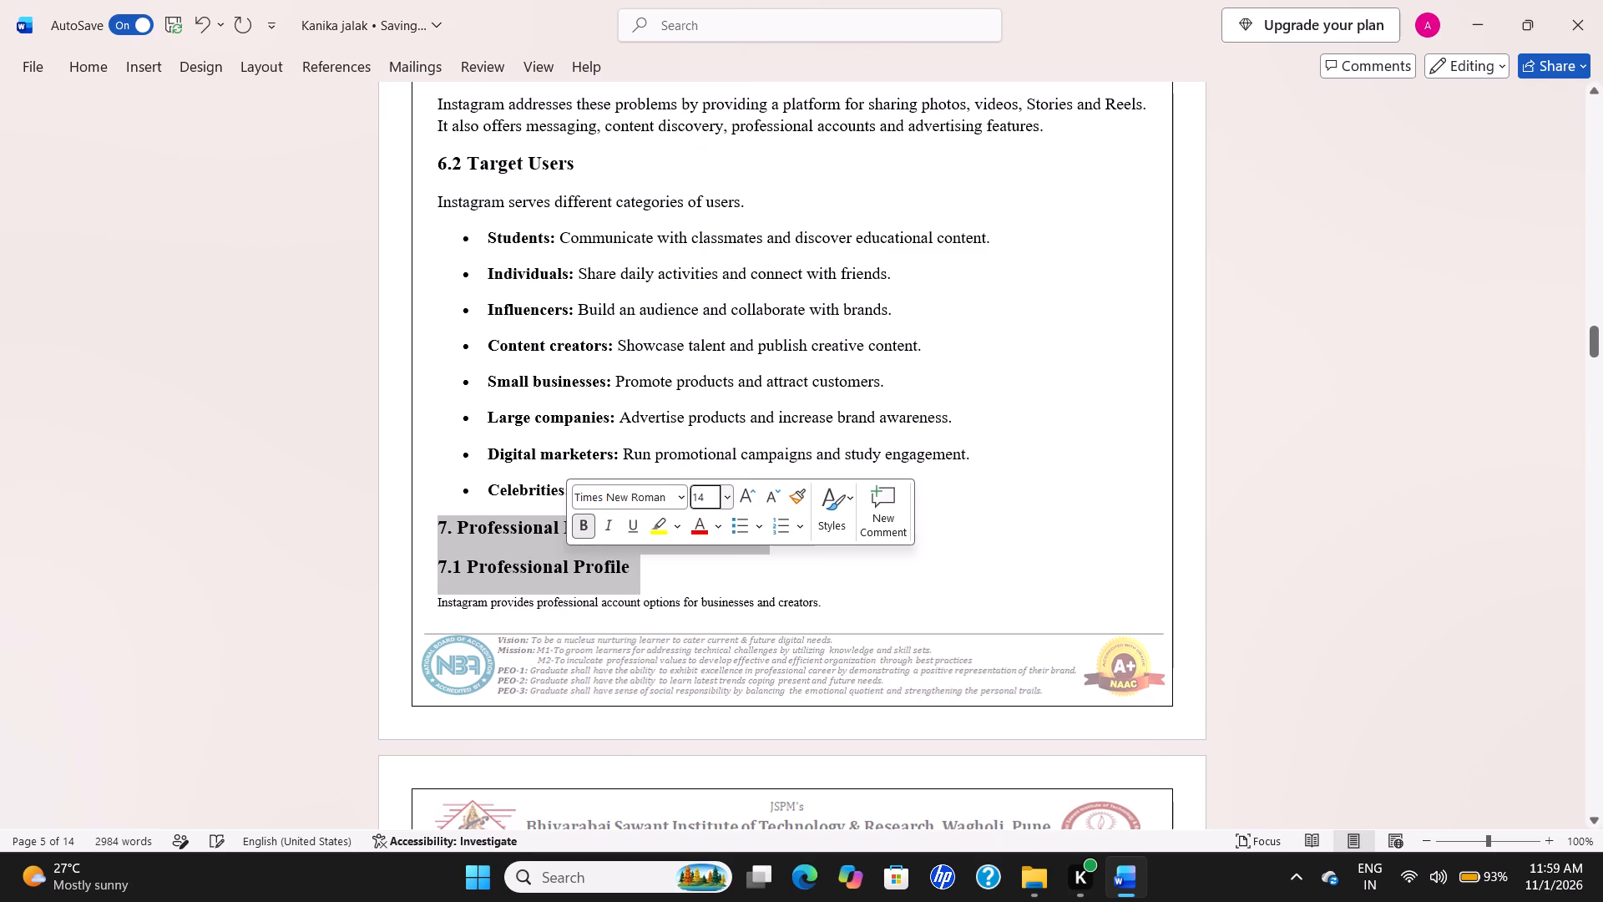
click(733, 558)
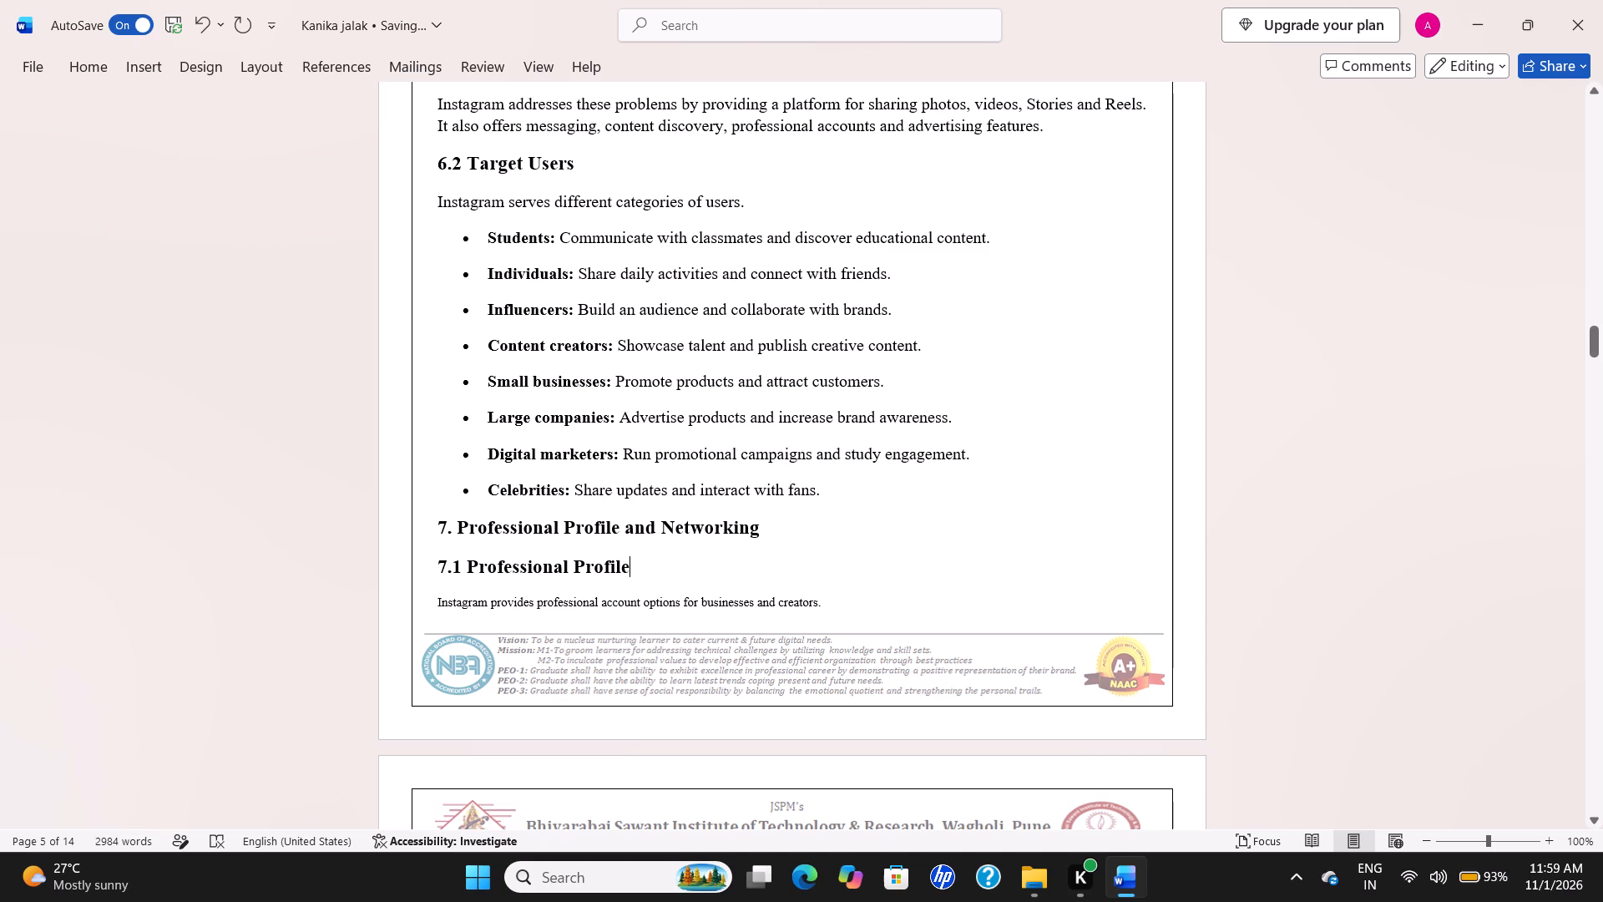
Set the sentence under "7.1 Professional Profile", beginning "Instagram provides professional account options", to font size 12.
click(438, 606)
drag(438, 606, 504, 605)
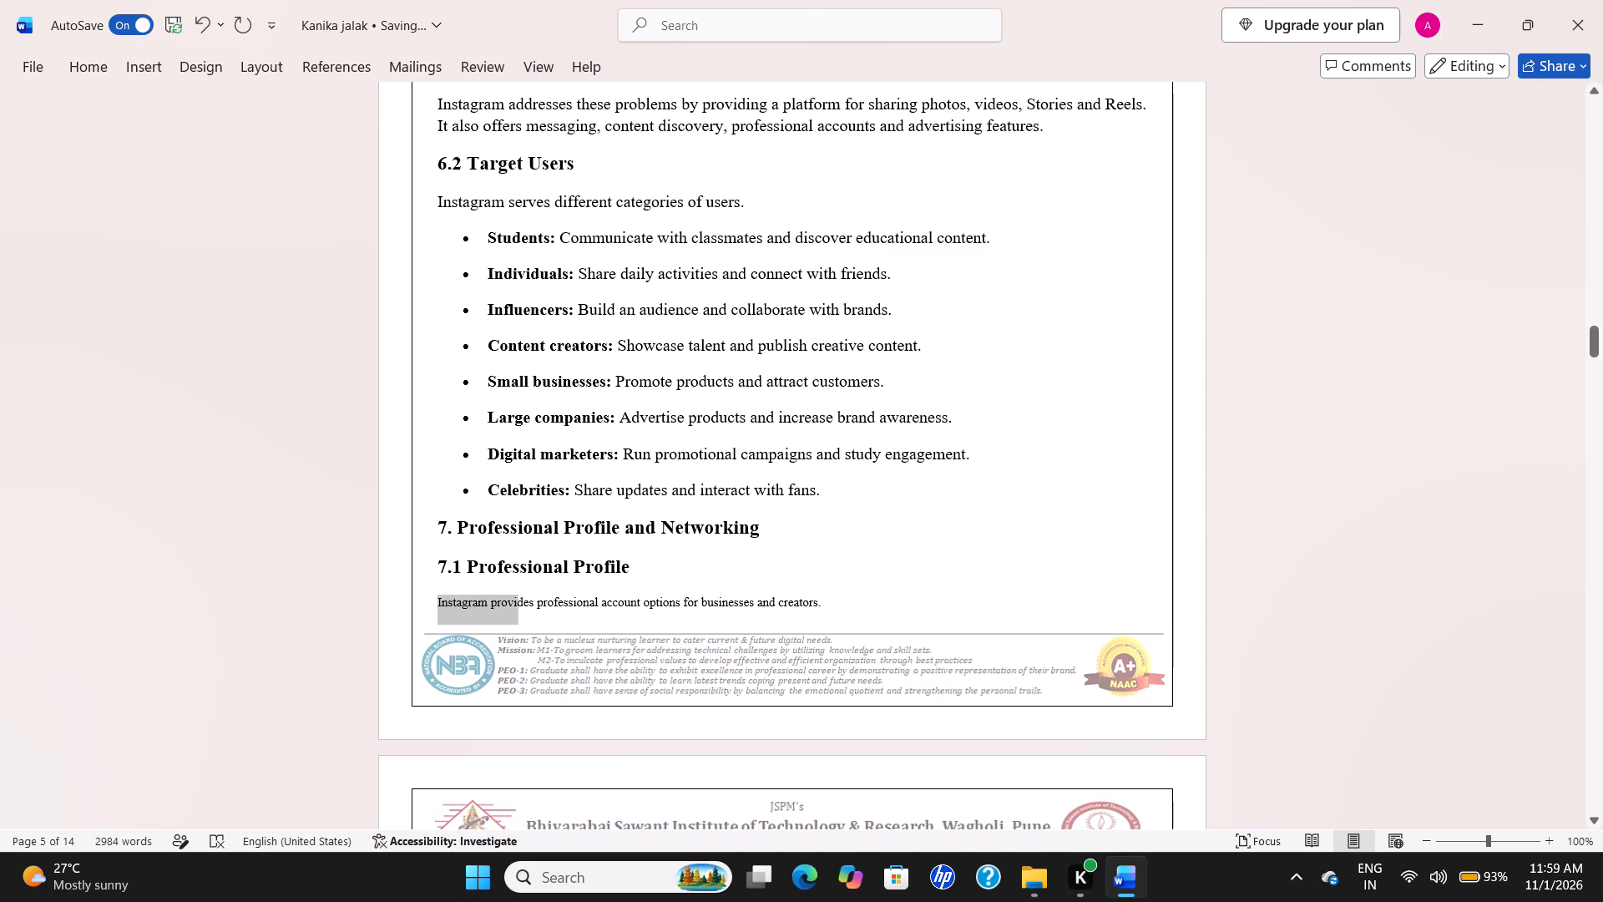
drag(504, 605, 832, 606)
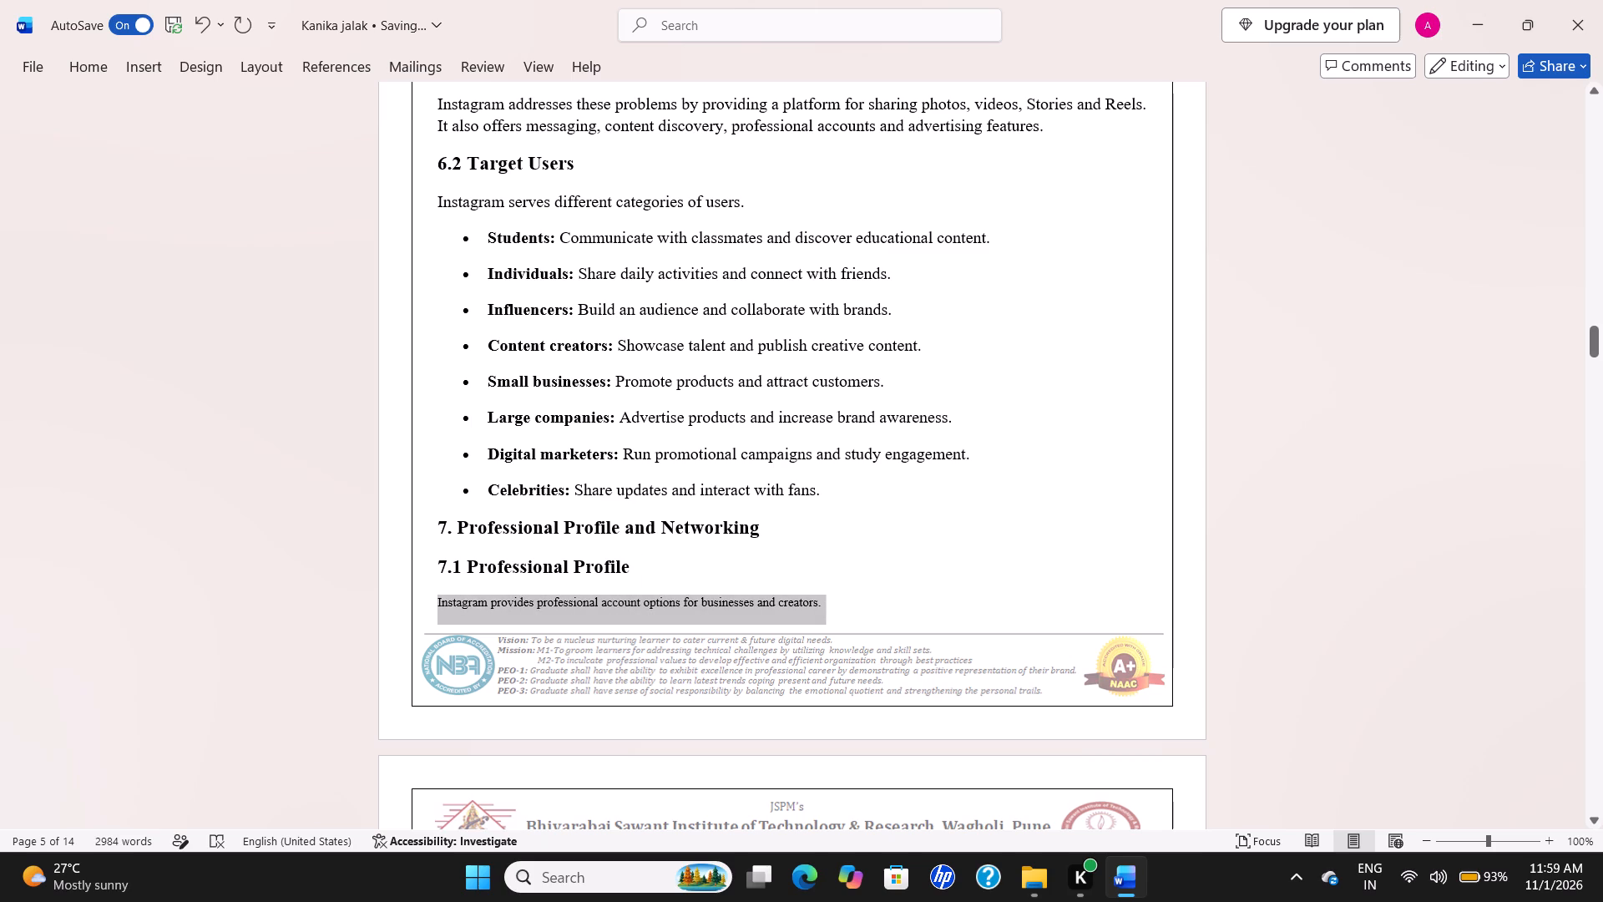
drag(832, 606, 835, 608)
click(997, 542)
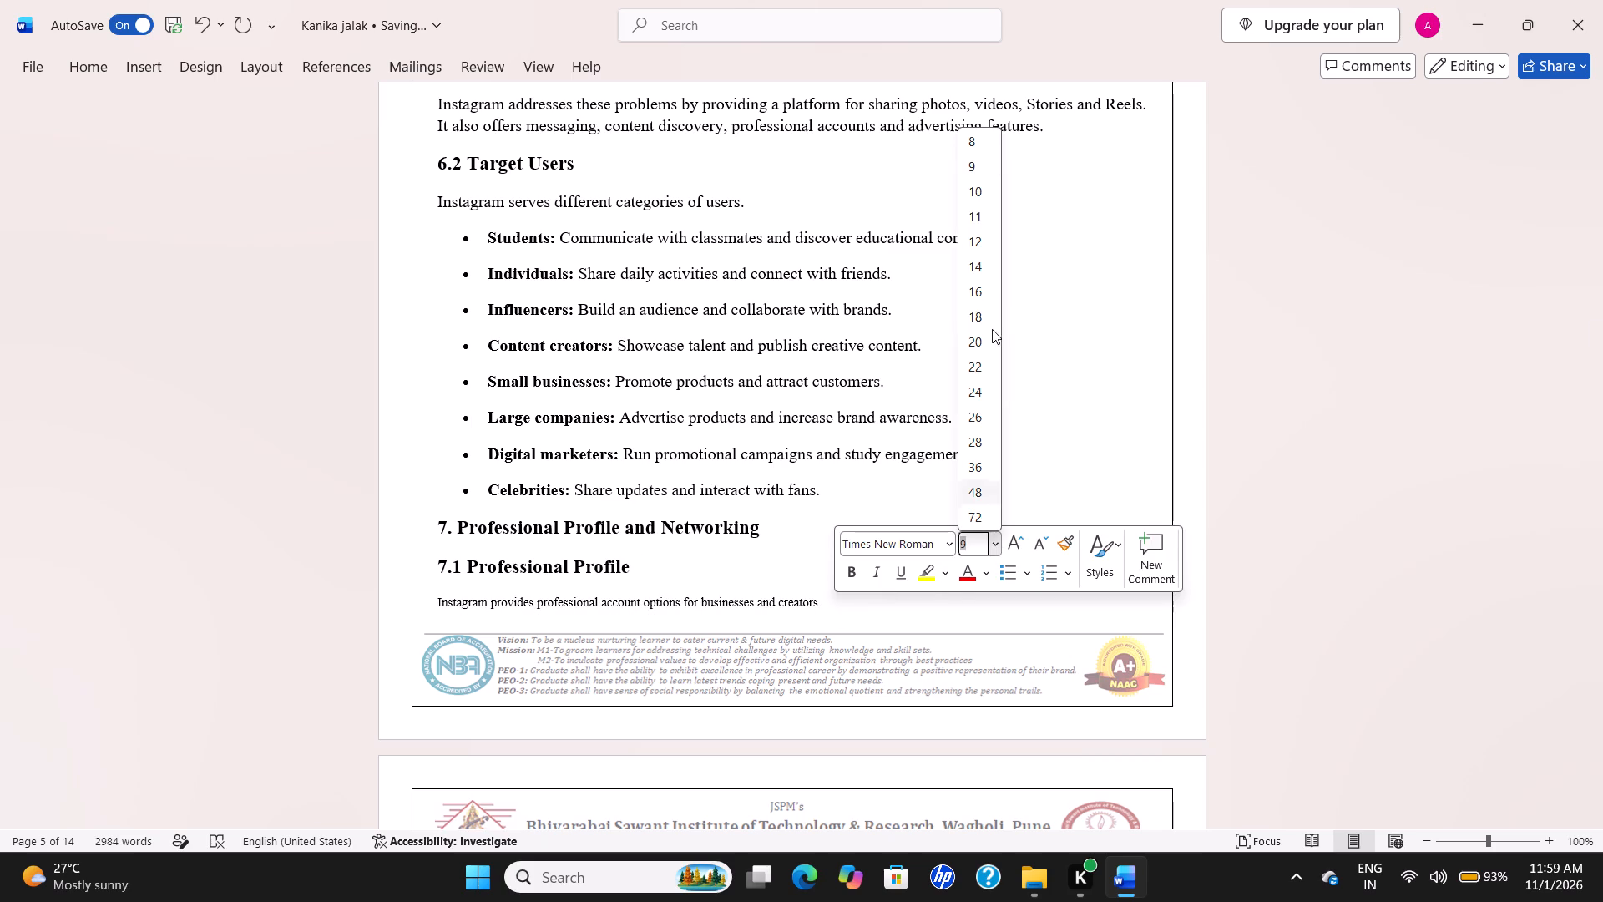
click(982, 238)
click(918, 490)
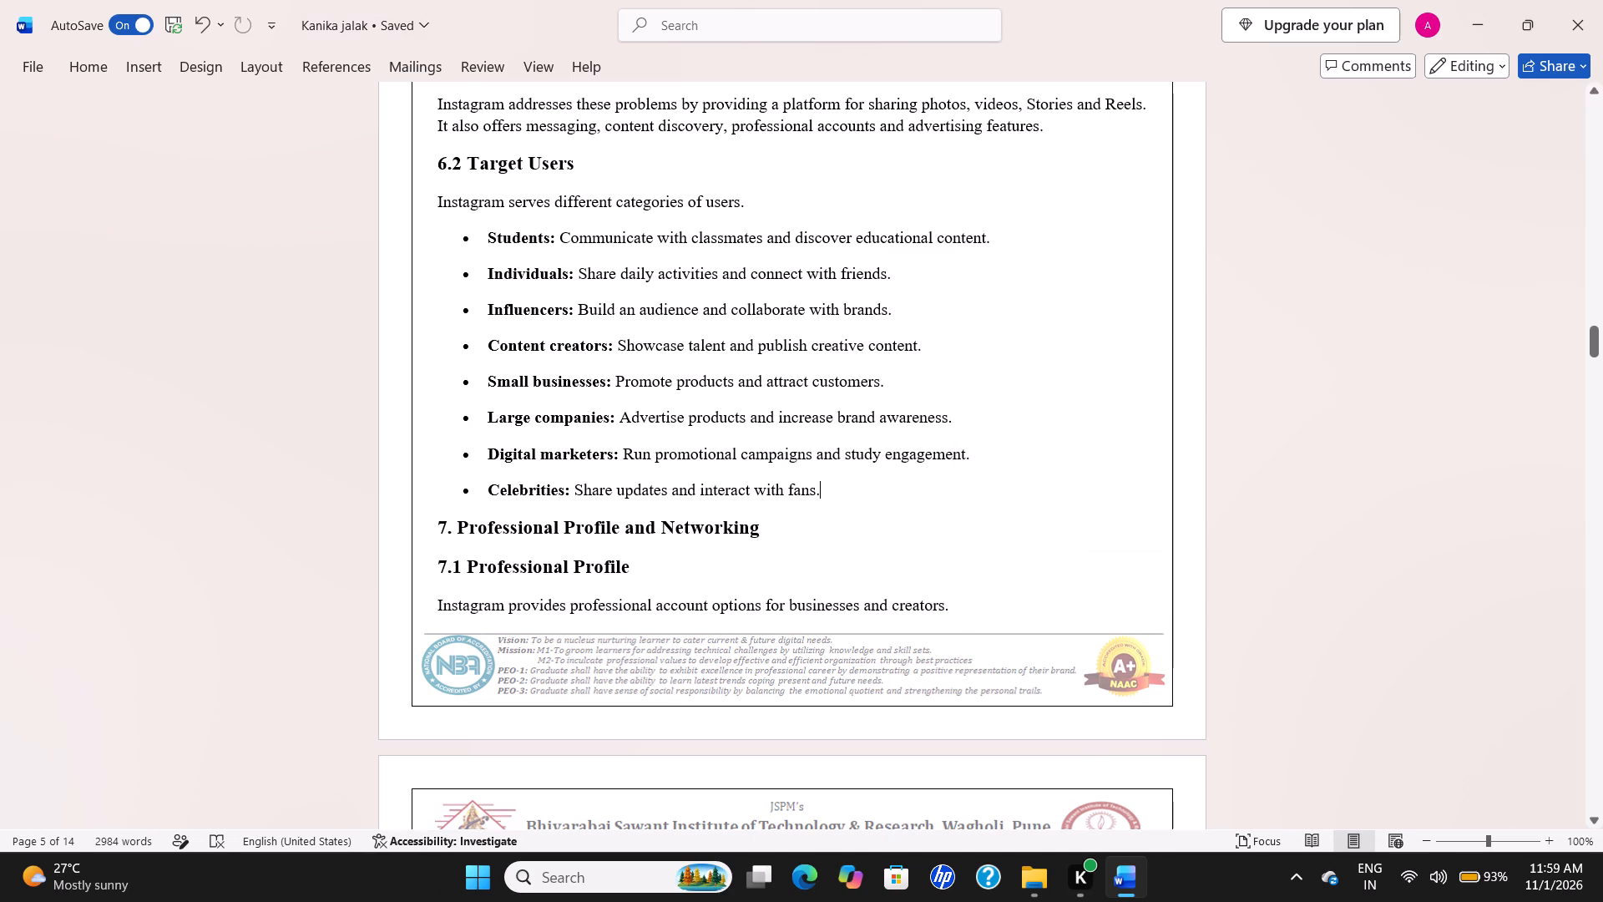
Set the two remaining 7.1 paragraphs, from "A Business Account is useful" to "content strategies", to font size 12.
scroll(918, 490, down, 3)
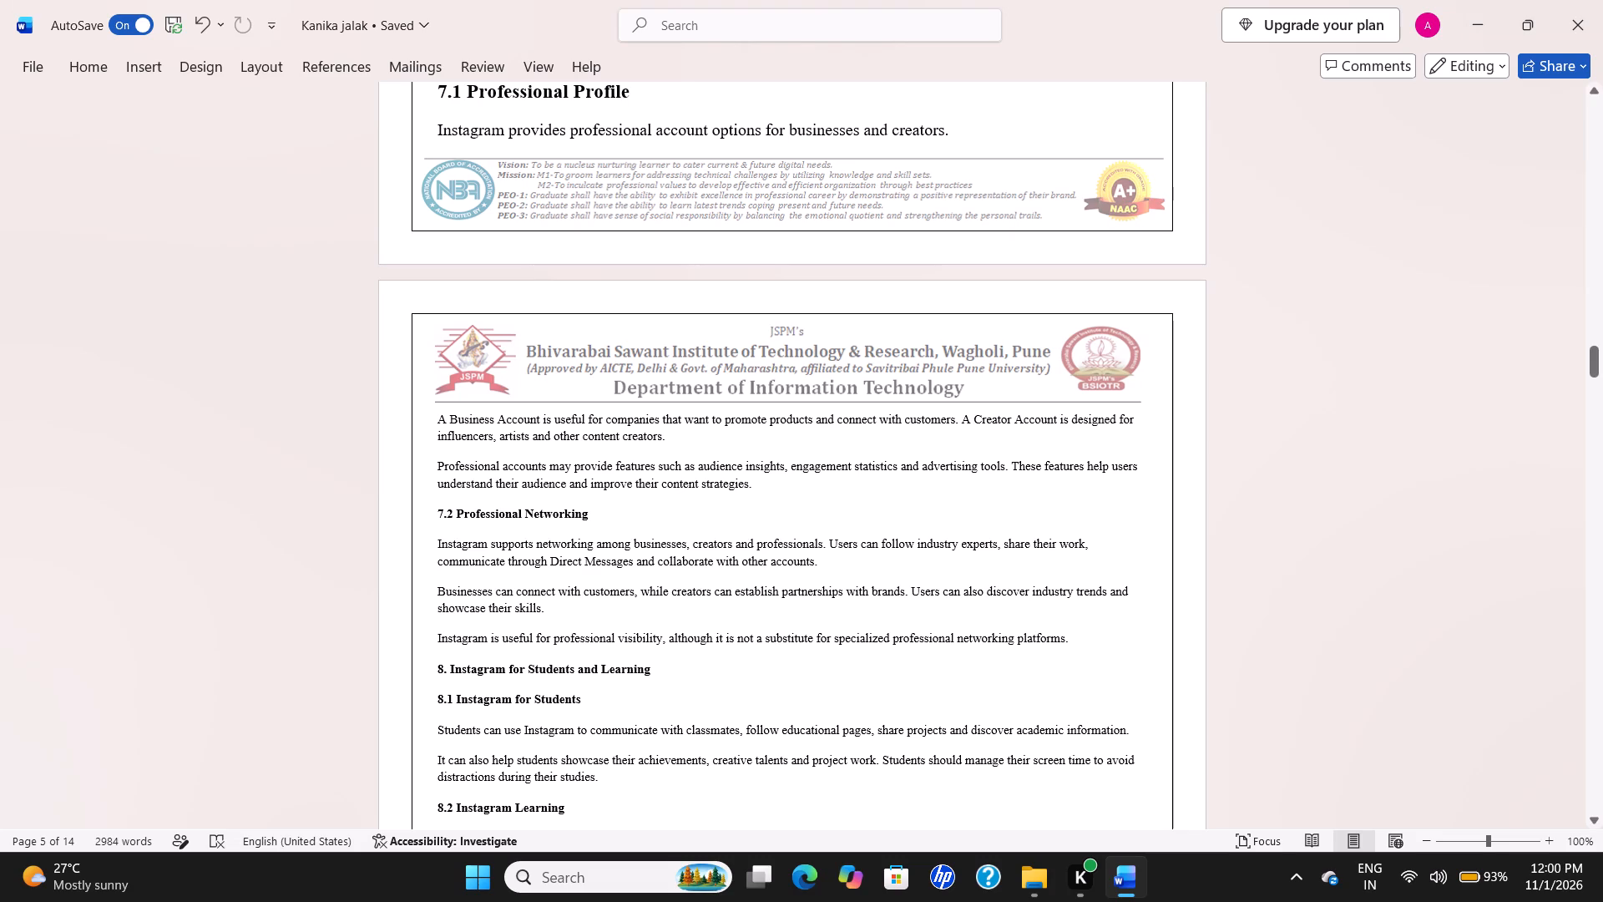
drag(434, 417, 675, 483)
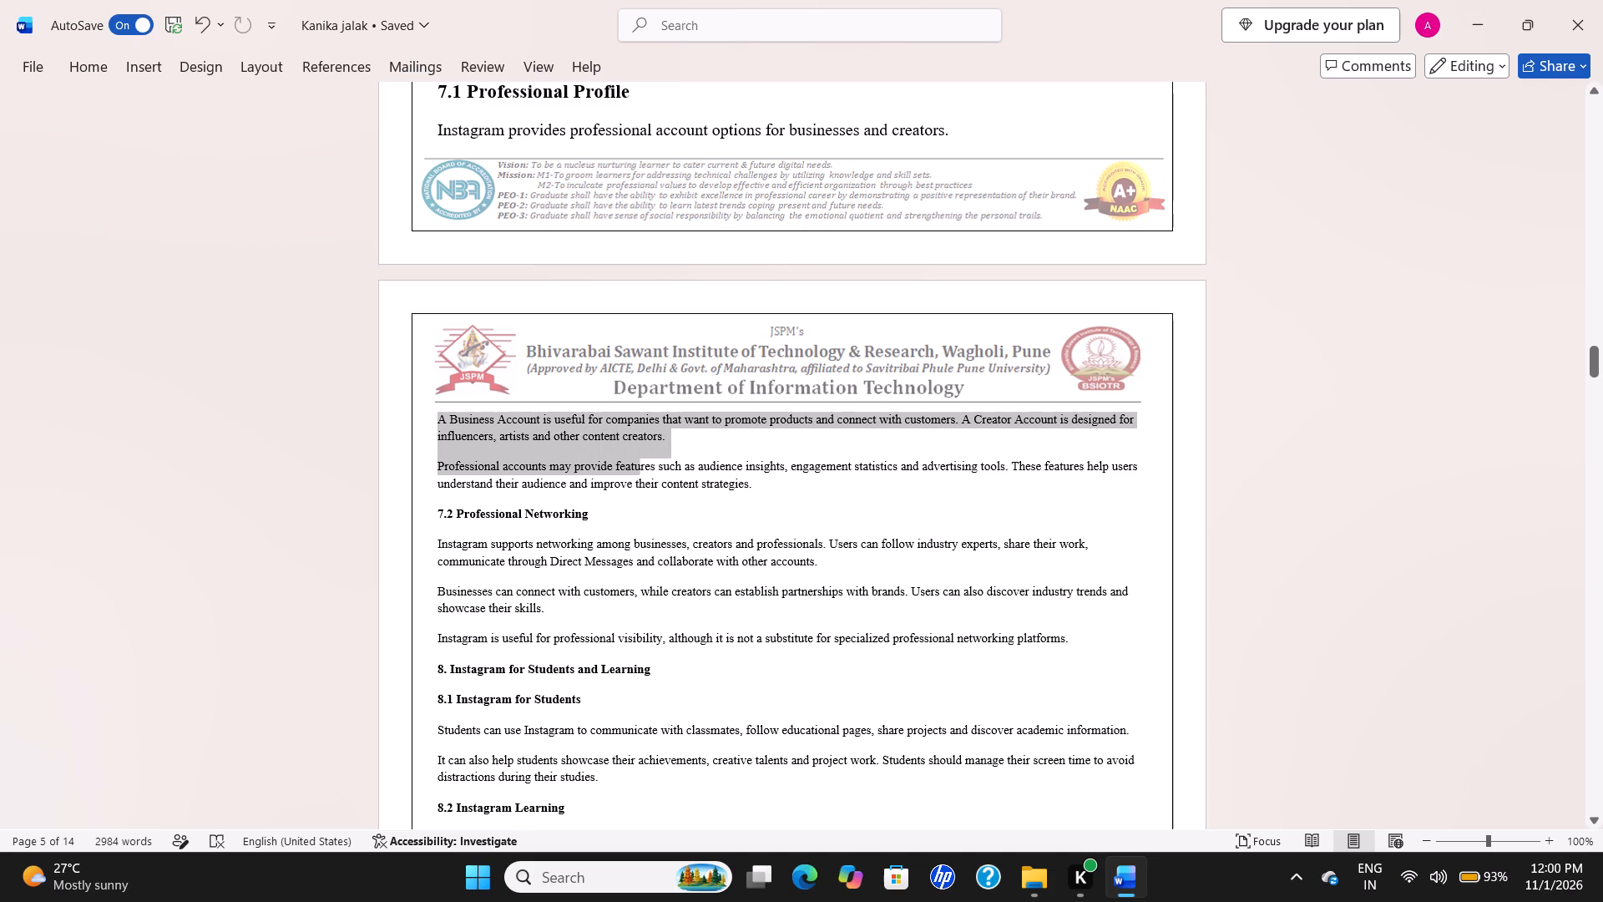
drag(675, 483, 734, 501)
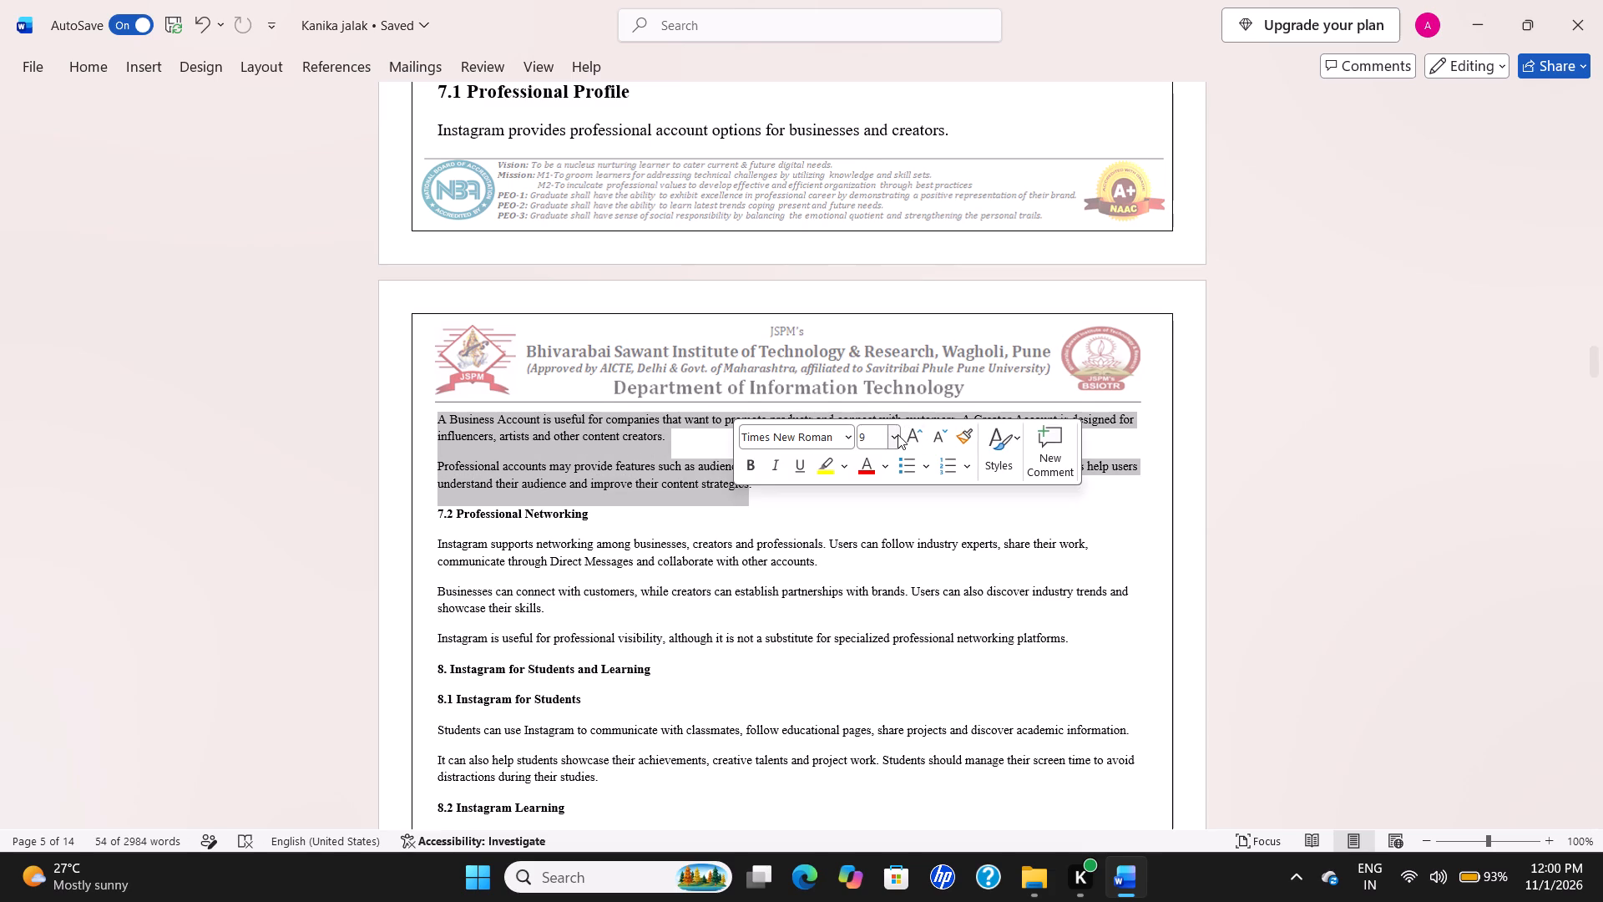
click(898, 434)
click(886, 144)
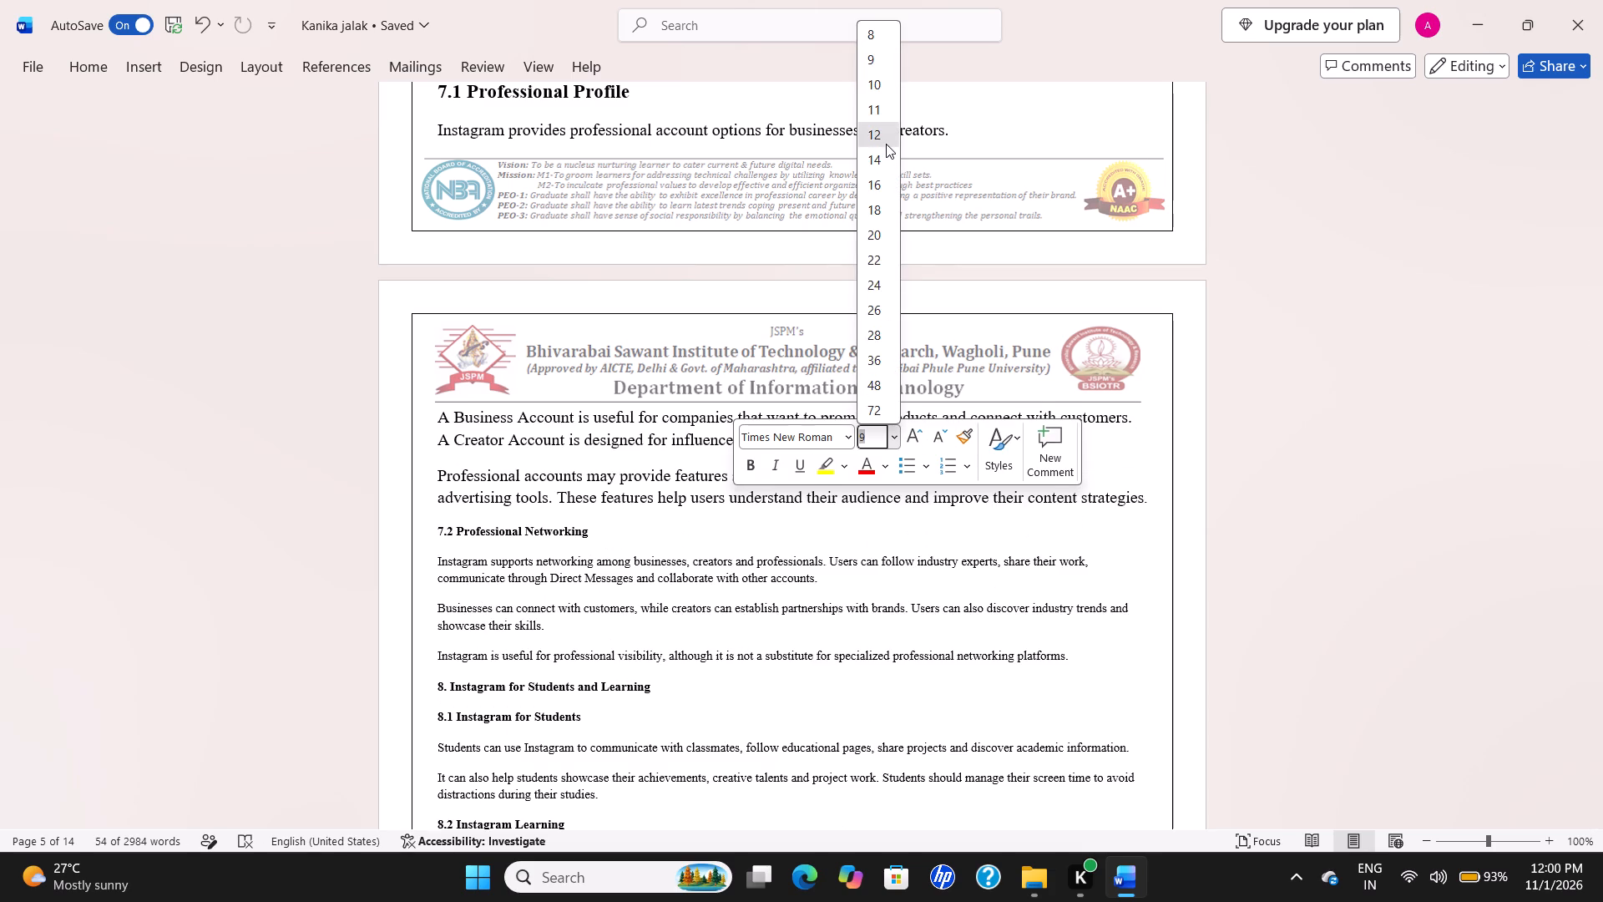
click(651, 551)
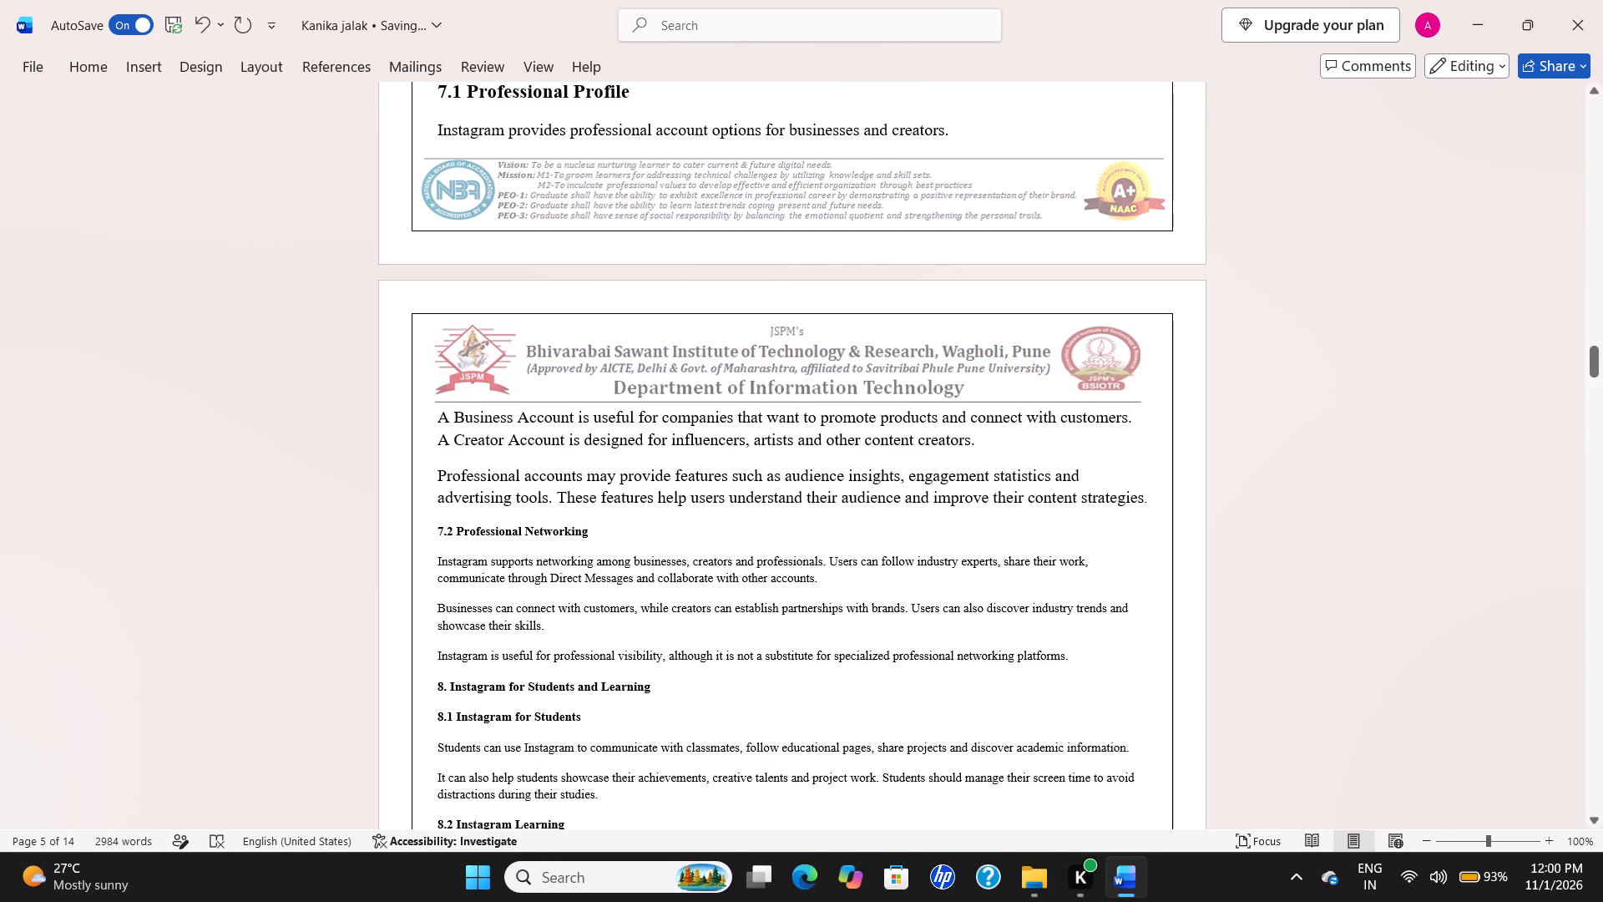
Set the "7.2 Professional Networking" heading to font size 14.
drag(651, 551, 428, 537)
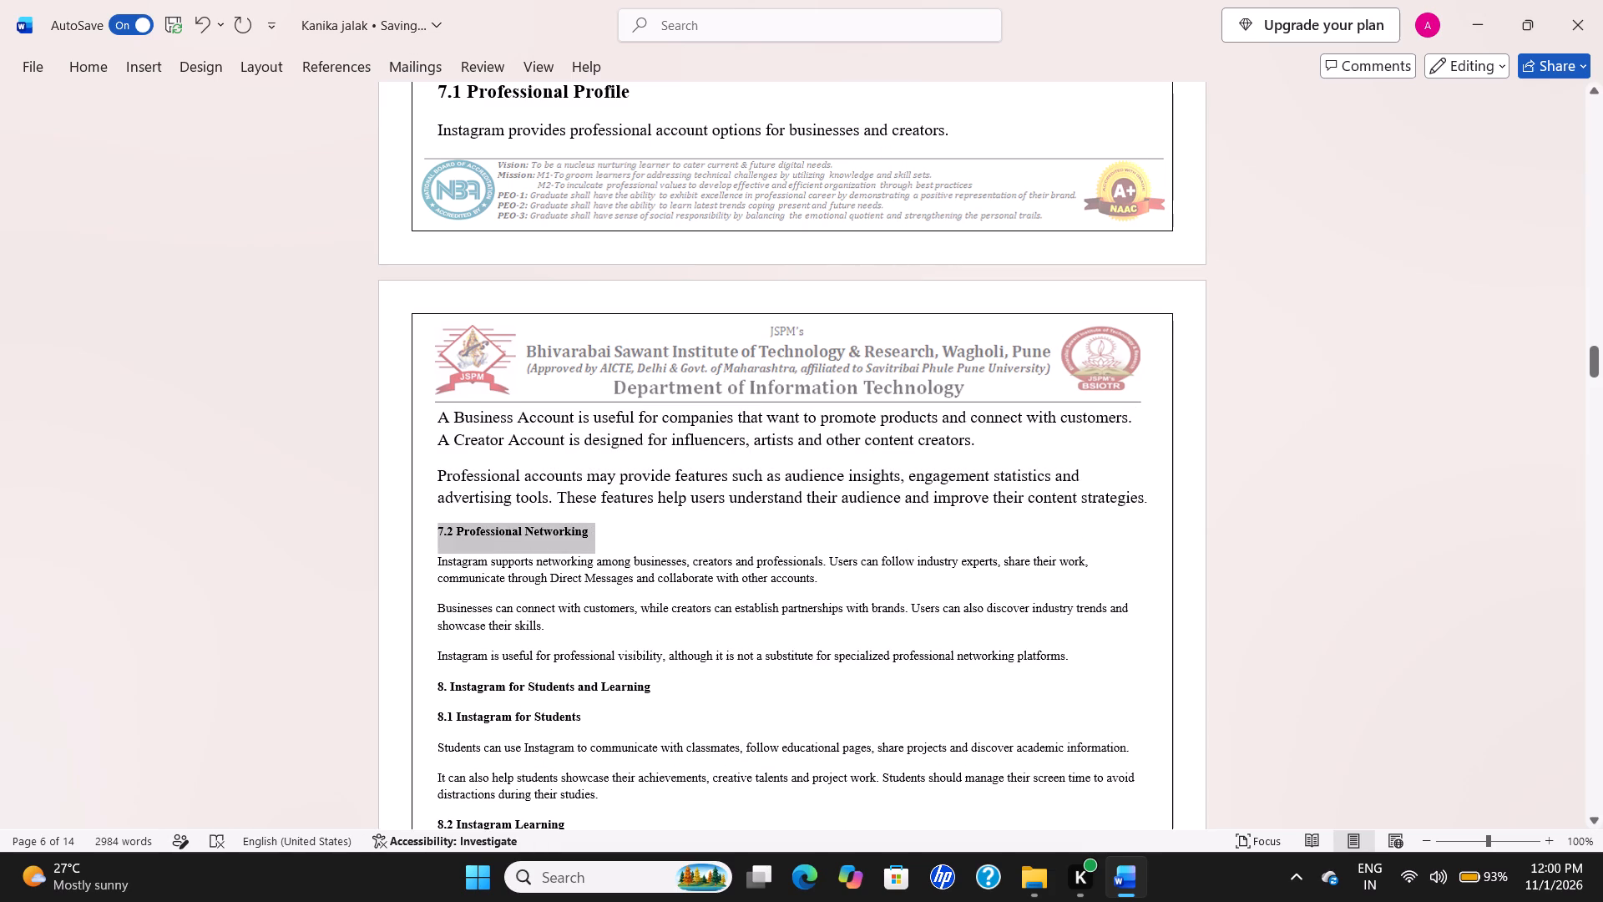
drag(428, 537, 427, 535)
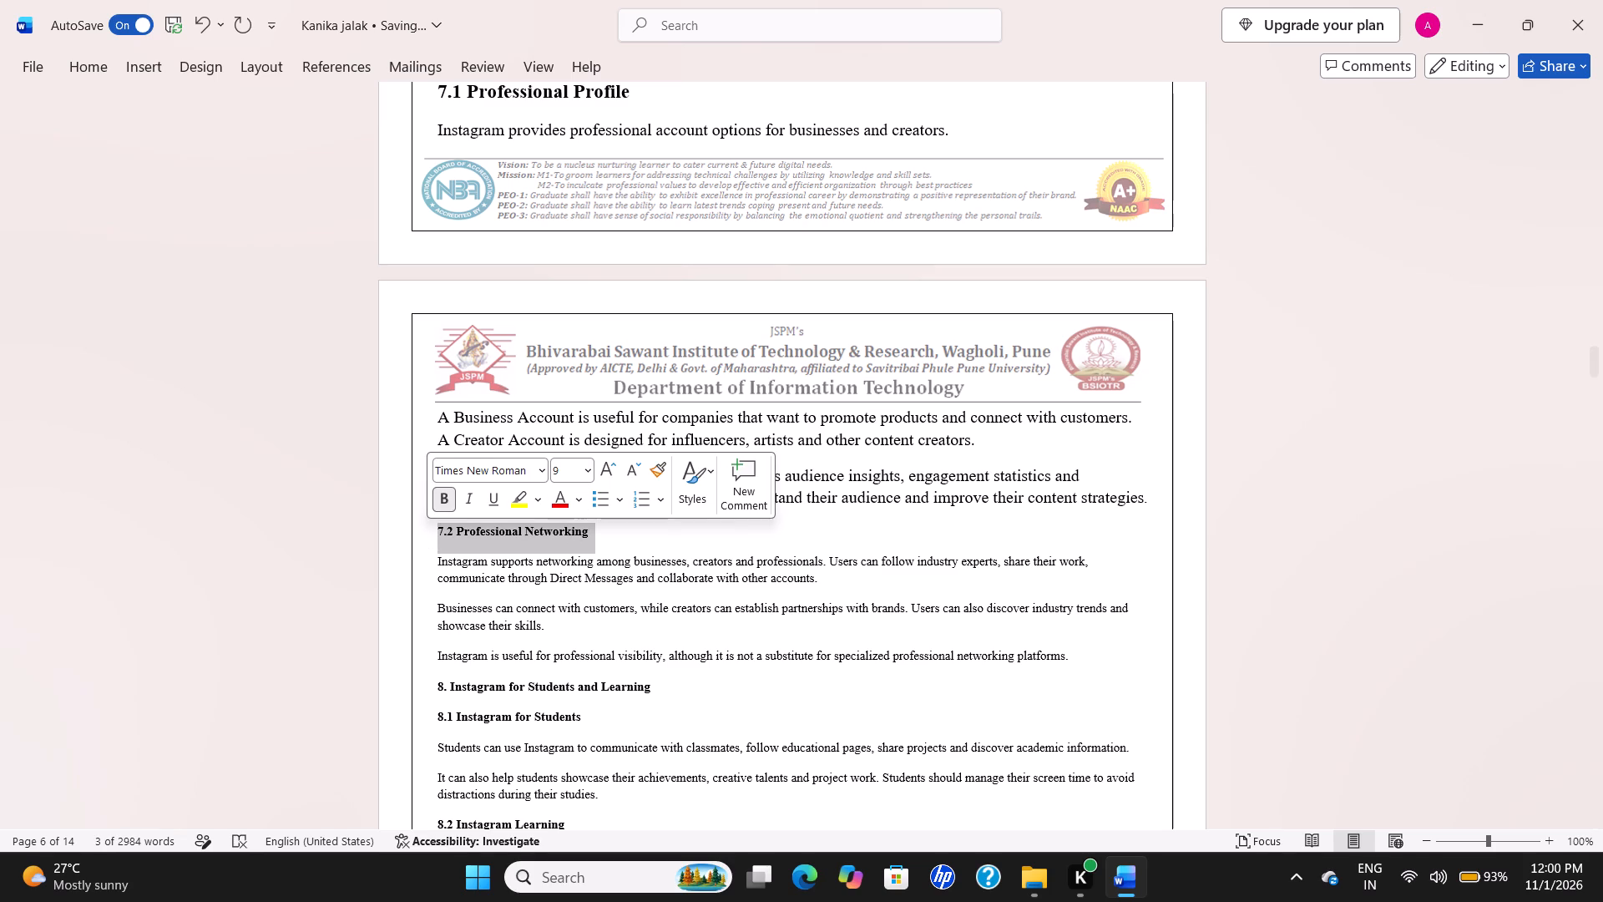
click(582, 470)
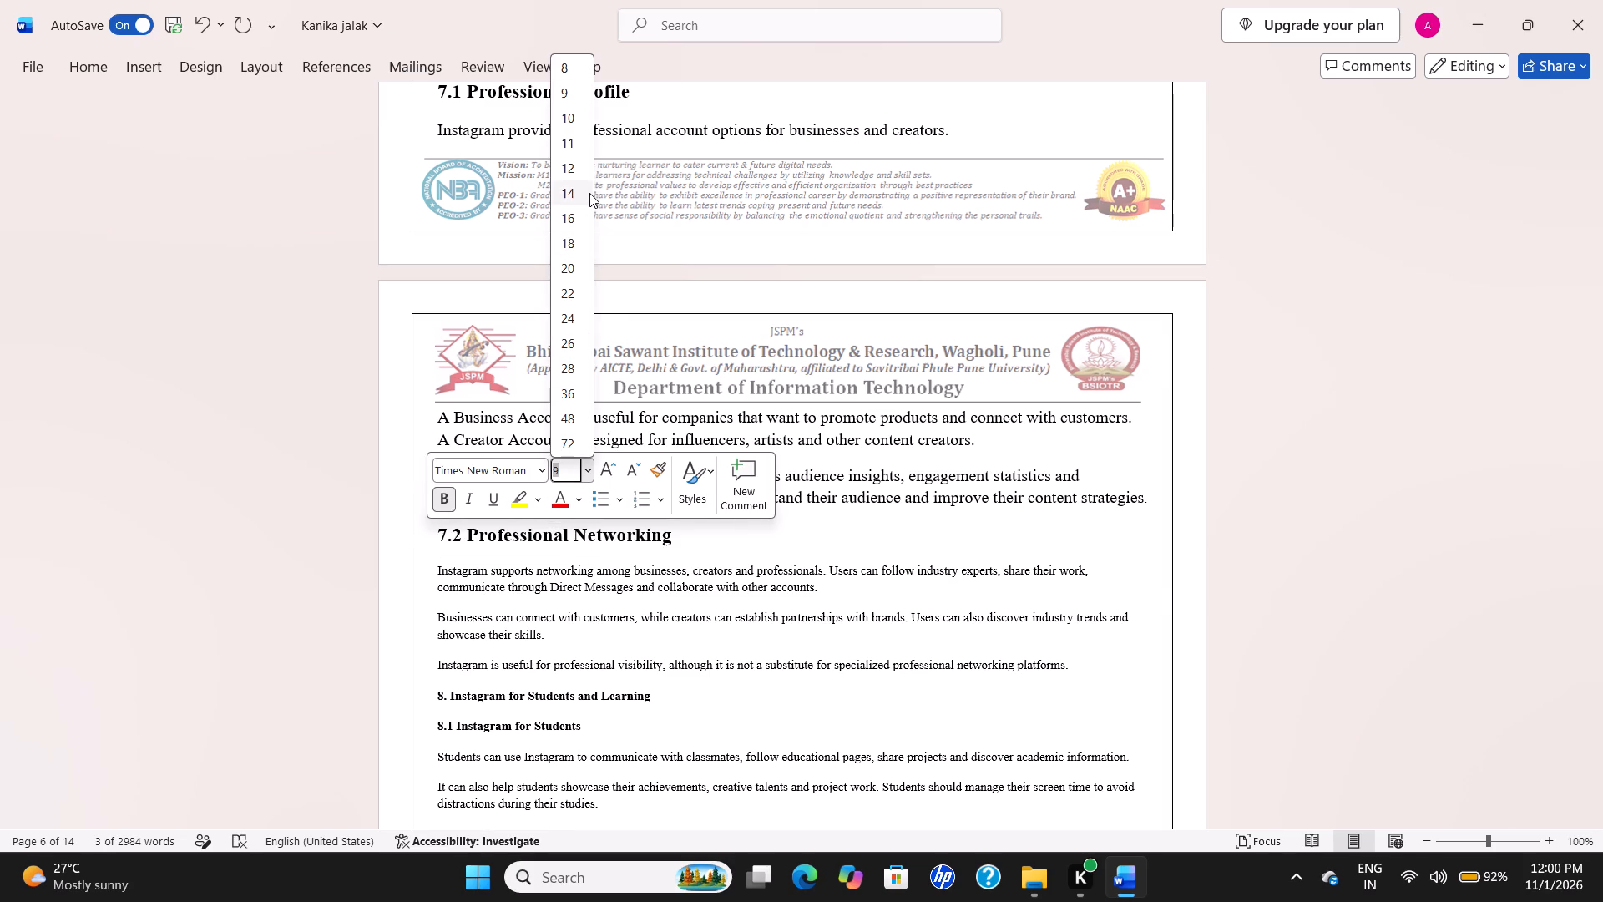
Set the font size of the "7.2 Professional Networking" heading to 14.
click(589, 193)
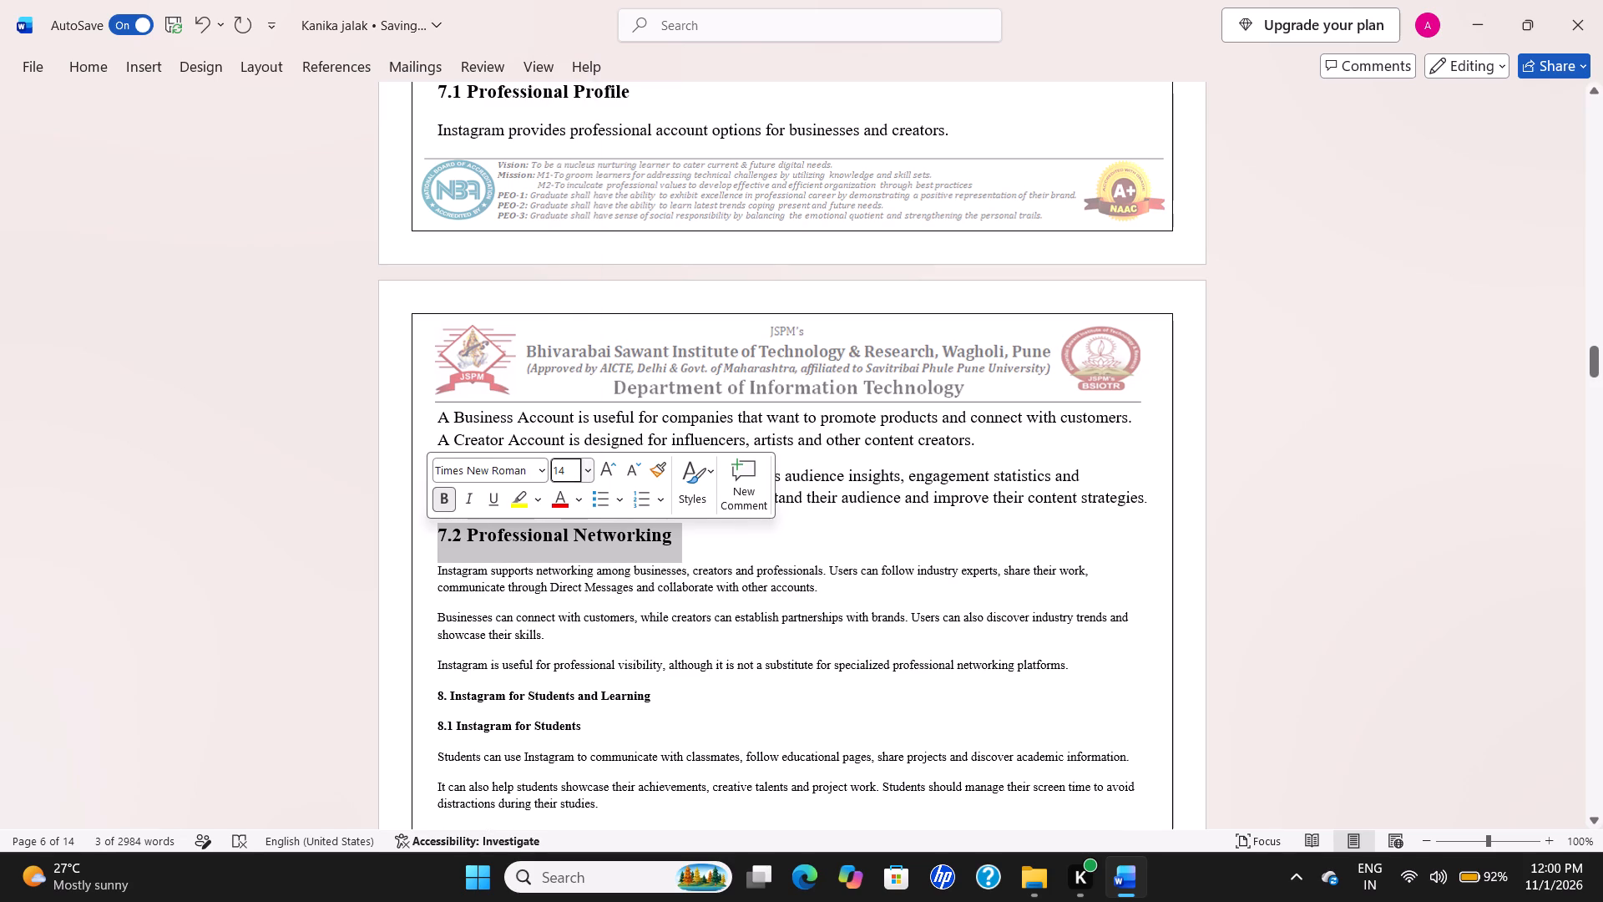
click(600, 631)
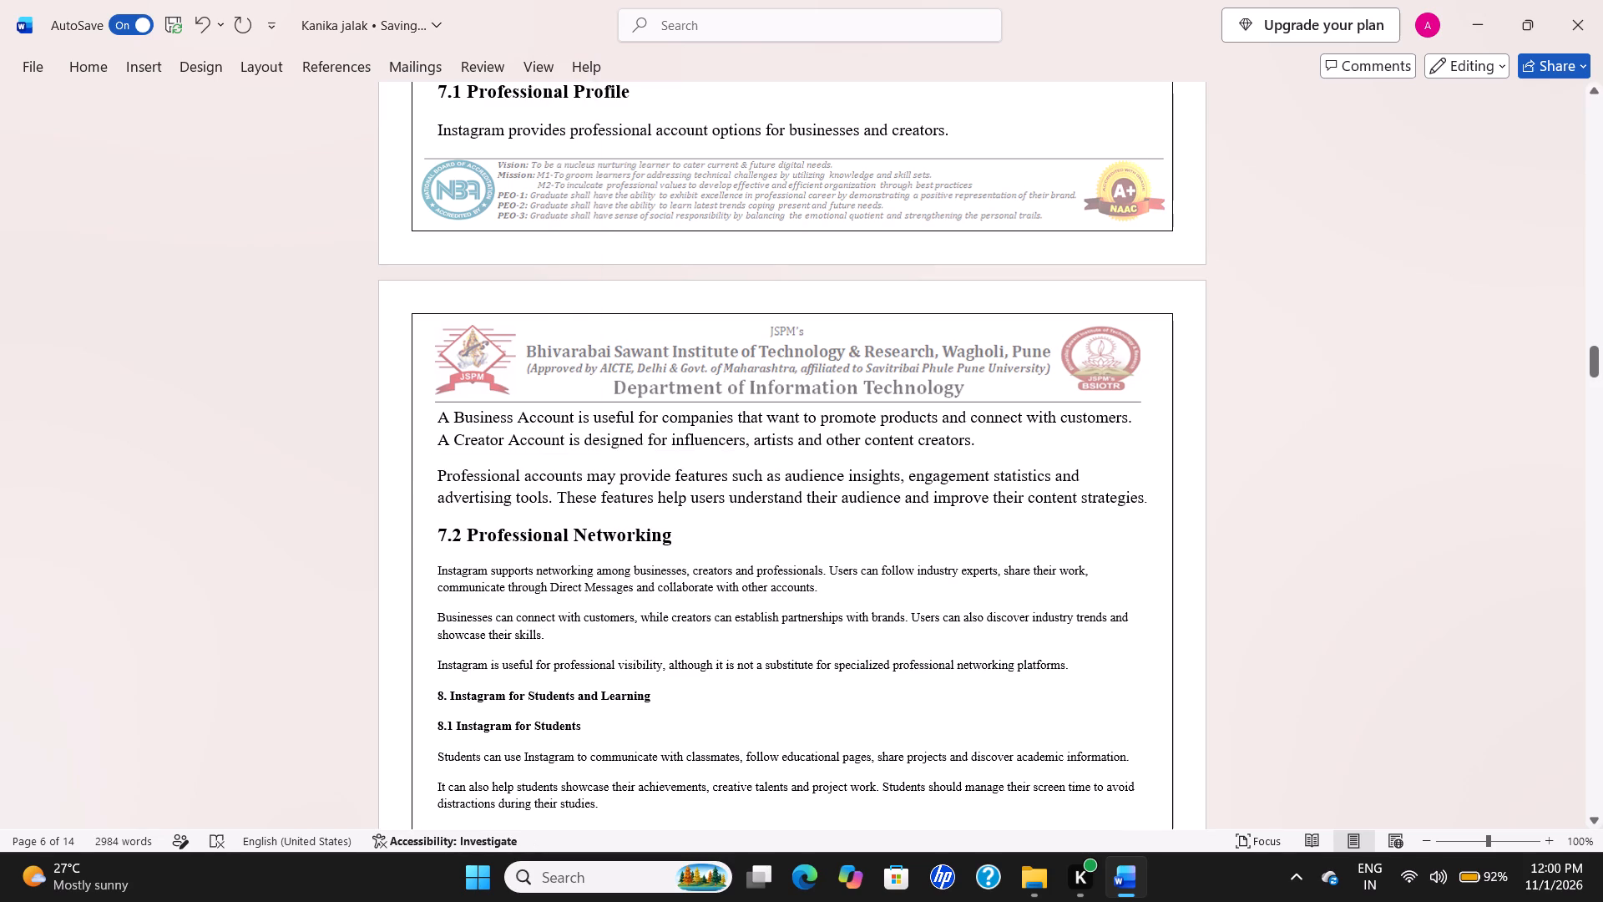
Set the three body paragraphs under "7.2 Professional Networking" to font size 12.
drag(436, 580, 549, 640)
click(549, 640)
drag(432, 570, 799, 689)
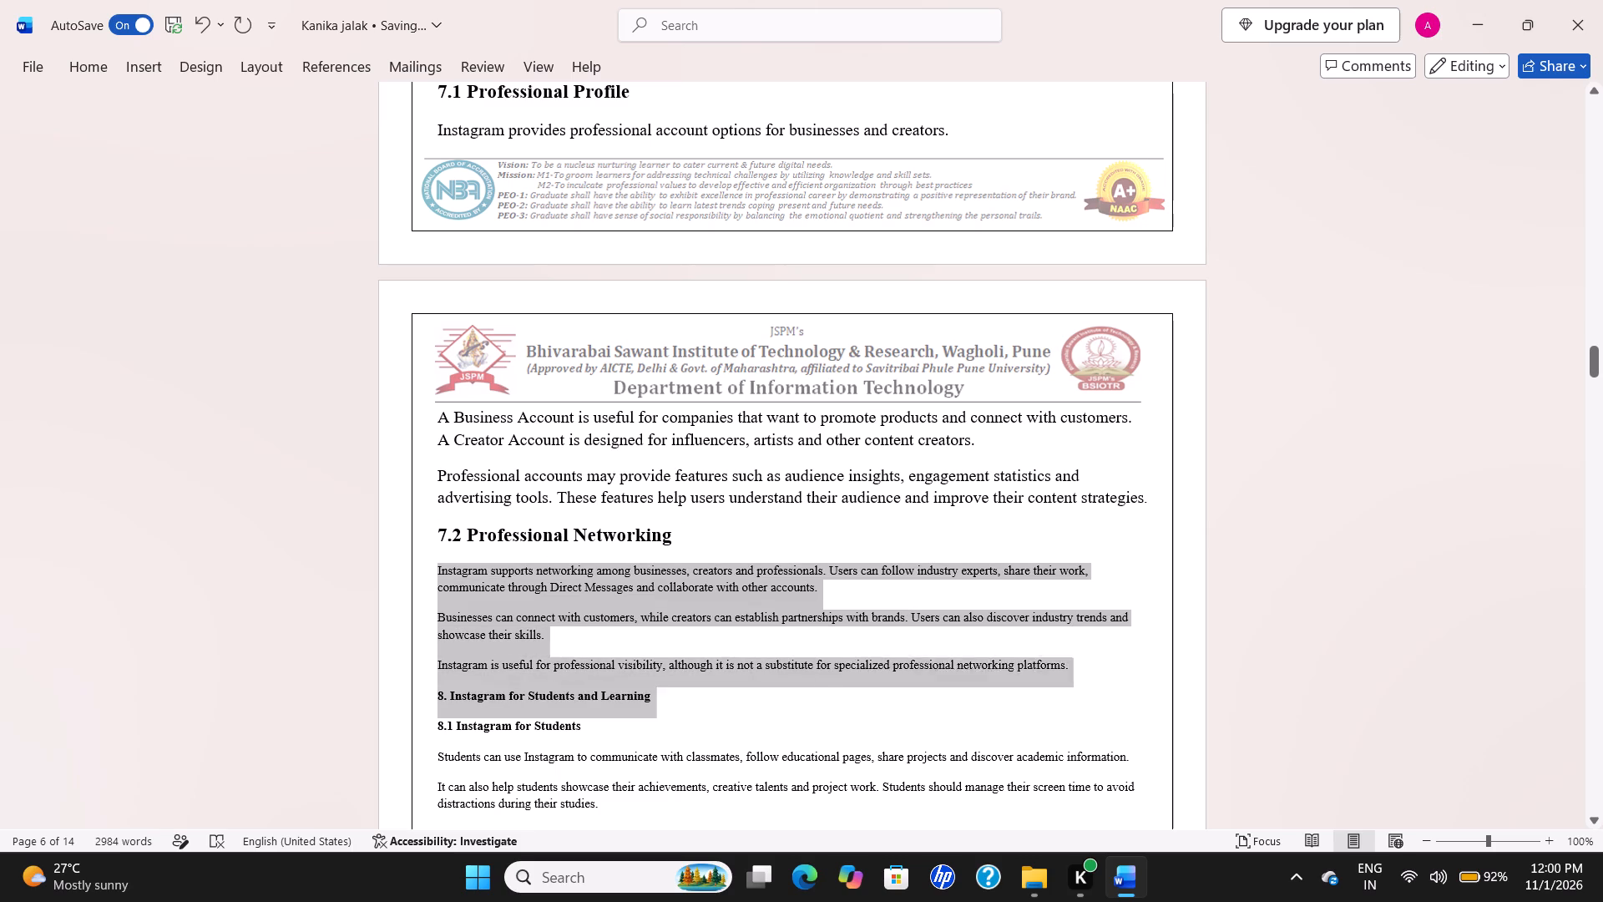
drag(799, 689, 1080, 667)
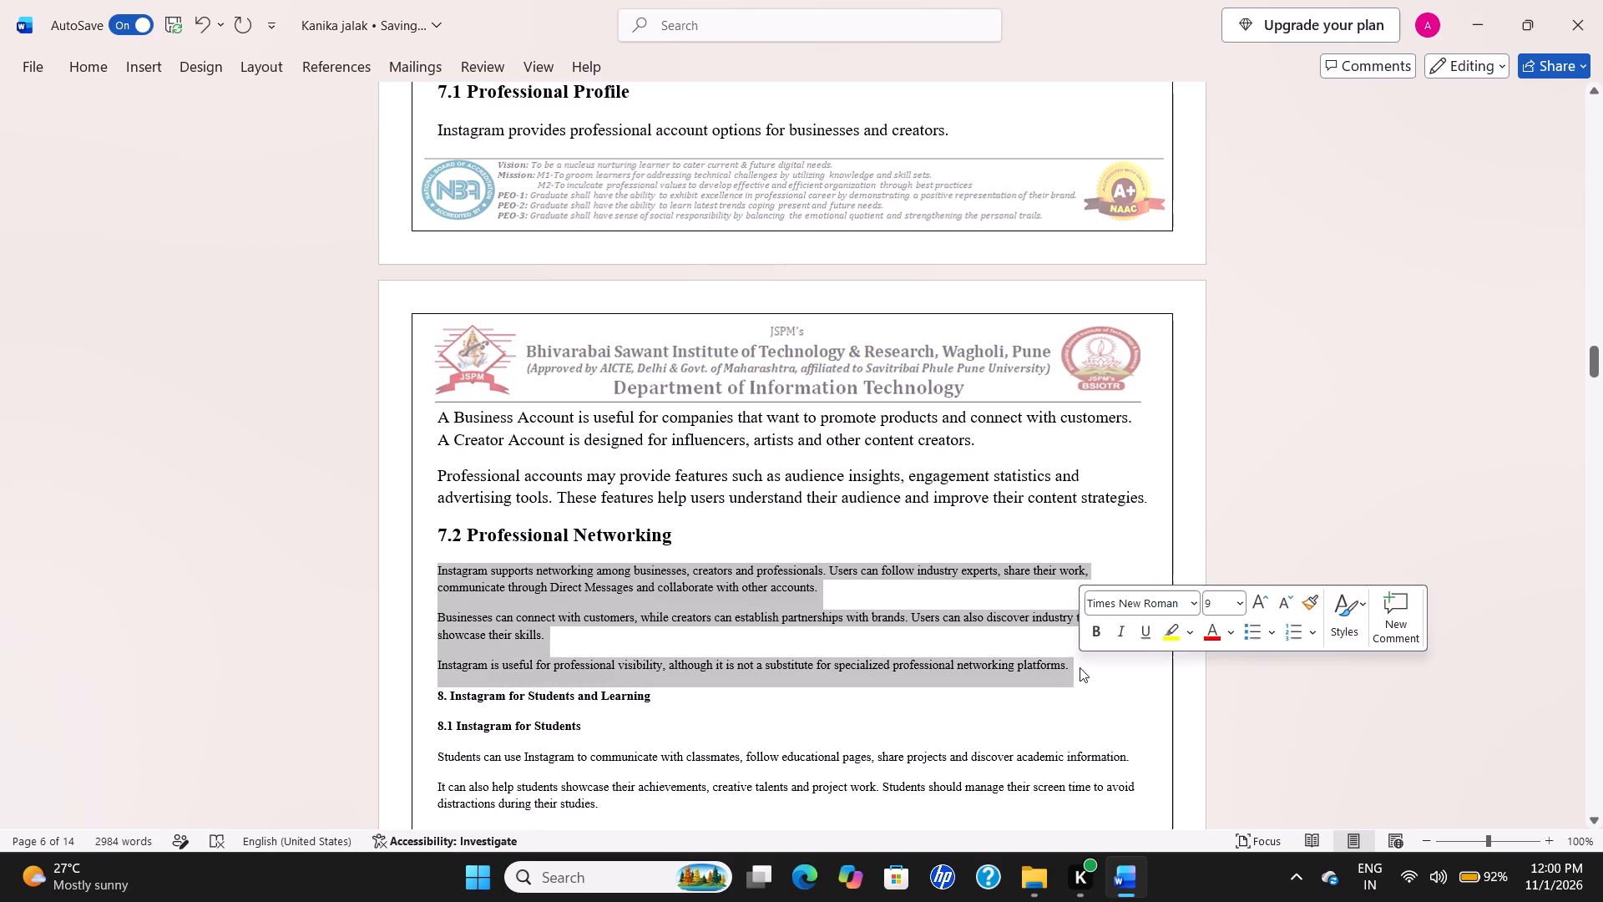
click(1238, 602)
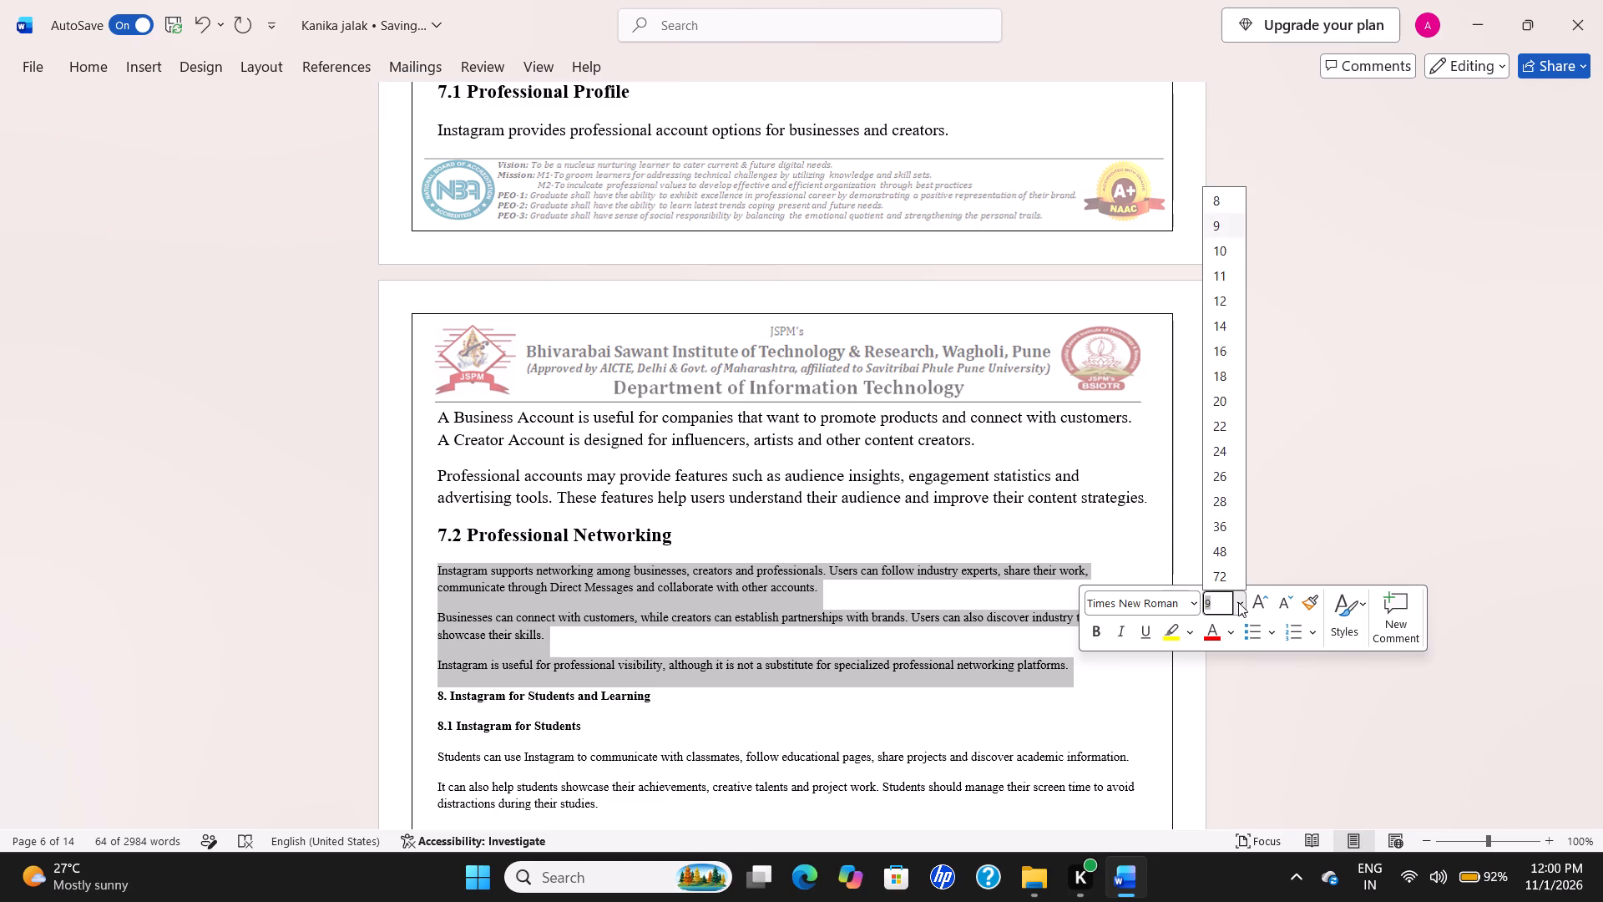
click(1233, 307)
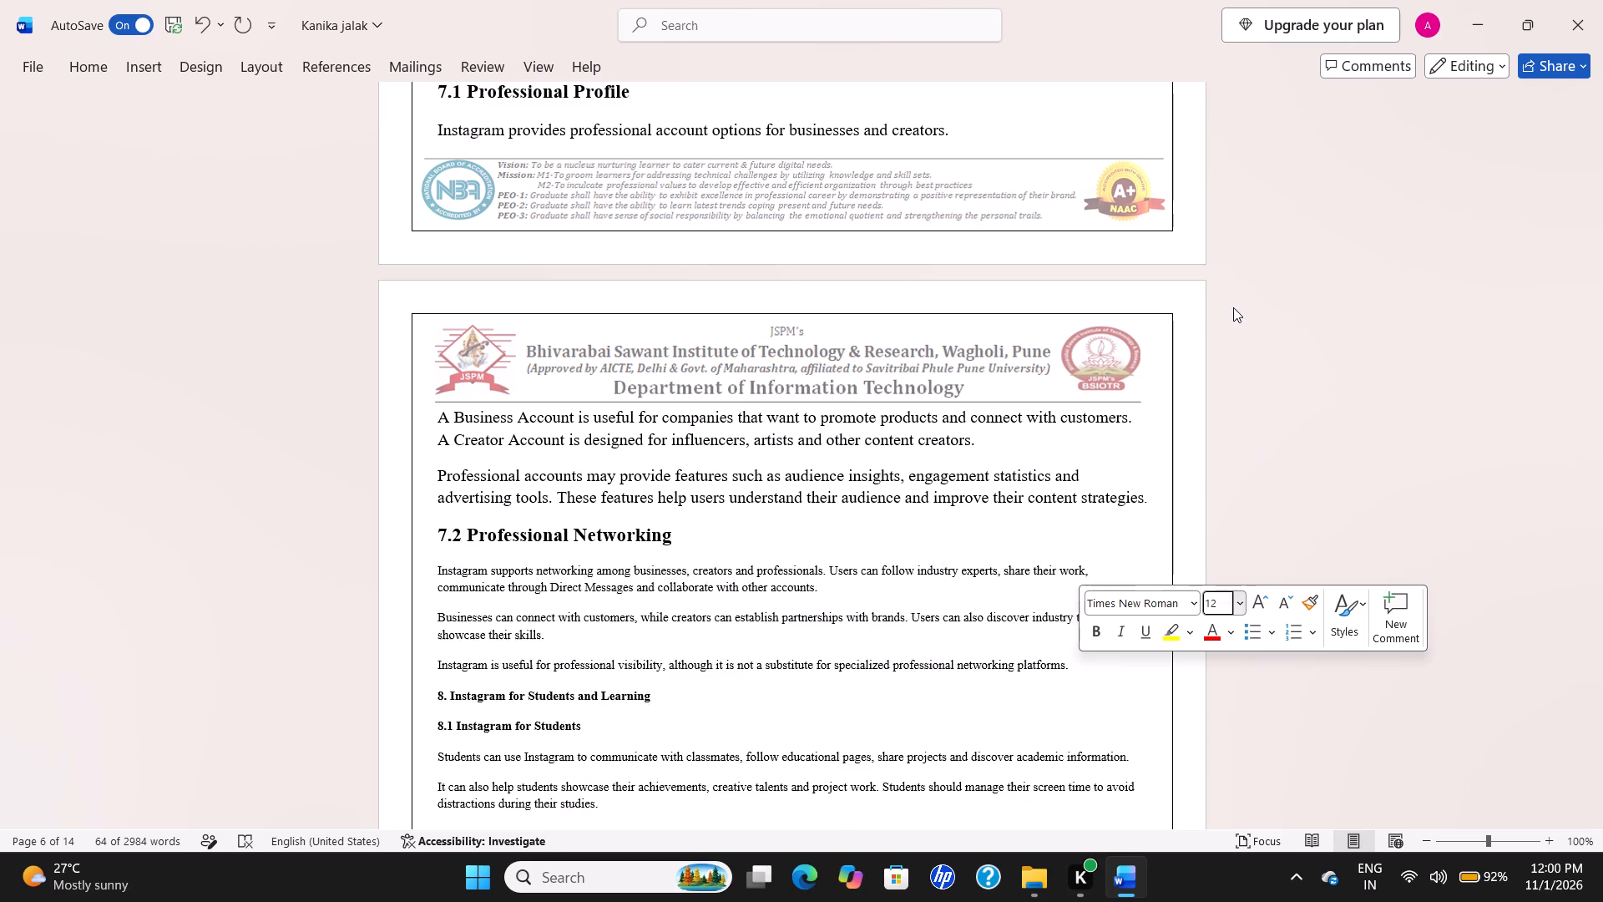
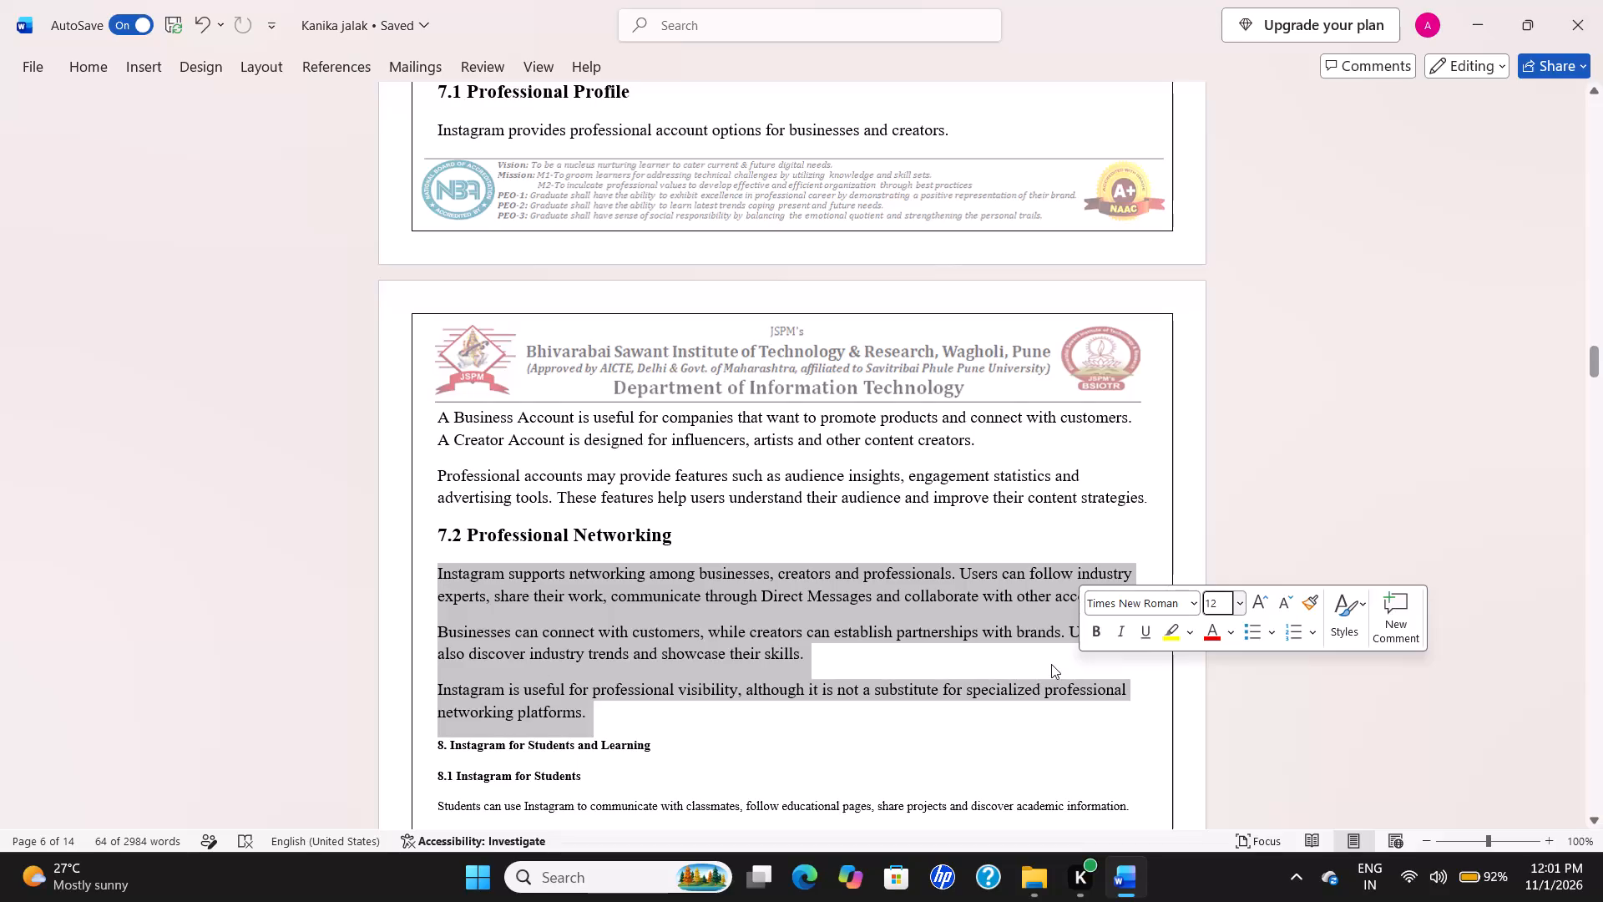
Set the "8. Instagram for Students and Learning" and "8.1 Instagram for Students" headings to font size 14.
click(1051, 664)
scroll(1051, 664, down, 2)
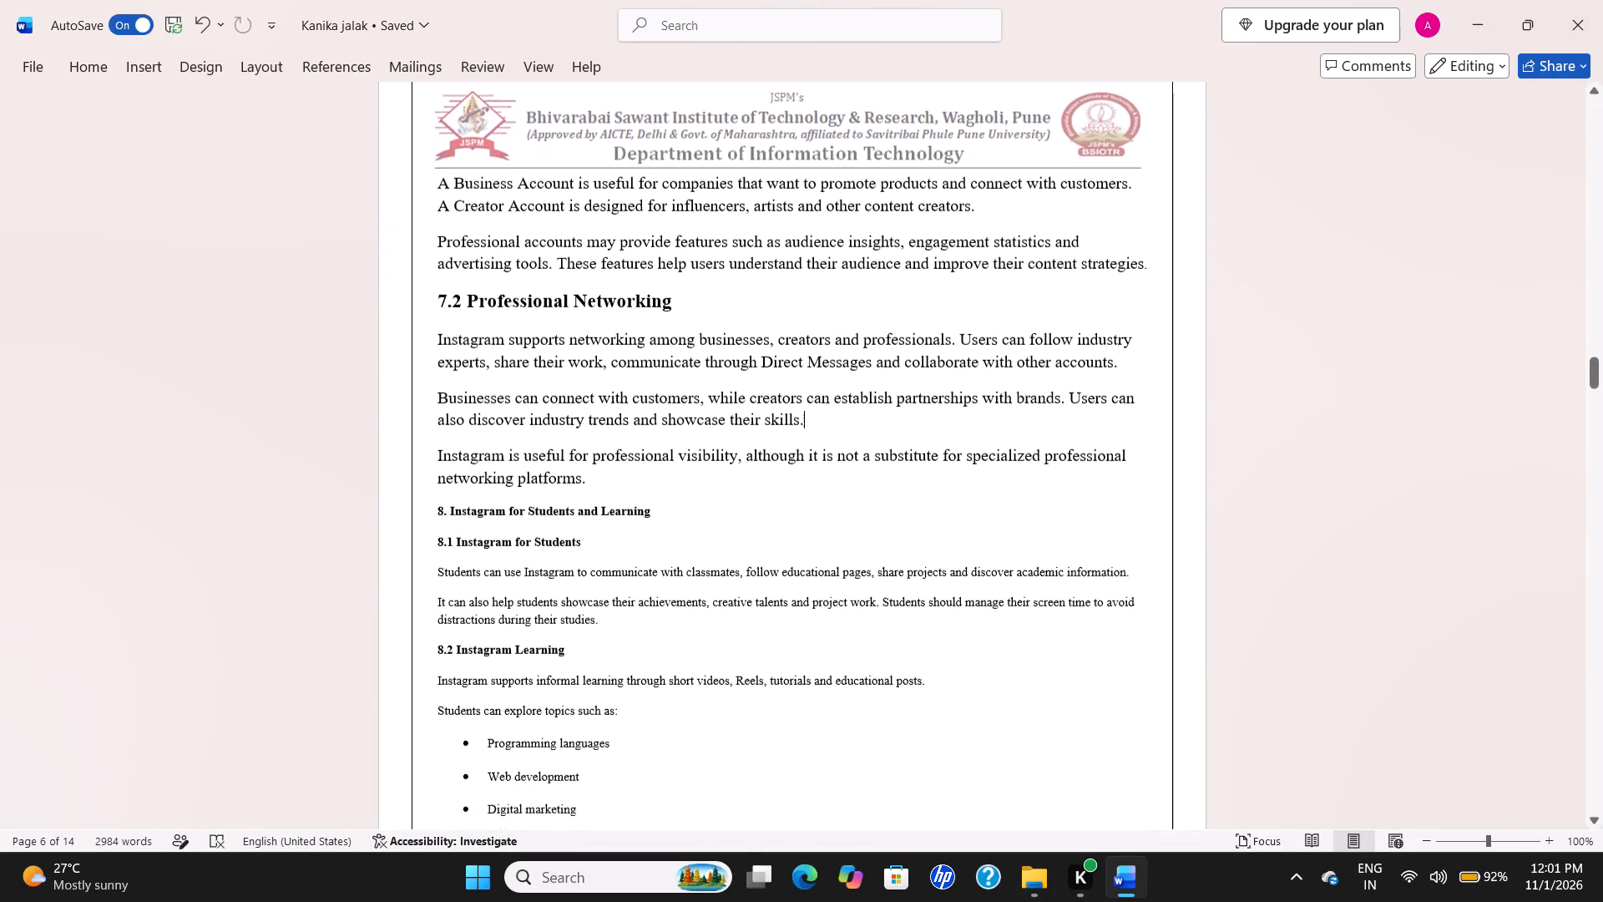
scroll(1051, 664, down, 1)
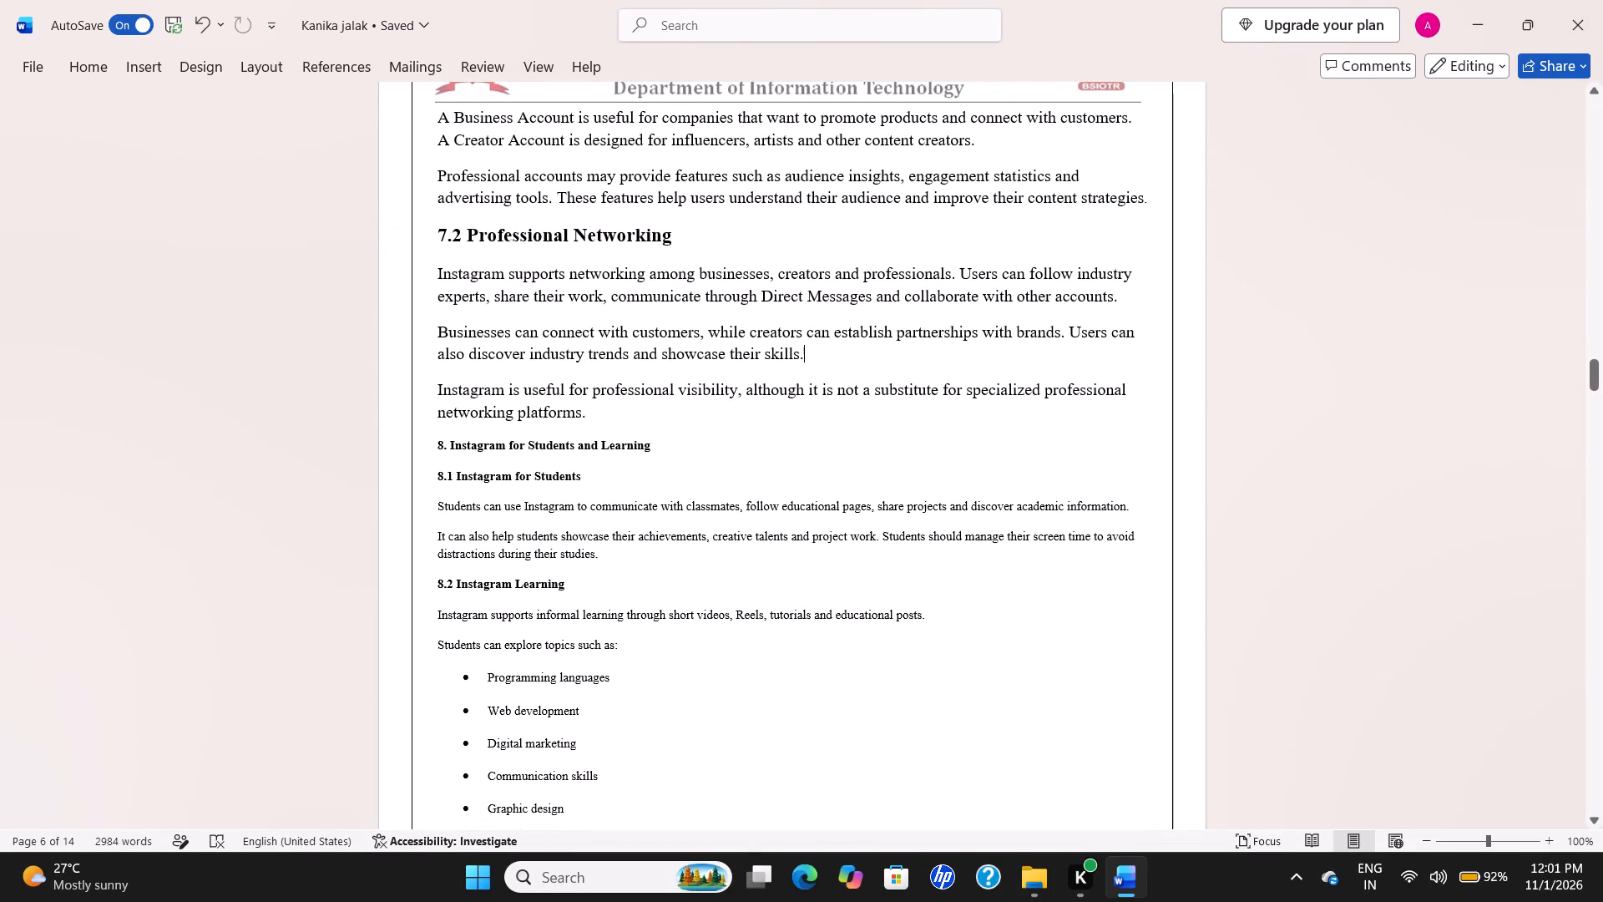
scroll(1051, 664, down, 1)
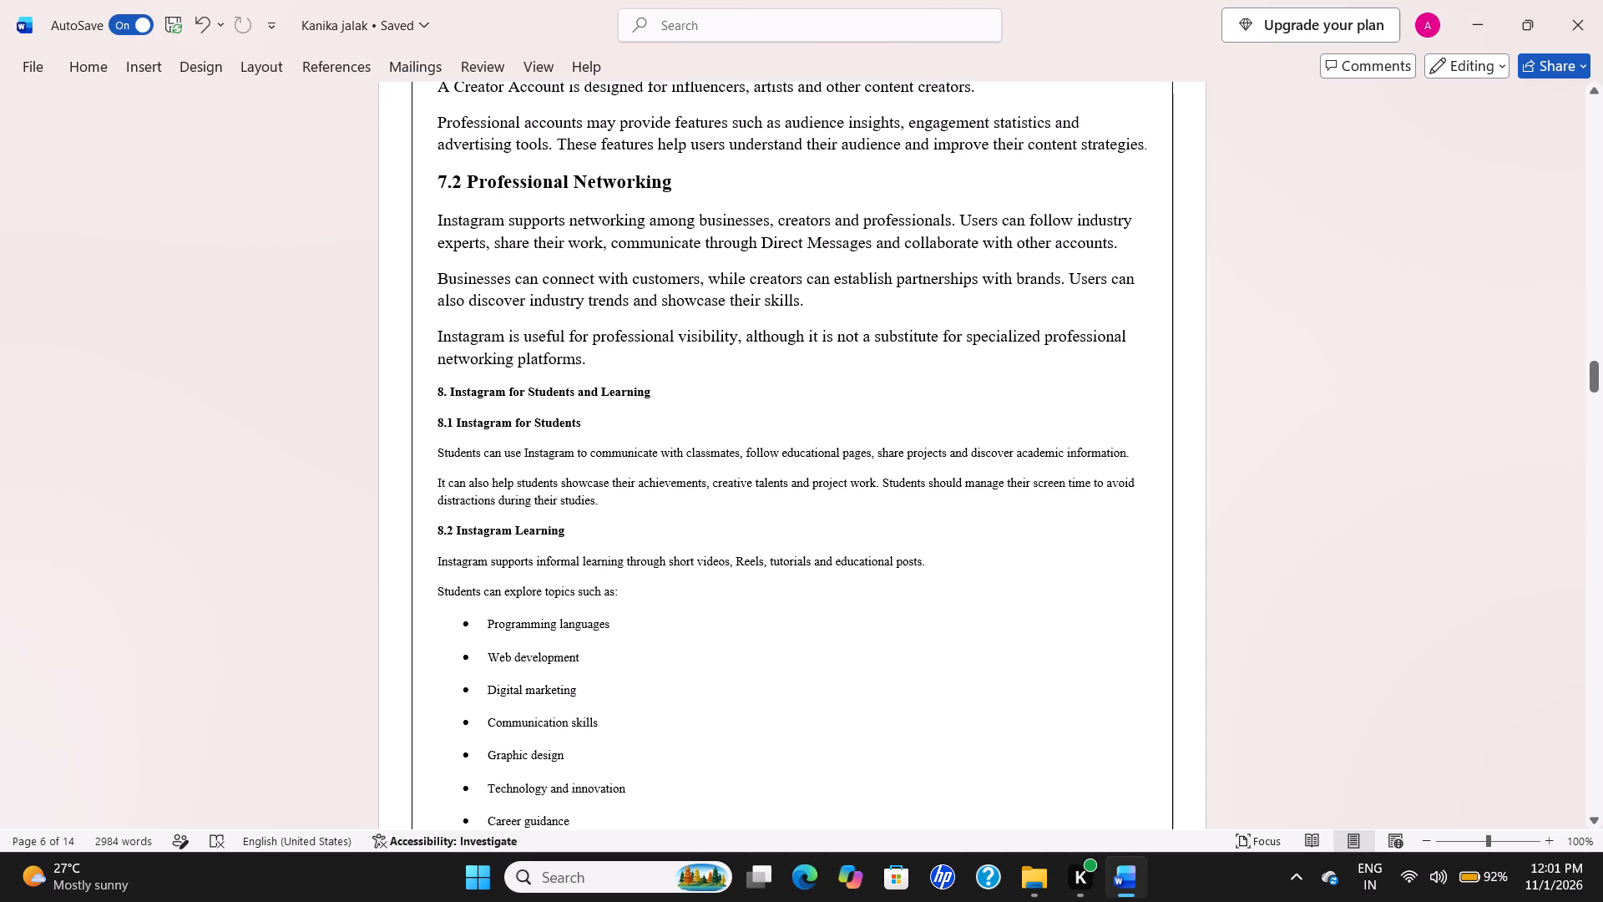
drag(437, 388, 586, 433)
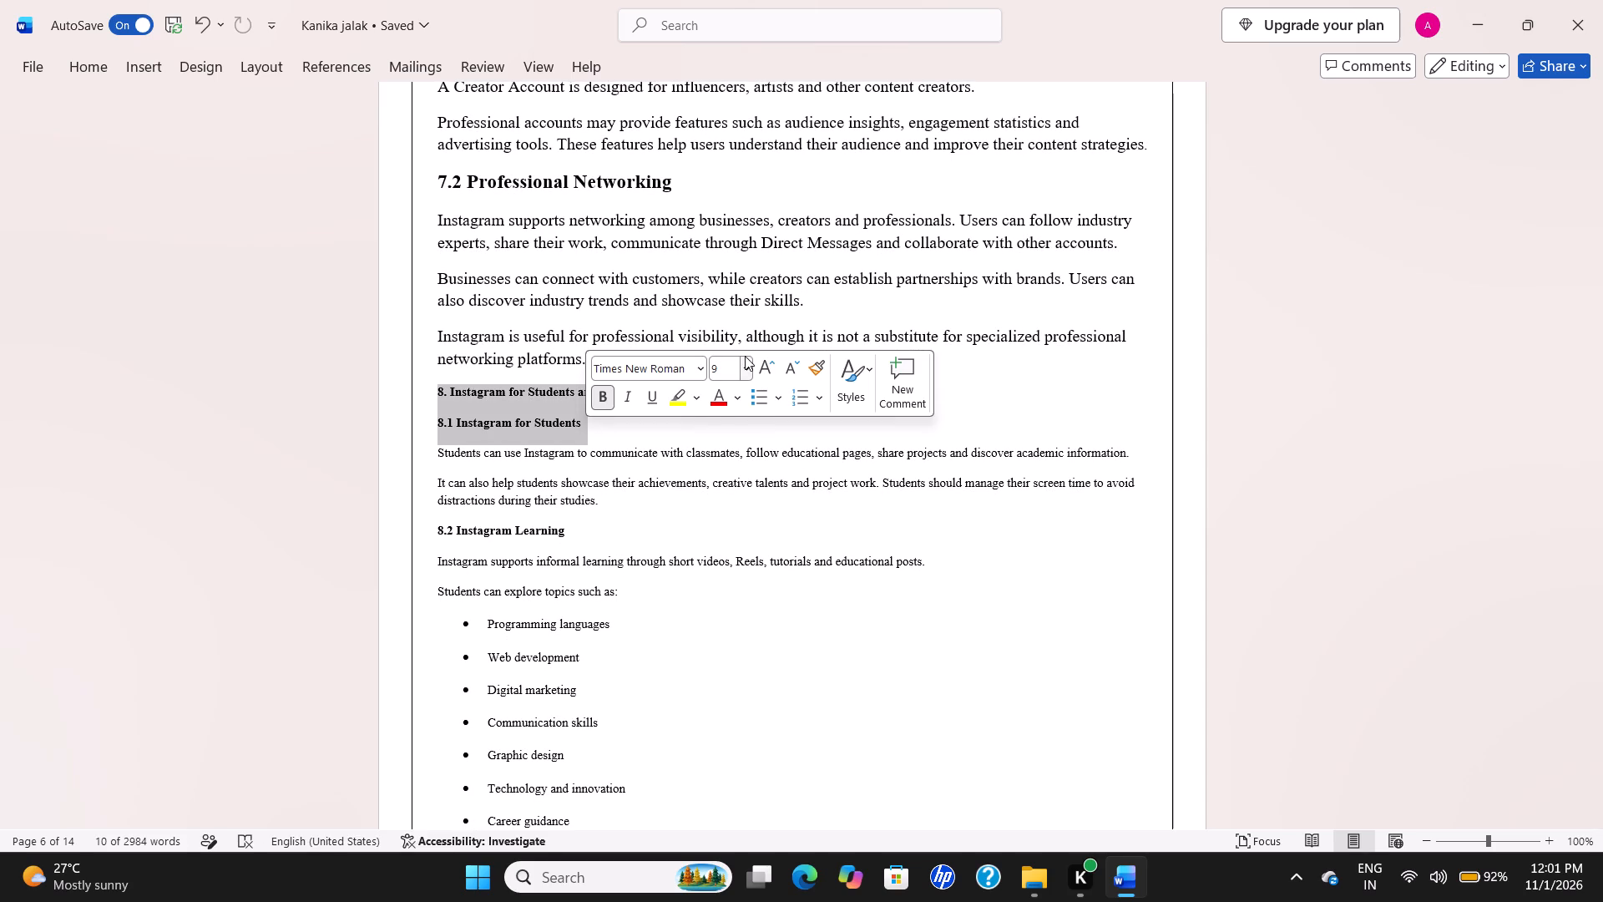
click(745, 356)
click(734, 529)
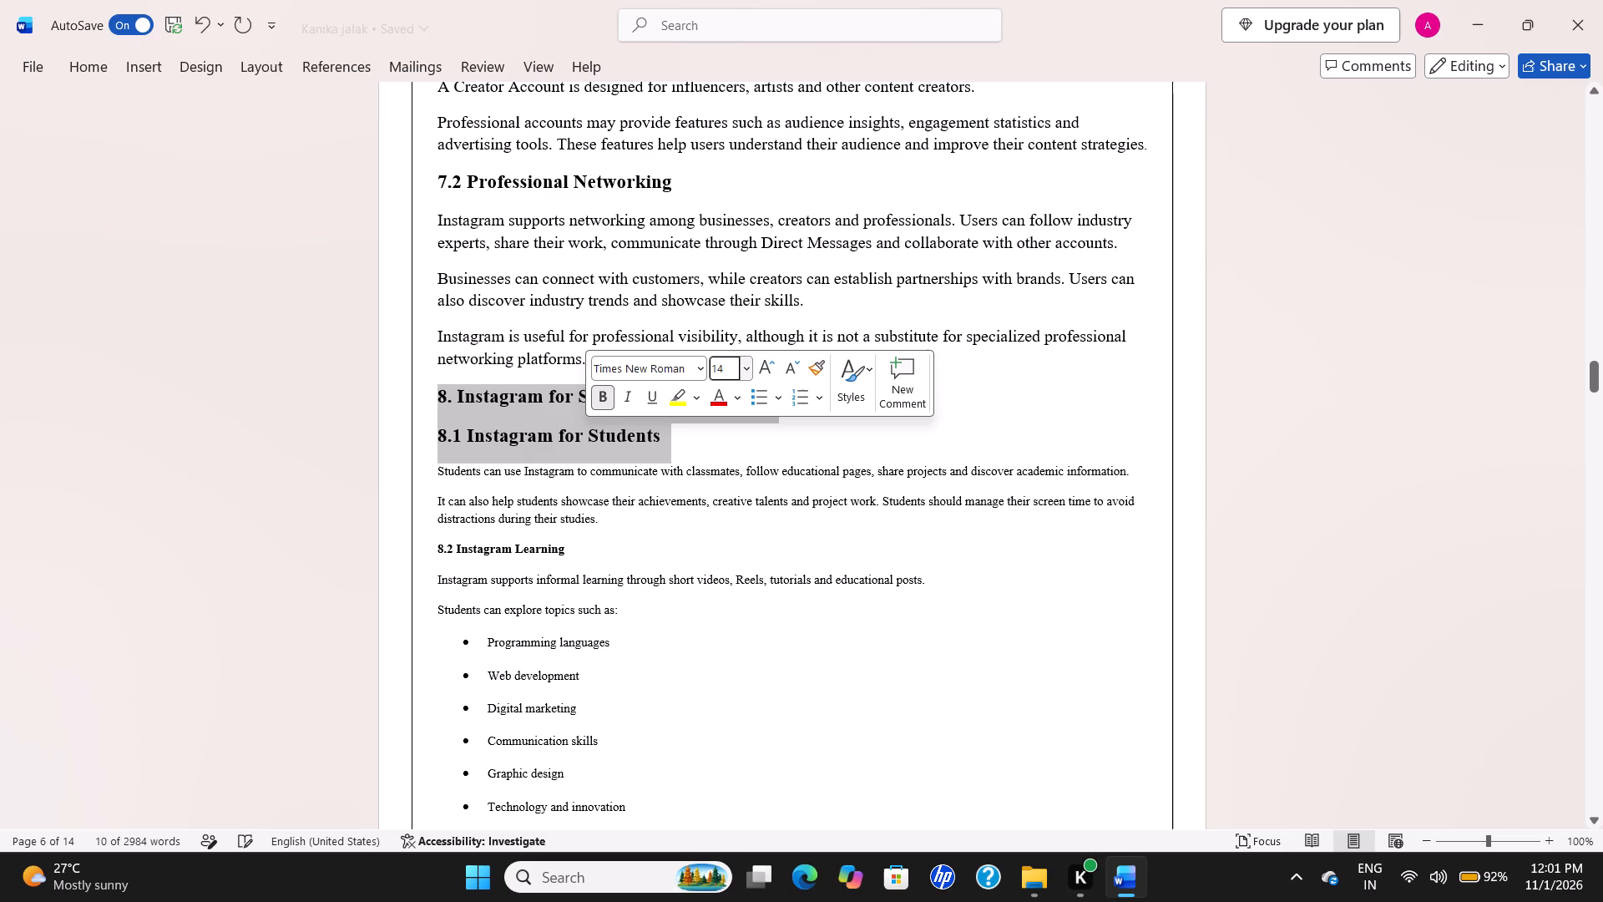
click(631, 534)
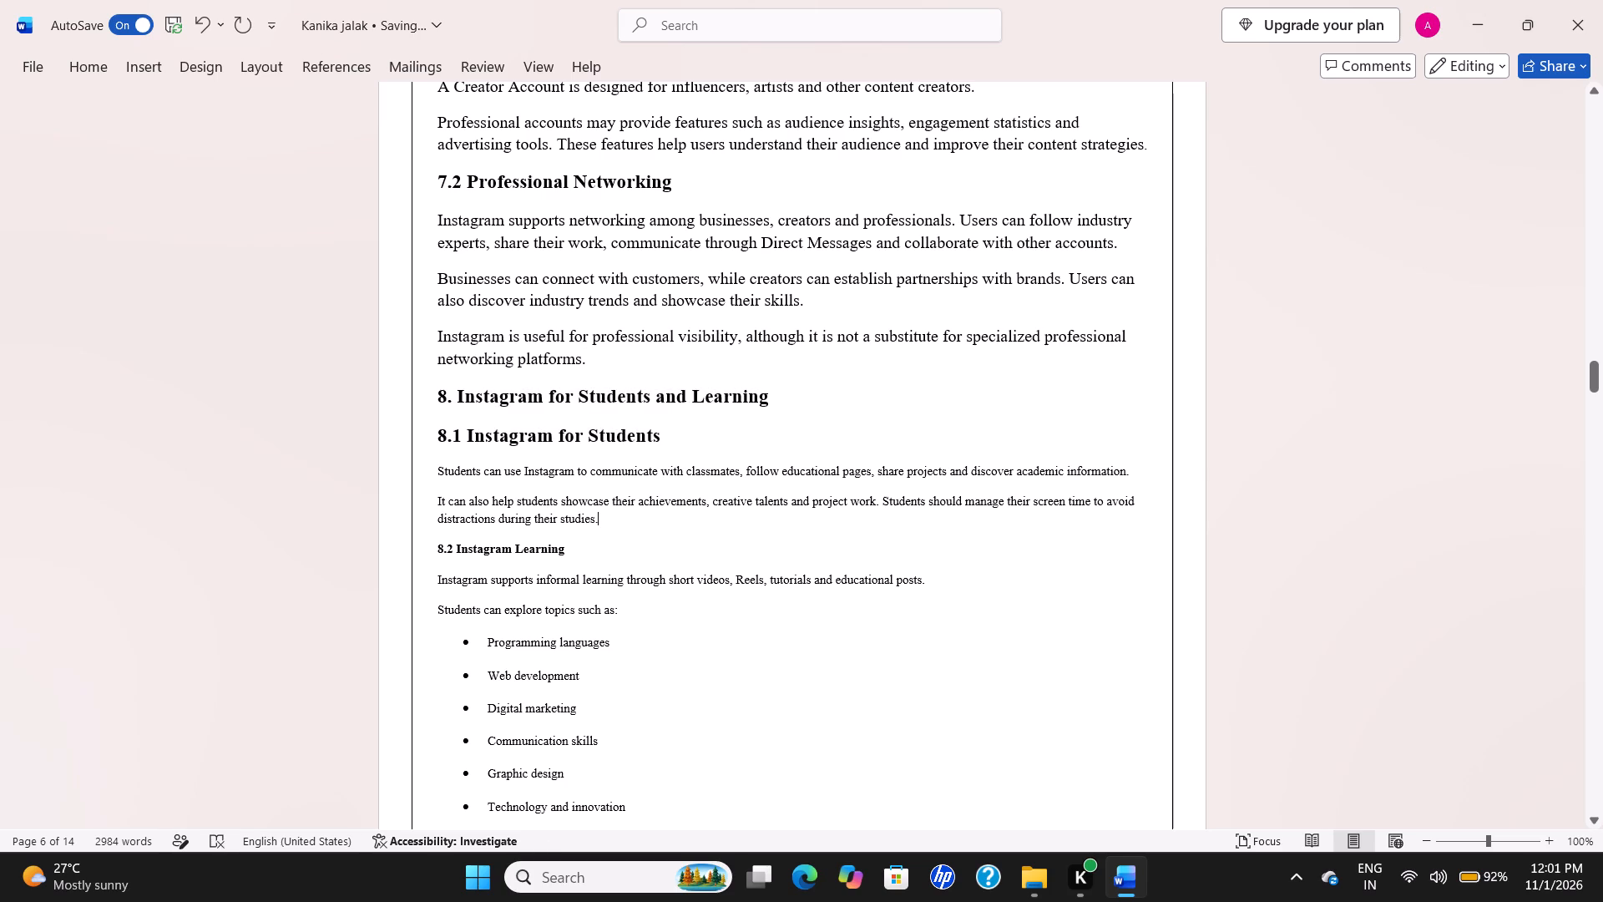
Set the two body paragraphs under "8.1 Instagram for Students" to font size 12.
drag(437, 472, 485, 493)
drag(485, 493, 583, 517)
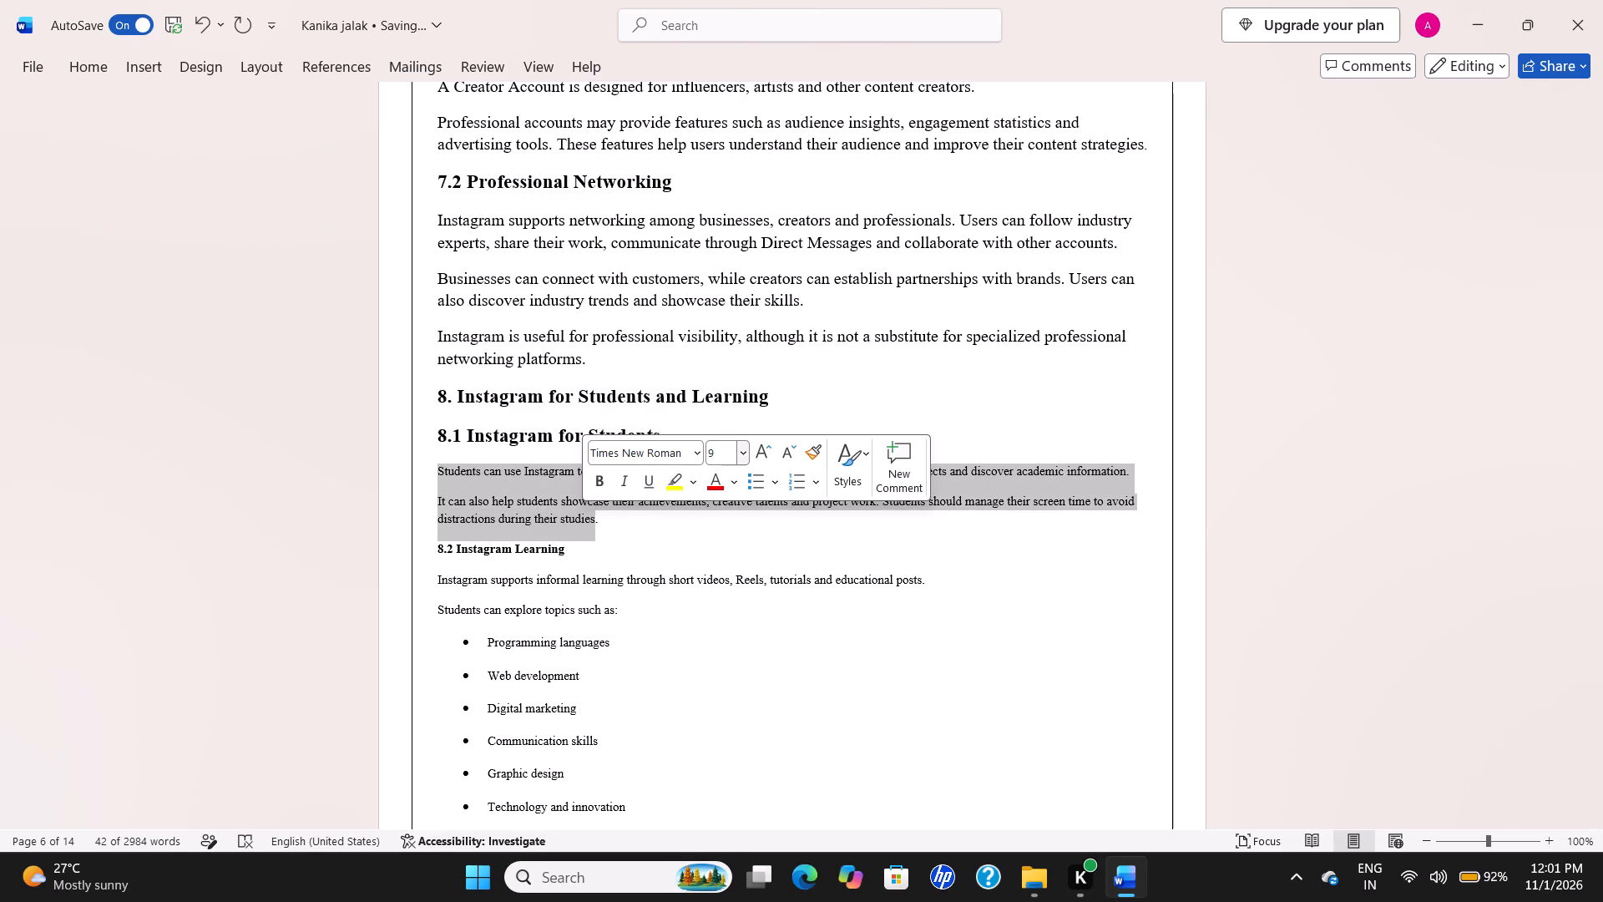
click(740, 452)
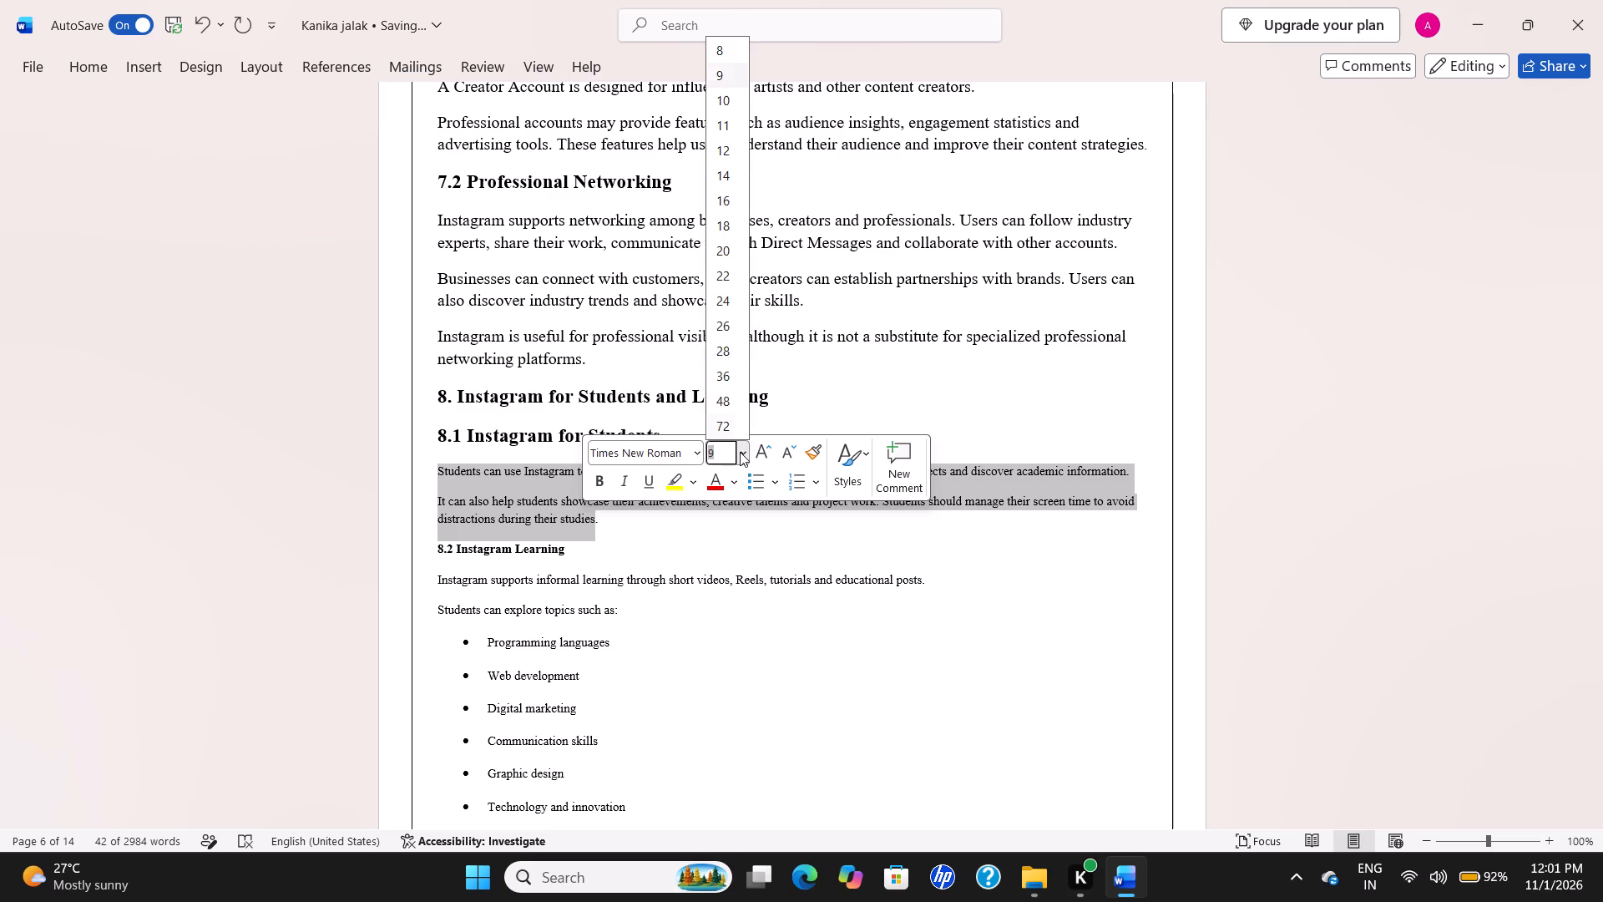
click(732, 143)
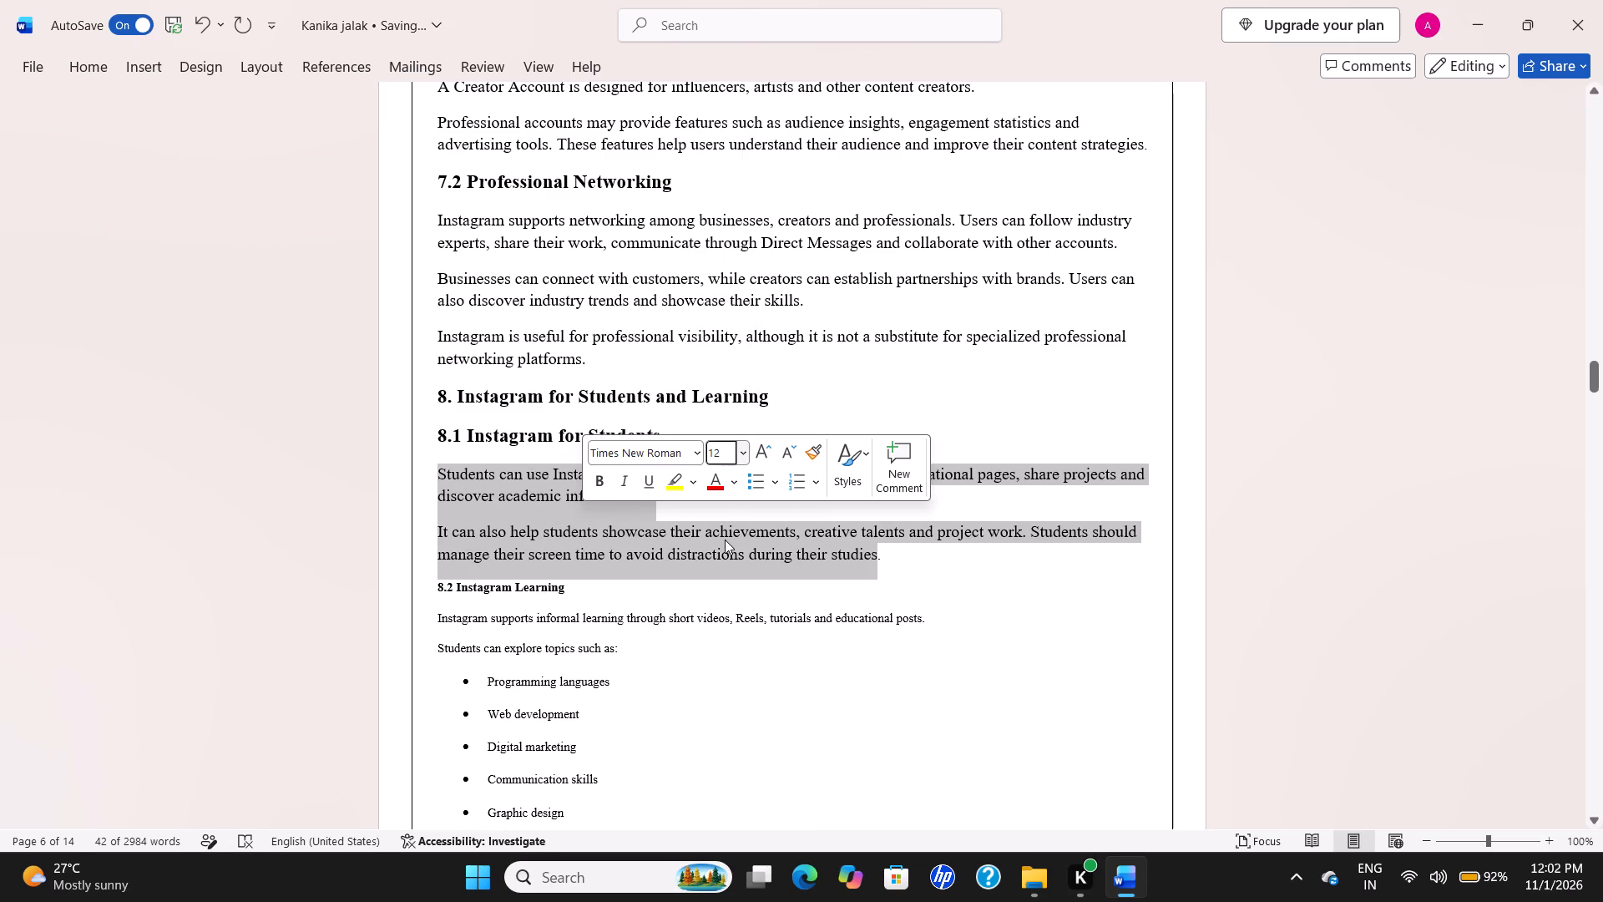
click(725, 540)
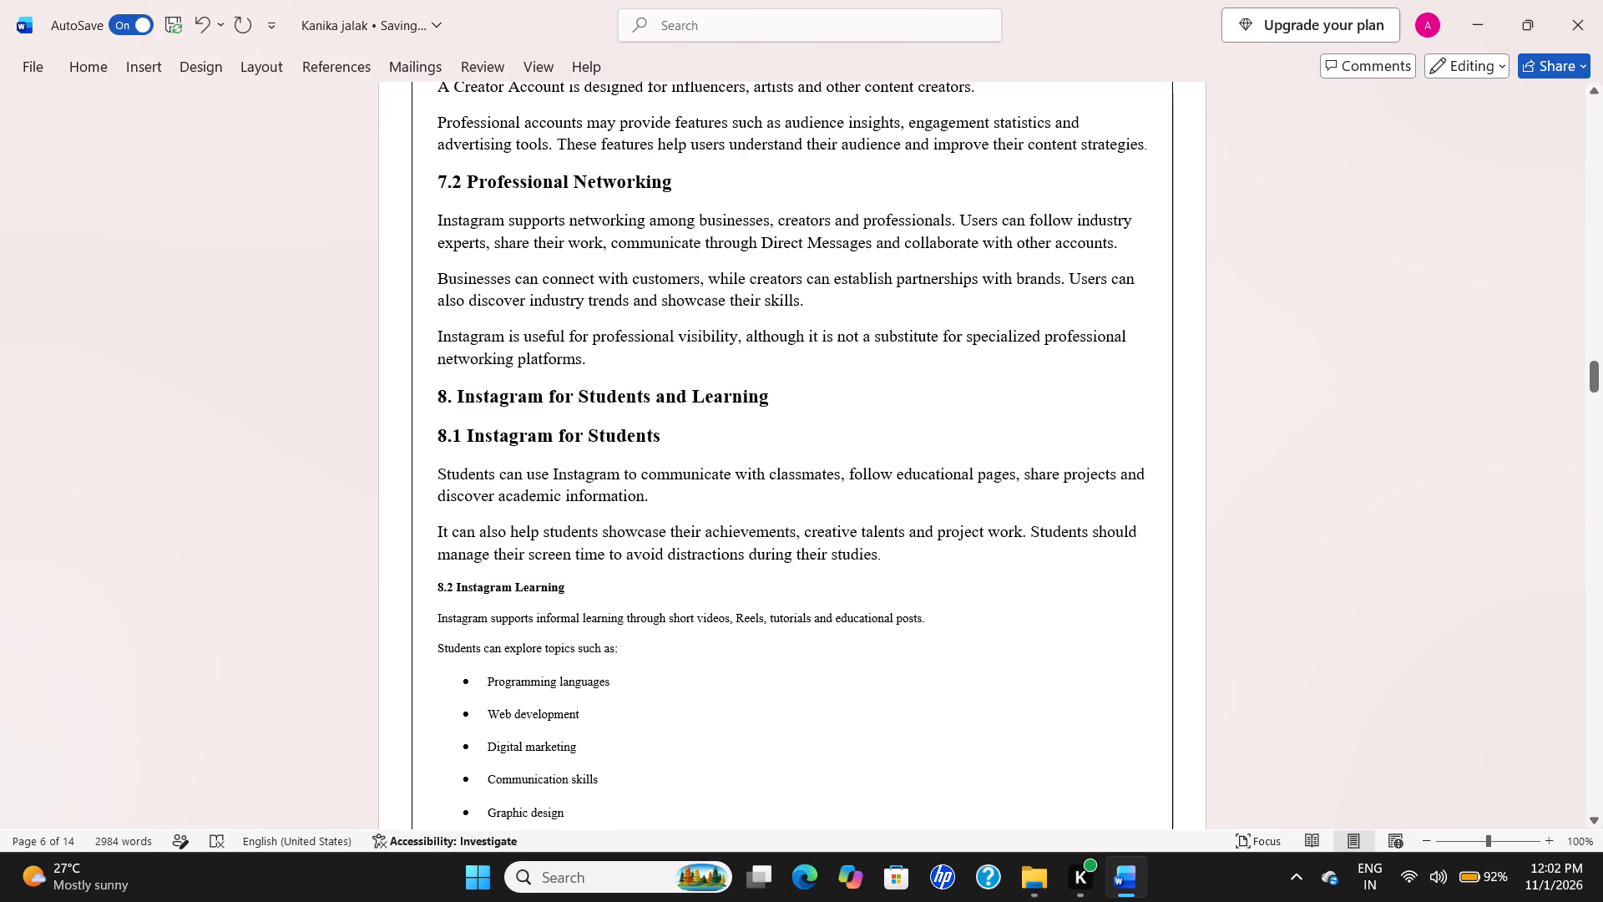
Set the font size of the "8.2 Instagram Learning" heading to 14.
drag(436, 595, 577, 604)
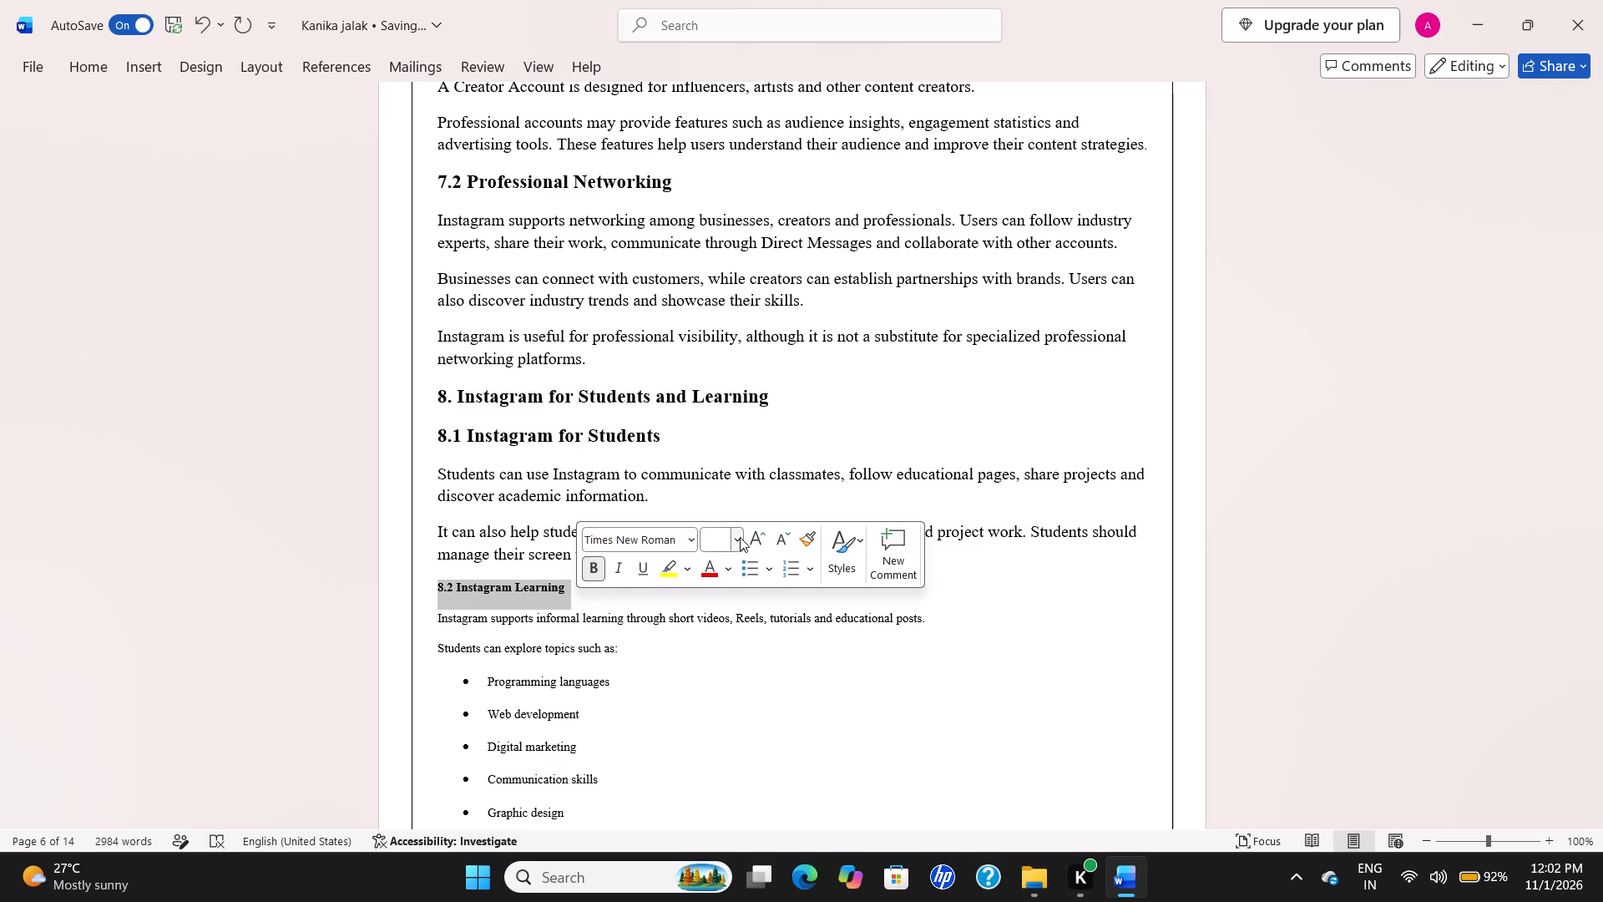
click(740, 537)
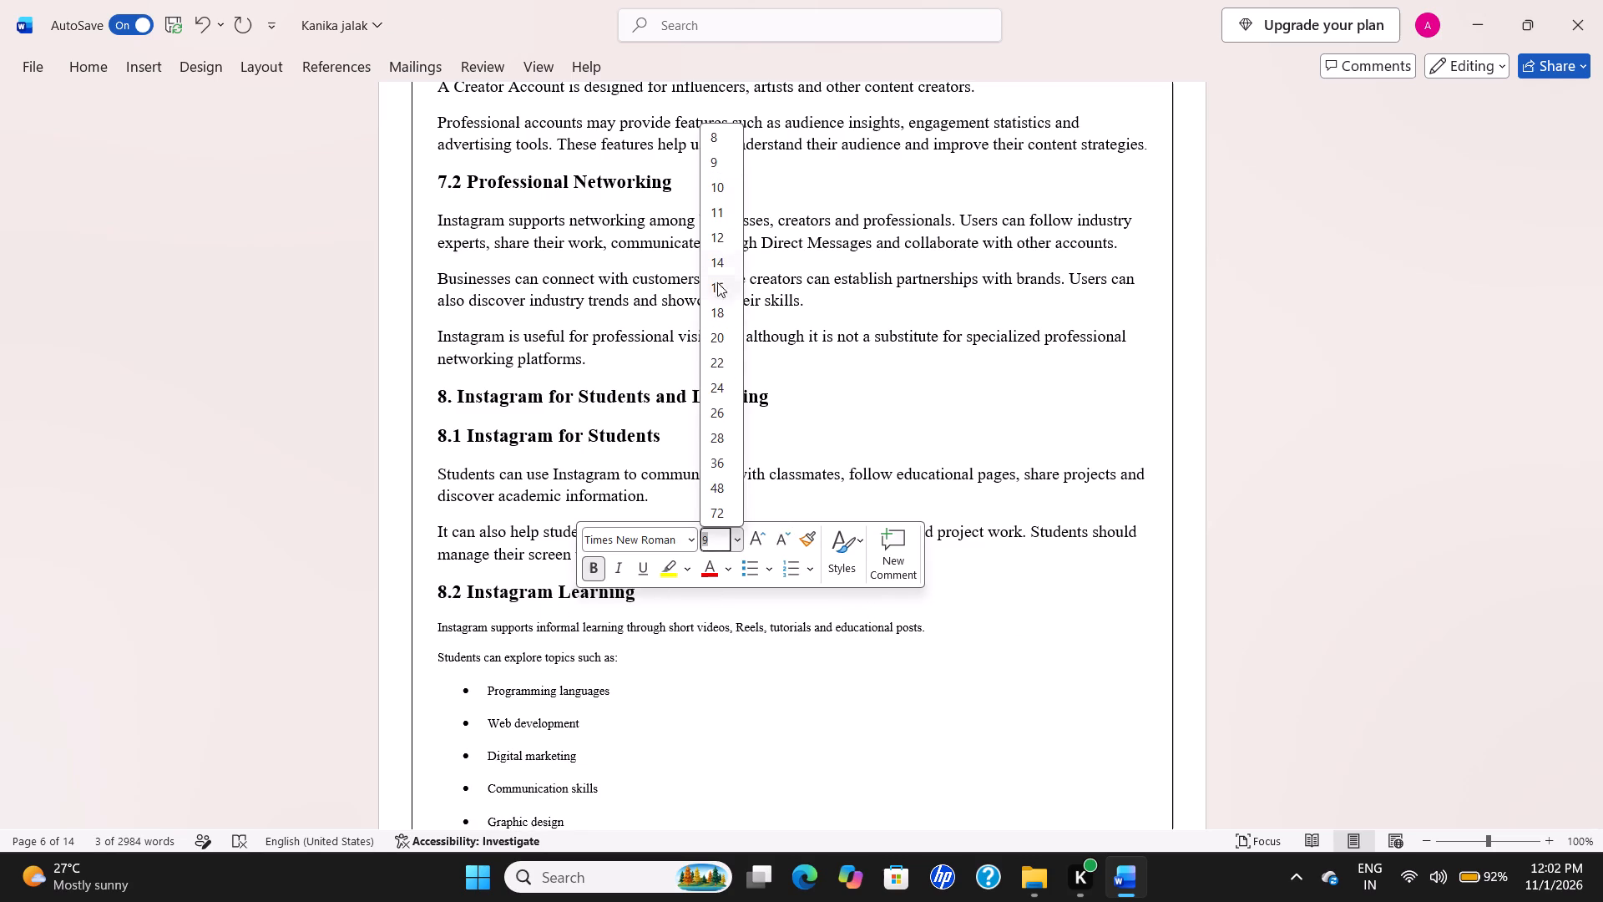
click(723, 271)
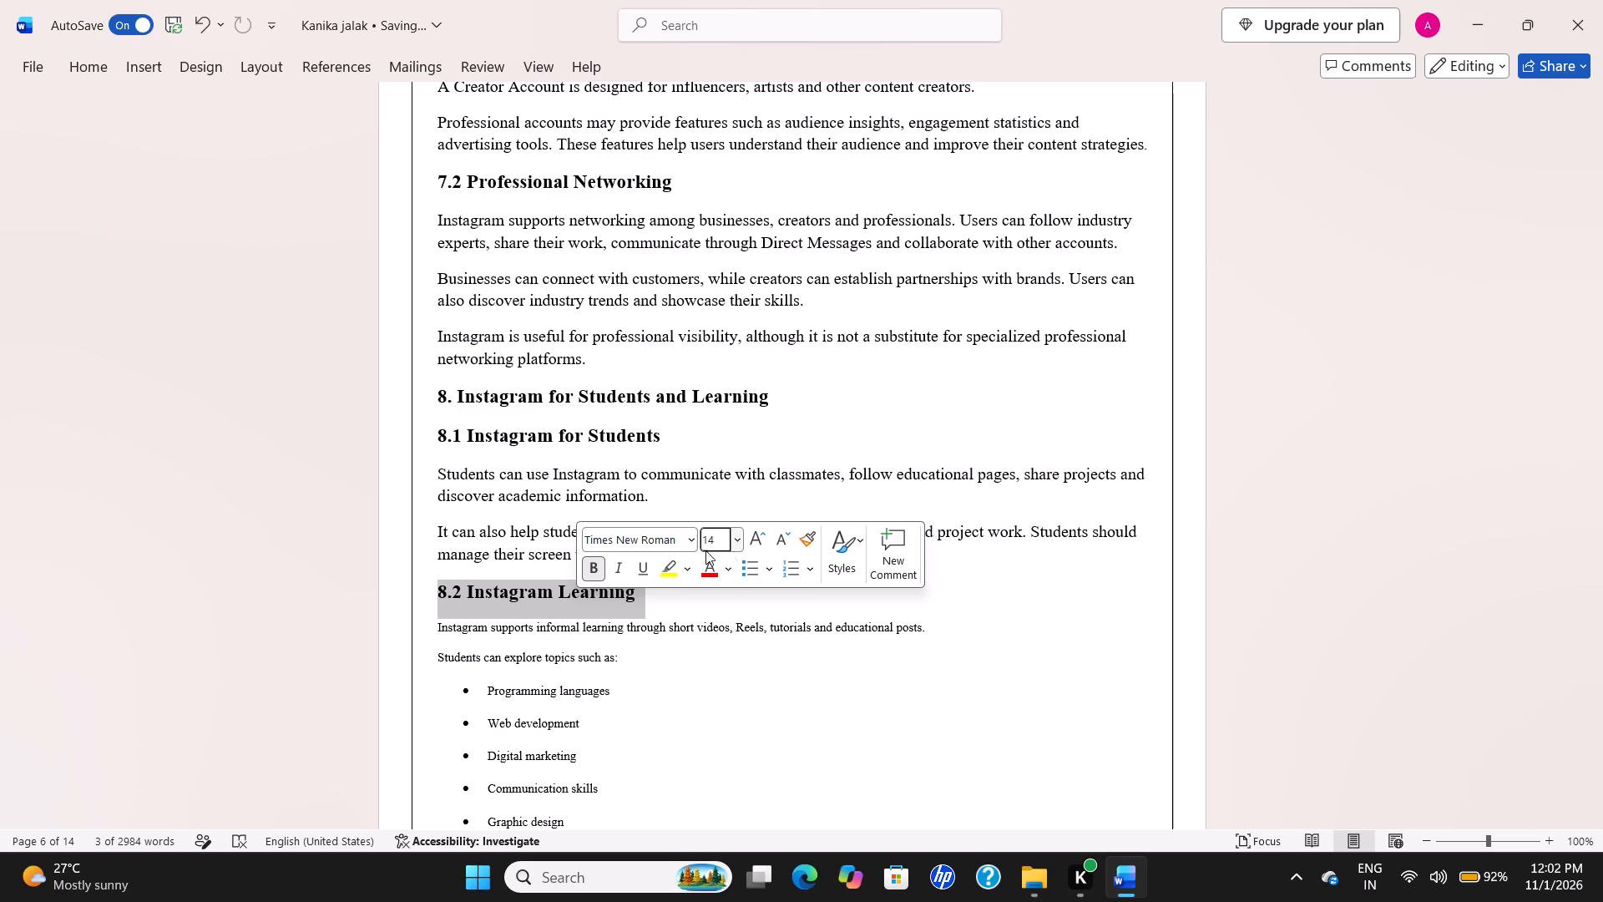
click(741, 654)
Set all body text under "8.2 Instagram Learning", including the bulleted topics and the closing paragraph, to font size 12.
scroll(741, 654, down, 1)
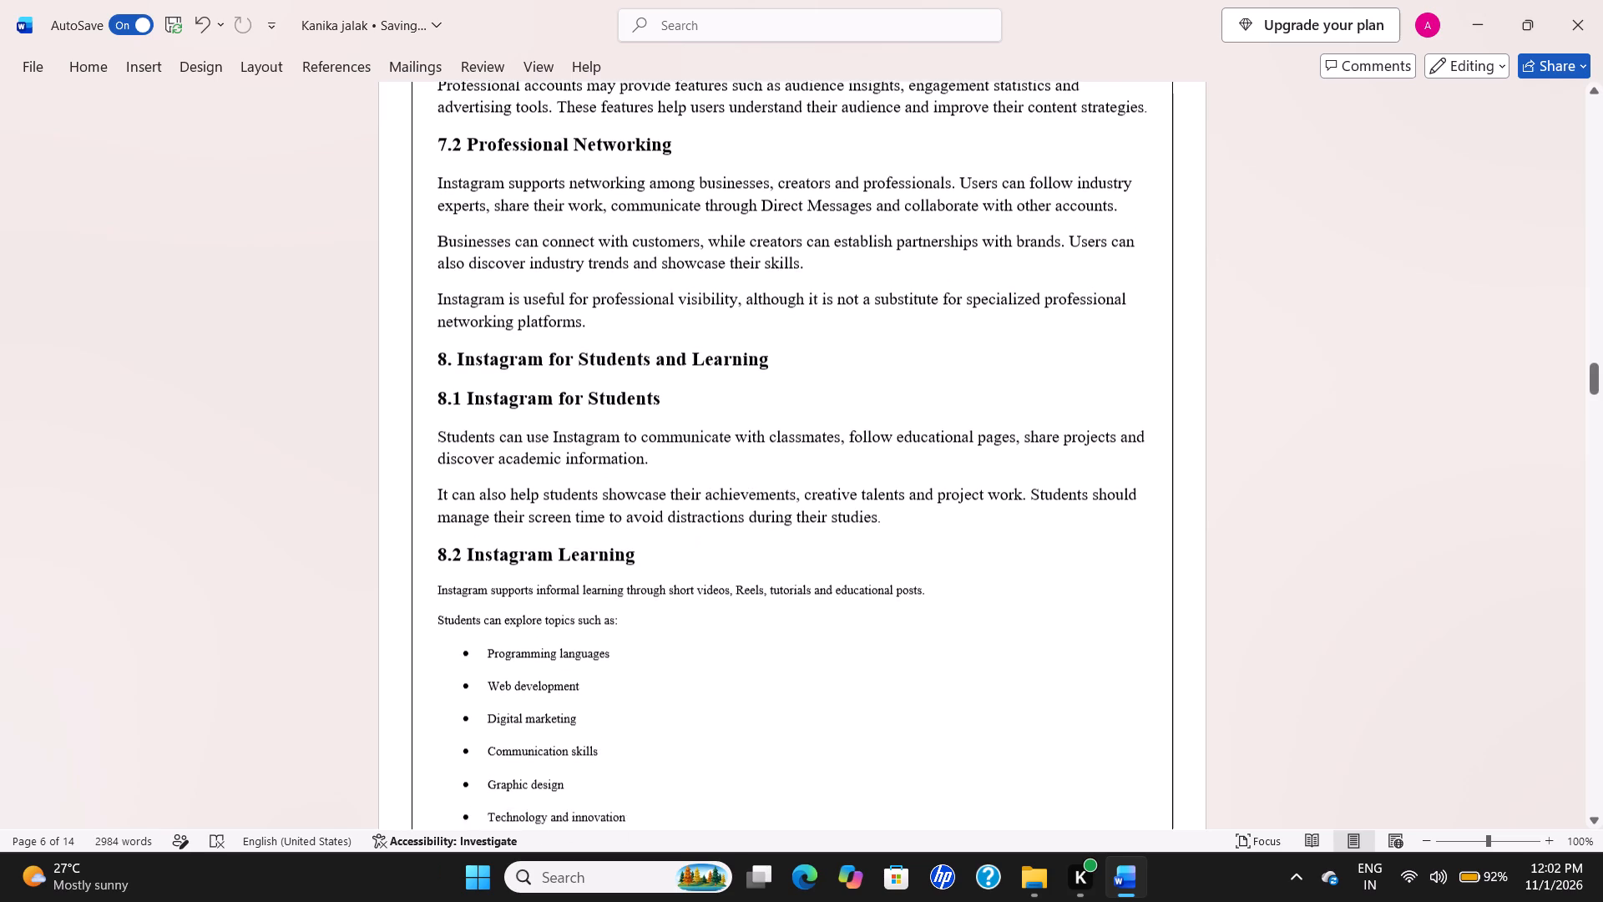
scroll(741, 654, down, 2)
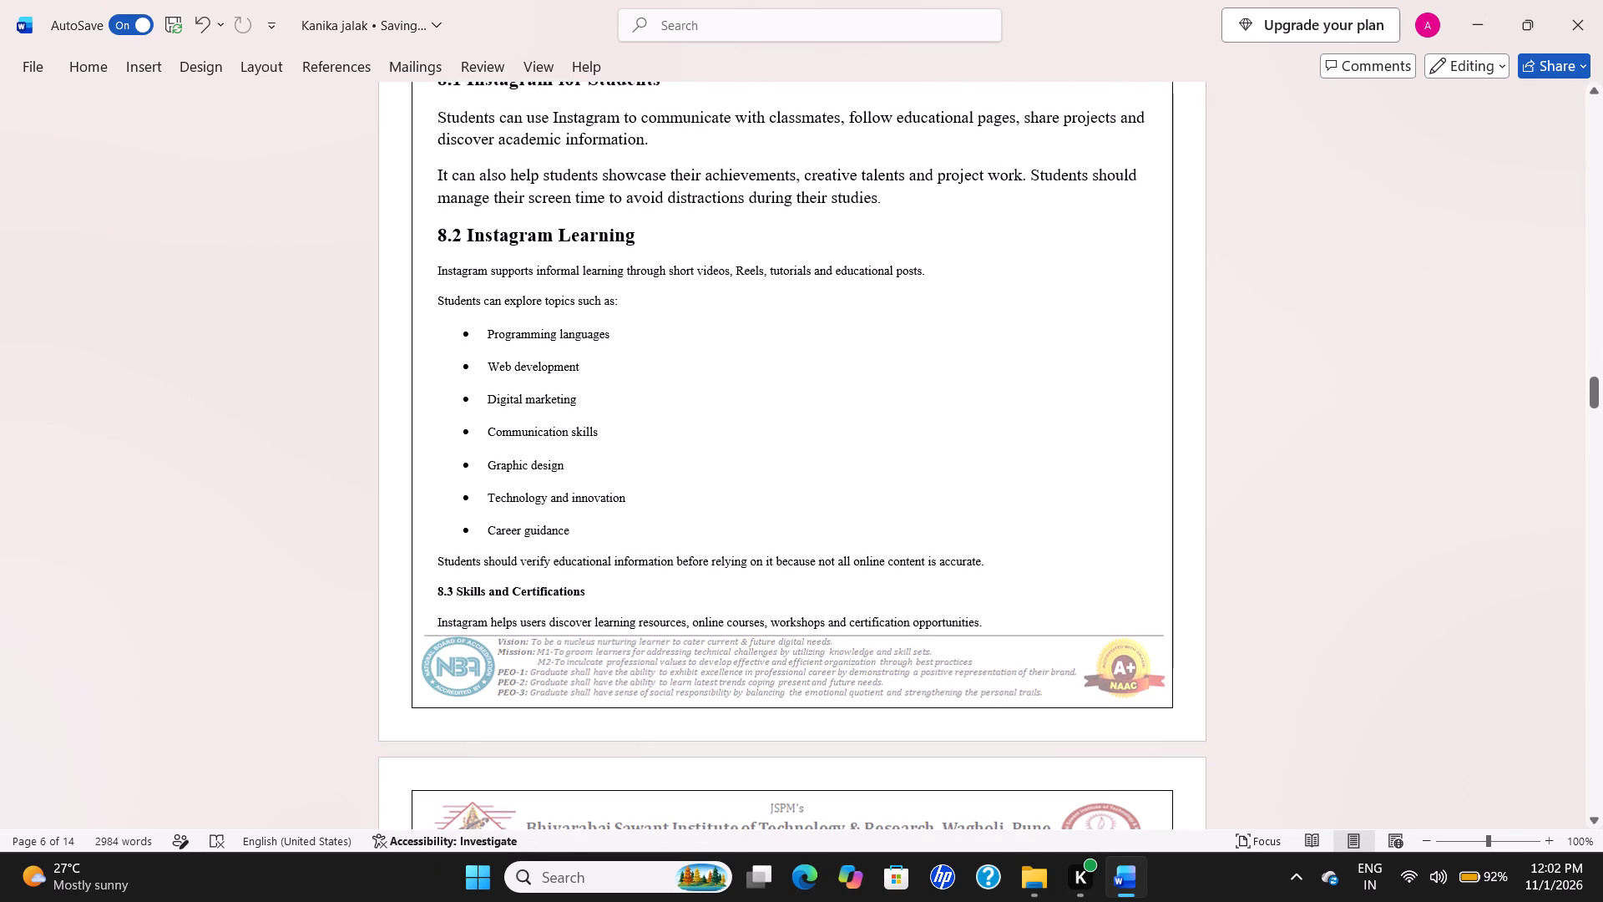
drag(439, 267, 594, 517)
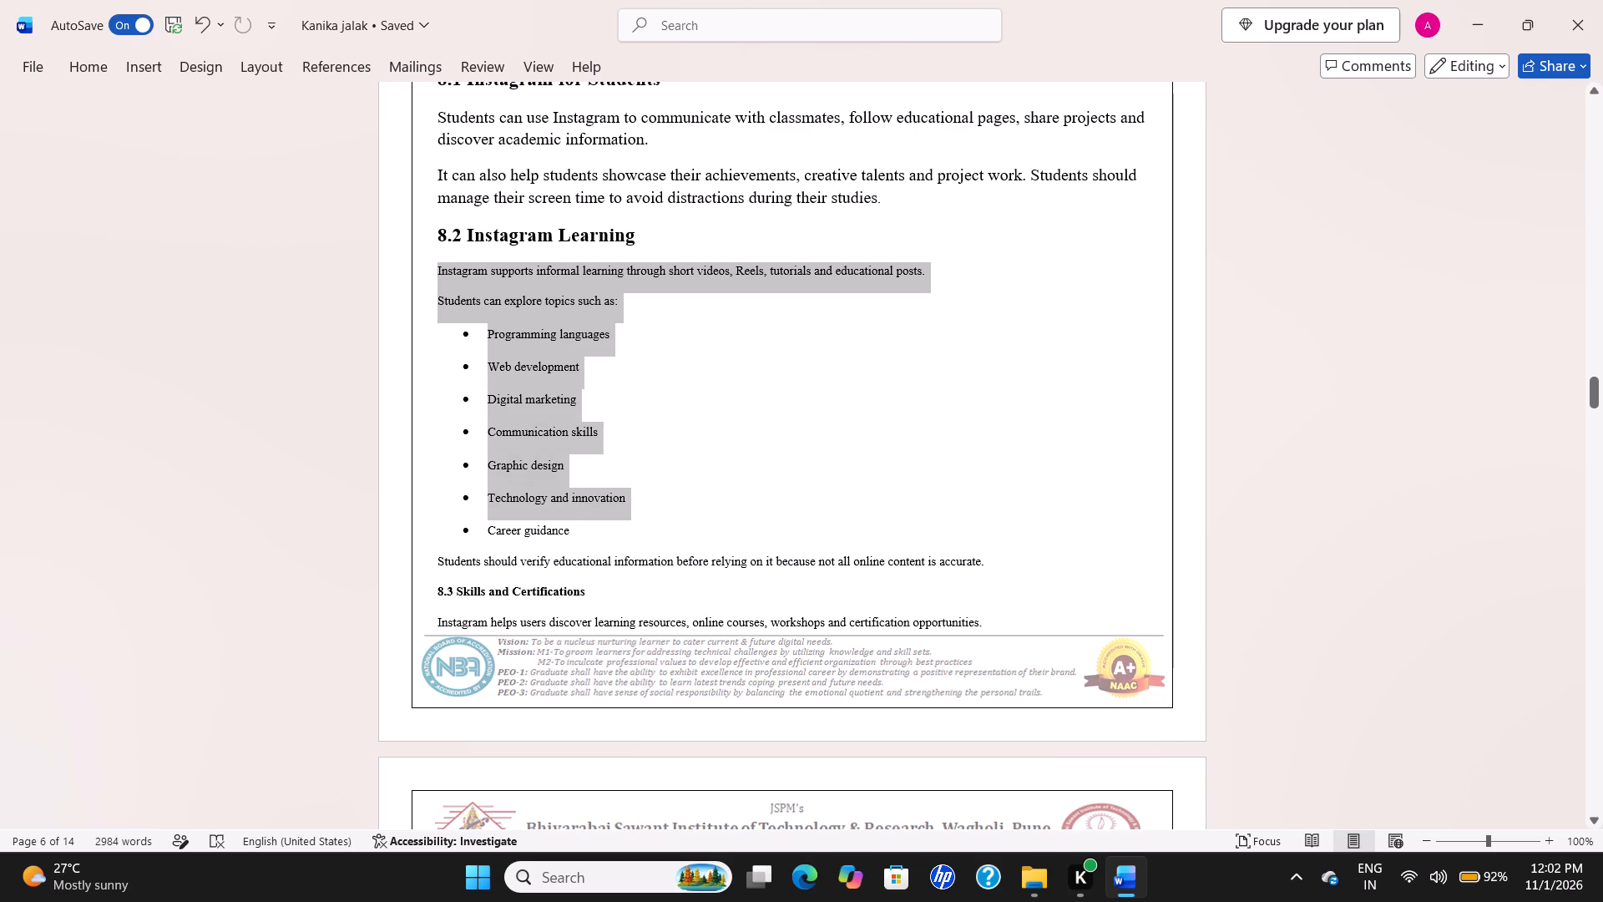
drag(594, 517, 1002, 583)
click(1159, 515)
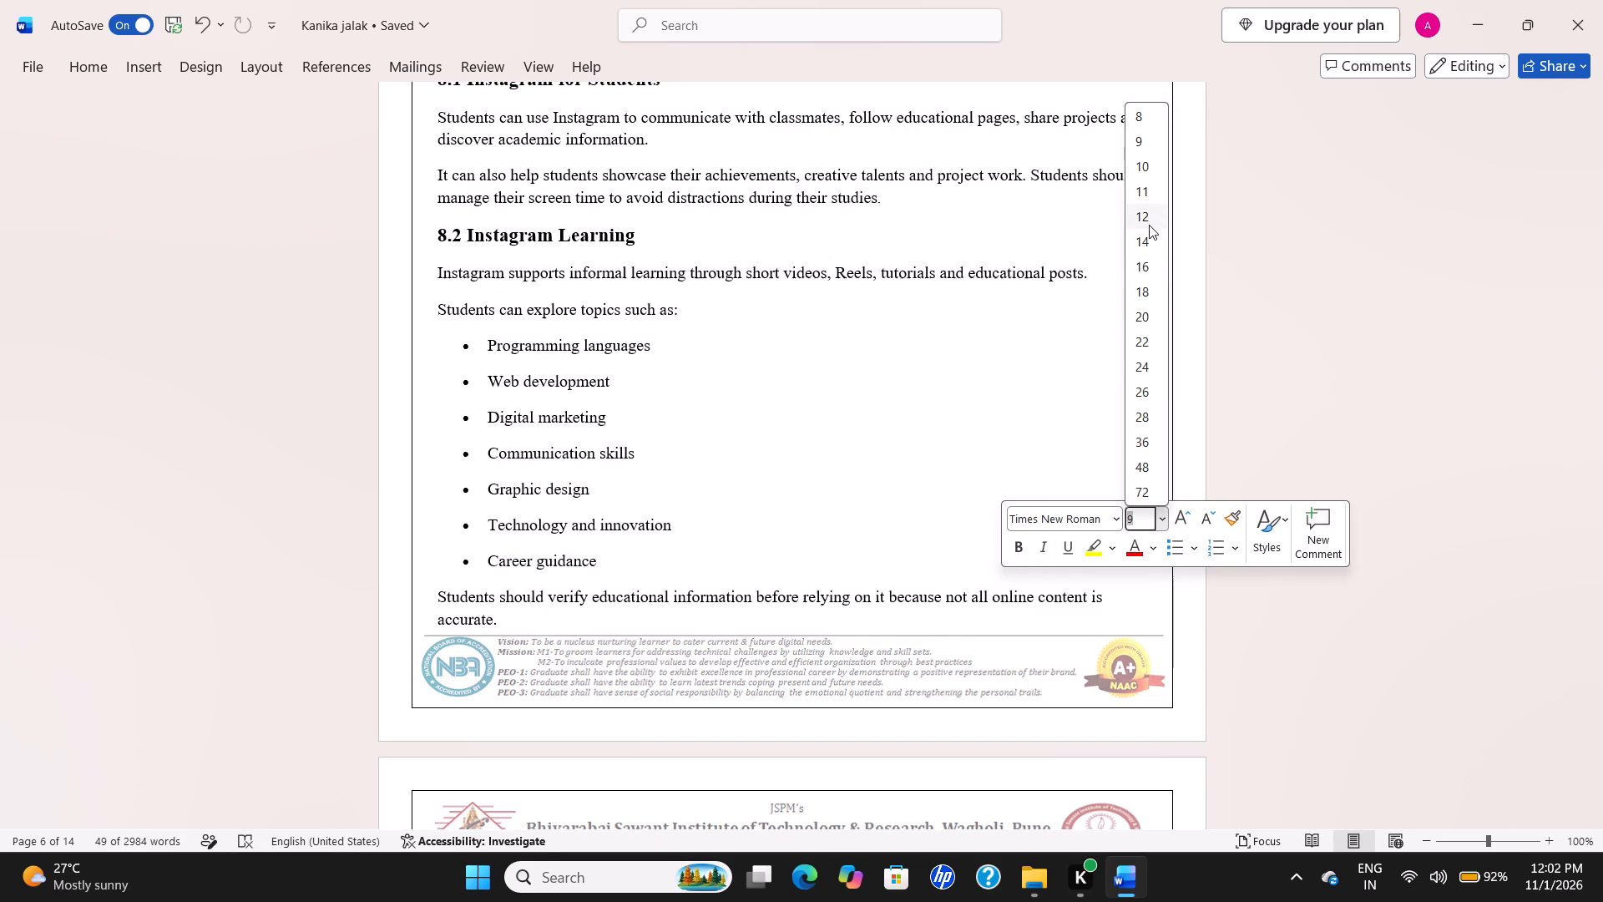
click(1149, 225)
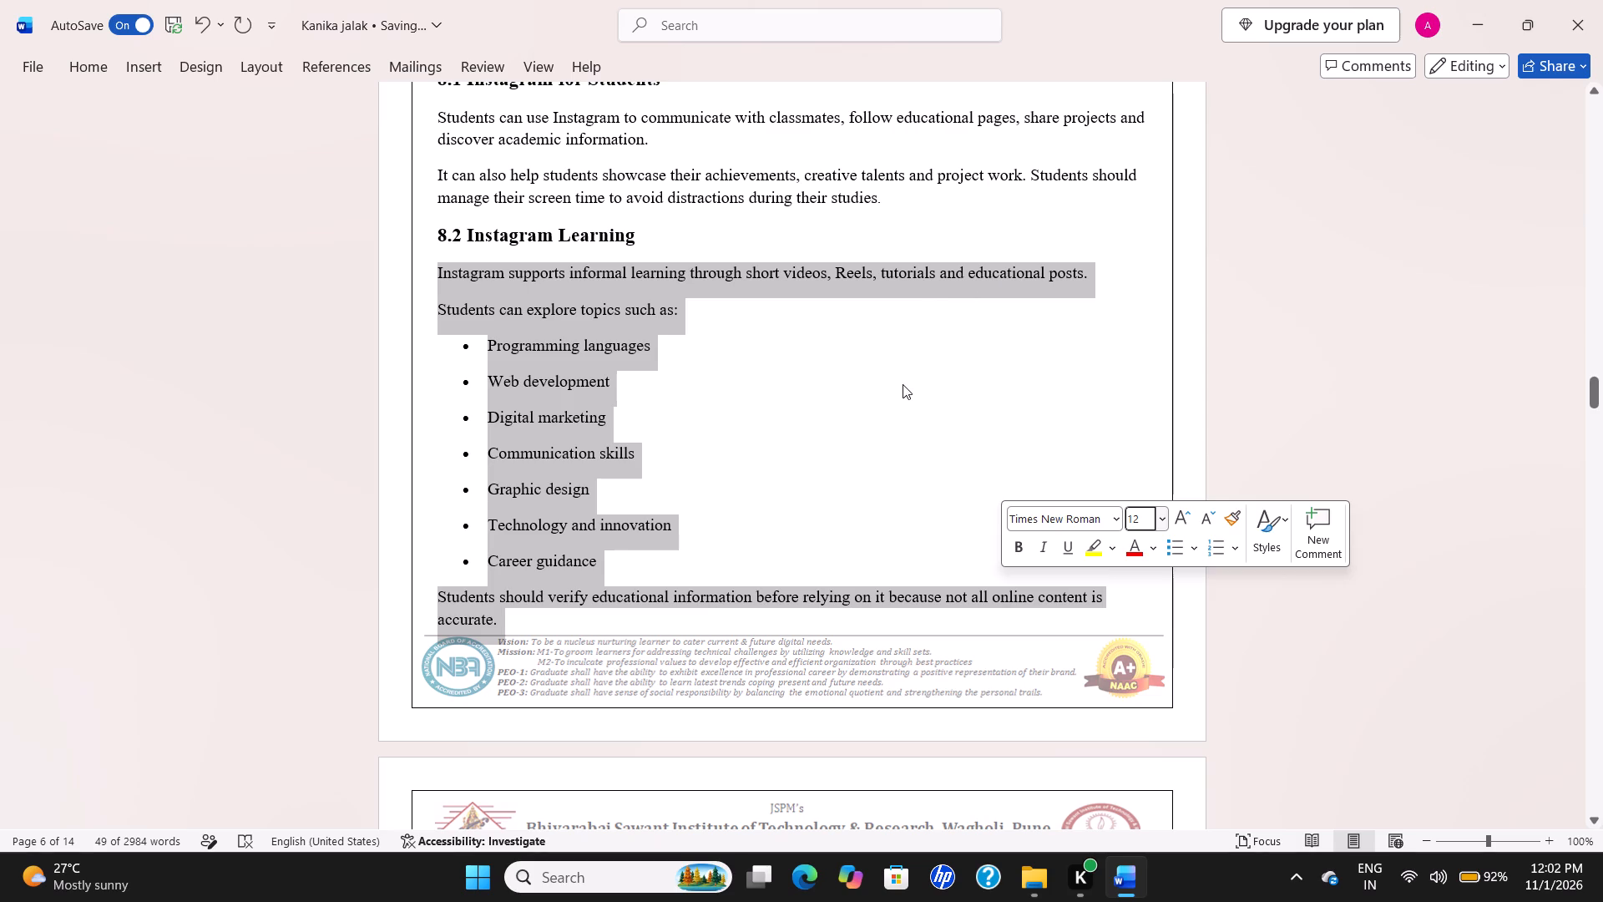
click(903, 384)
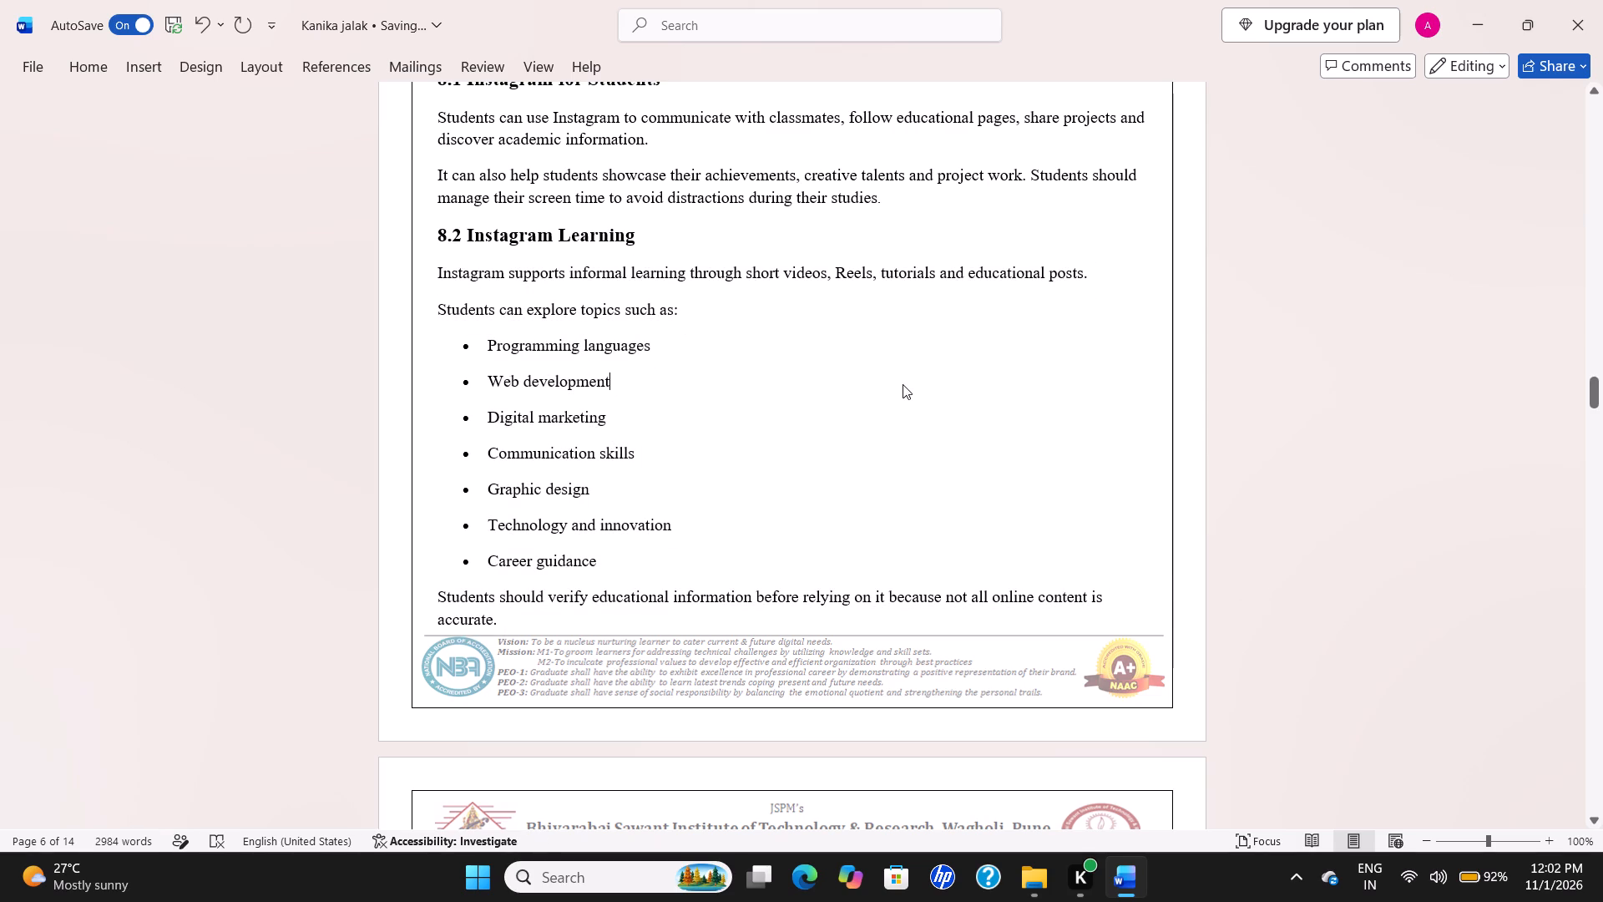
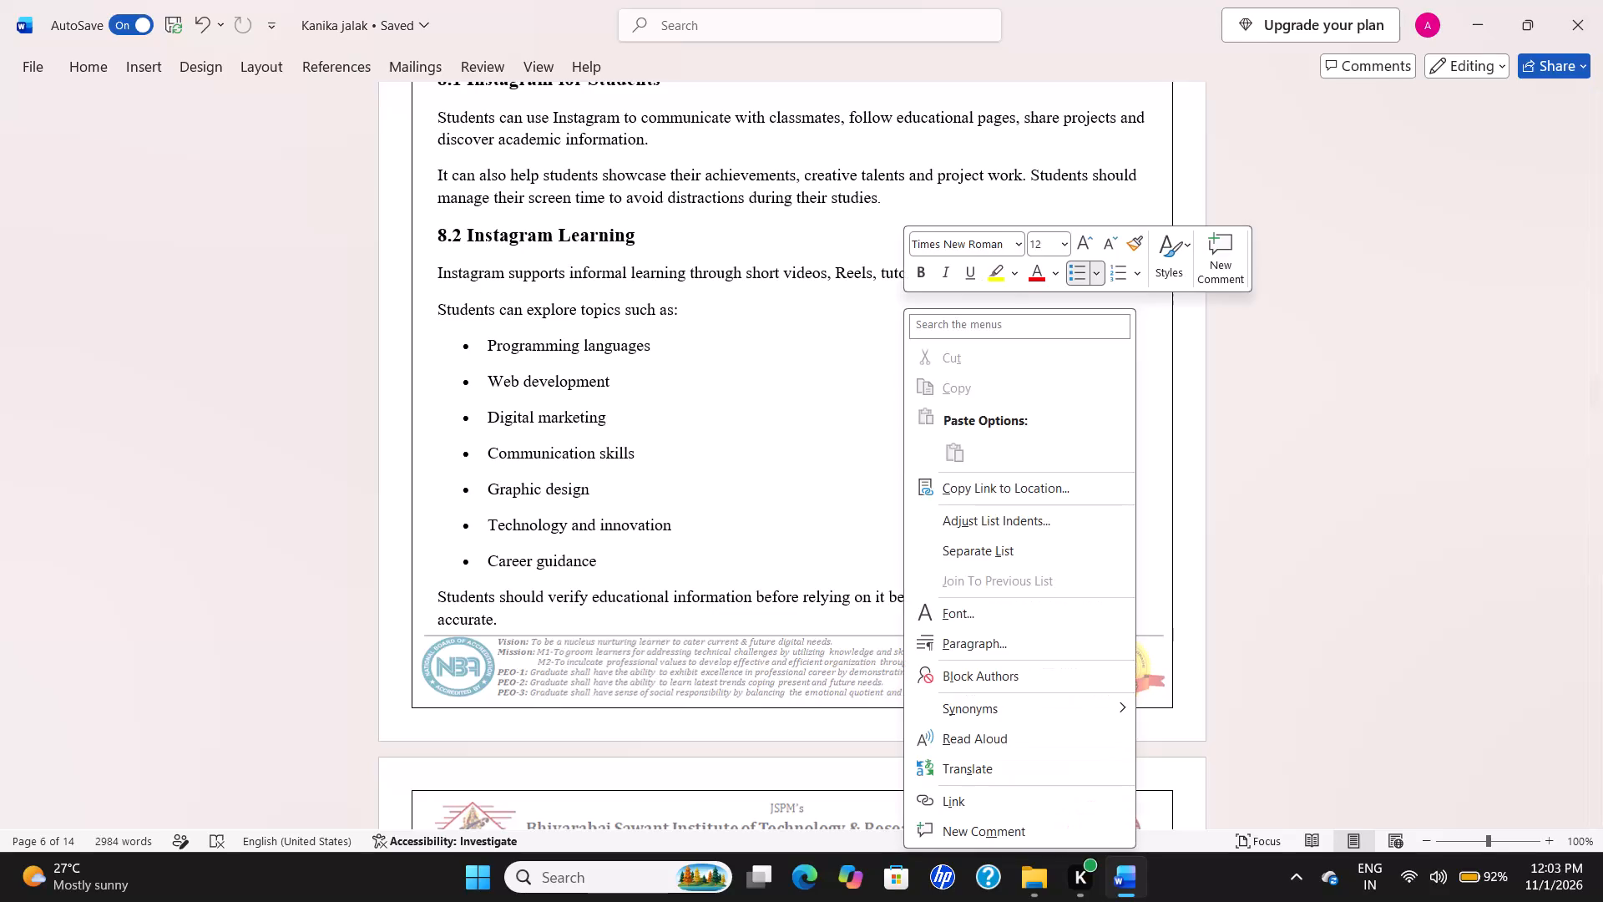
Save the report.
click(754, 398)
key(ctrl+s)
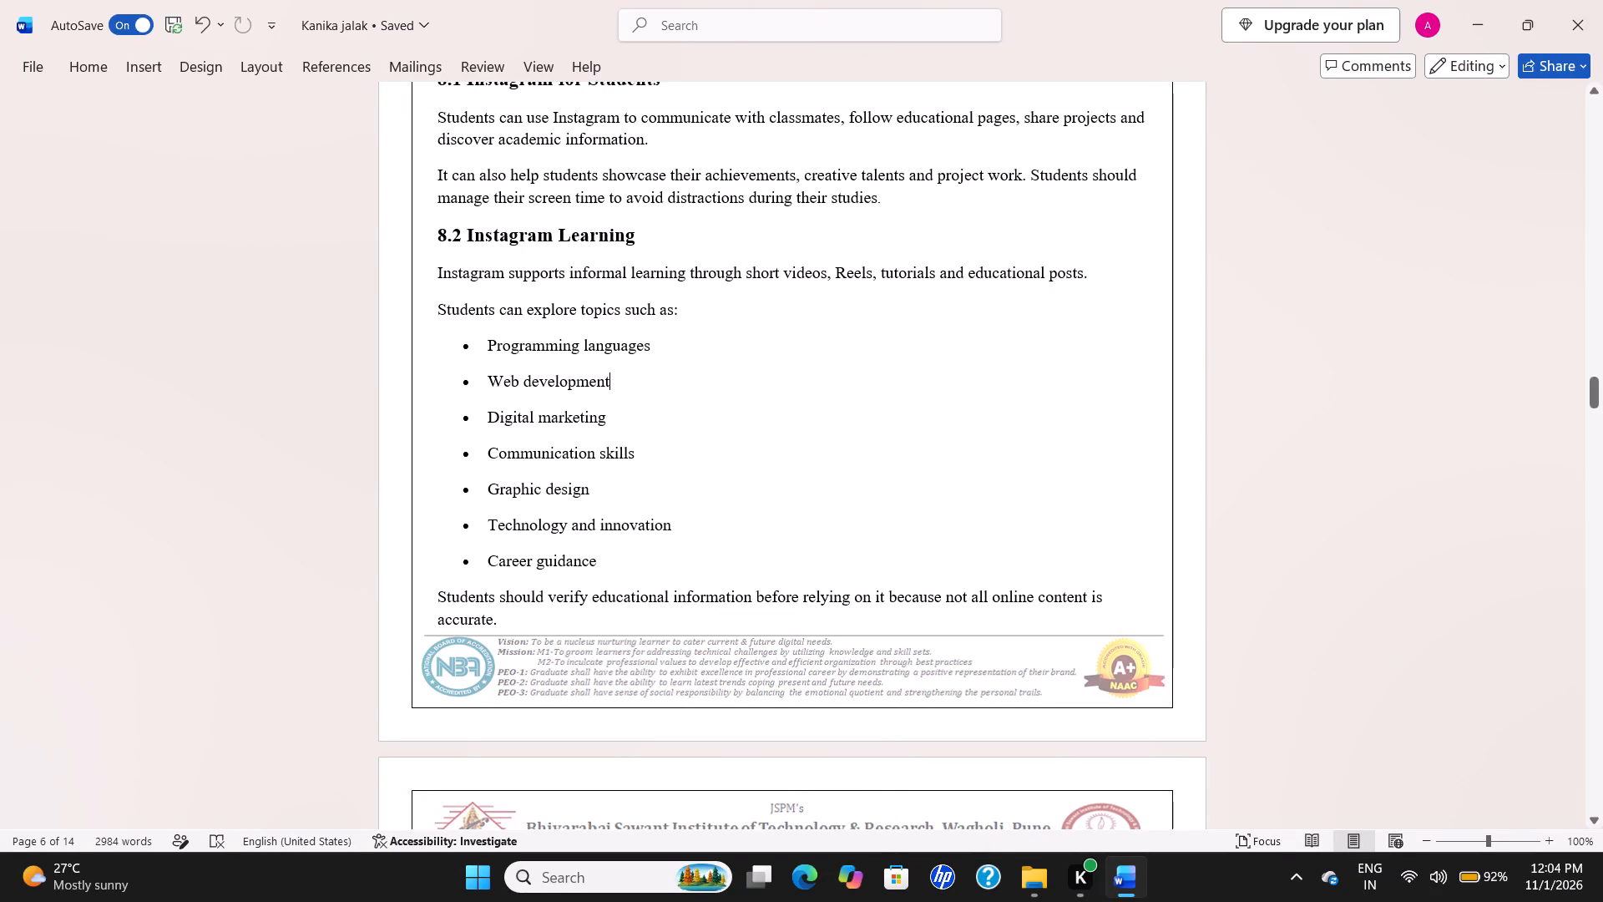
Save a copy of the report as a Word document in the OneDrive Documents folder, replacing the existing file of the same name.
click(8, 70)
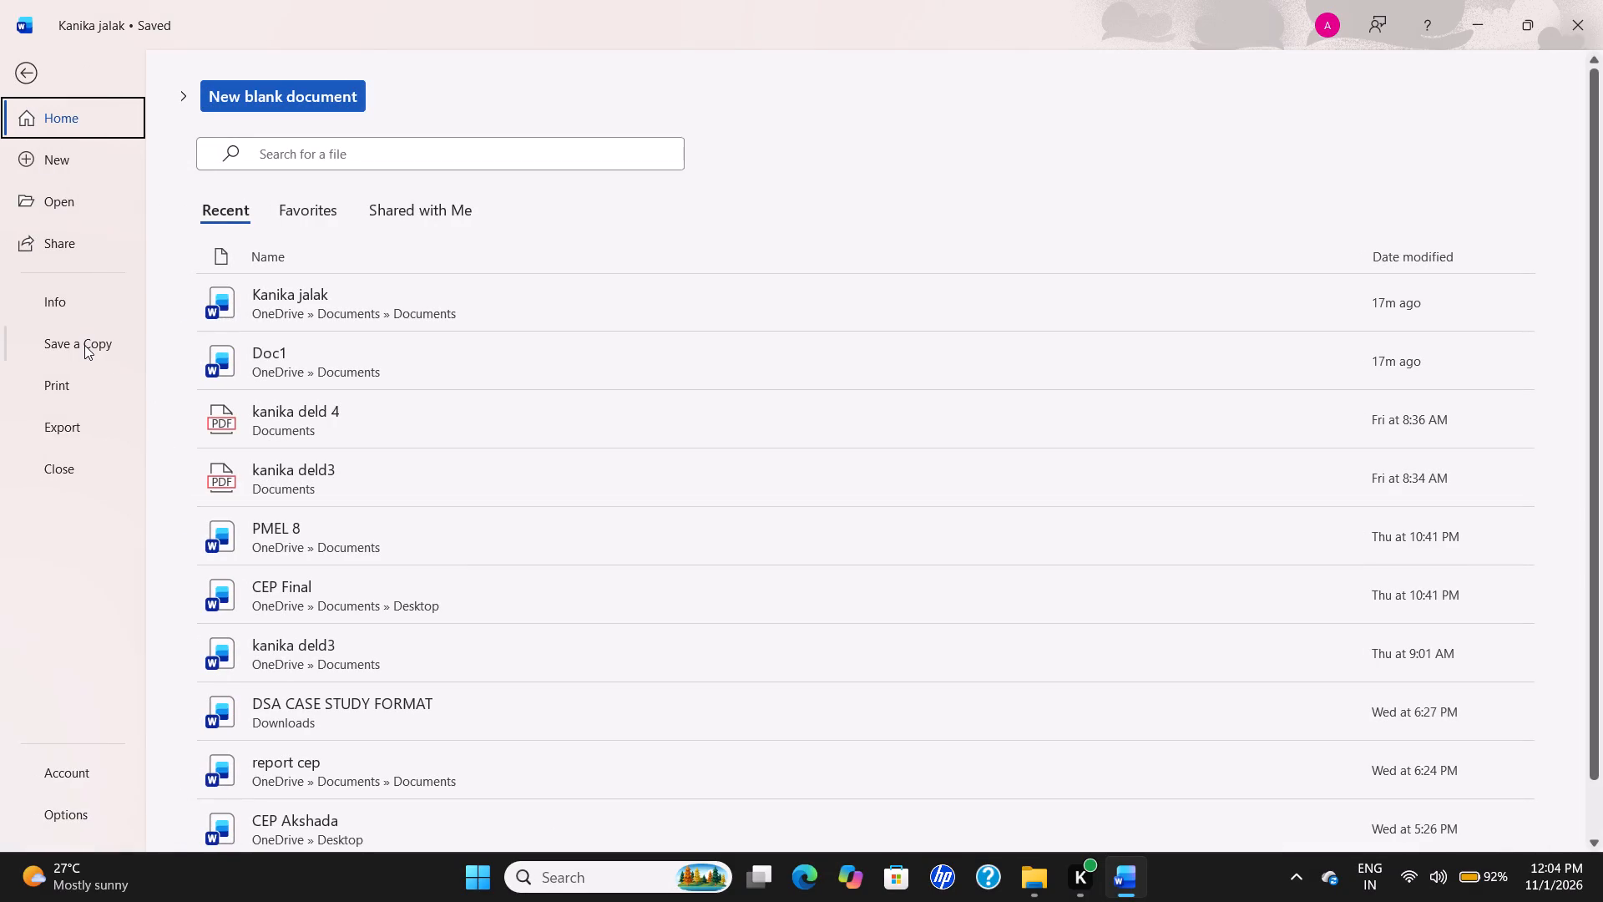
click(84, 345)
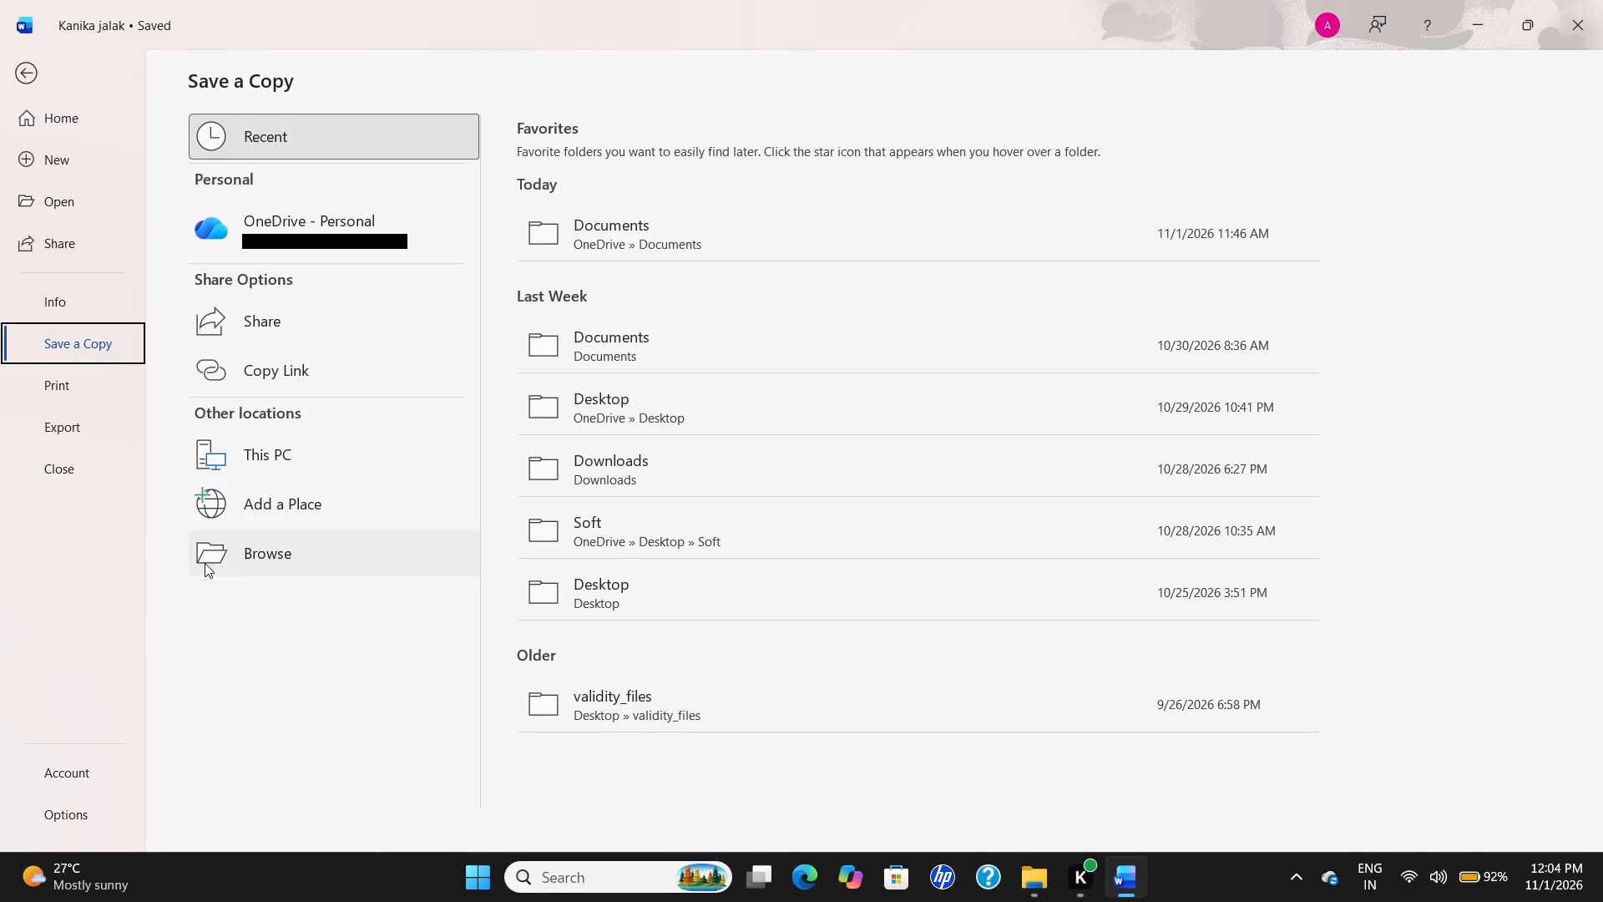
click(211, 565)
click(211, 565)
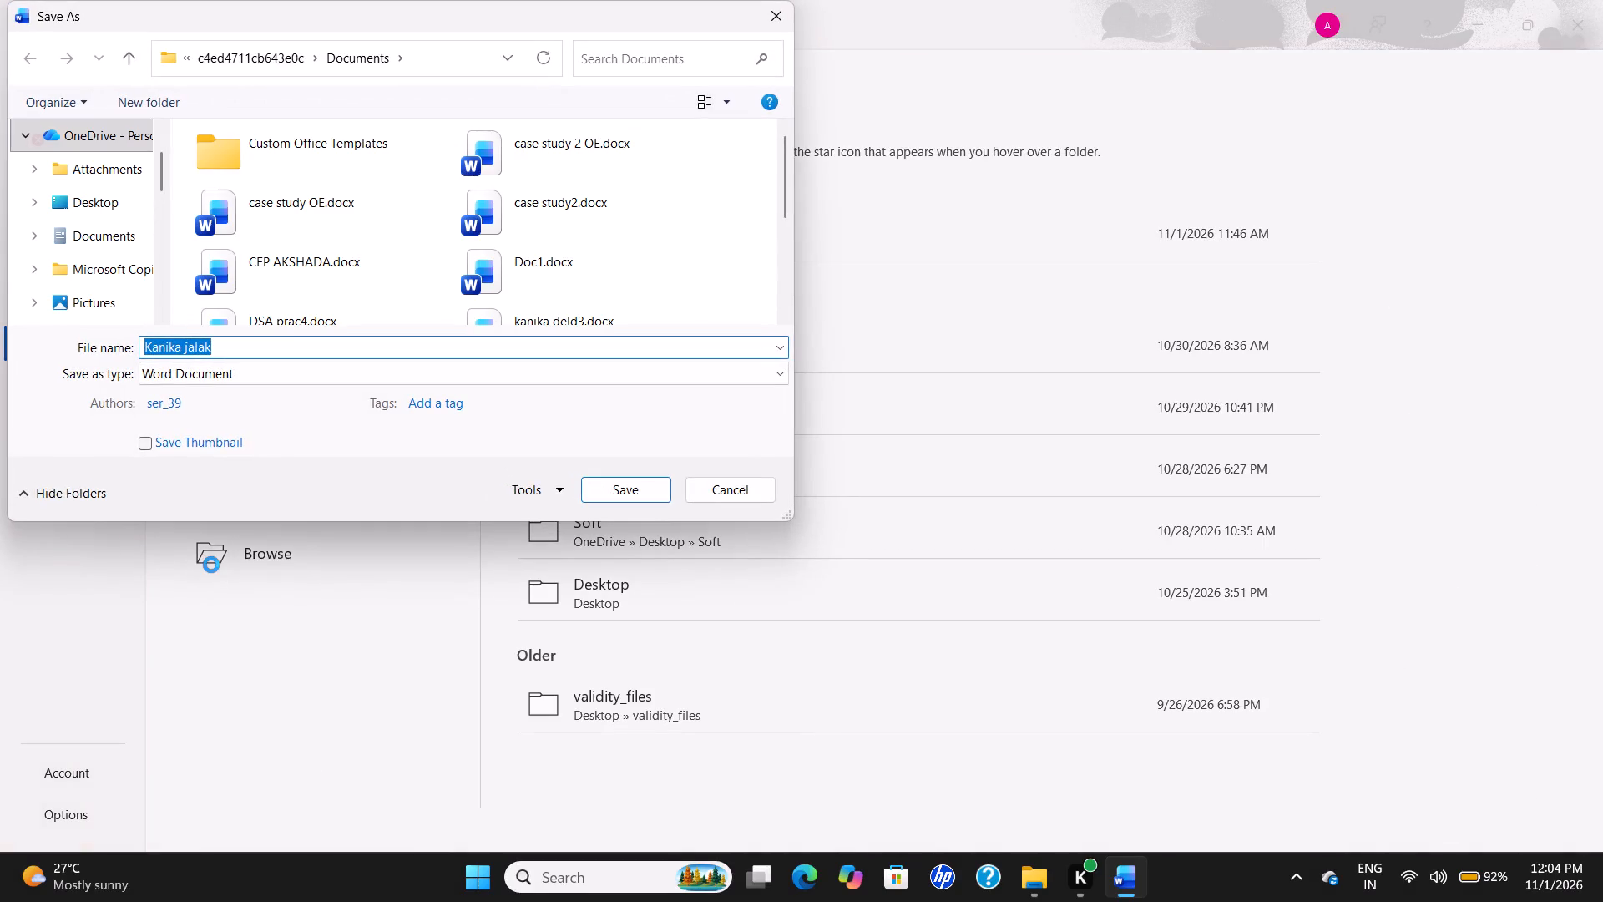
click(128, 251)
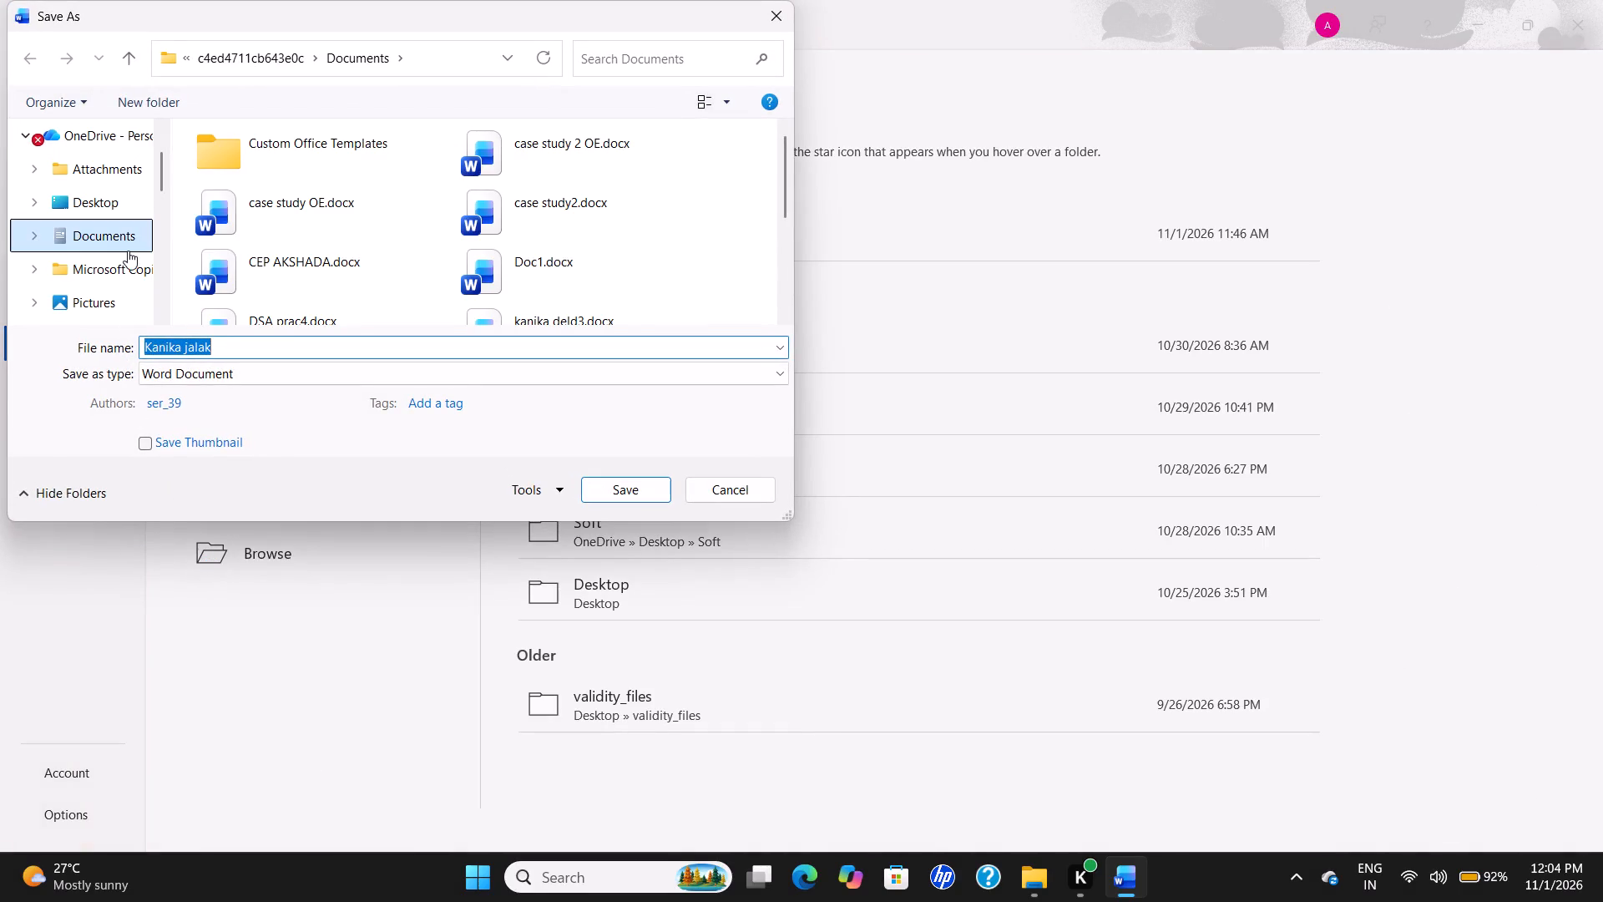
click(621, 484)
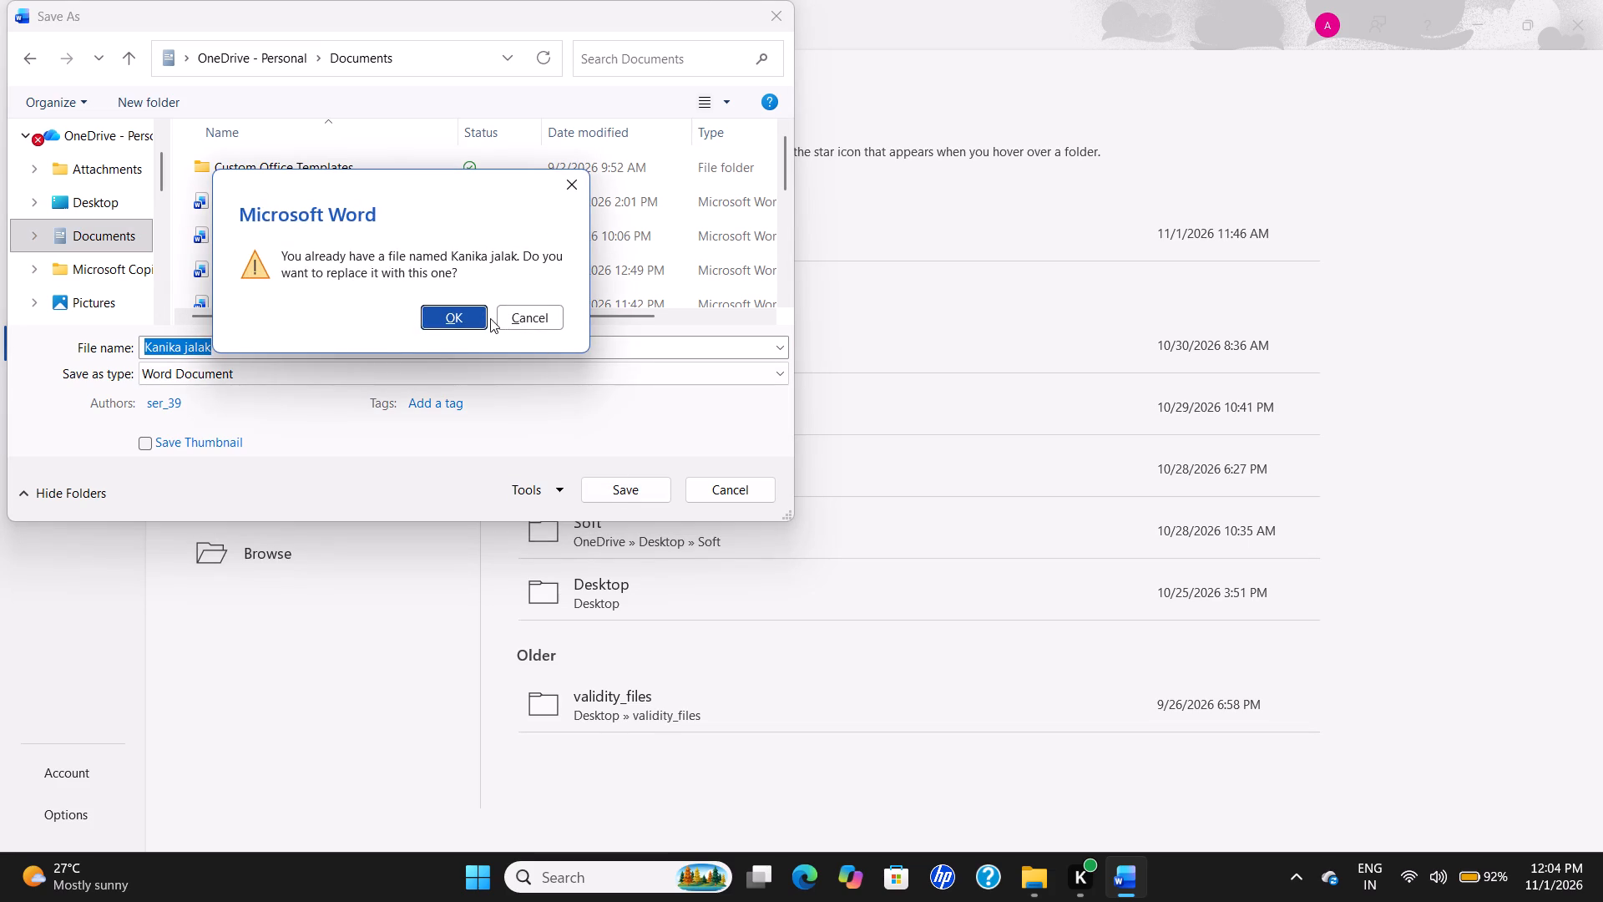
click(468, 315)
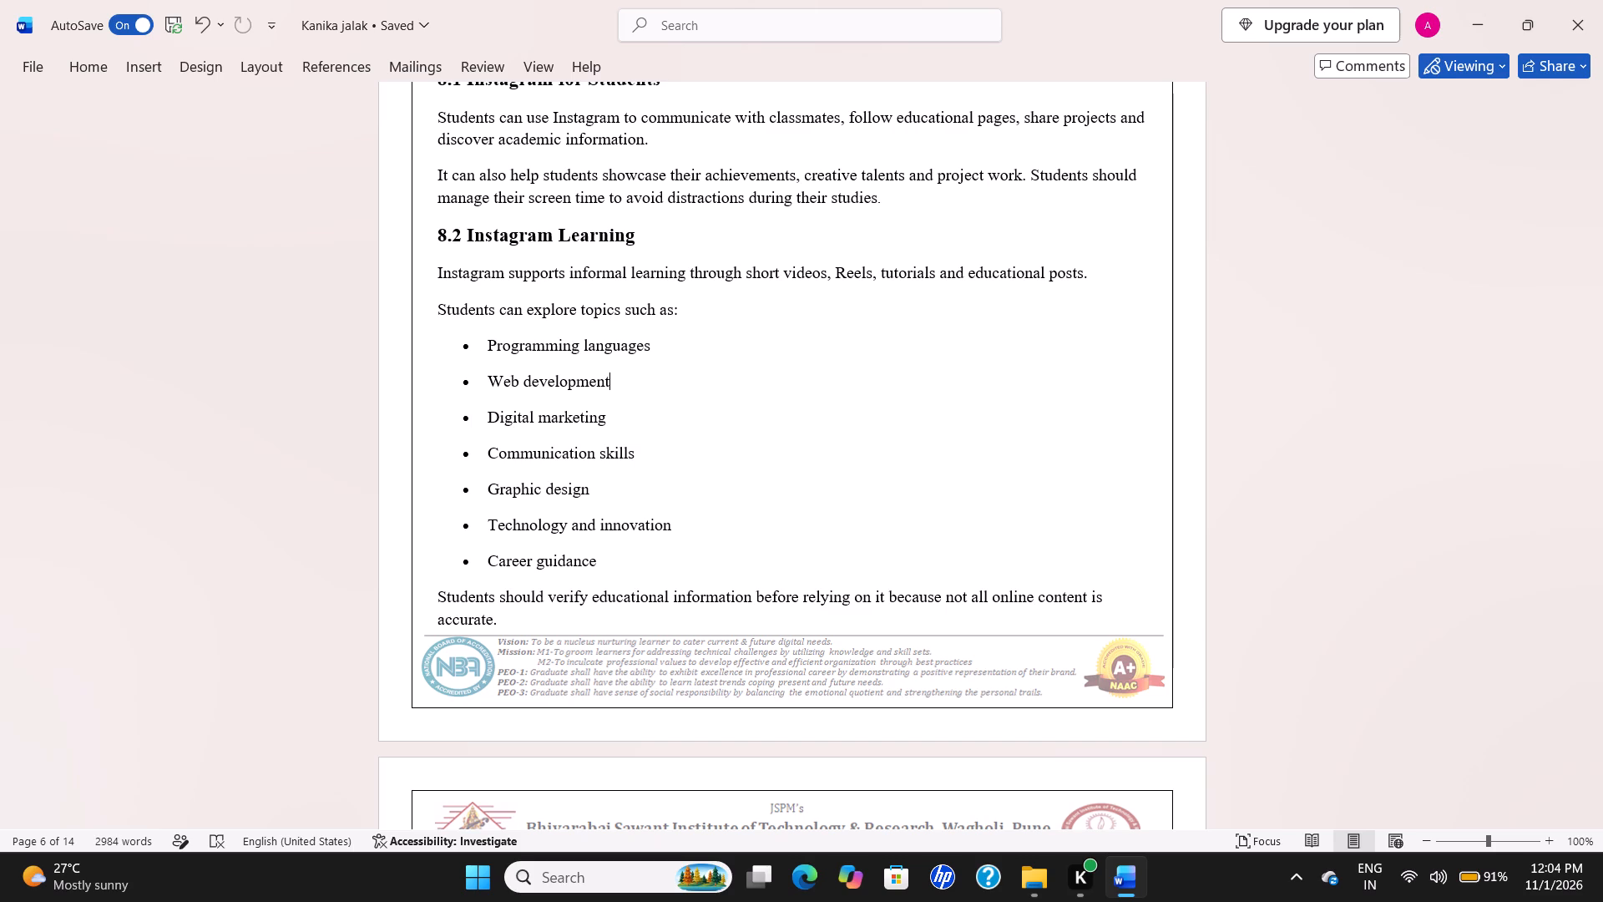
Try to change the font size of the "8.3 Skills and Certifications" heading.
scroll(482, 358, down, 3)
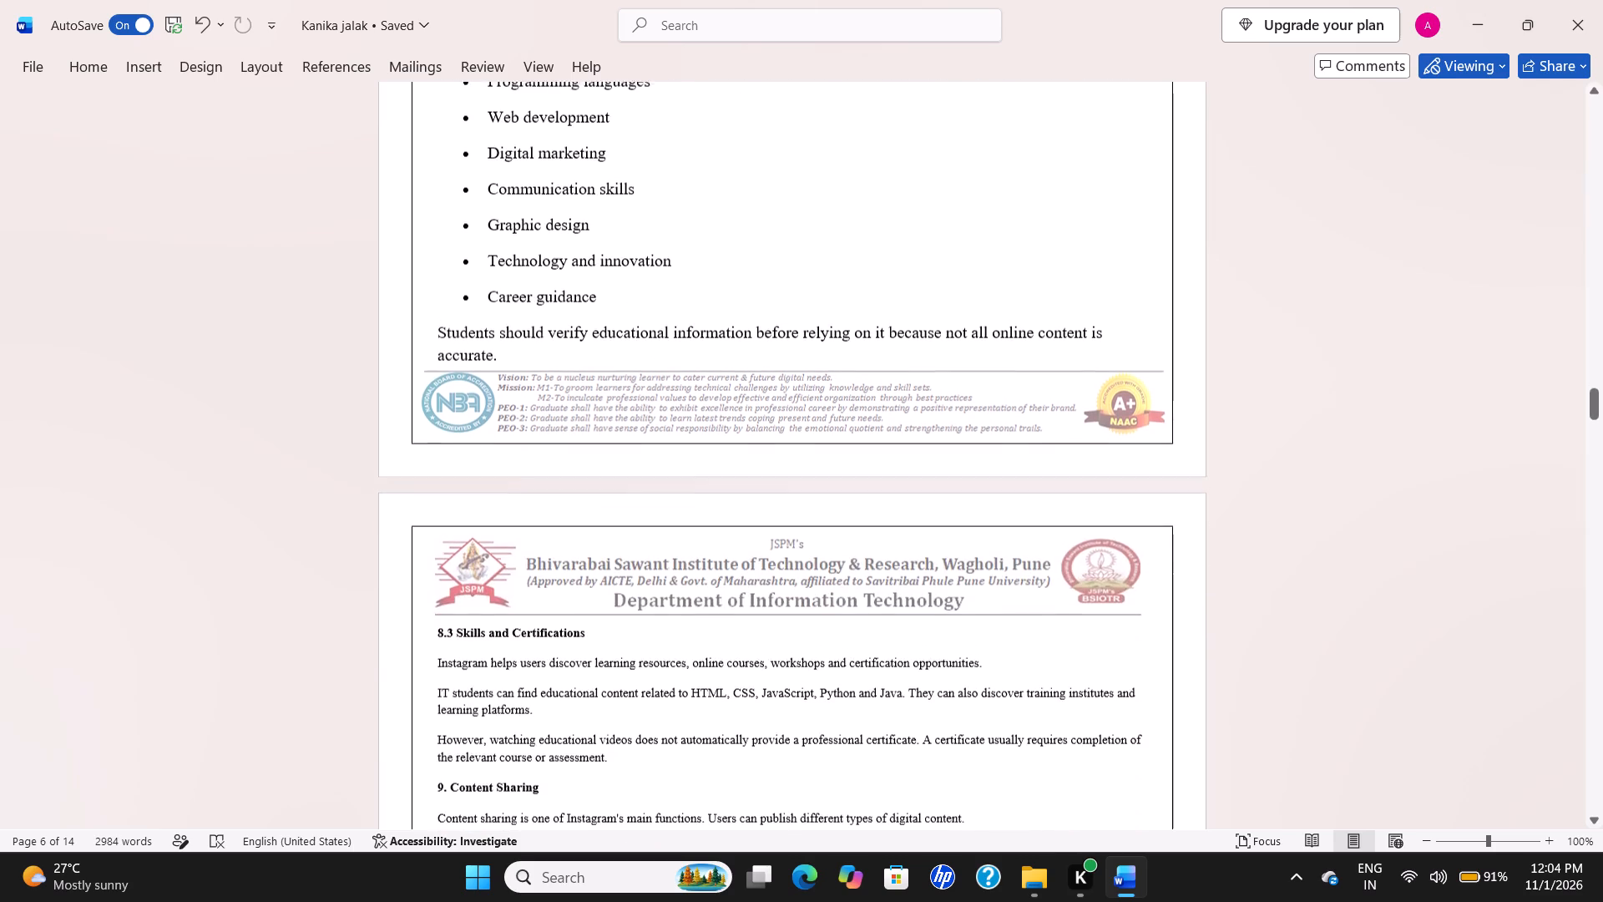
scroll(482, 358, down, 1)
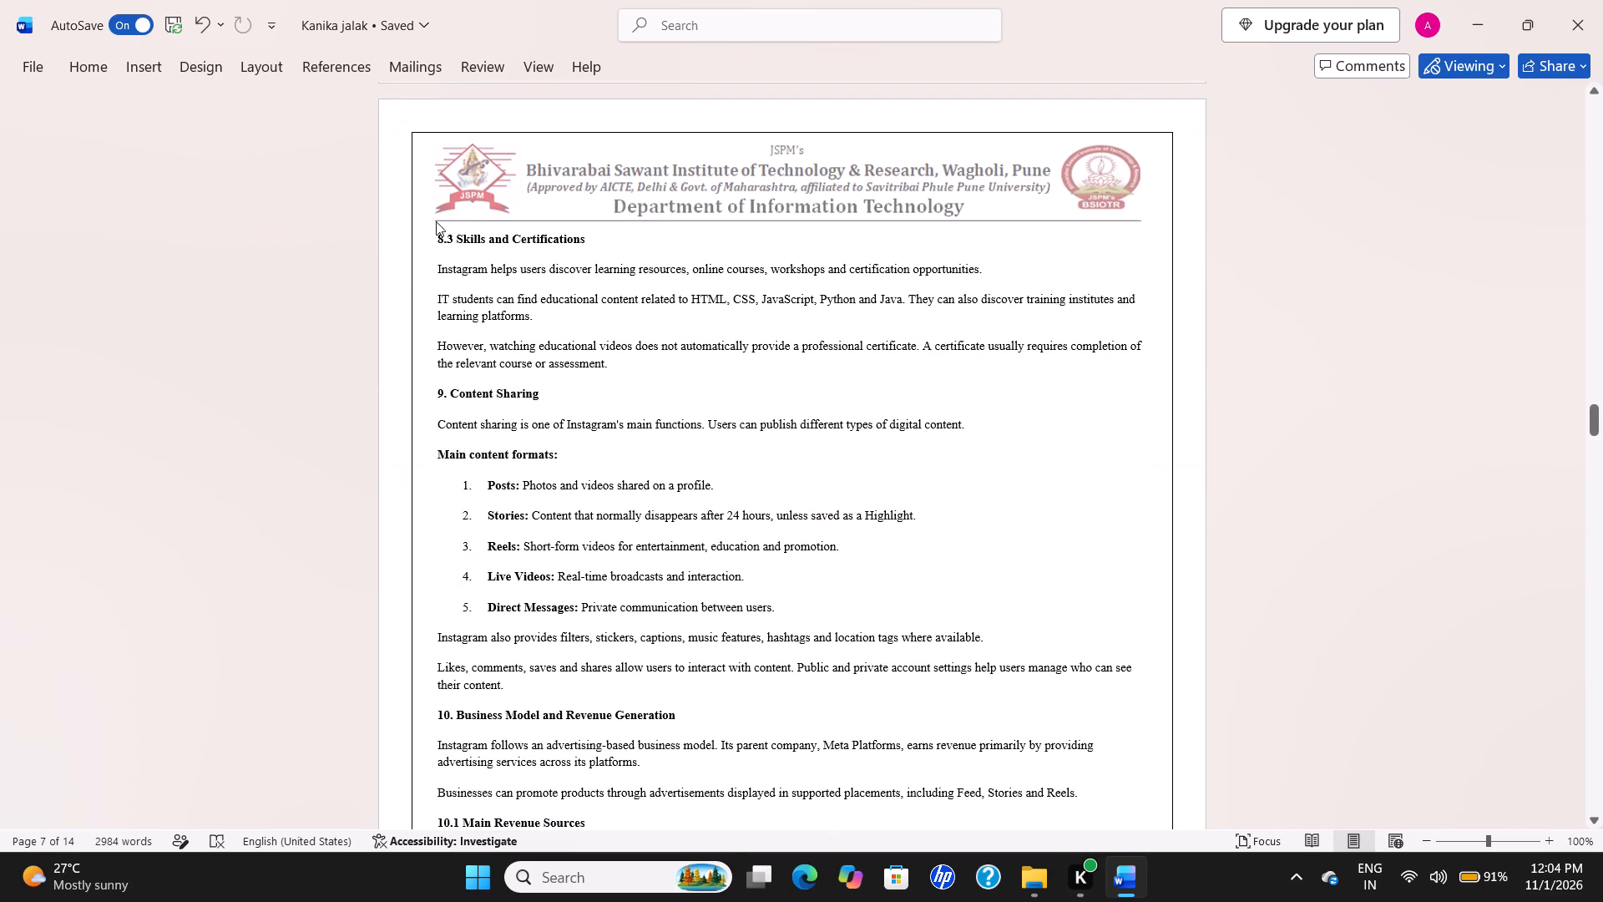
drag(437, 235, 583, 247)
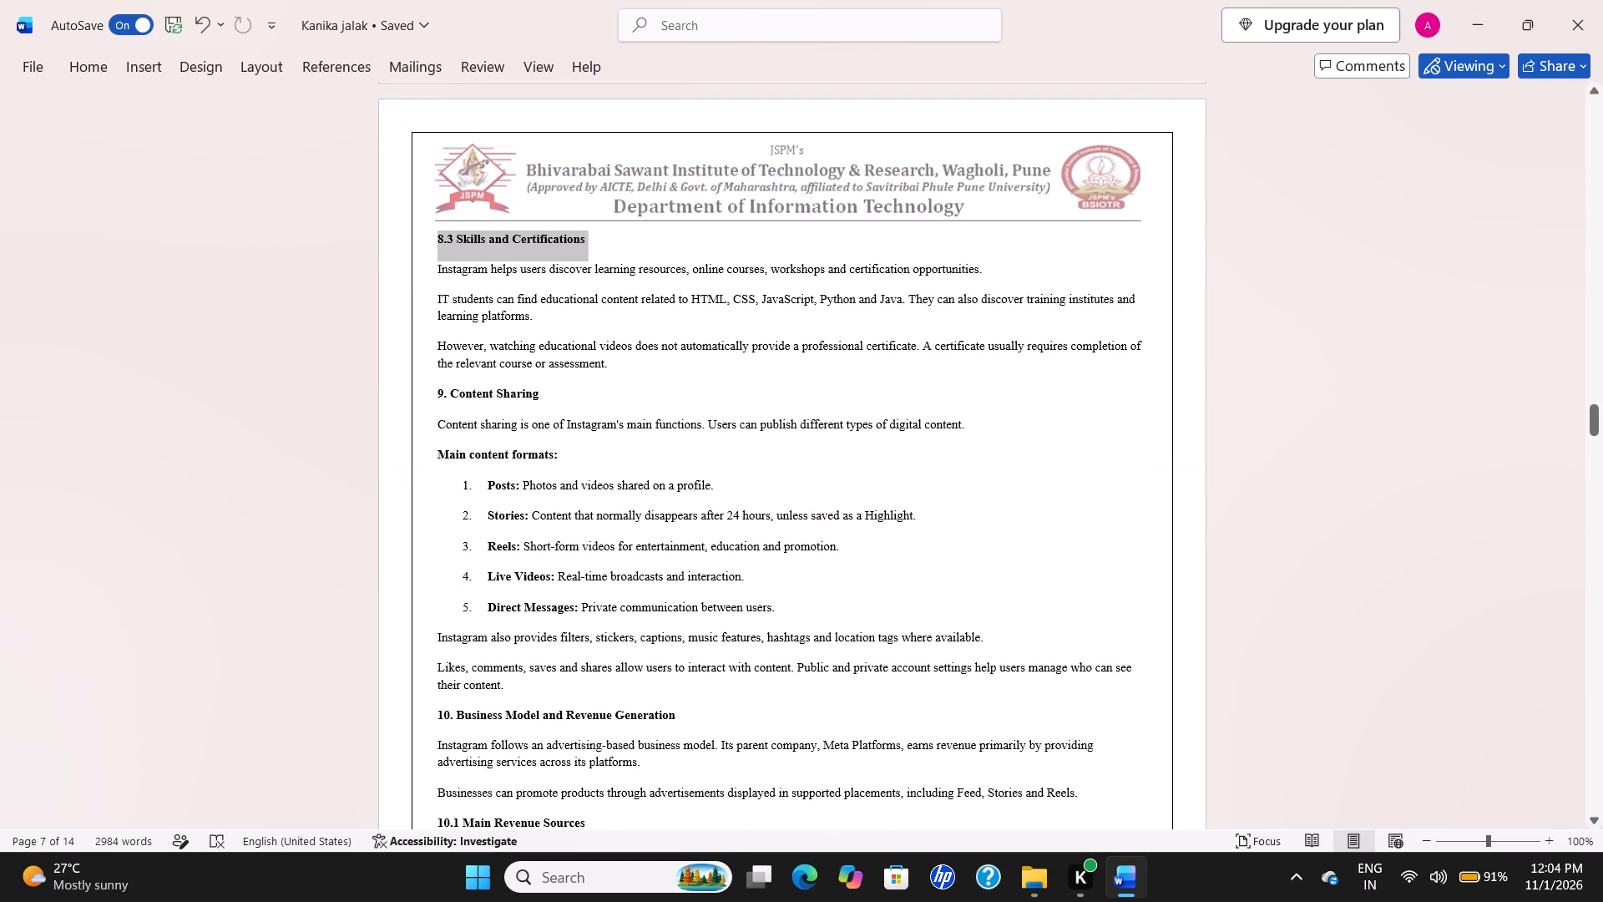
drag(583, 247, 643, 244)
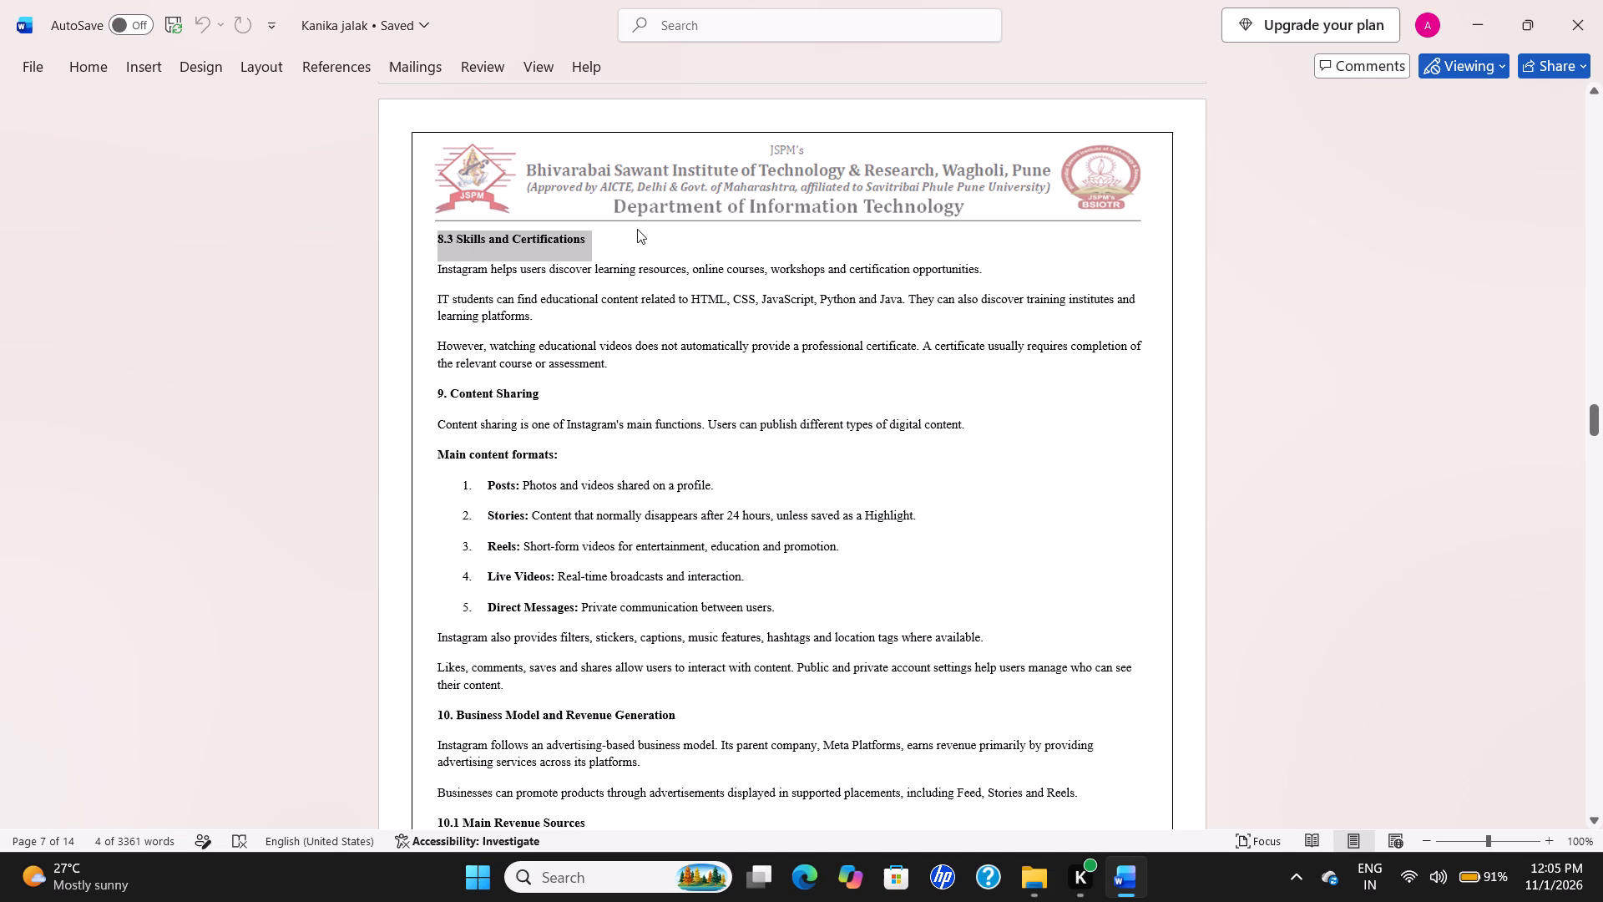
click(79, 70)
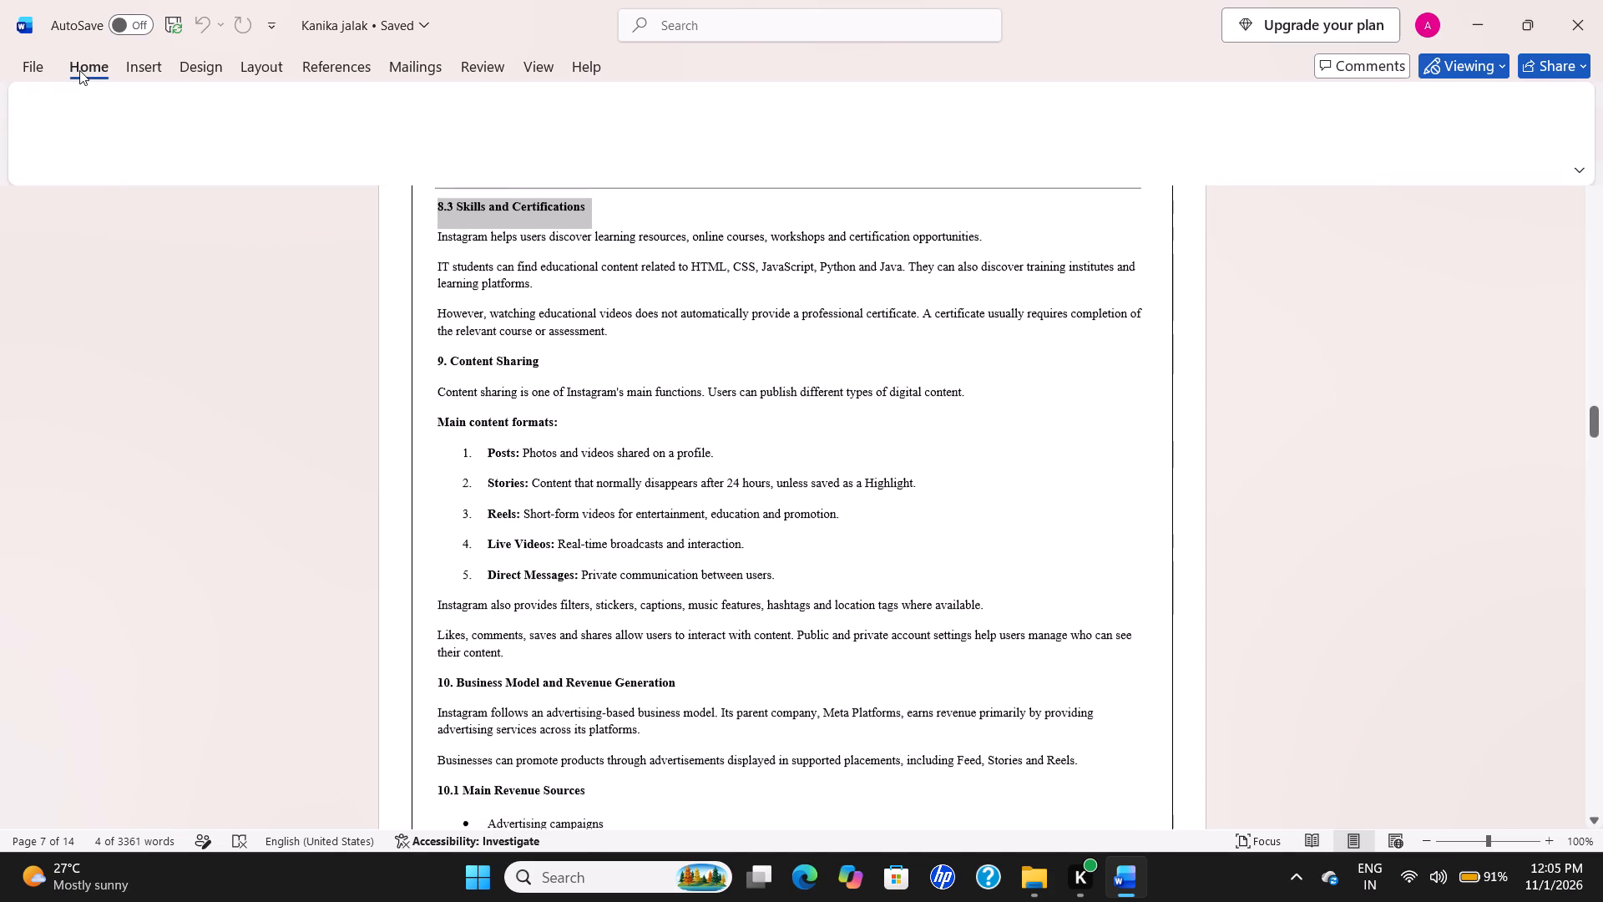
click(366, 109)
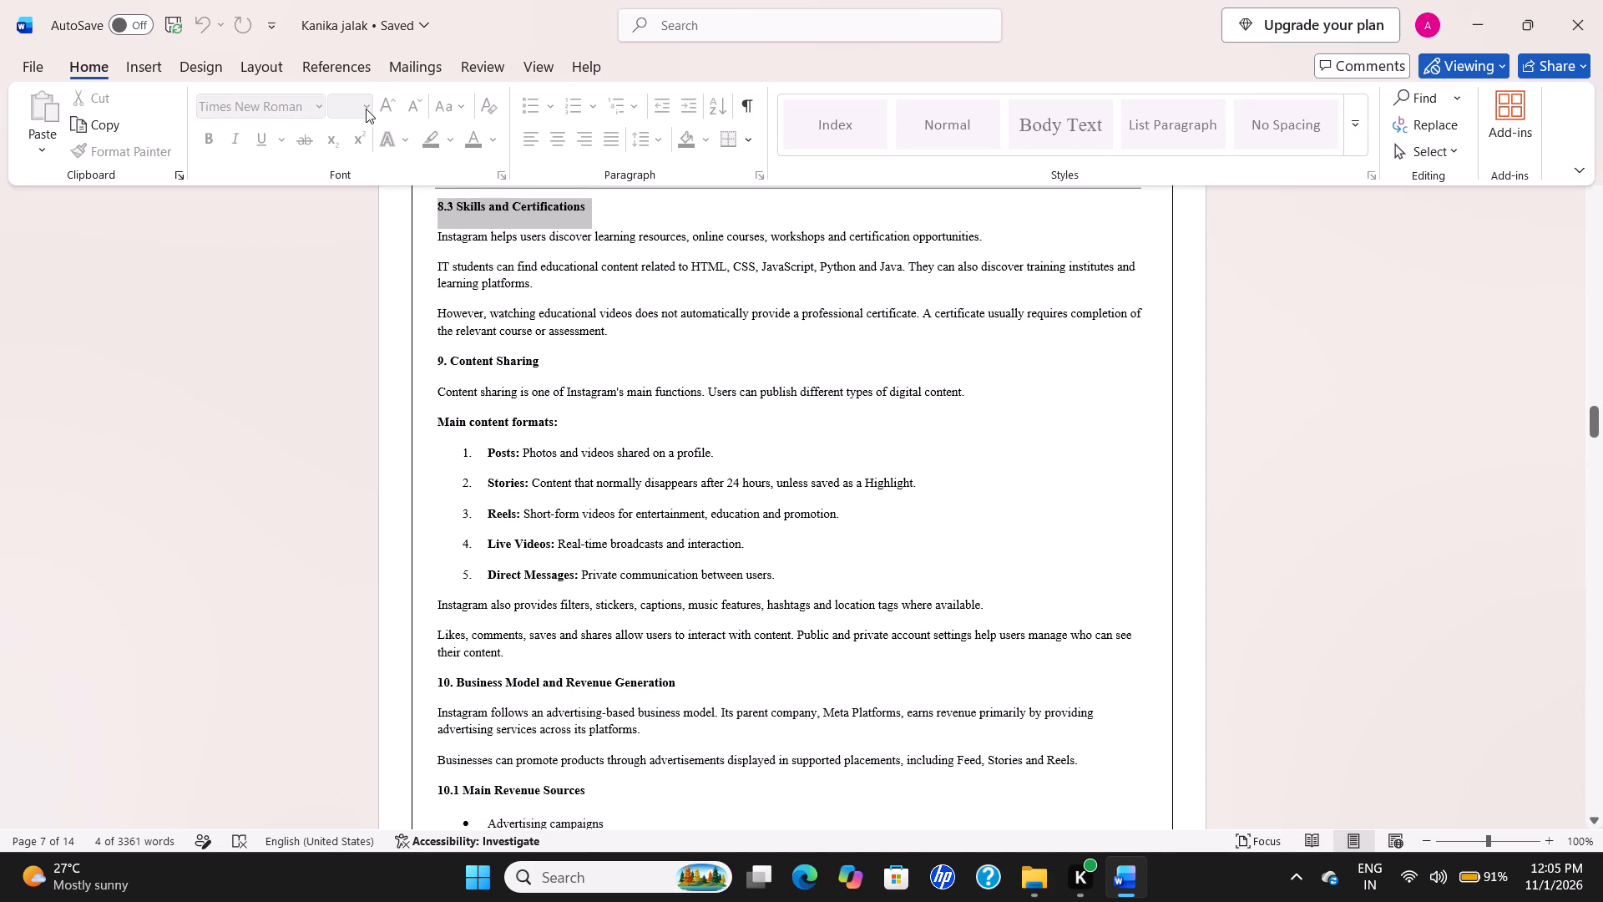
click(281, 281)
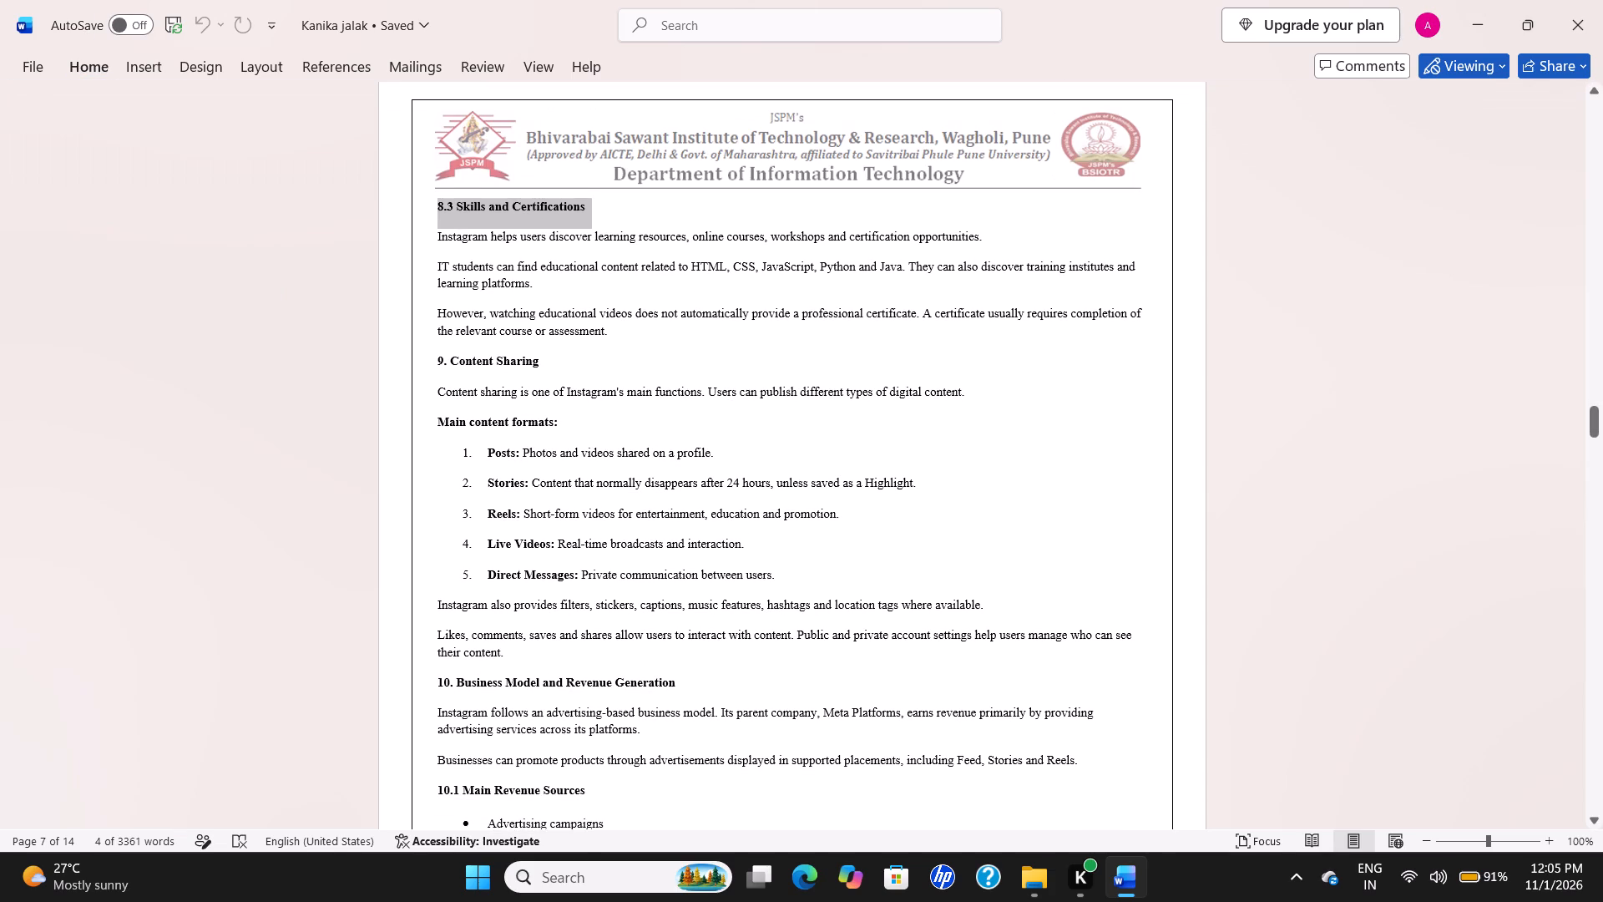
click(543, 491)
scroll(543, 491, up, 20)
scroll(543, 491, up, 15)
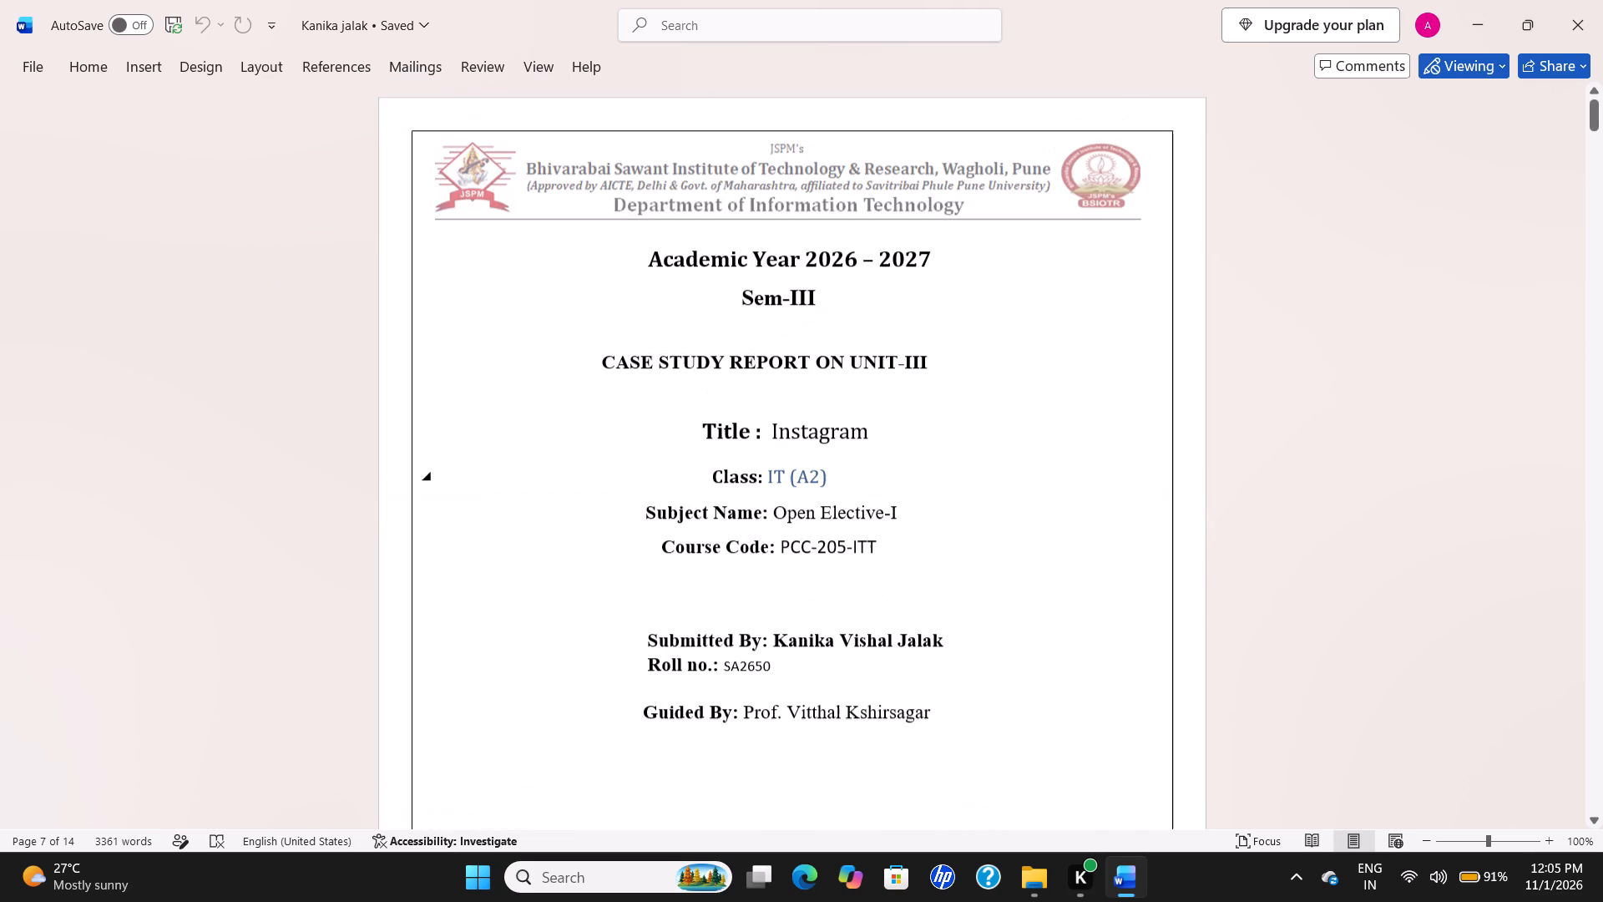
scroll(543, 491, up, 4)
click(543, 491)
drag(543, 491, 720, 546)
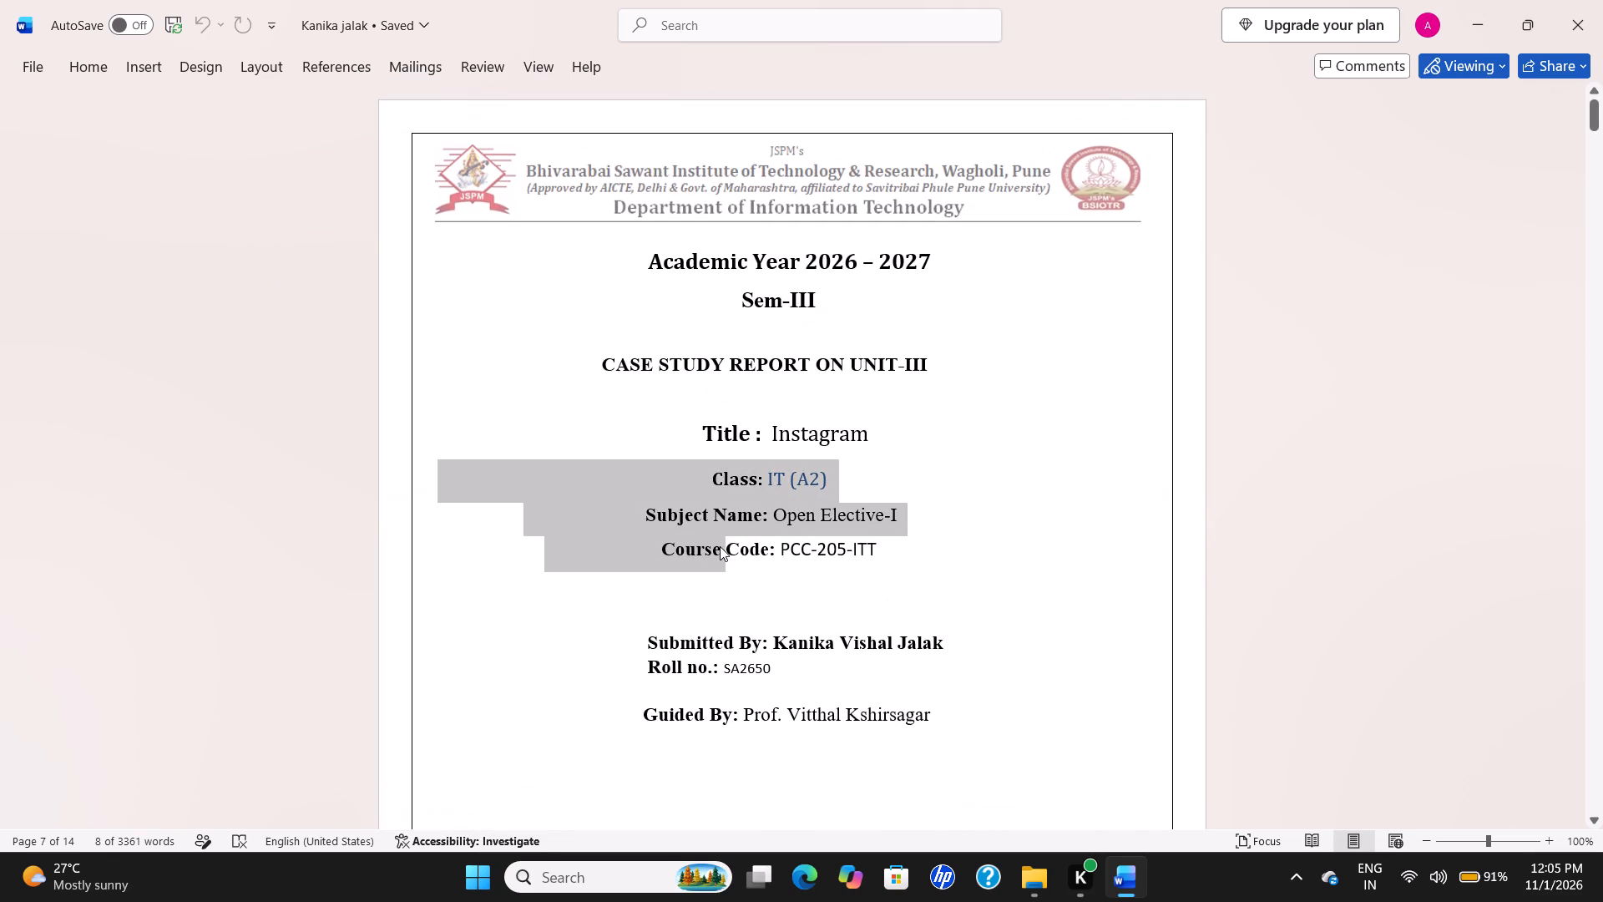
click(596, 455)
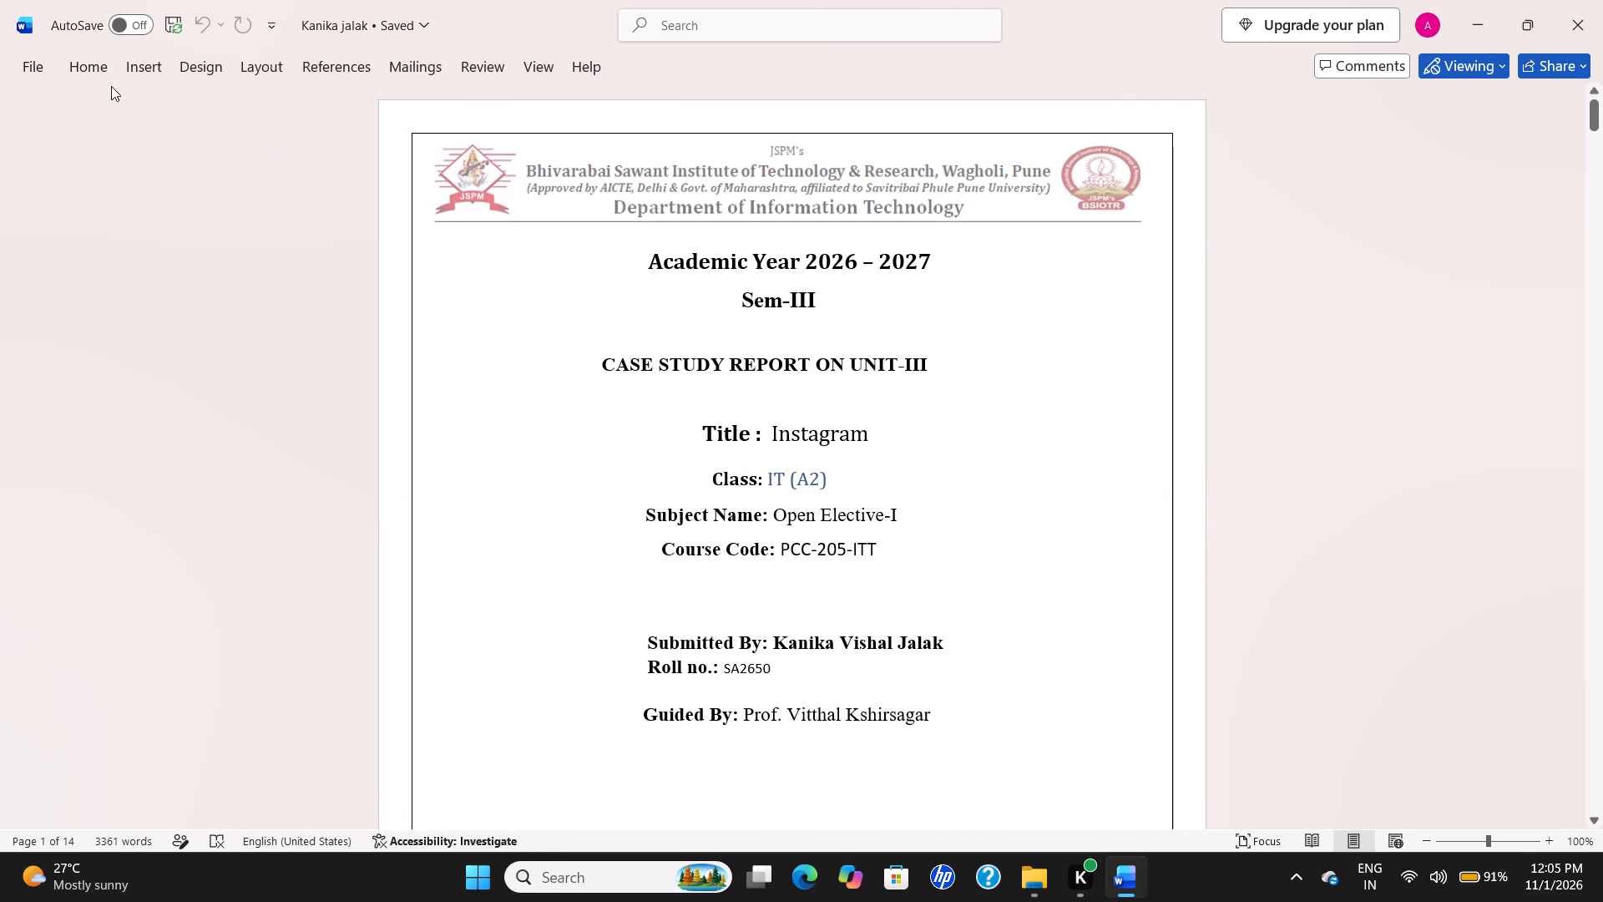
Save the document again.
click(29, 73)
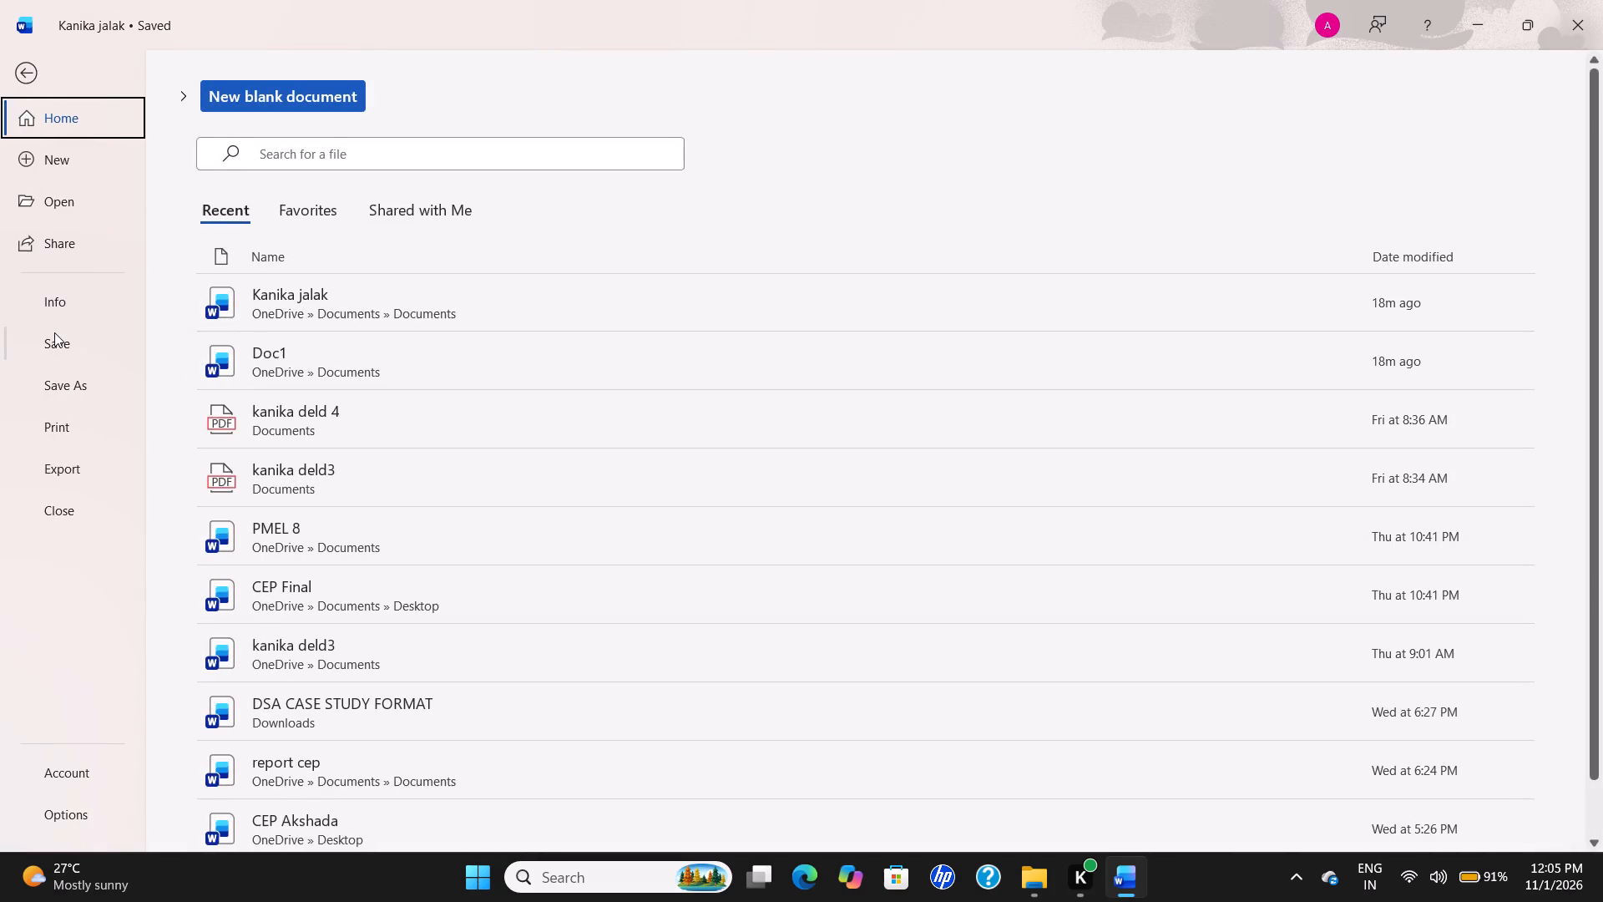
click(54, 332)
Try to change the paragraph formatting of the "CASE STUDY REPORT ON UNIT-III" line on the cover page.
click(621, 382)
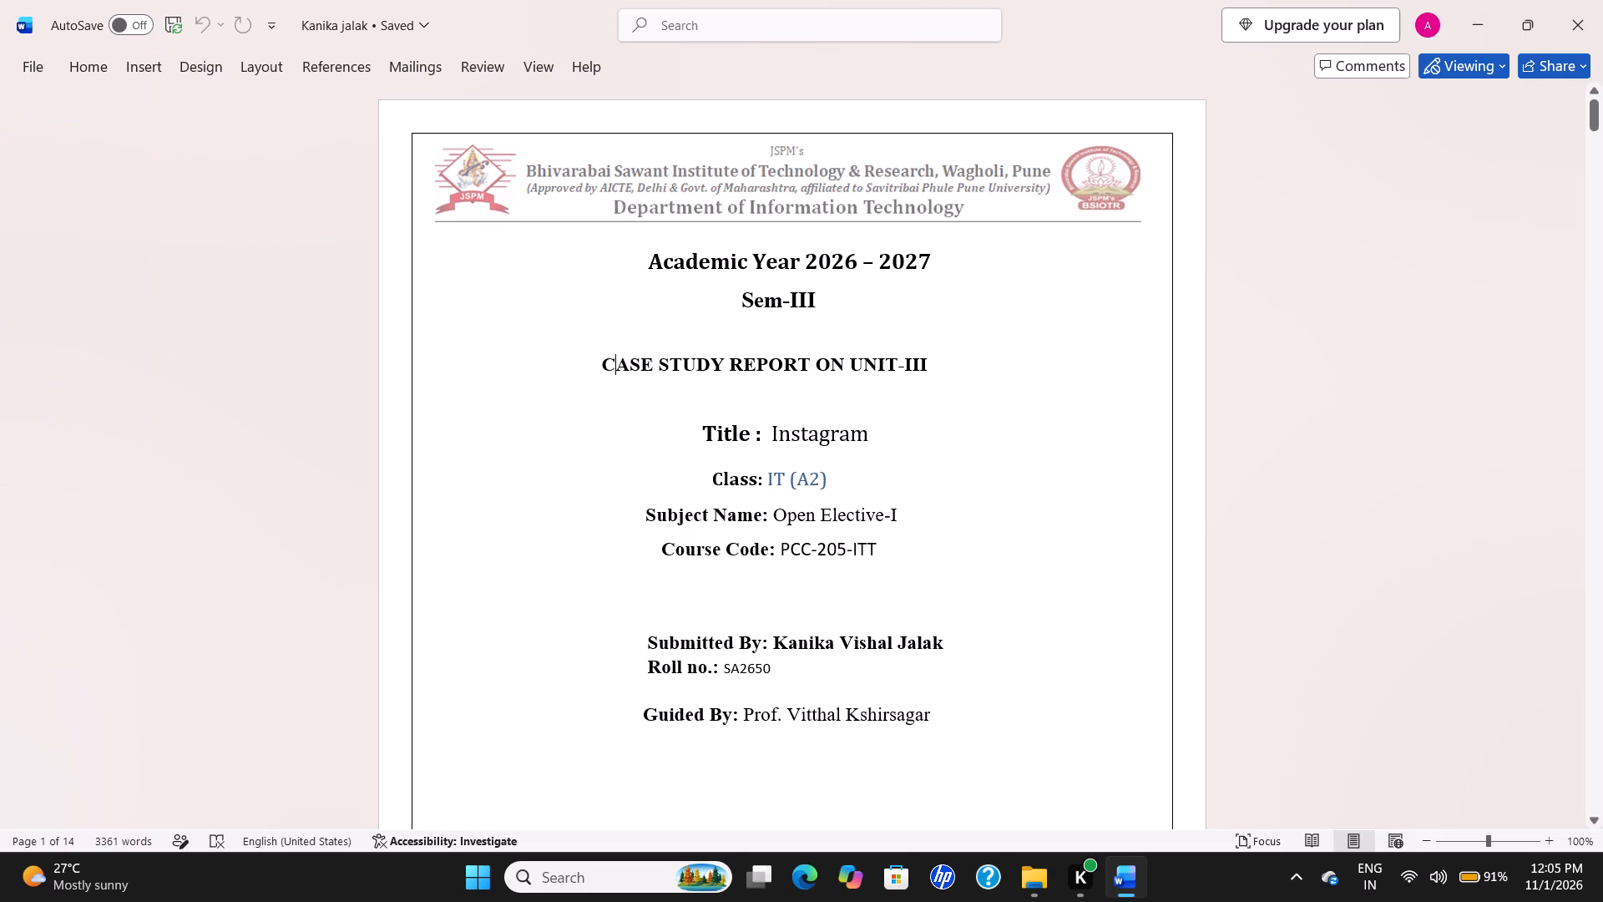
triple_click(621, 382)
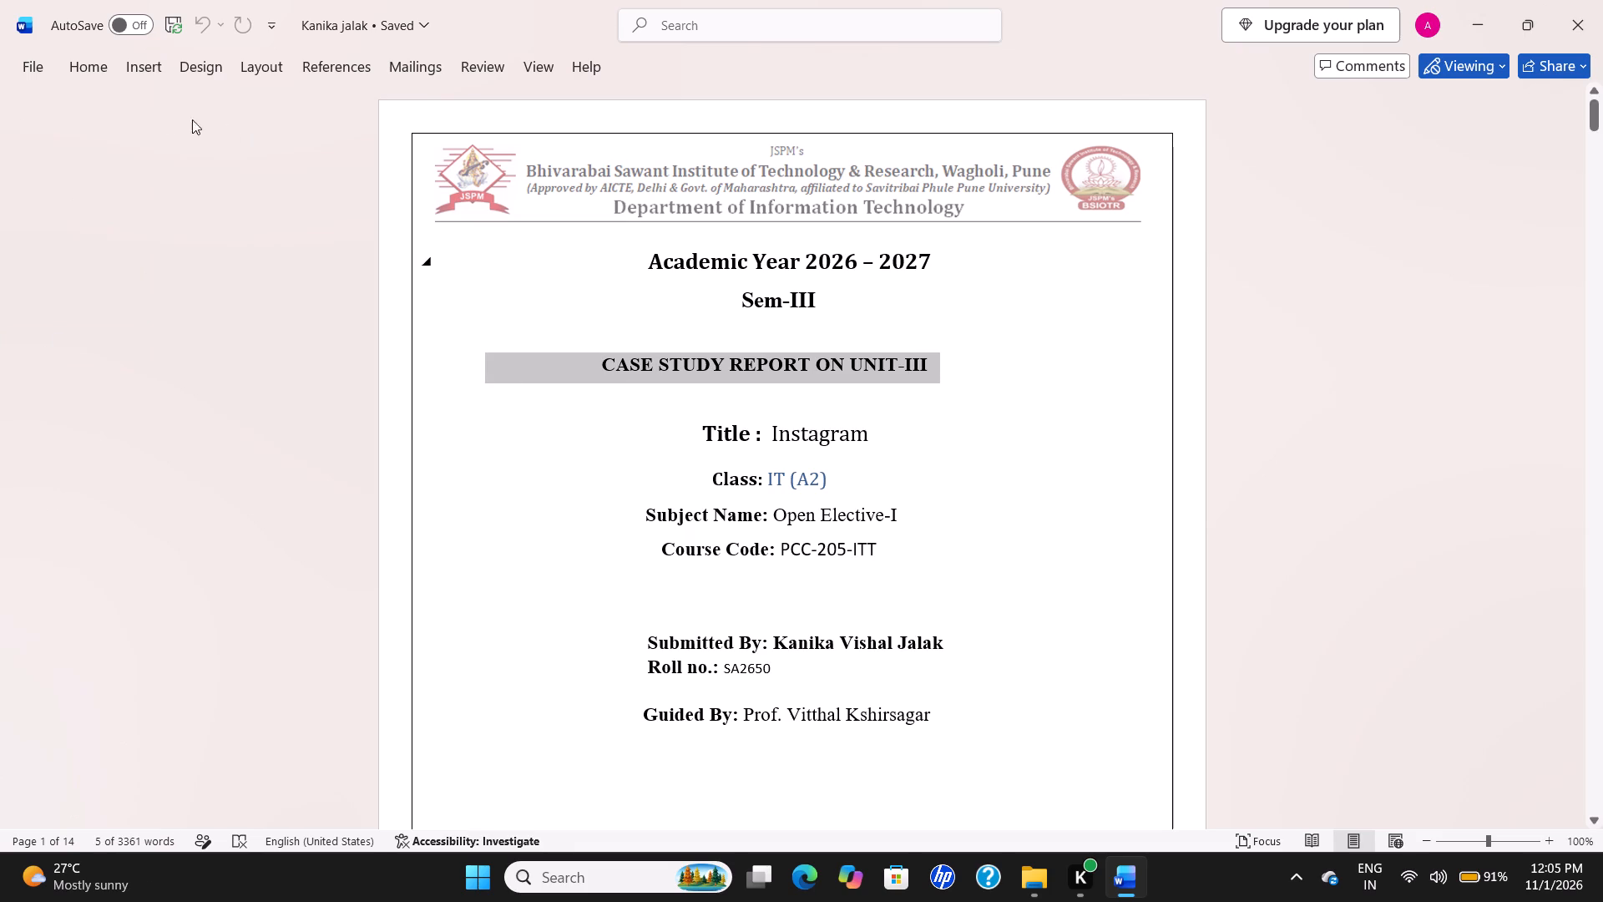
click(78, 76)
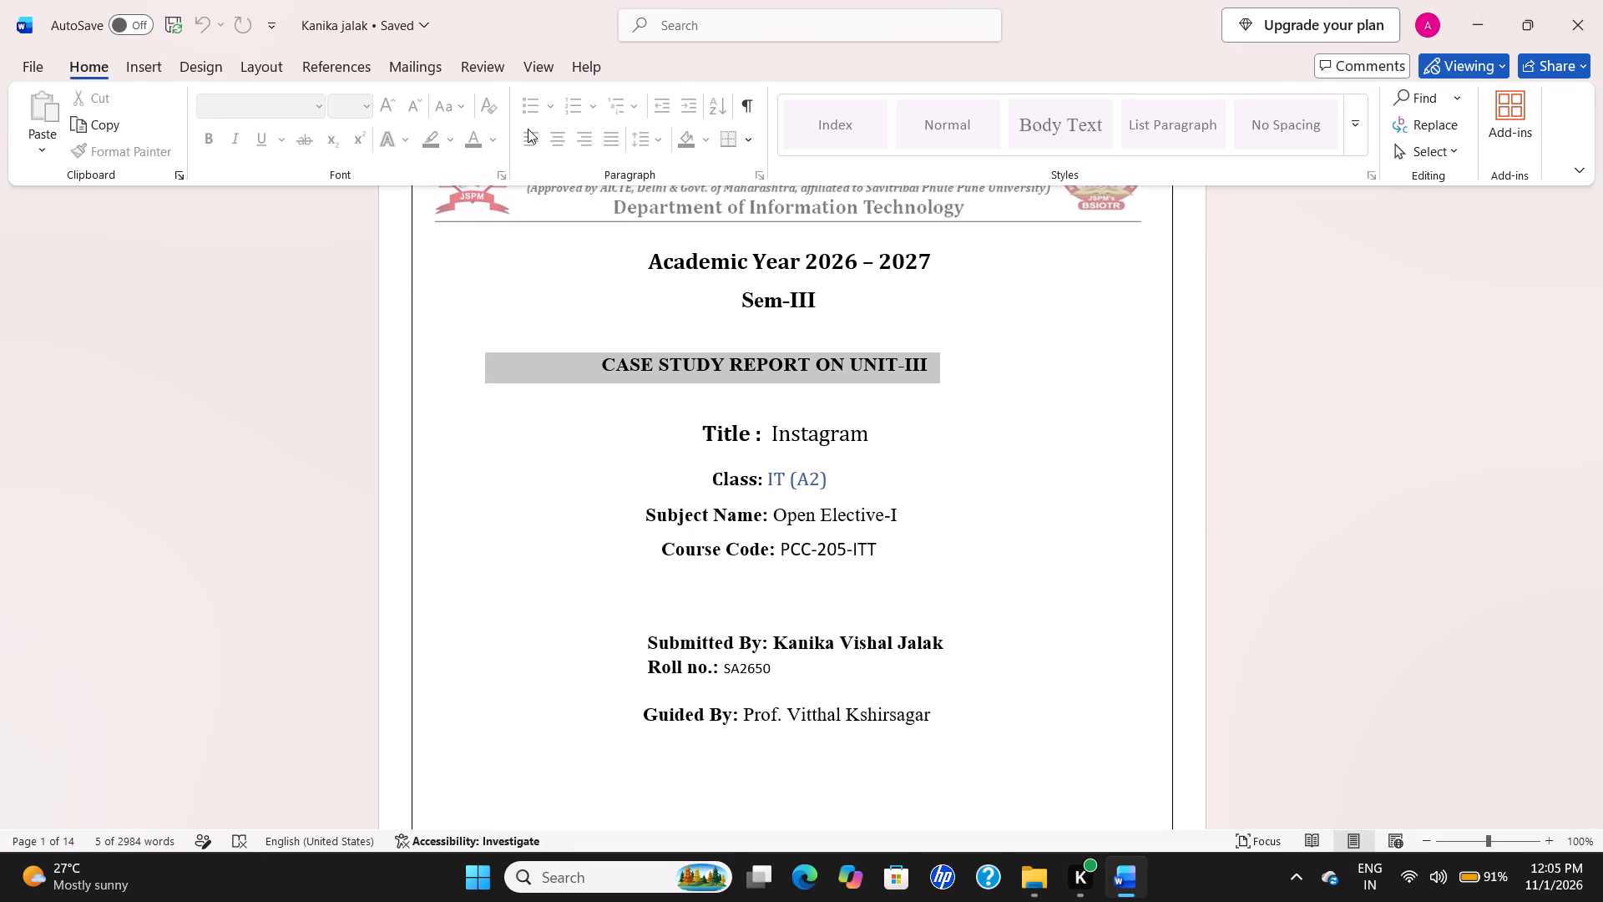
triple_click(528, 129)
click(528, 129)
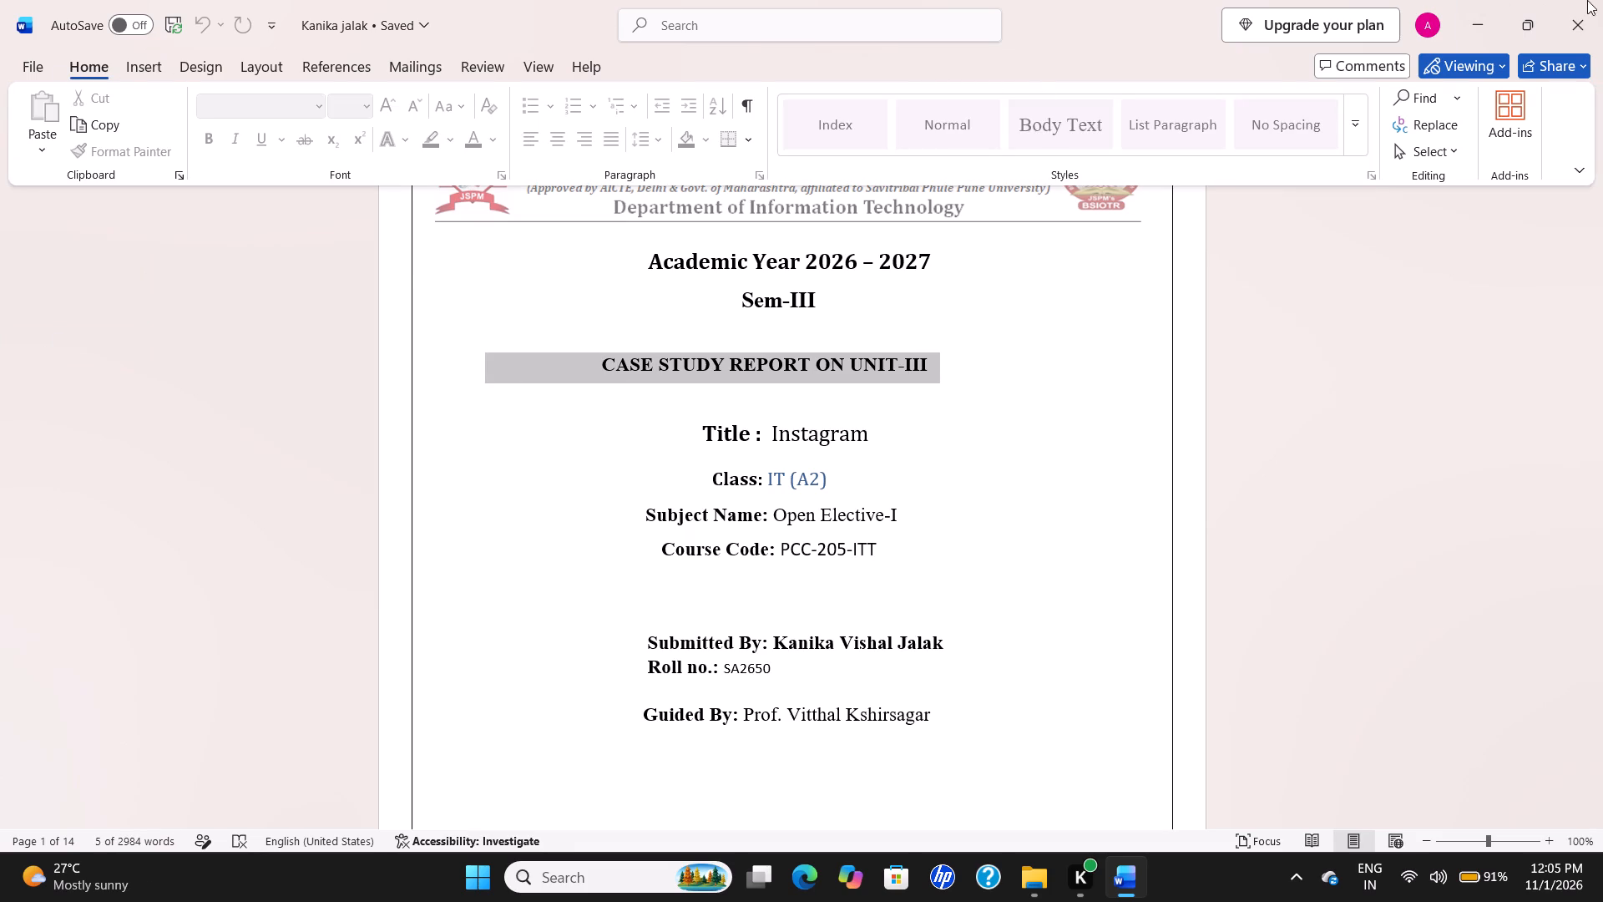
Close the document and reopen the saved report from the OneDrive Documents folder in File Explorer.
click(1581, 7)
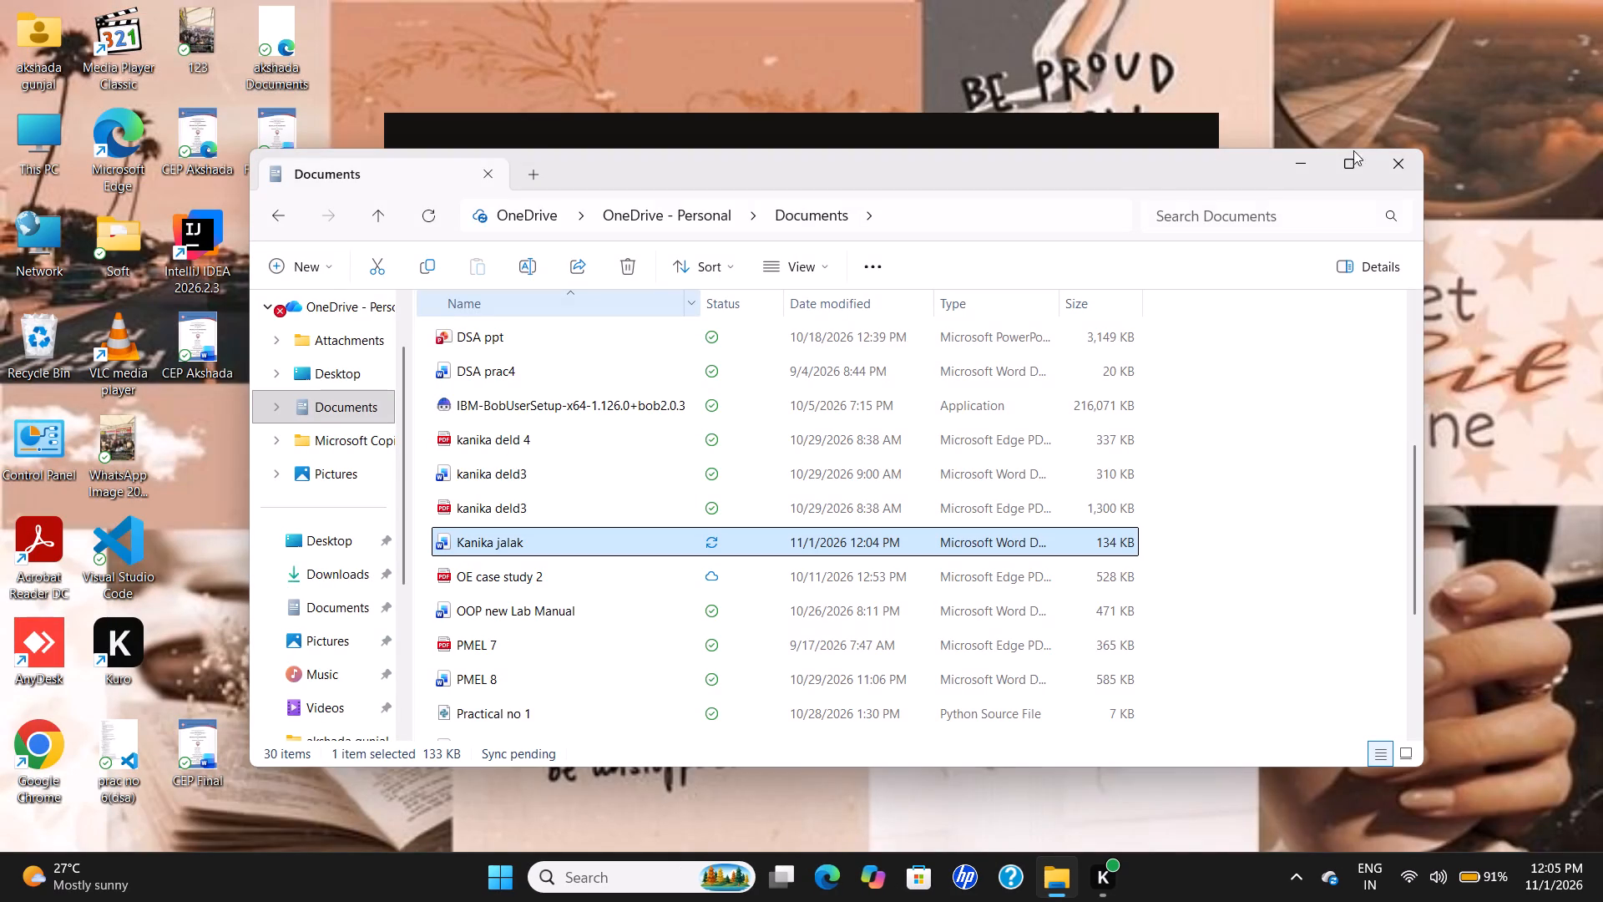
double_click(786, 541)
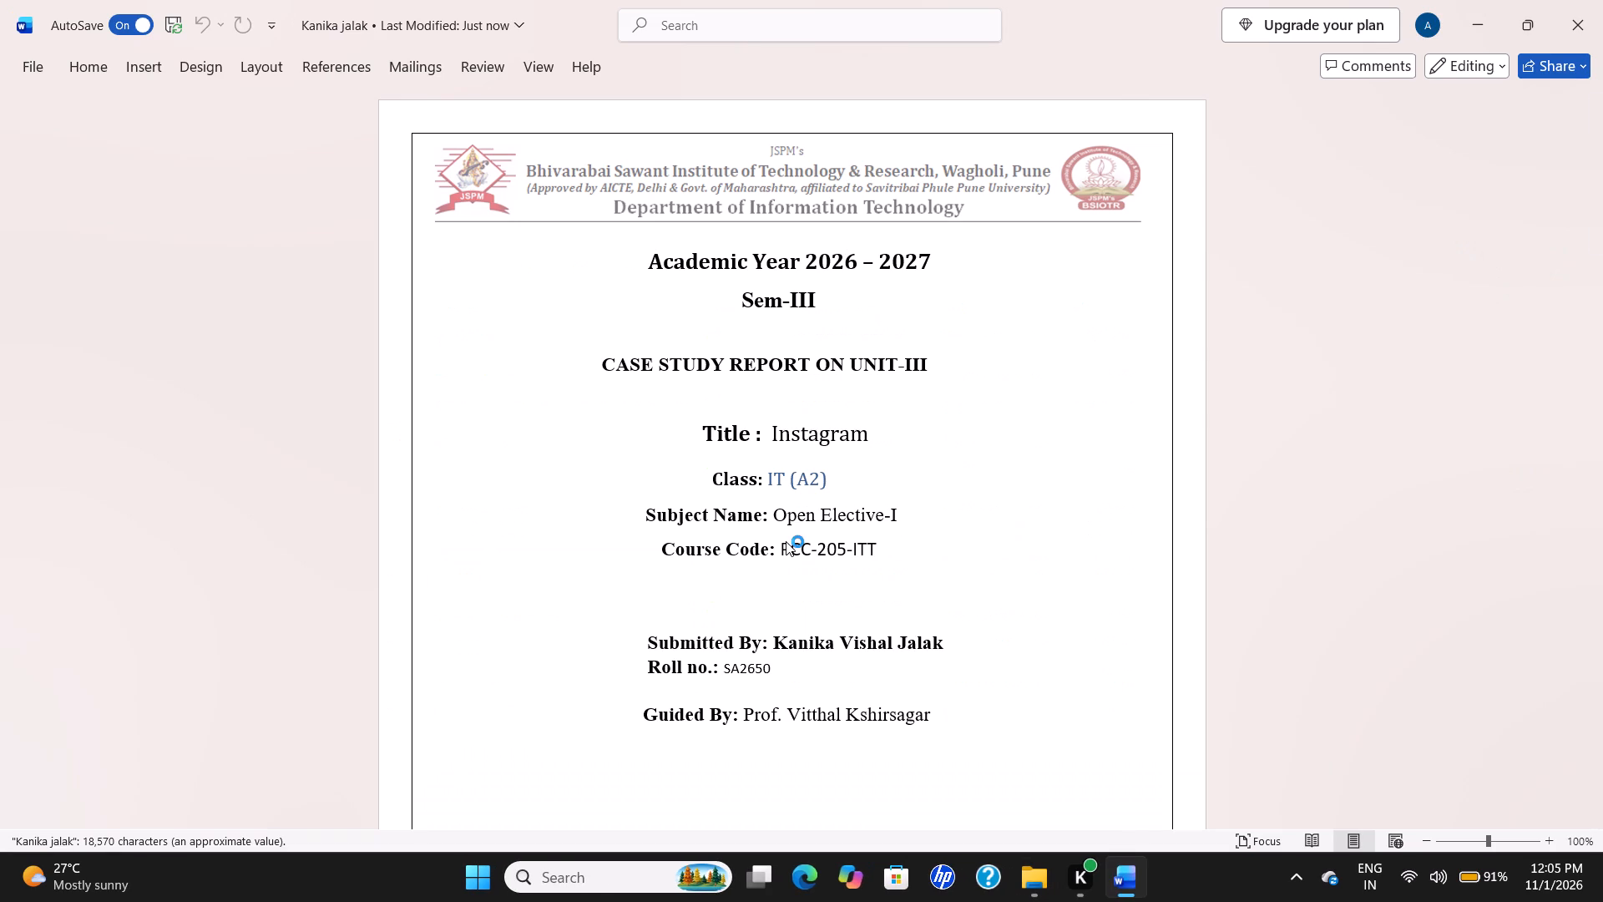
double_click(786, 541)
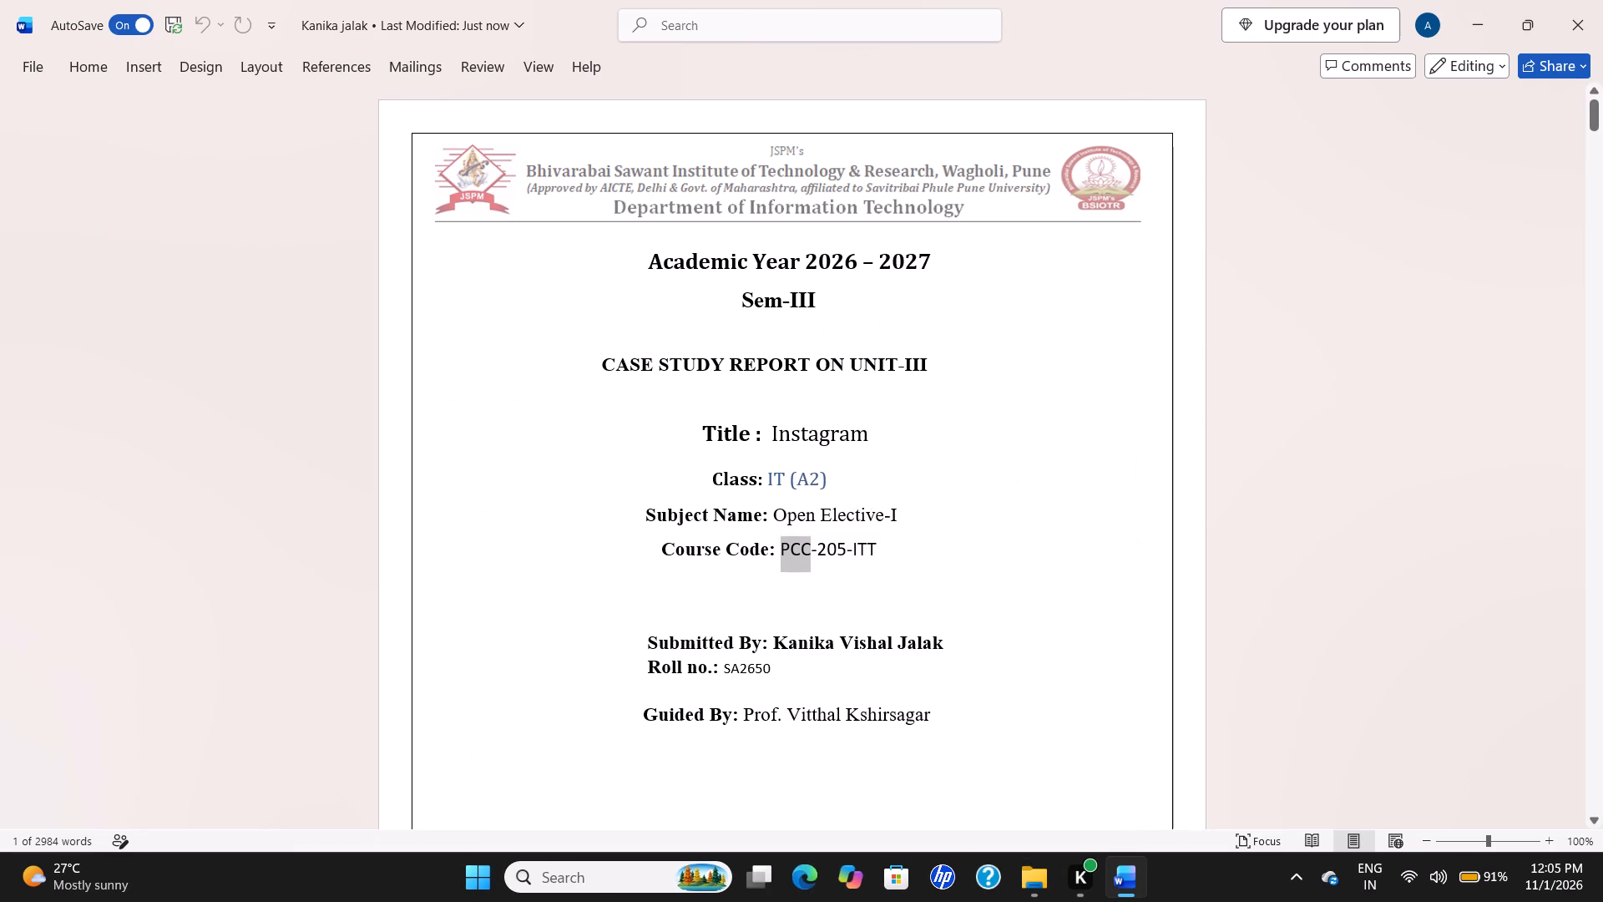
click(694, 583)
Set the font size of the "8.3 Skills and Certifications" heading to 14.
scroll(694, 583, down, 8)
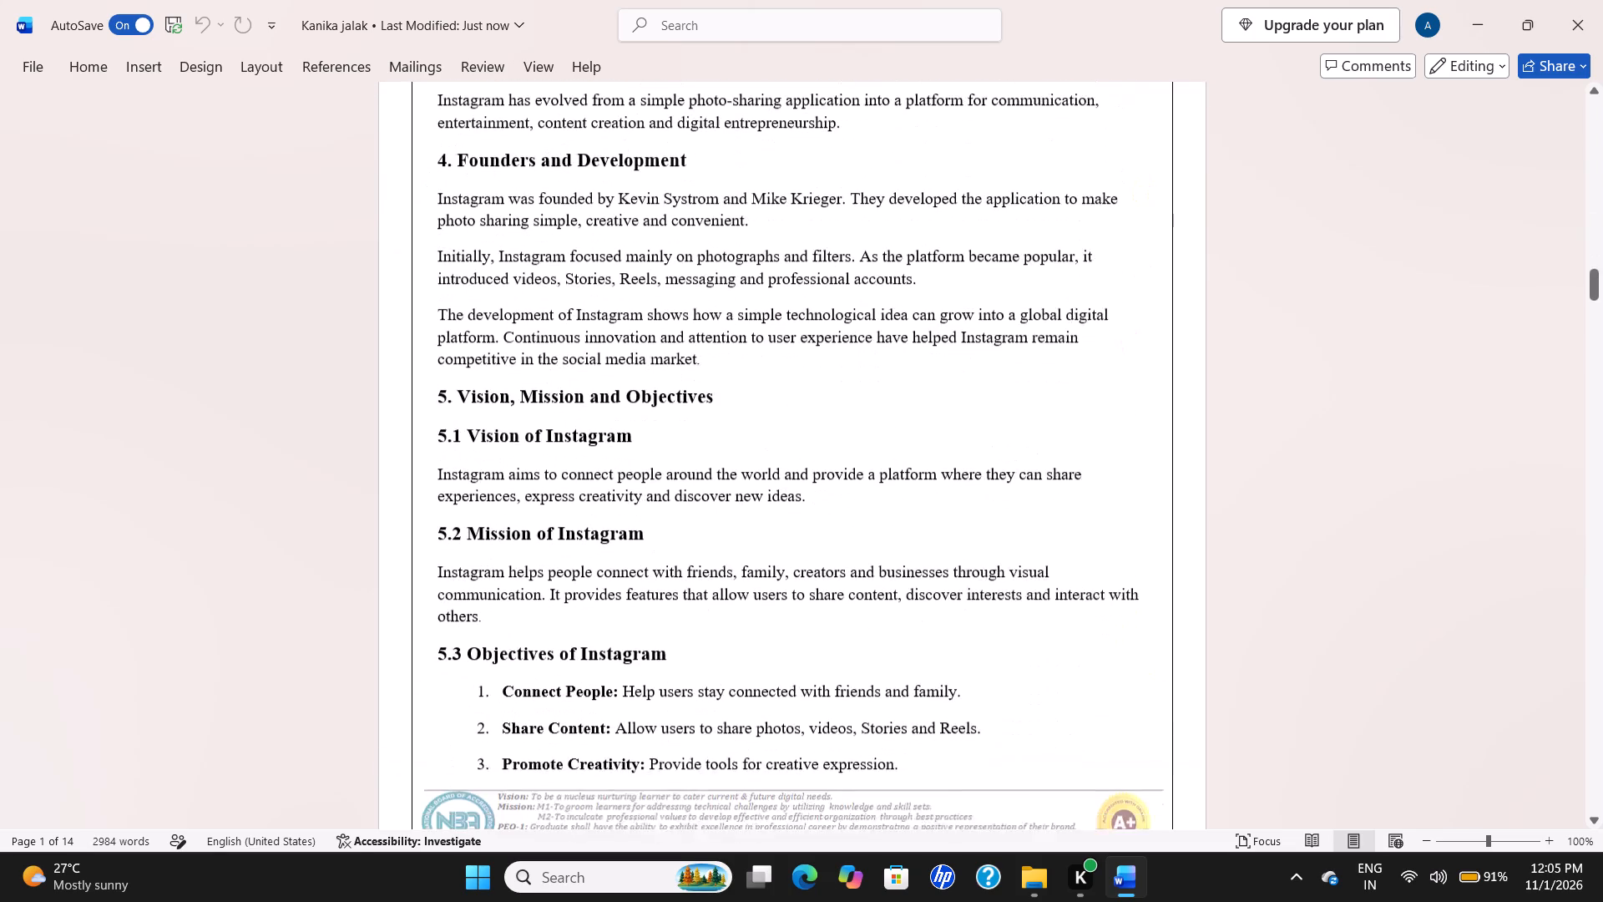
scroll(694, 583, down, 2)
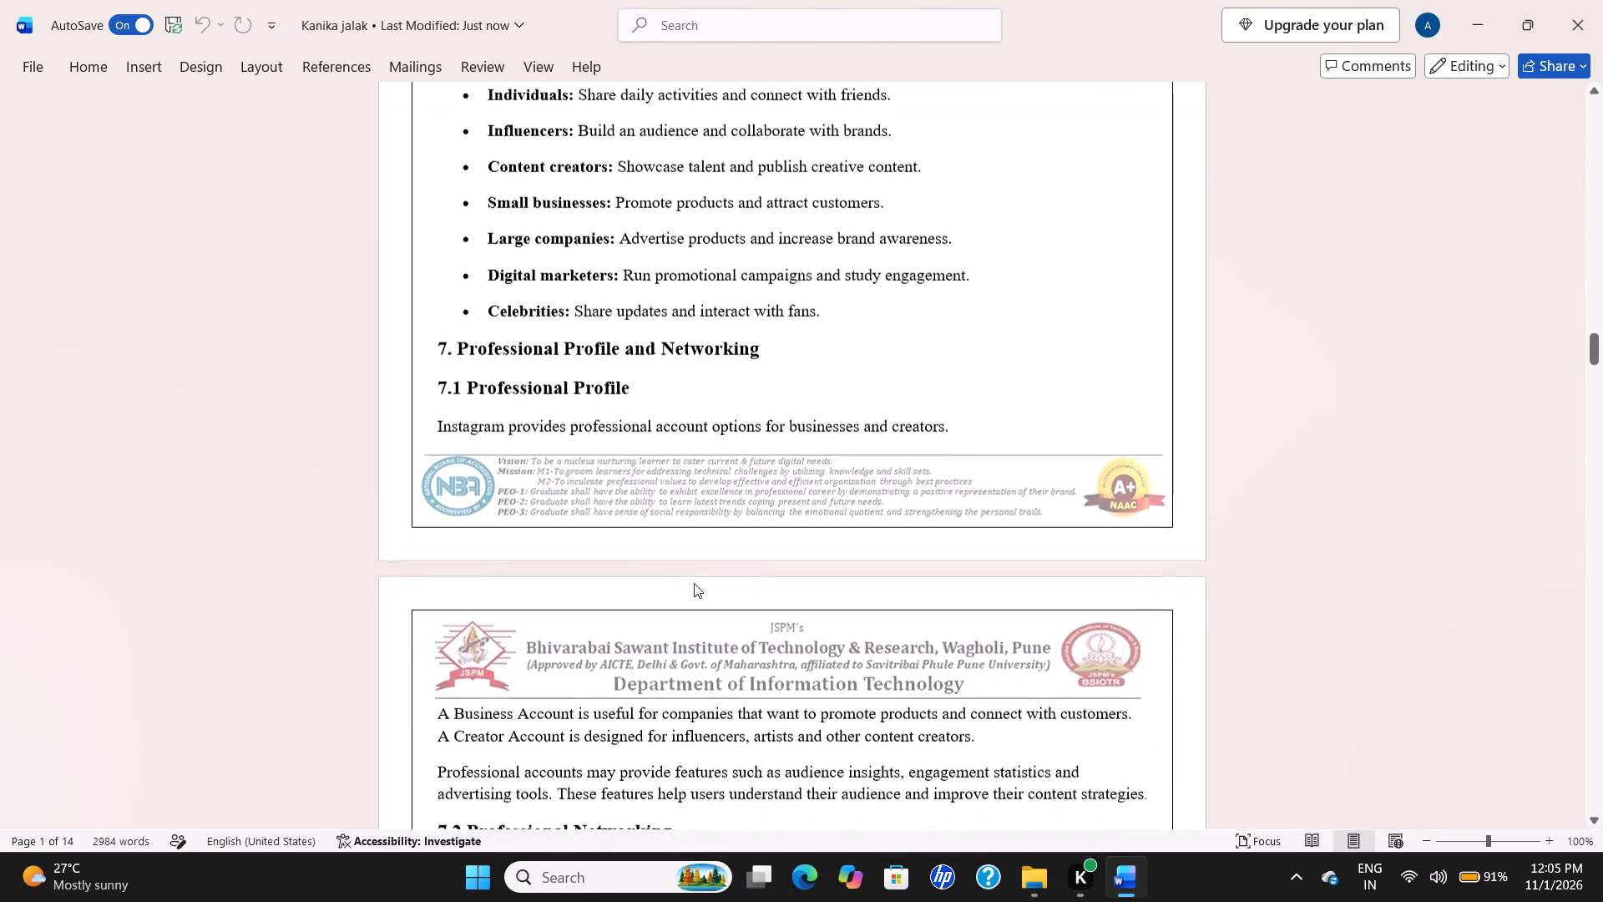
scroll(694, 583, down, 1)
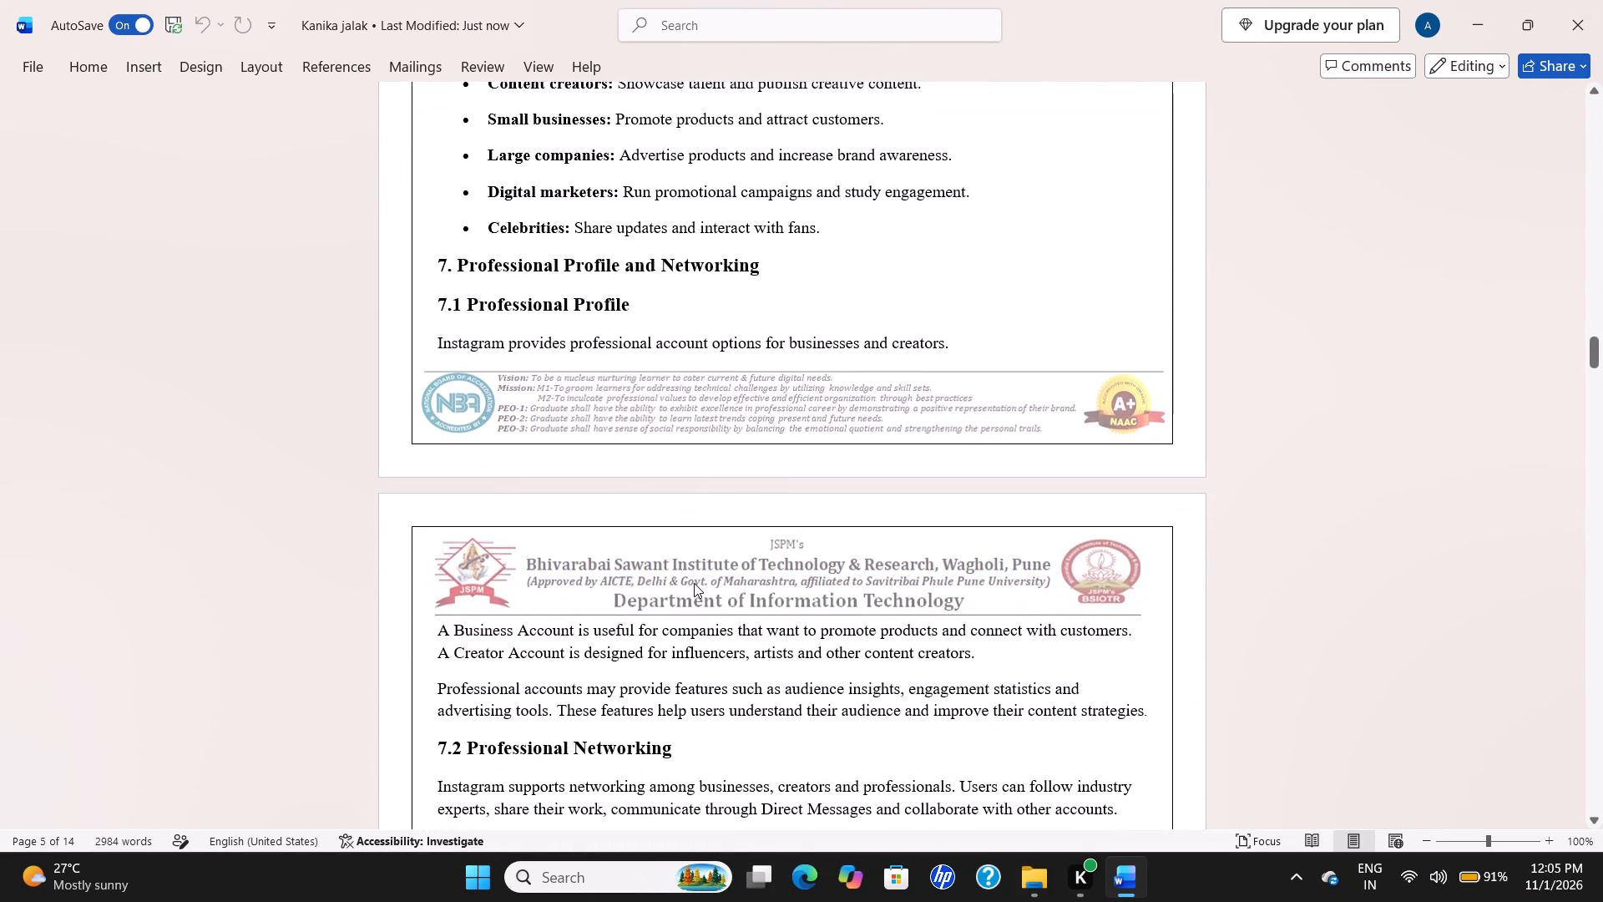
scroll(694, 583, down, 7)
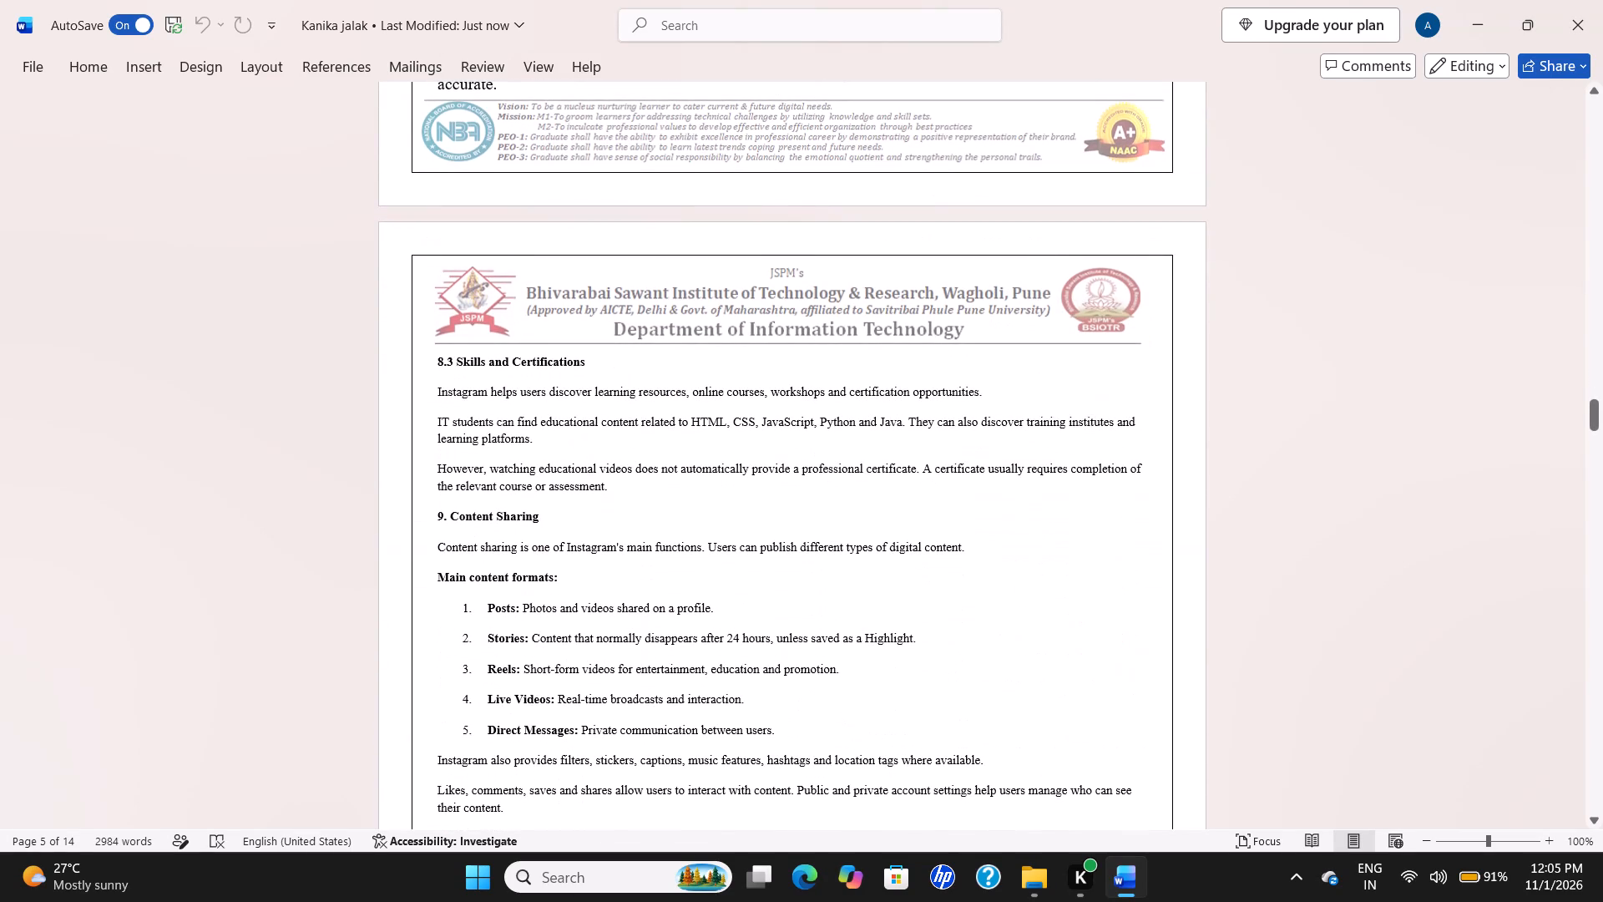
scroll(694, 583, down, 1)
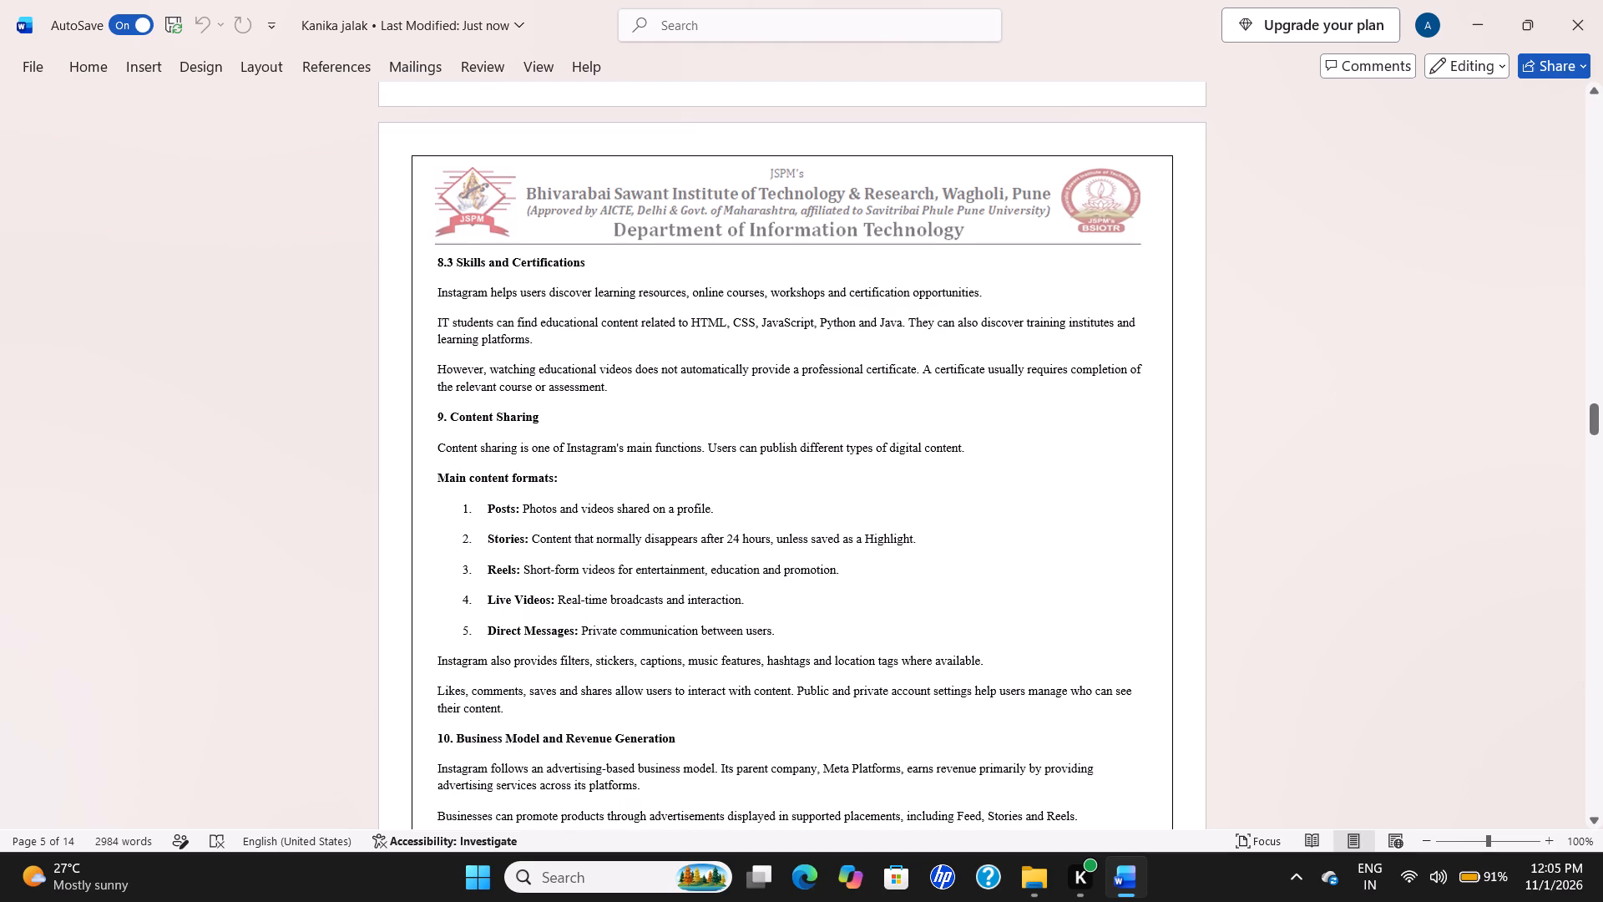
drag(437, 256, 562, 281)
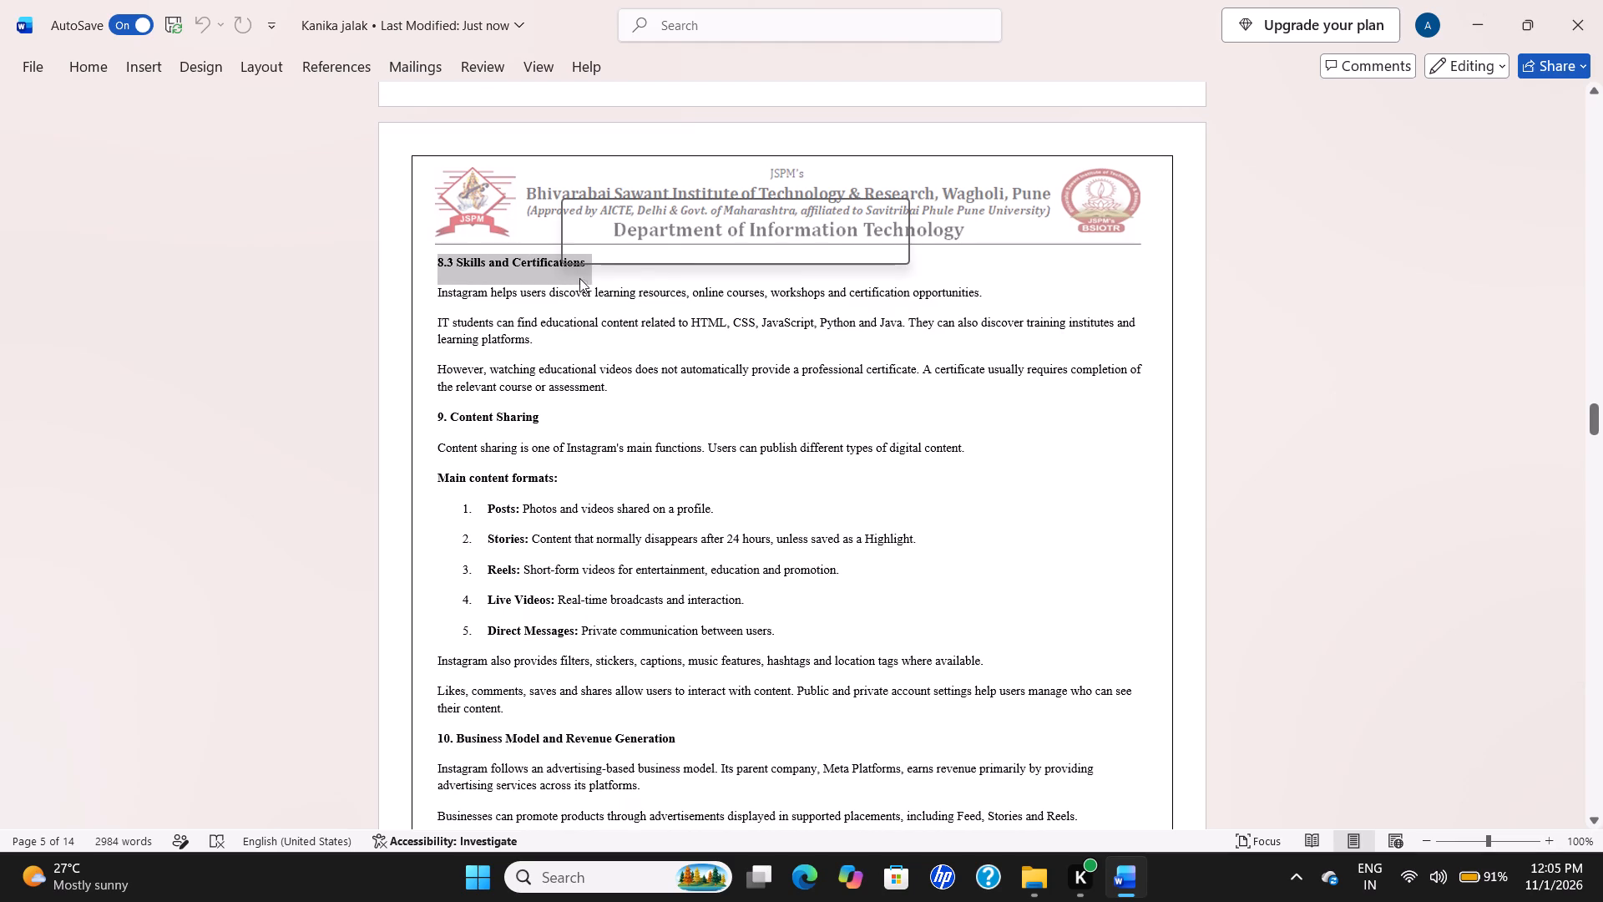
click(717, 217)
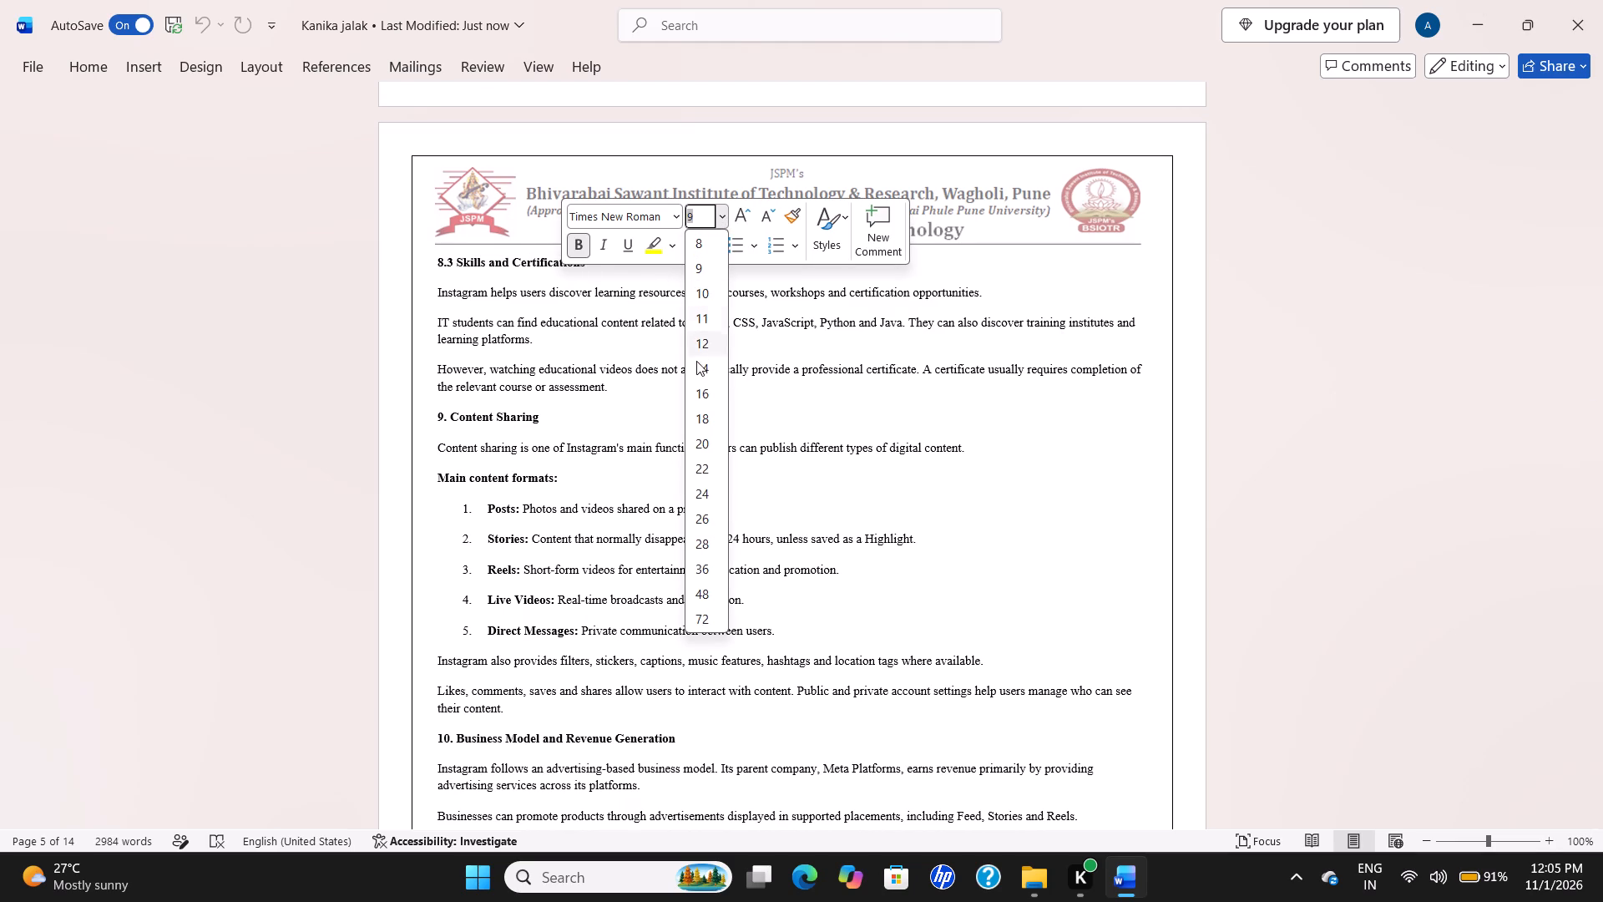
click(696, 364)
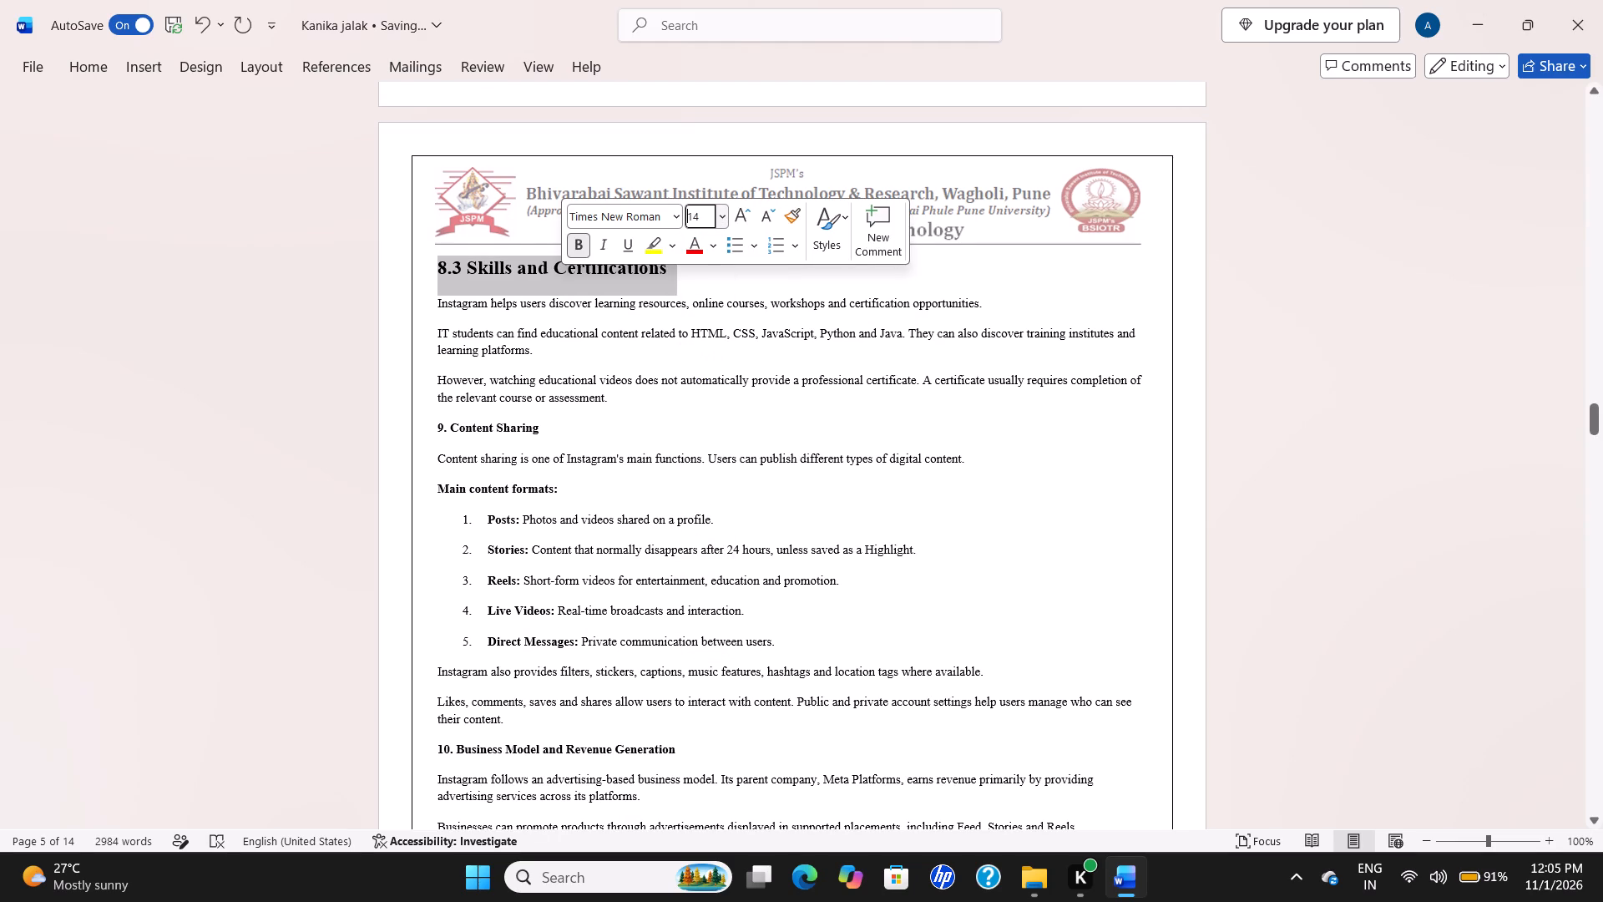
Set the three body paragraphs under "8.3 Skills and Certifications" to font size 12.
drag(433, 305, 650, 401)
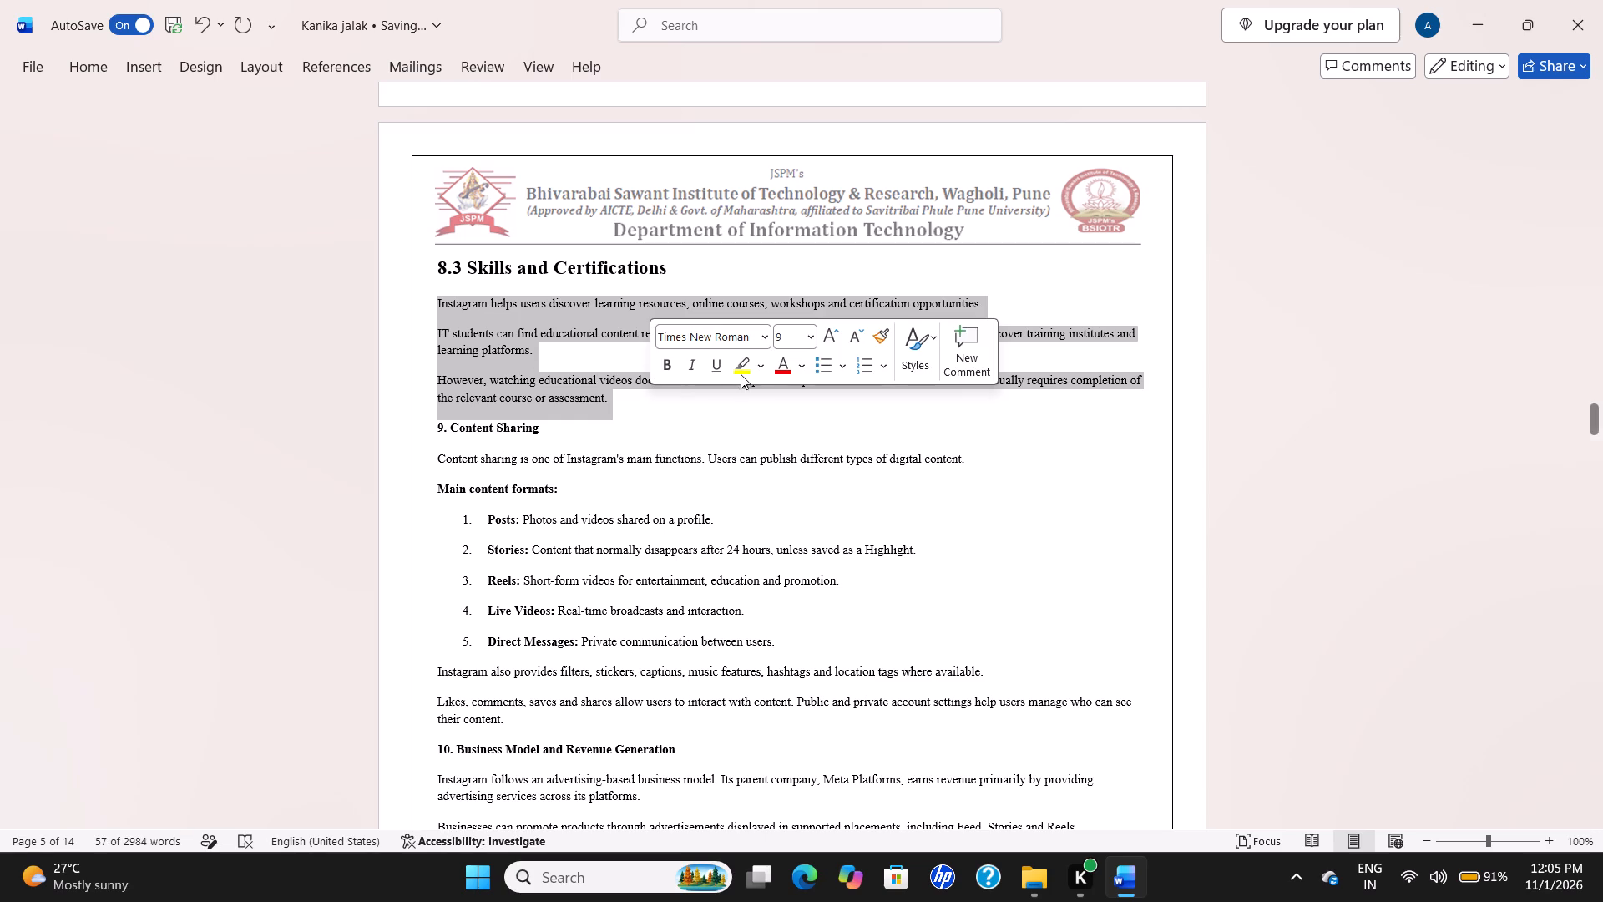
click(814, 347)
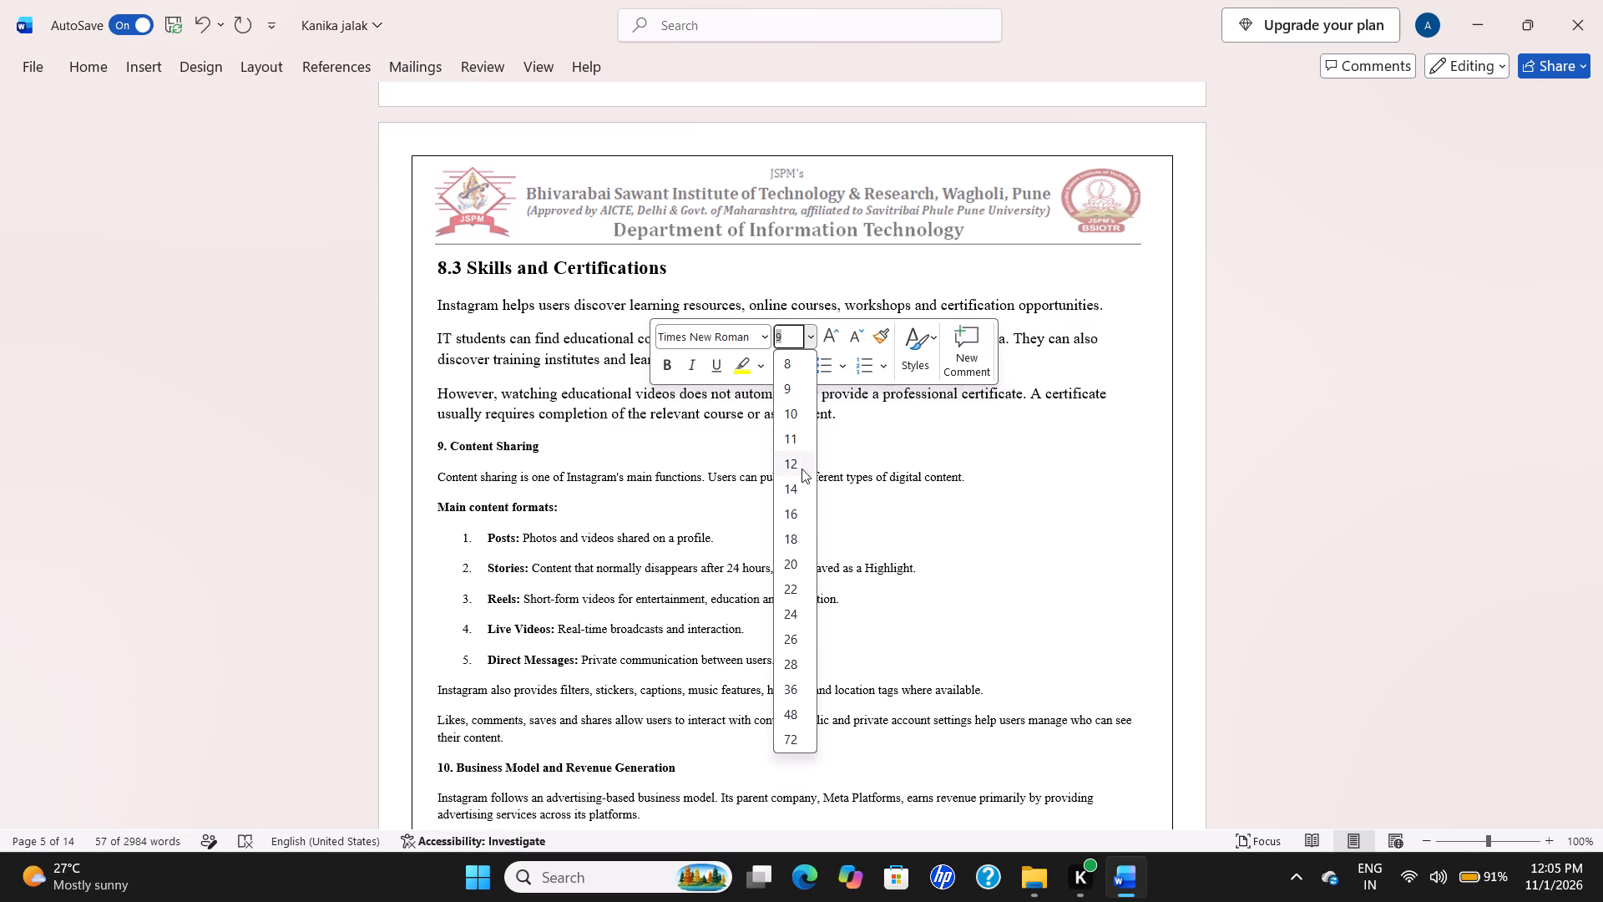
Set the three body paragraphs under "8.3 Skills and Certifications" to font size 12.
click(801, 469)
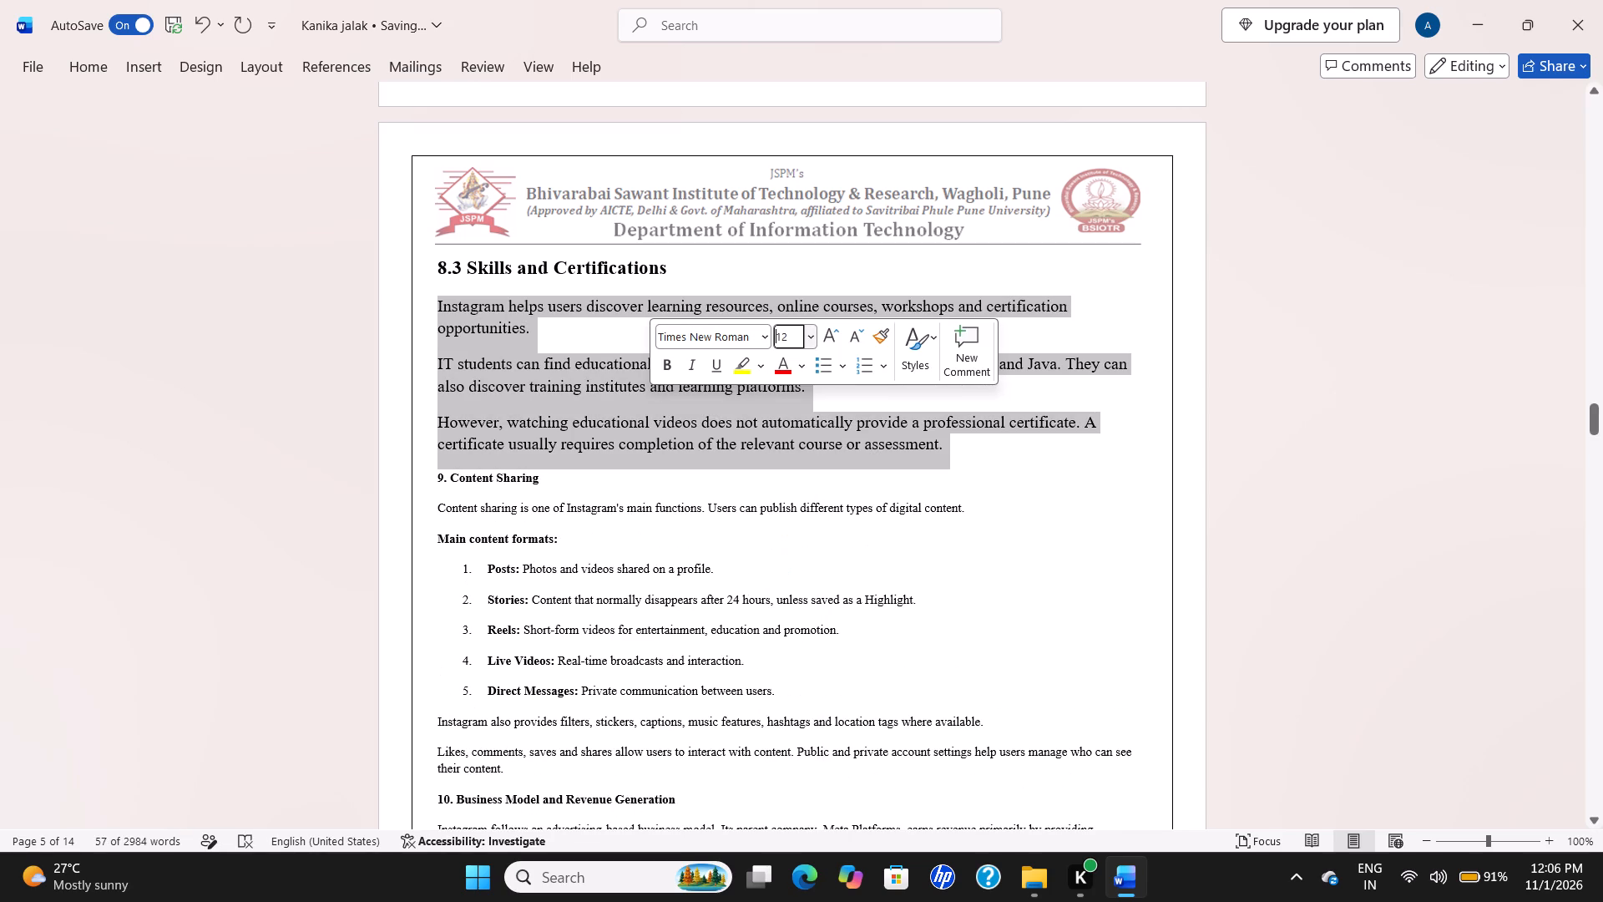
Set the font size of the "9. Content Sharing" heading to 14.
drag(552, 481, 424, 489)
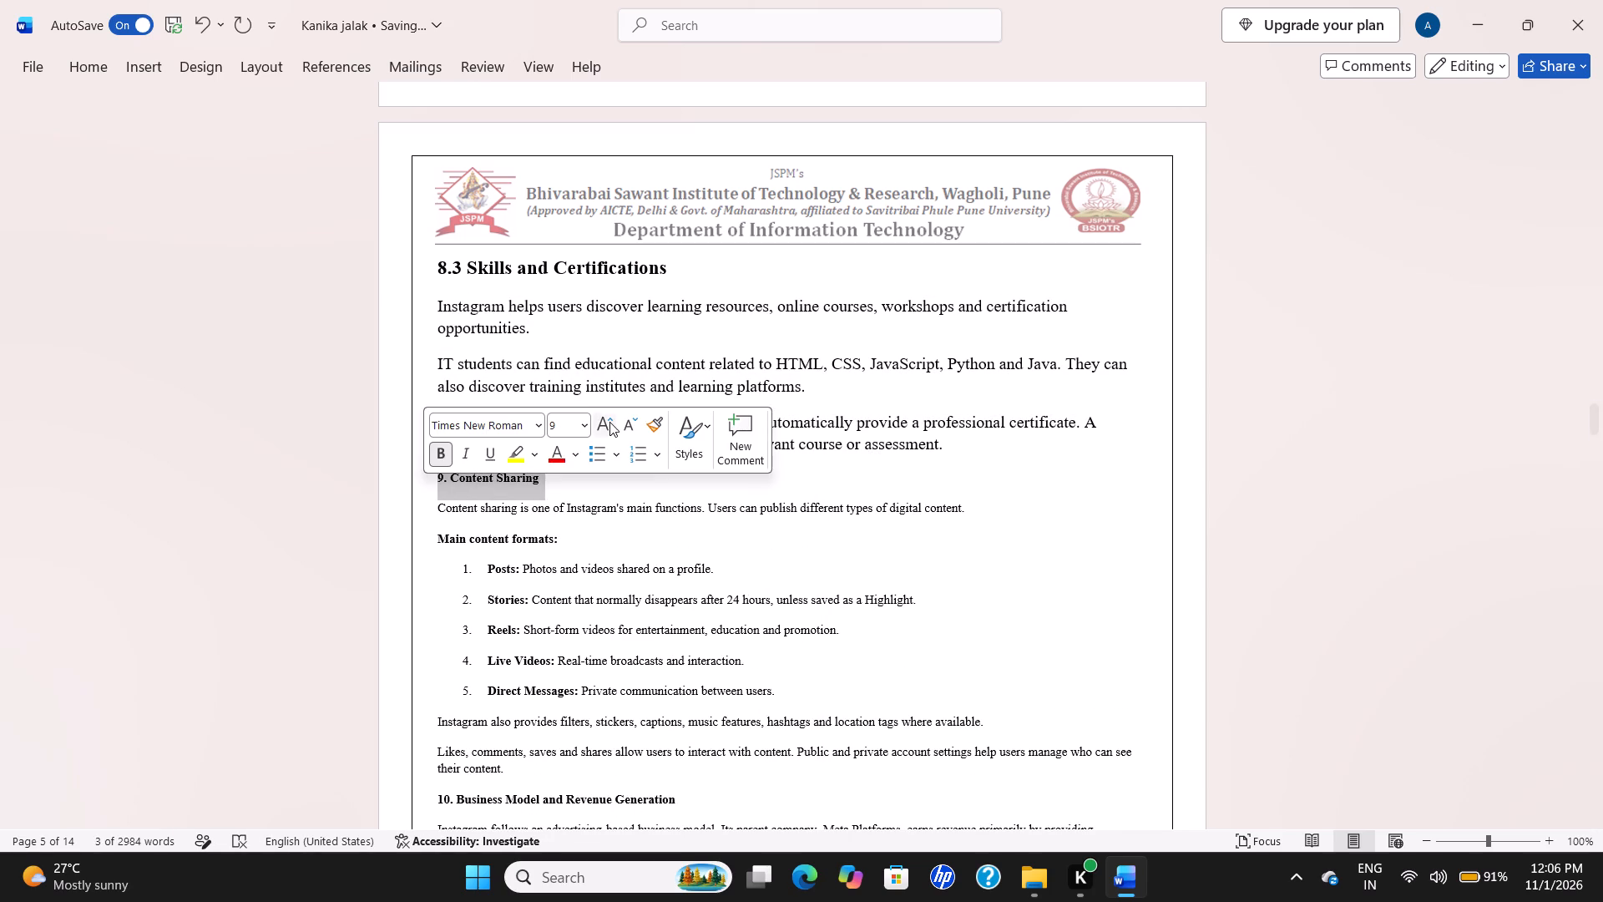
click(589, 428)
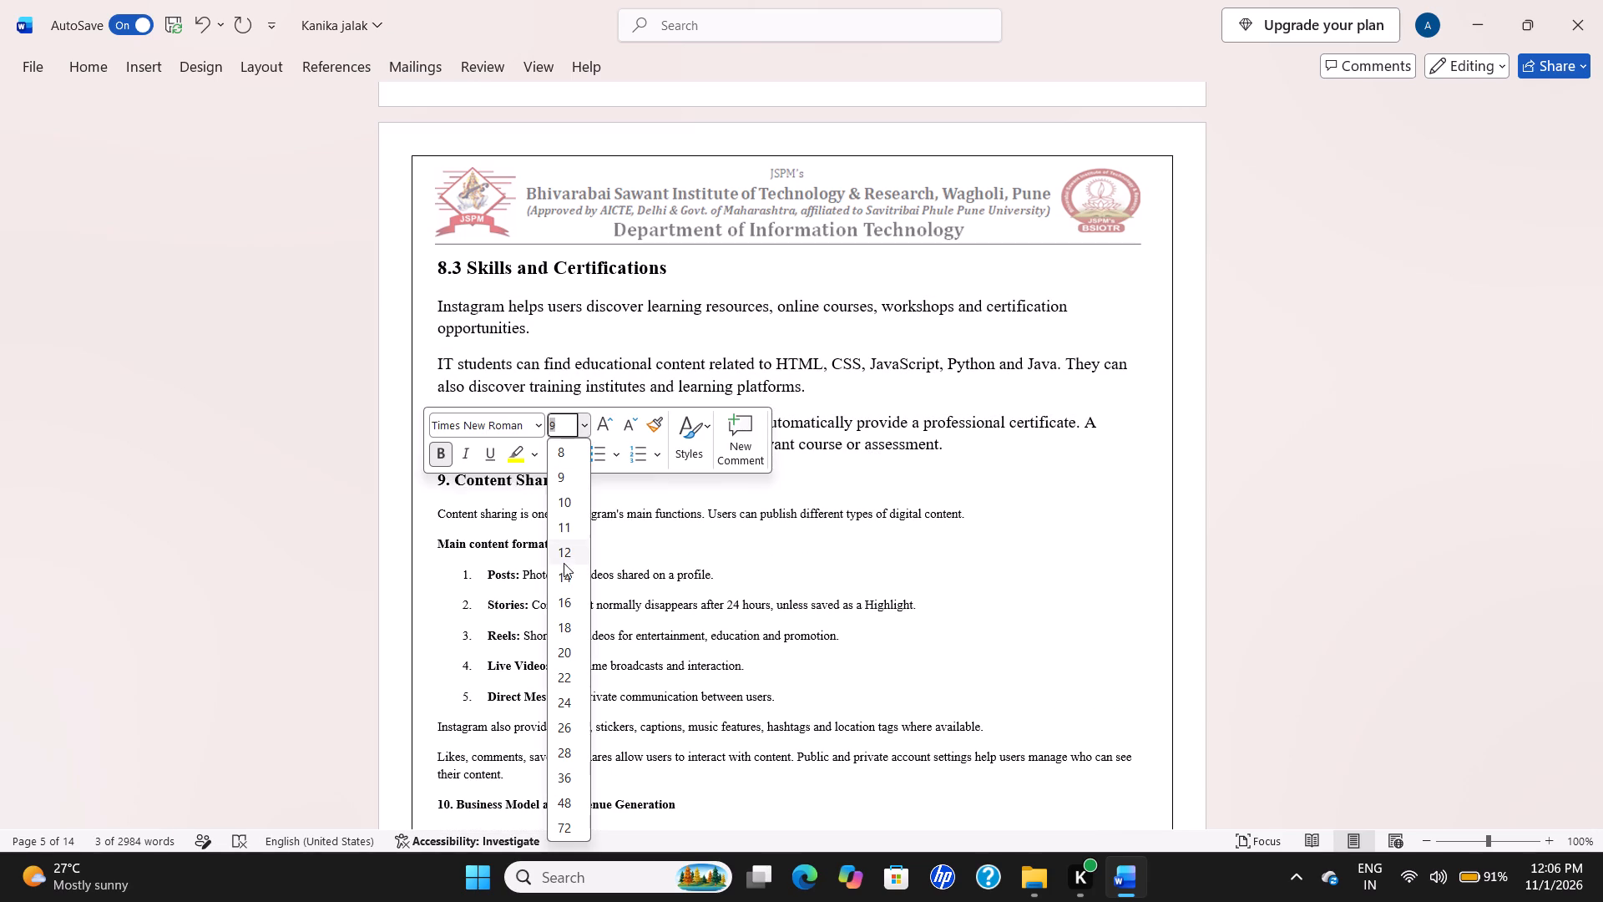
Set the font size of the "9. Content Sharing" heading to 14.
click(563, 570)
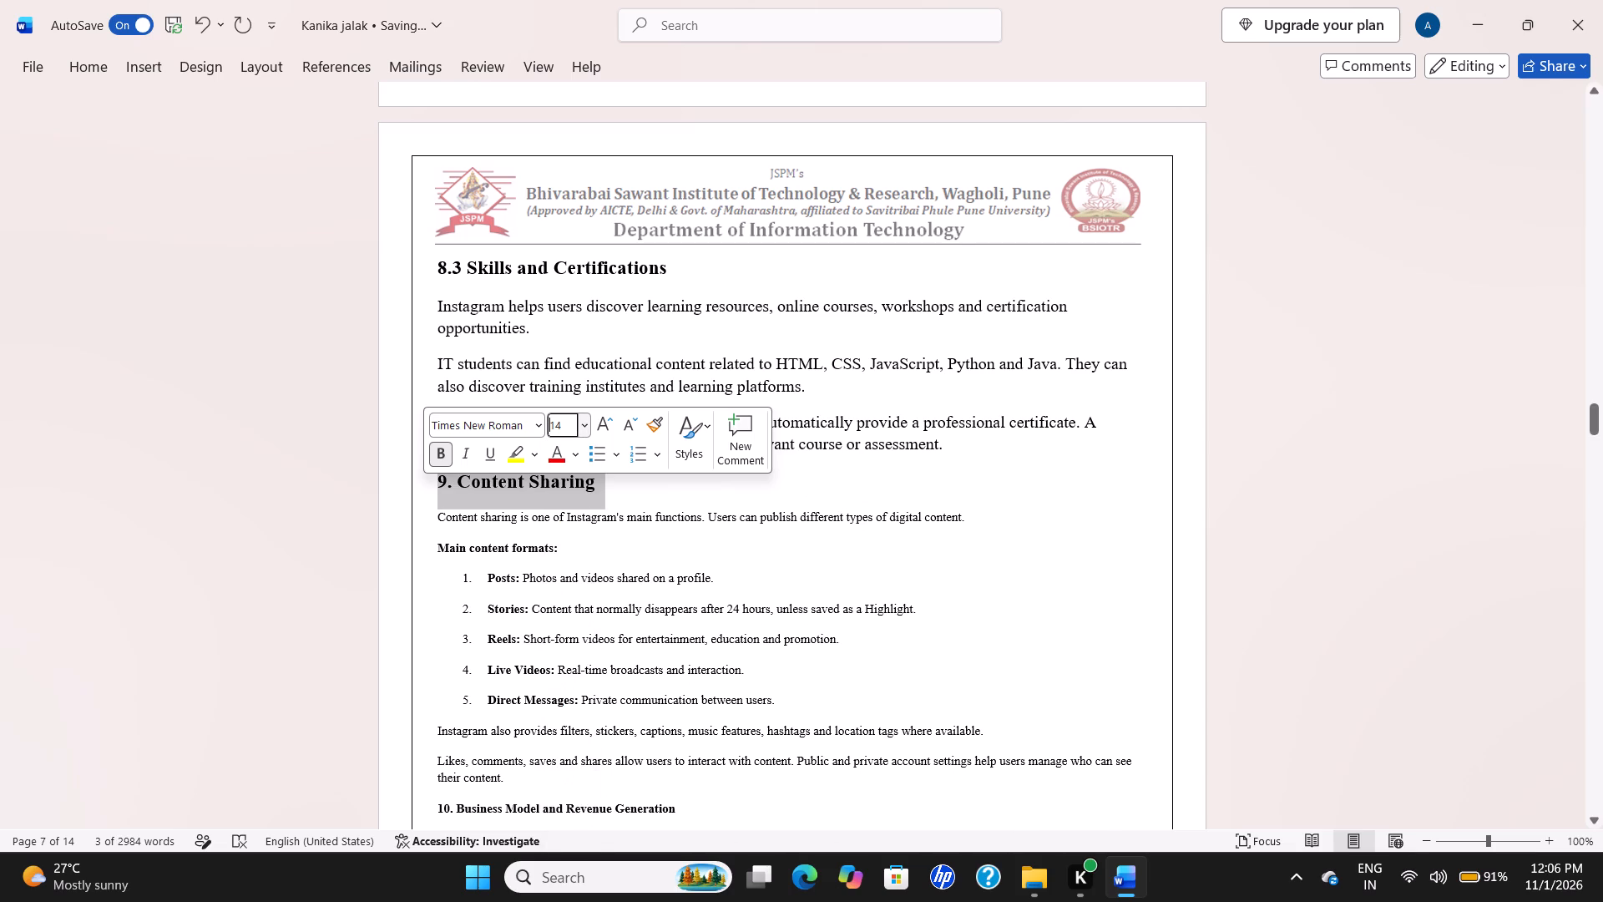
click(563, 570)
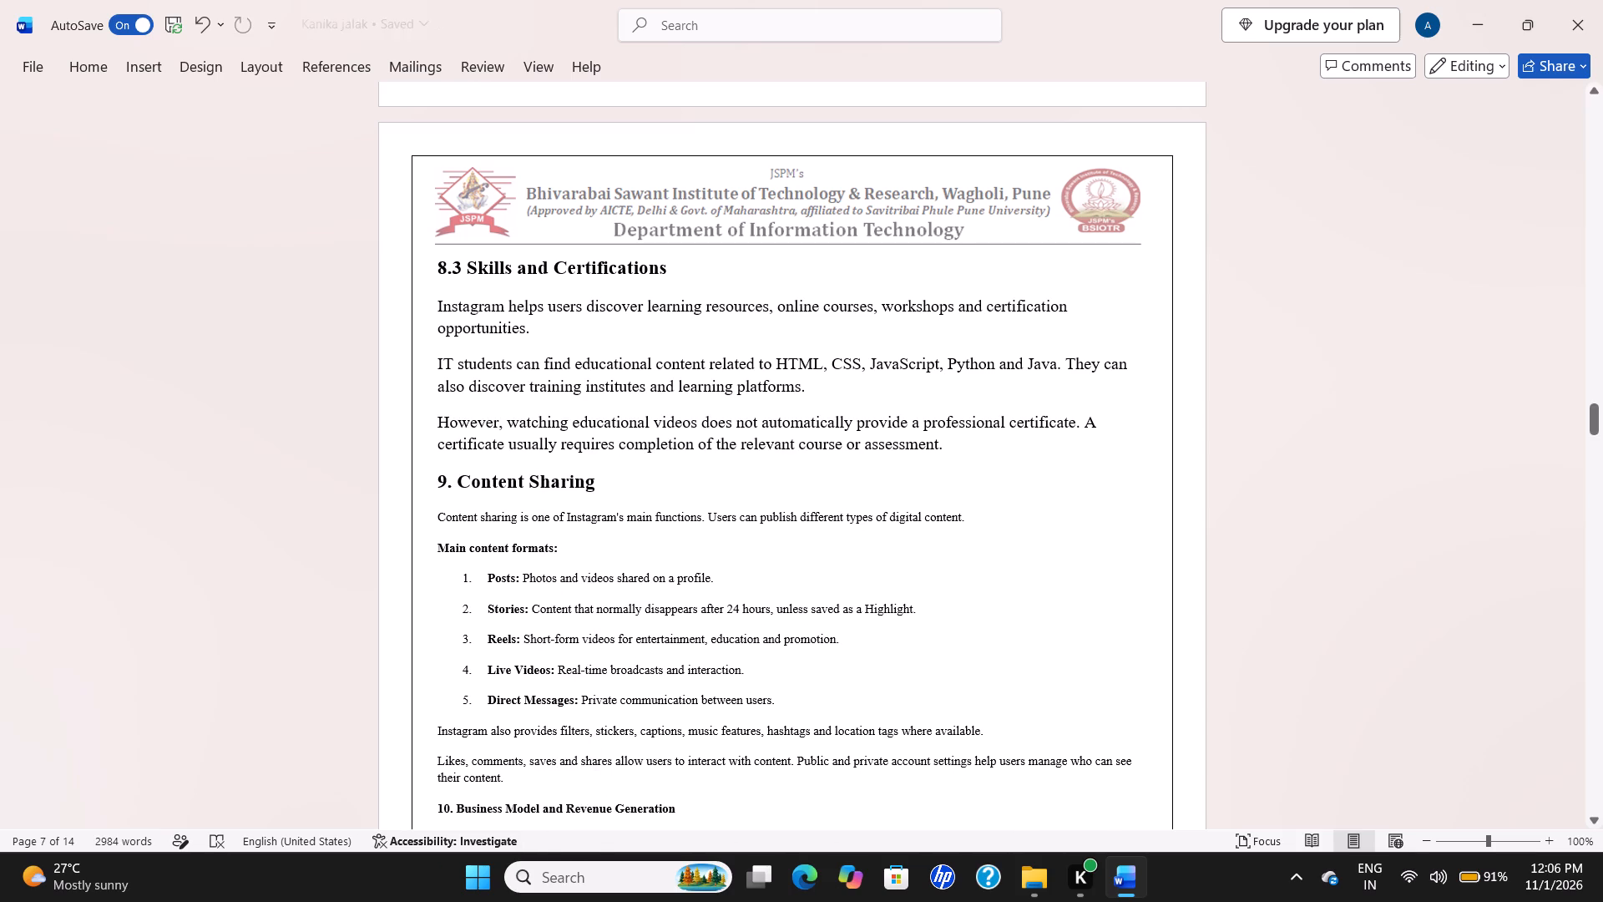
Set the introductory paragraph under "9. Content Sharing" to font size 12.
drag(436, 516, 589, 544)
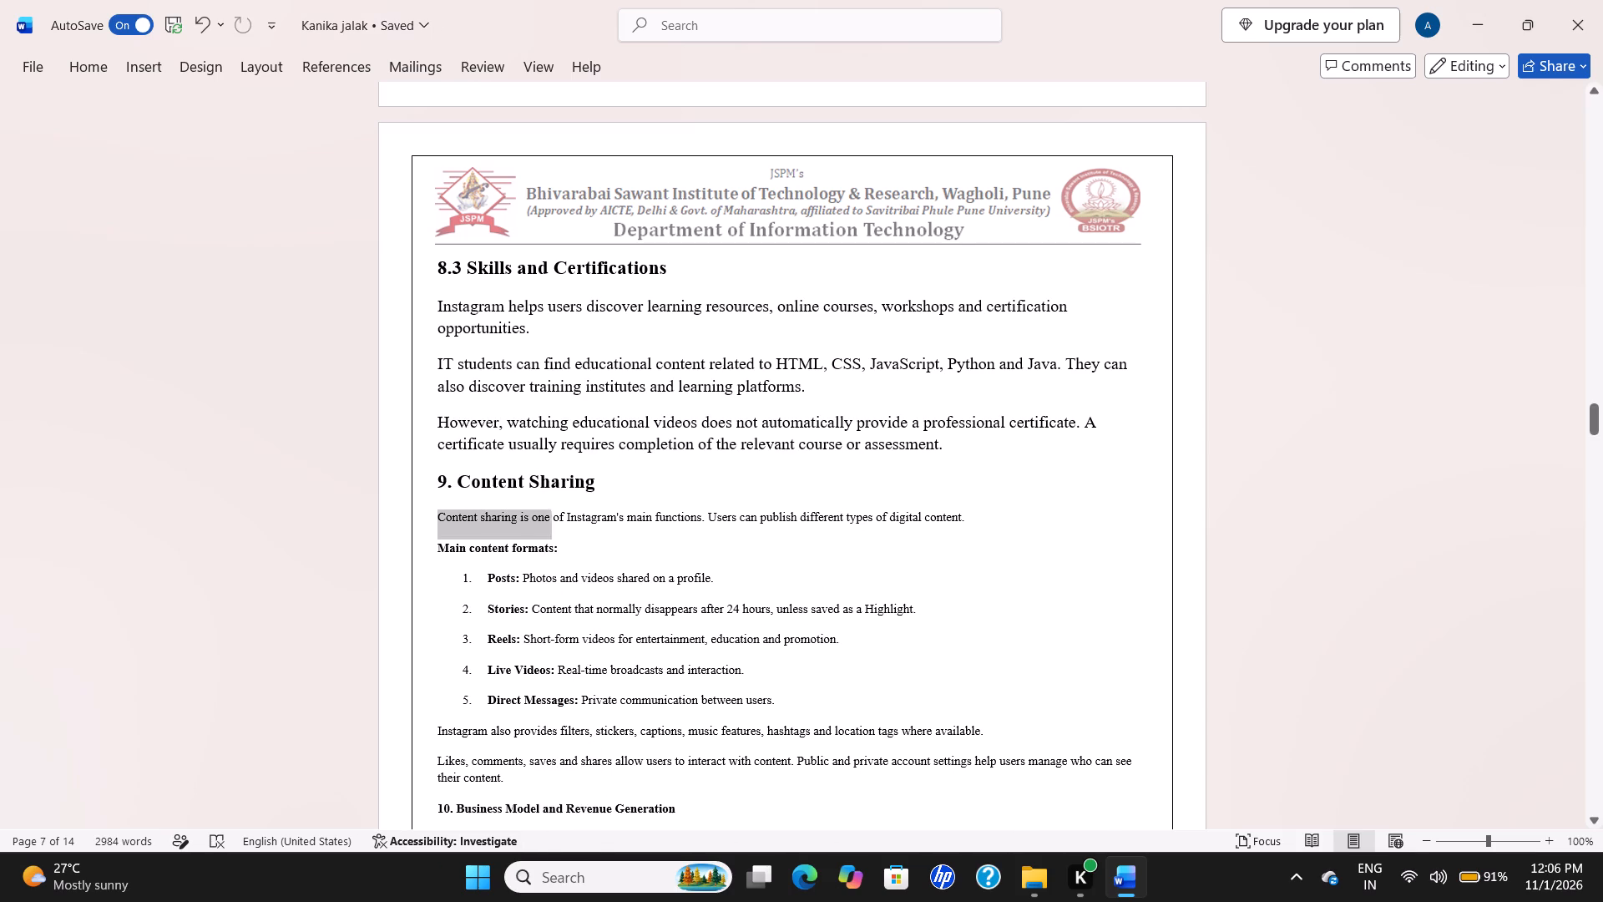
drag(589, 544, 578, 548)
scroll(846, 524, right, 1)
click(968, 520)
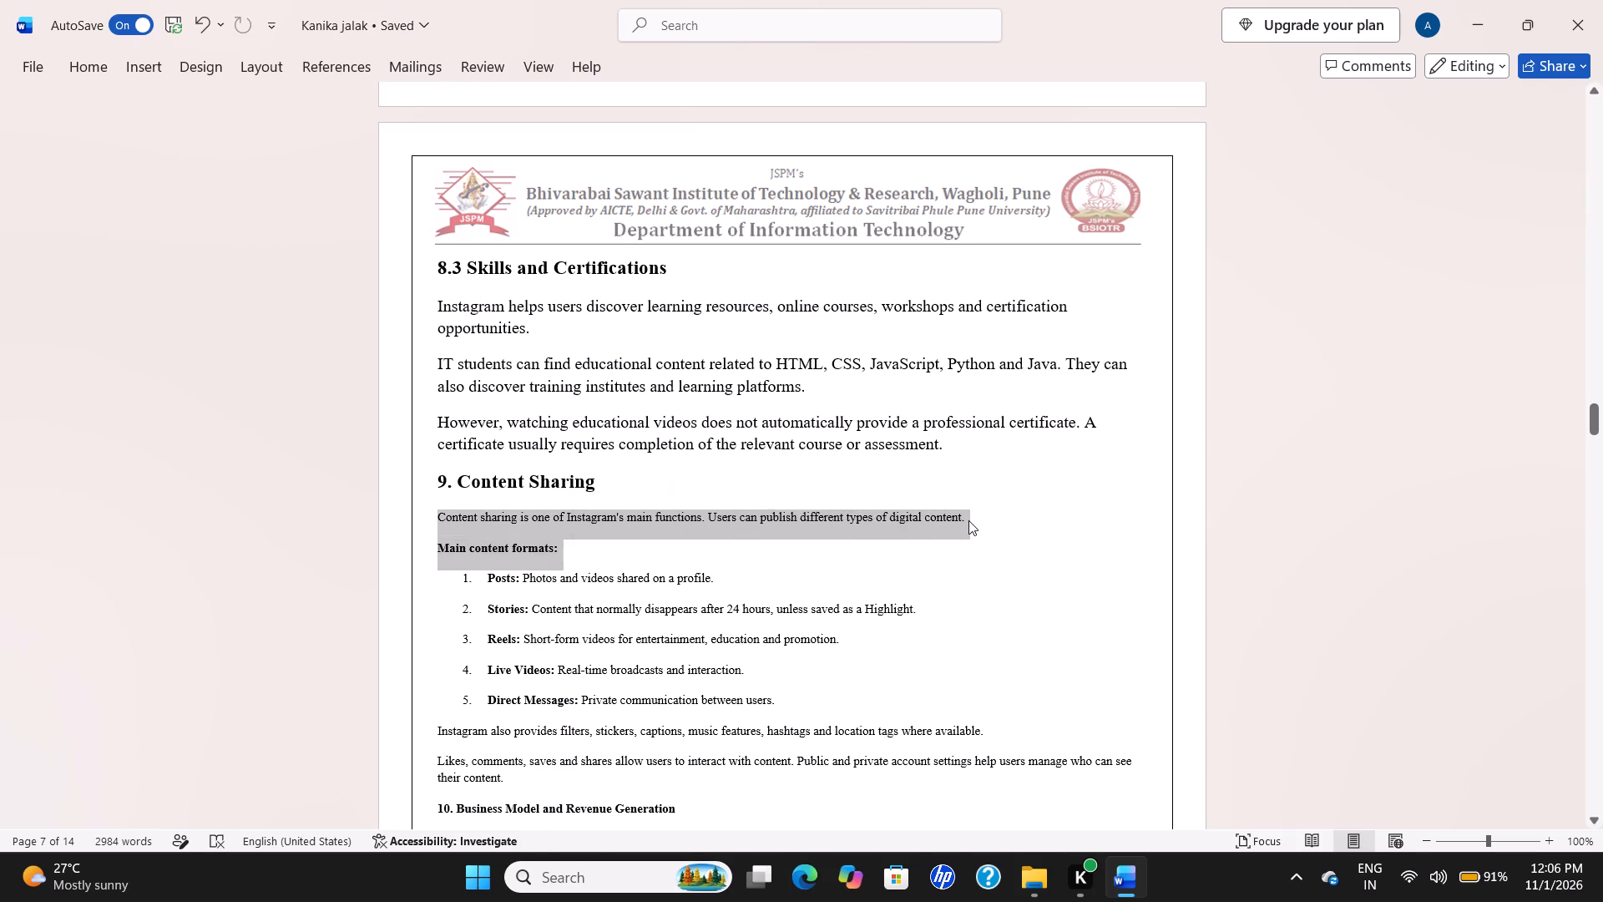
drag(968, 520, 520, 555)
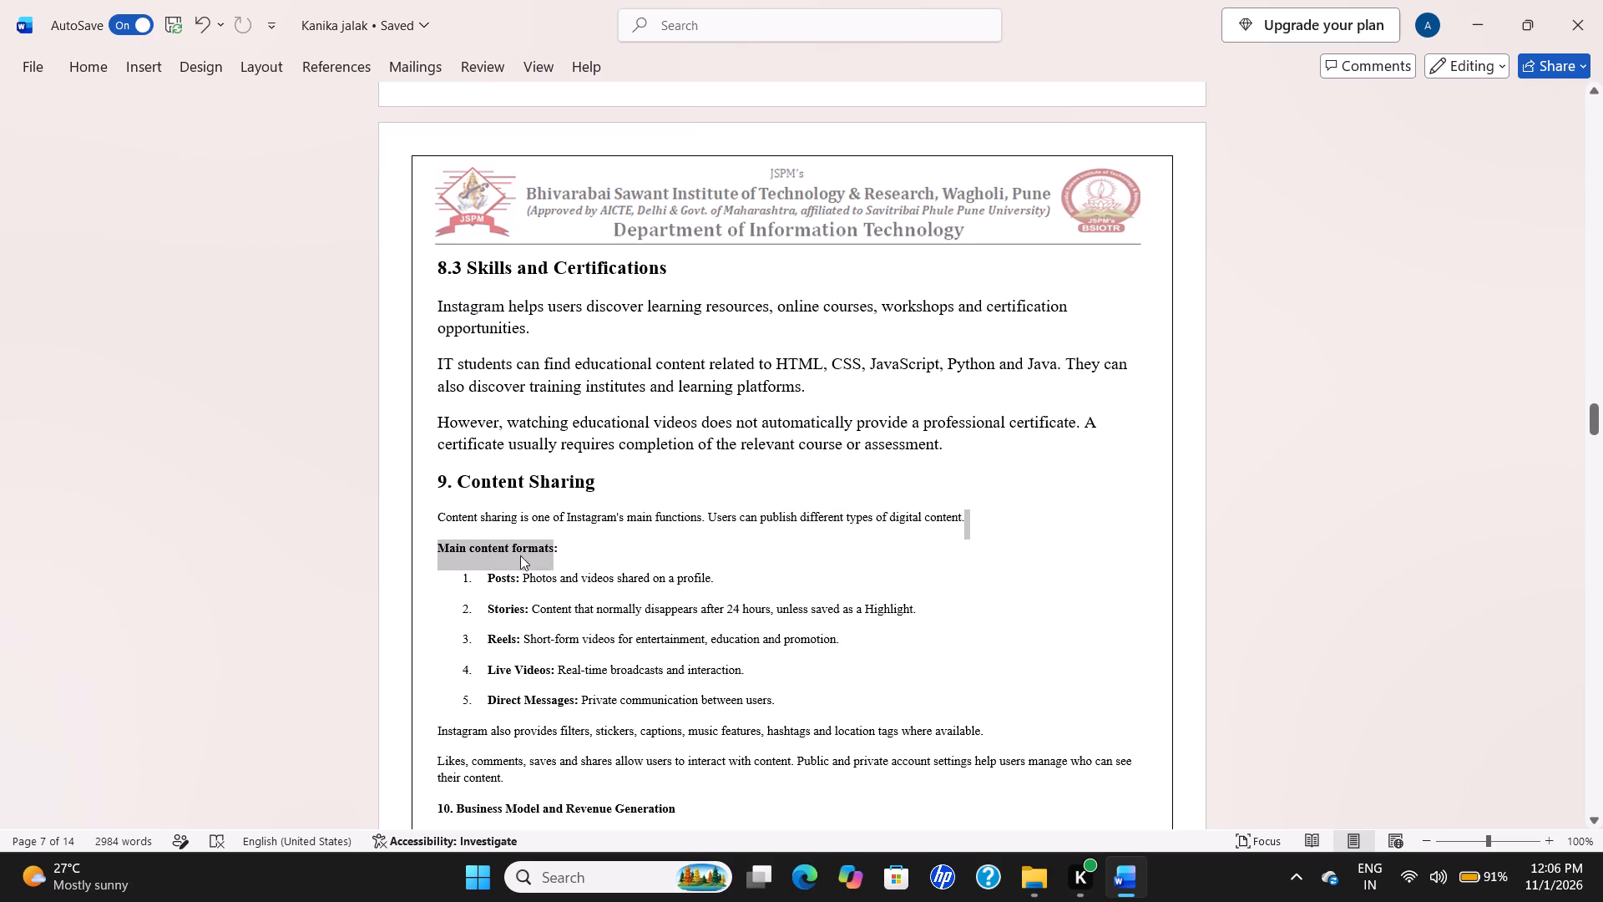
drag(520, 555, 453, 517)
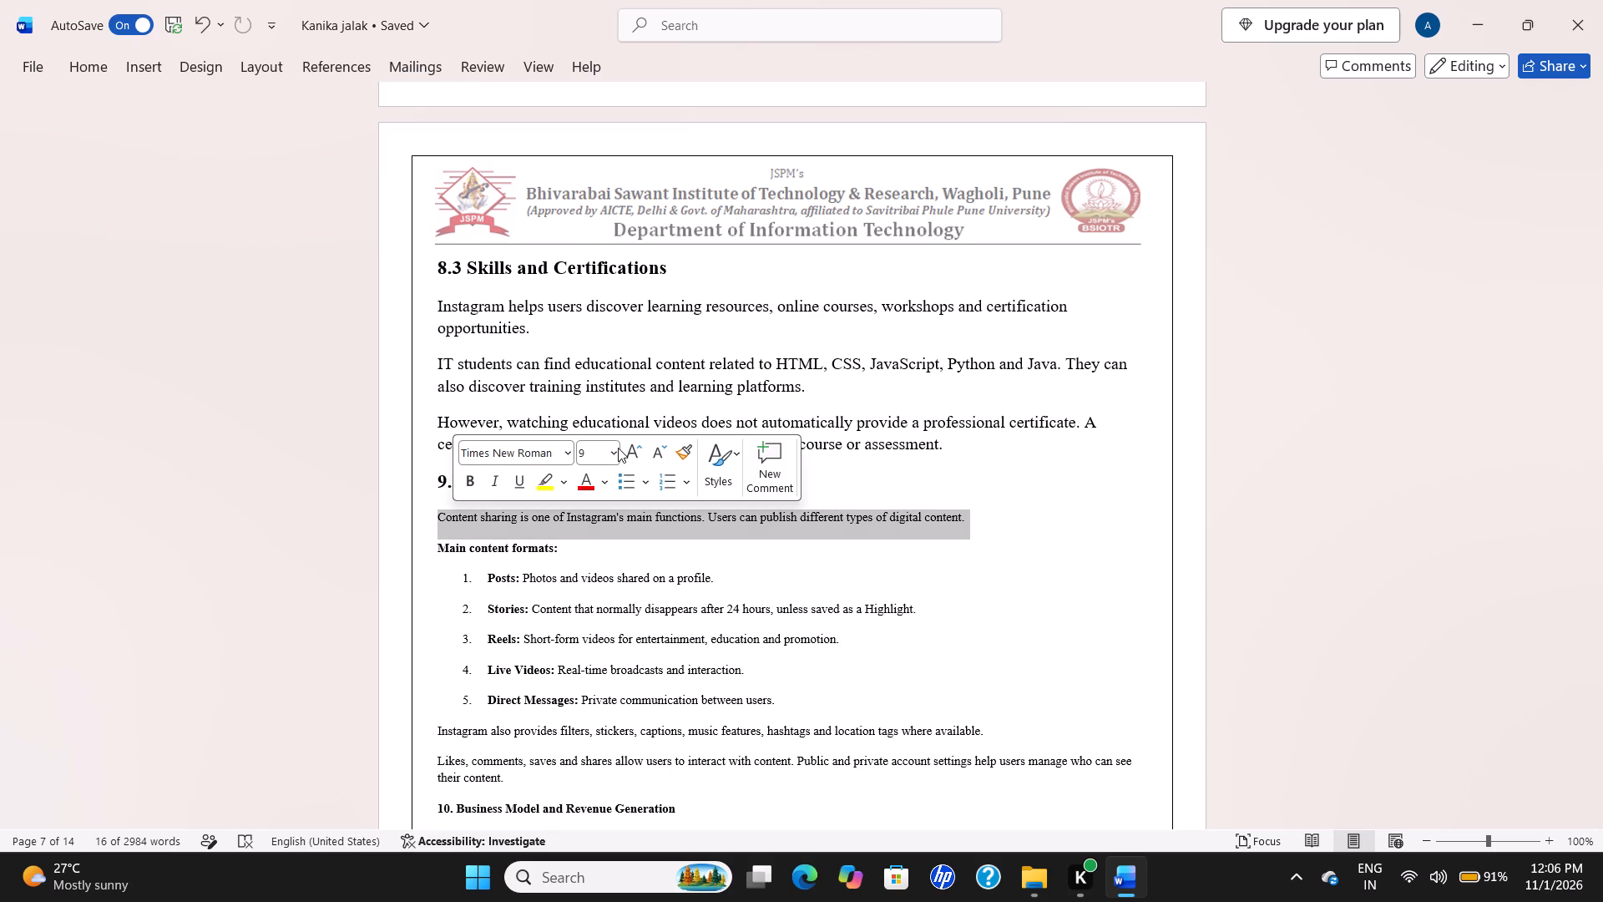
click(614, 447)
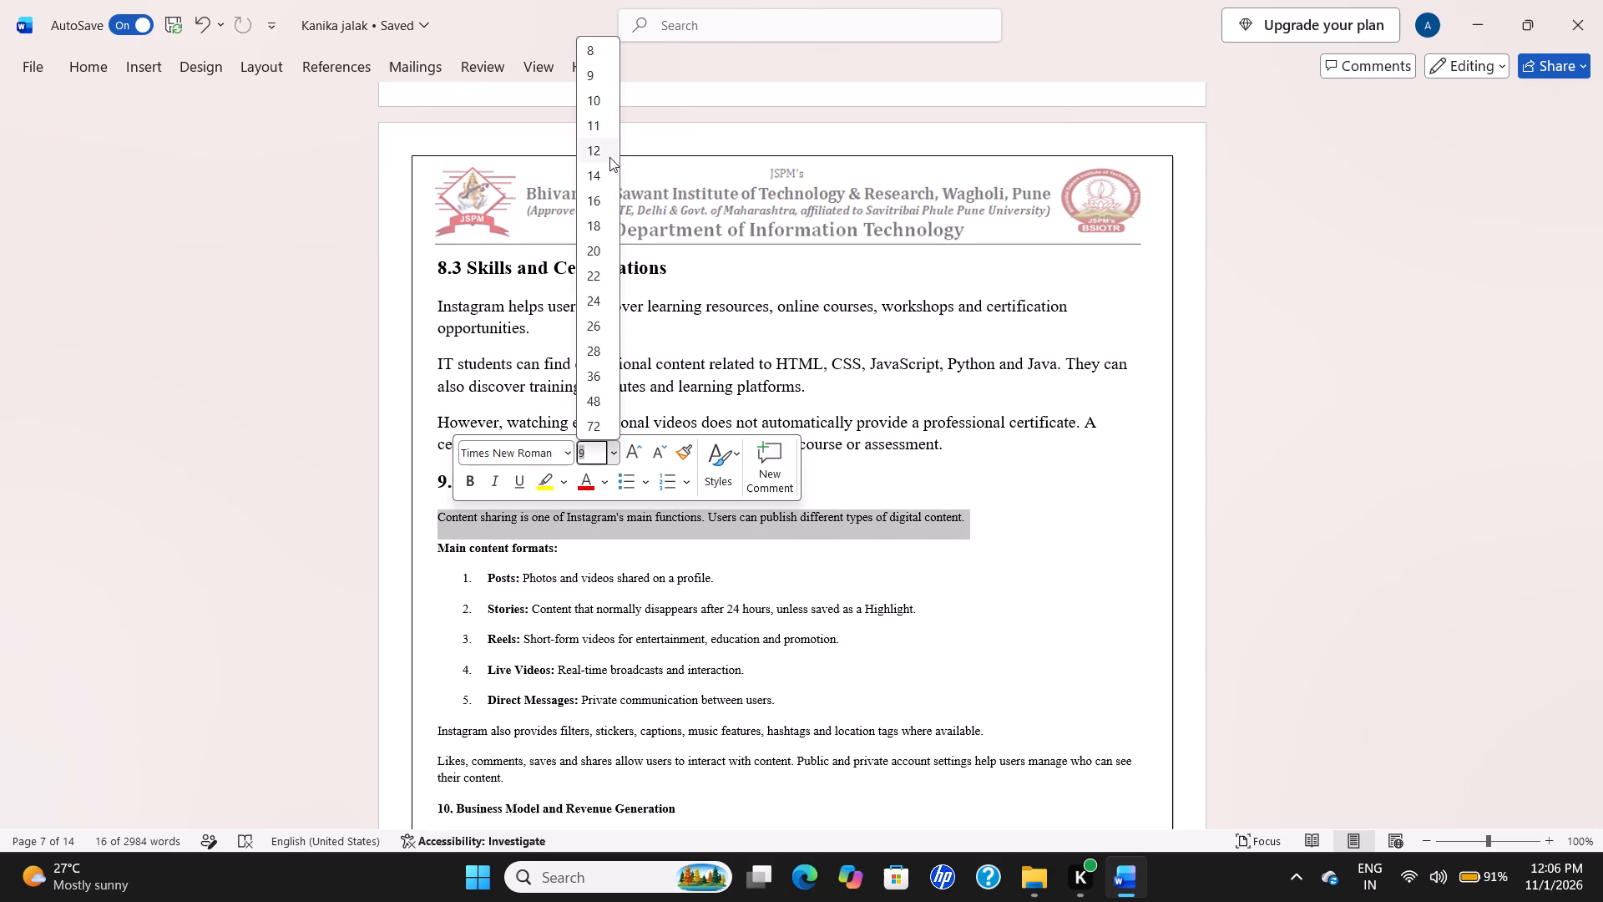
click(609, 157)
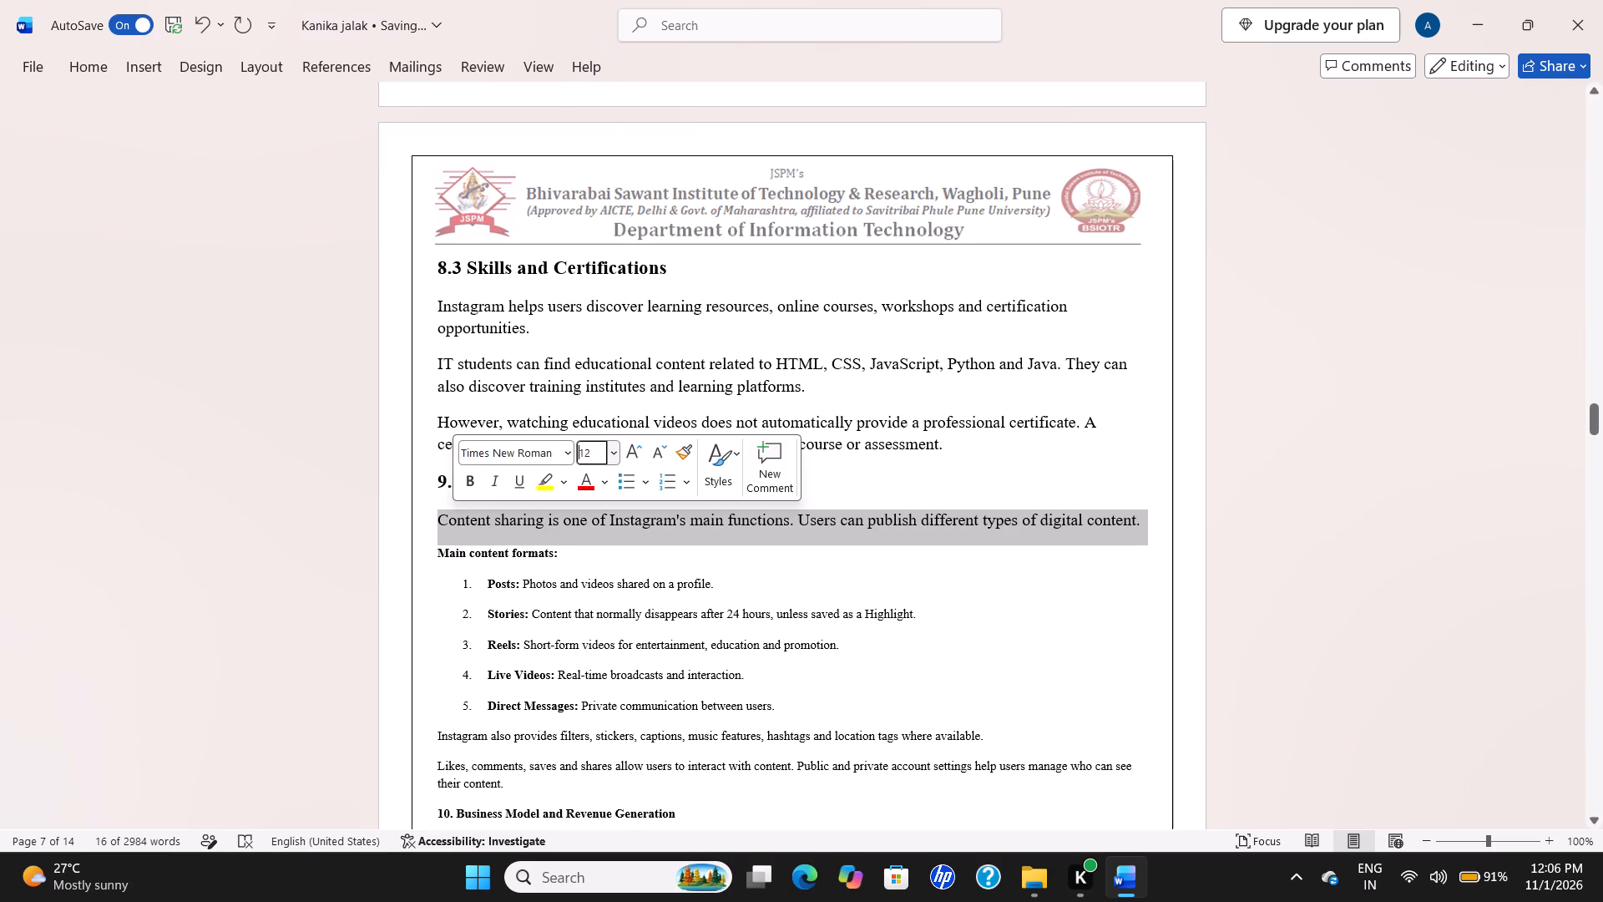
Change the font size of the "Main content formats:" line under "9. Content Sharing".
double_click(559, 548)
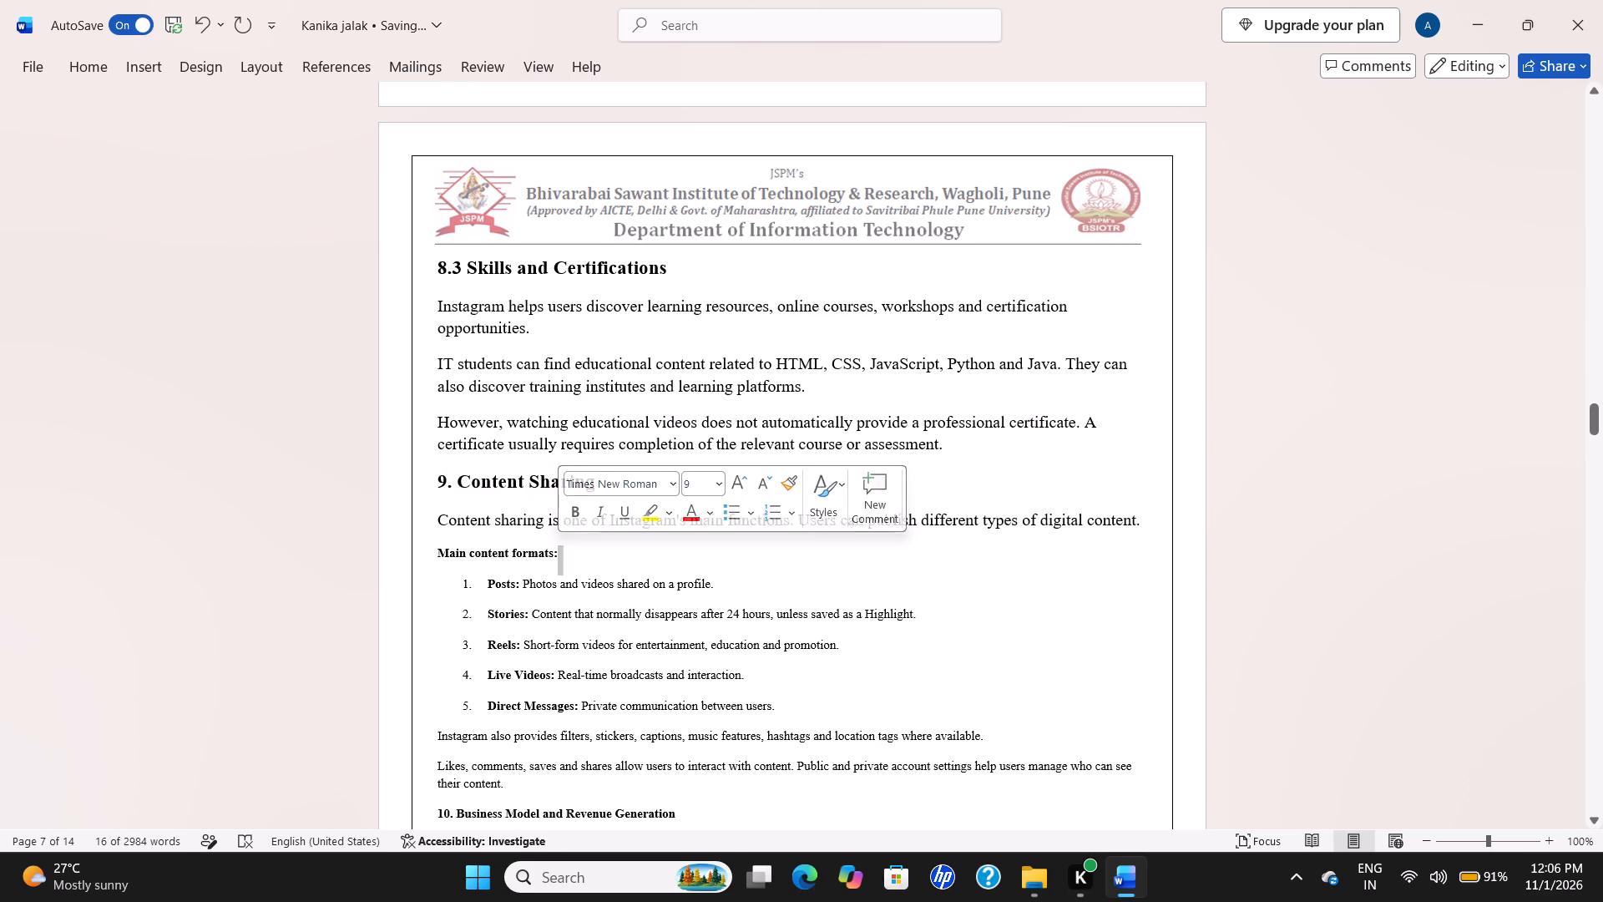
drag(437, 554, 572, 555)
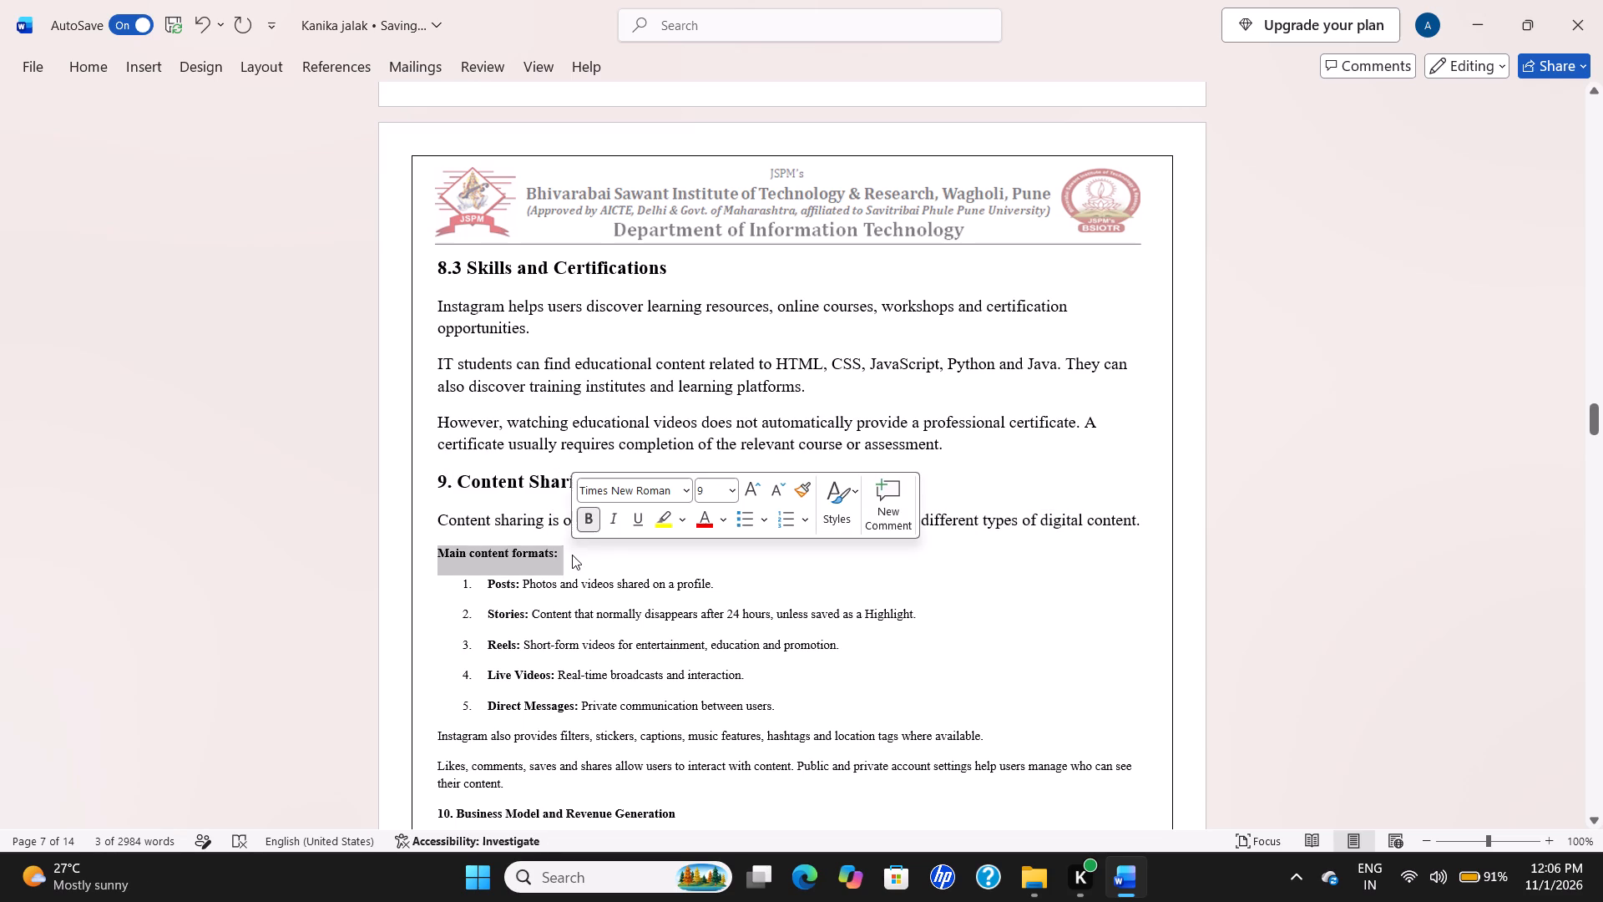
click(733, 490)
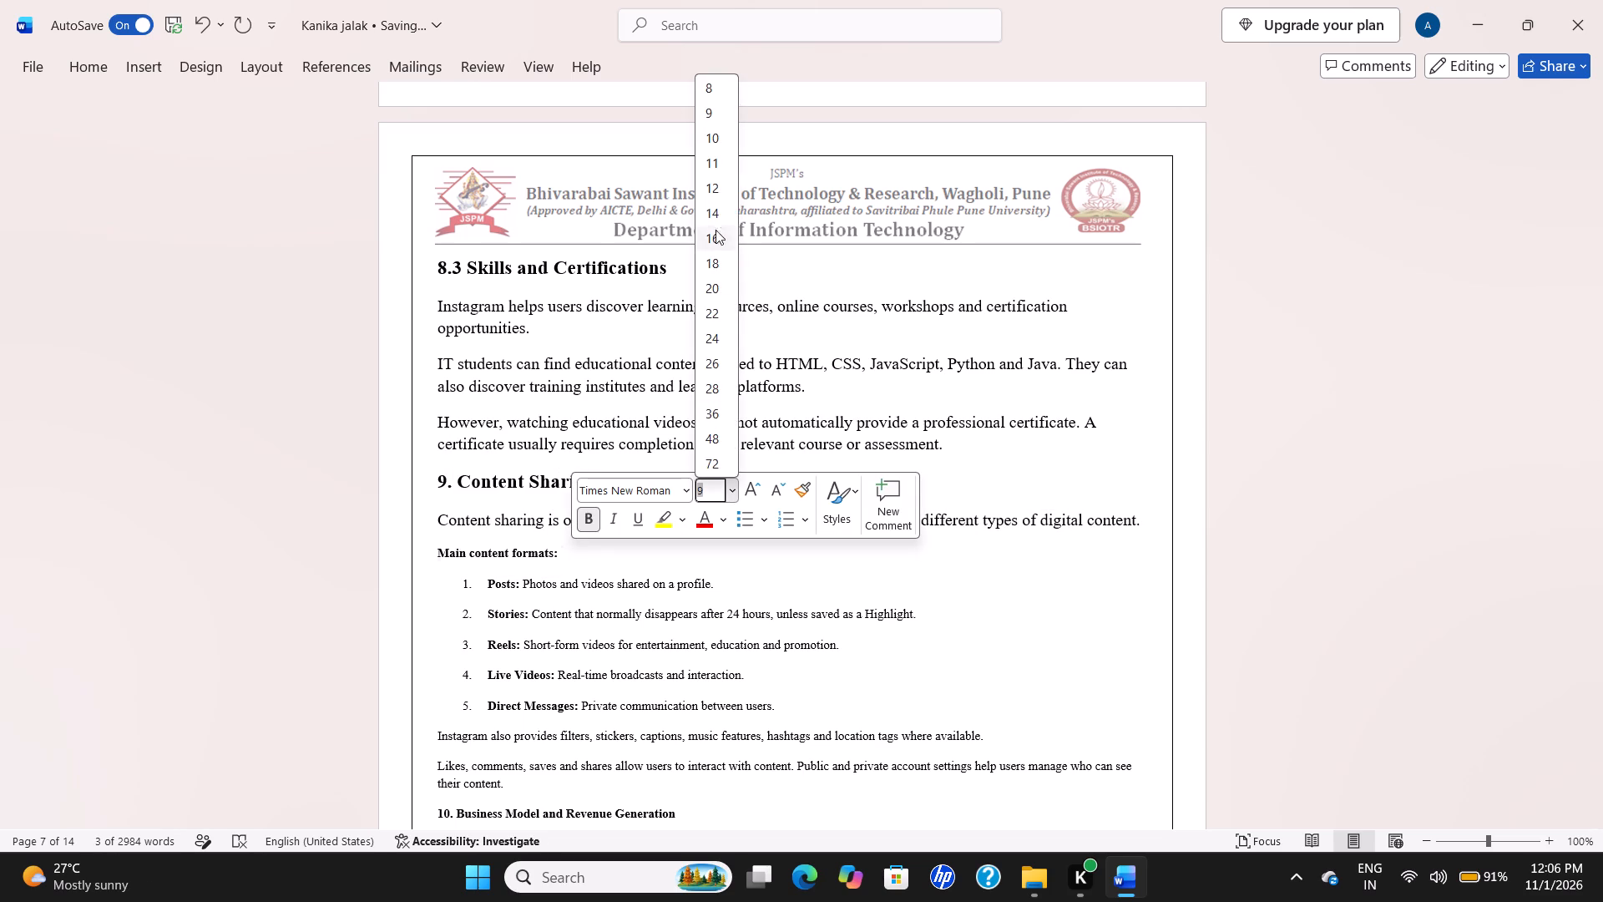
Set the font size of the "Main content formats:" subheading to 14.
click(715, 216)
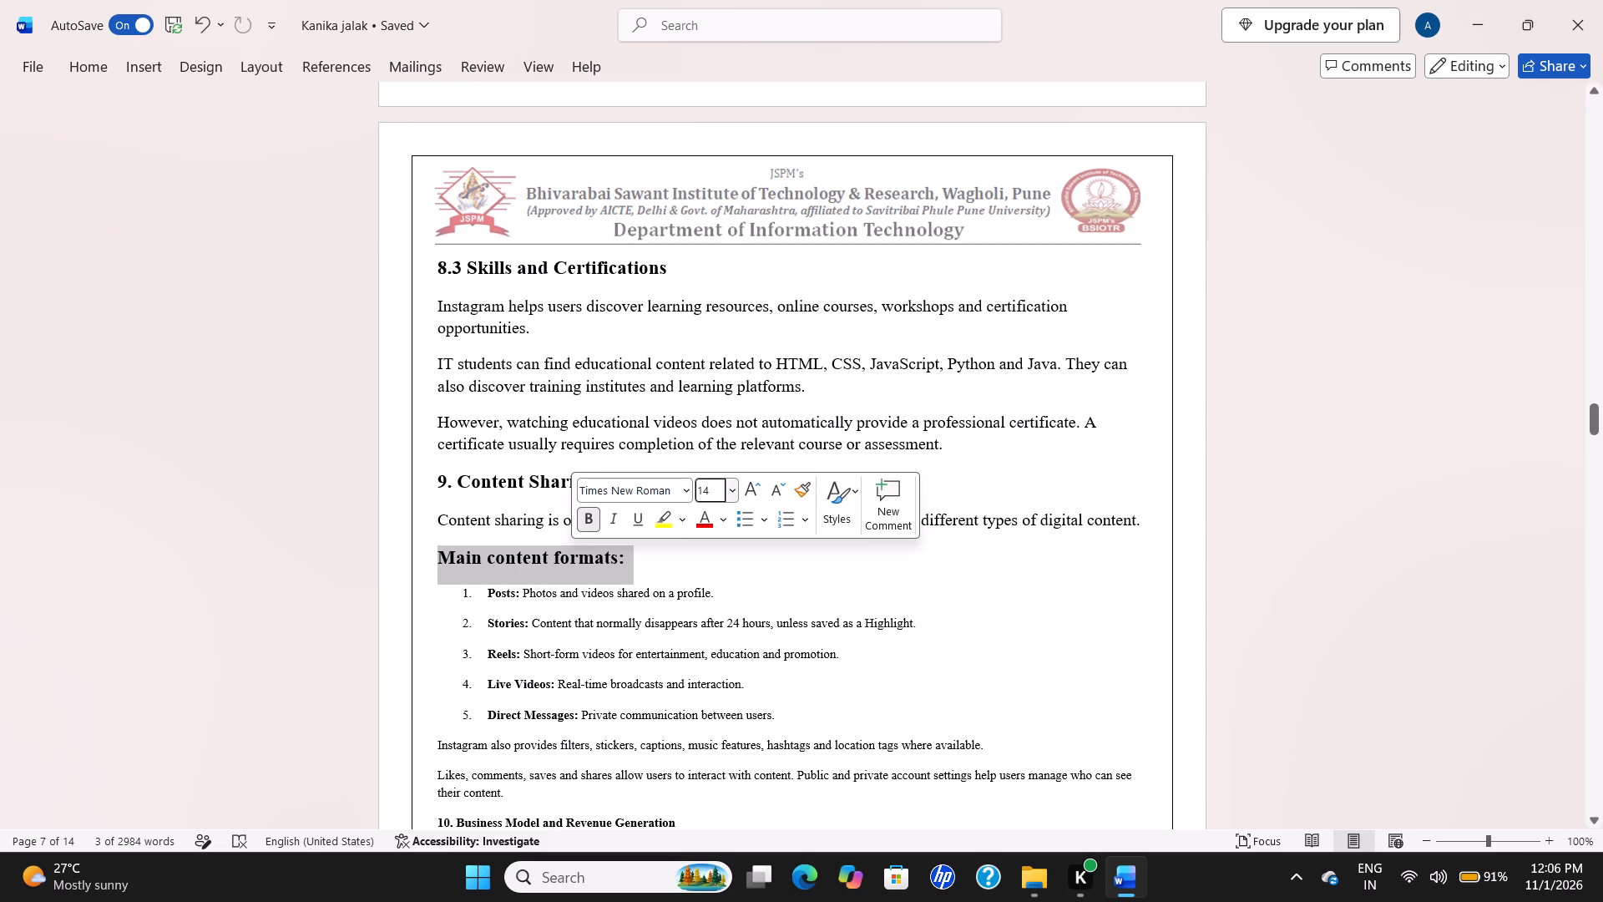
click(847, 587)
Set the numbered list and the two paragraphs below it under "Main content formats:" to font size 12.
scroll(847, 587, down, 1)
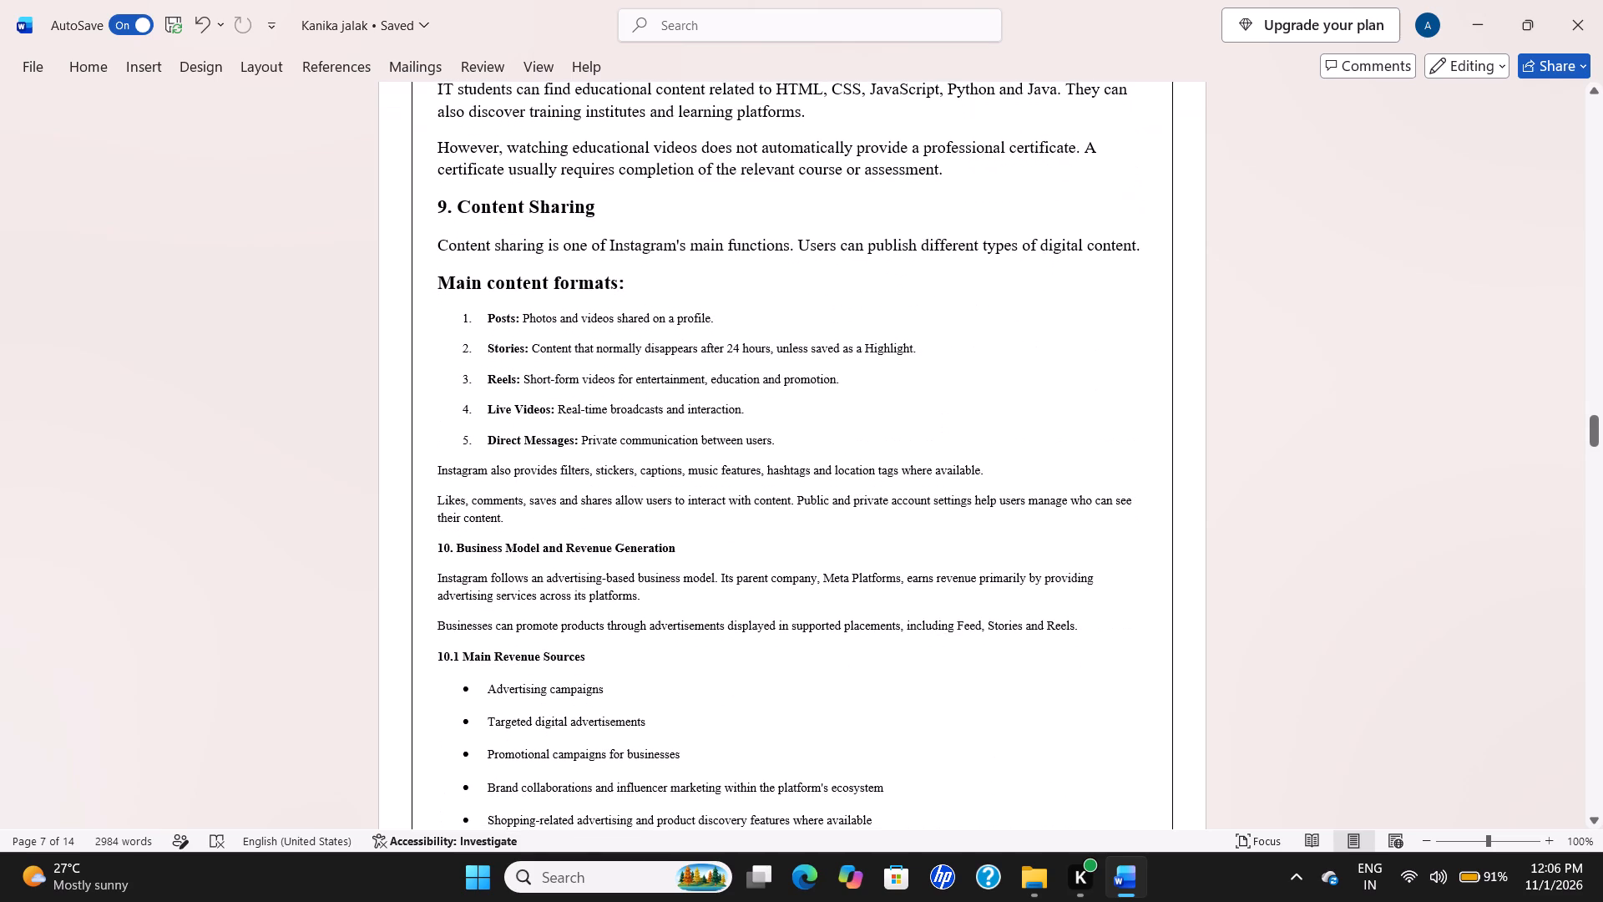
drag(459, 322, 545, 362)
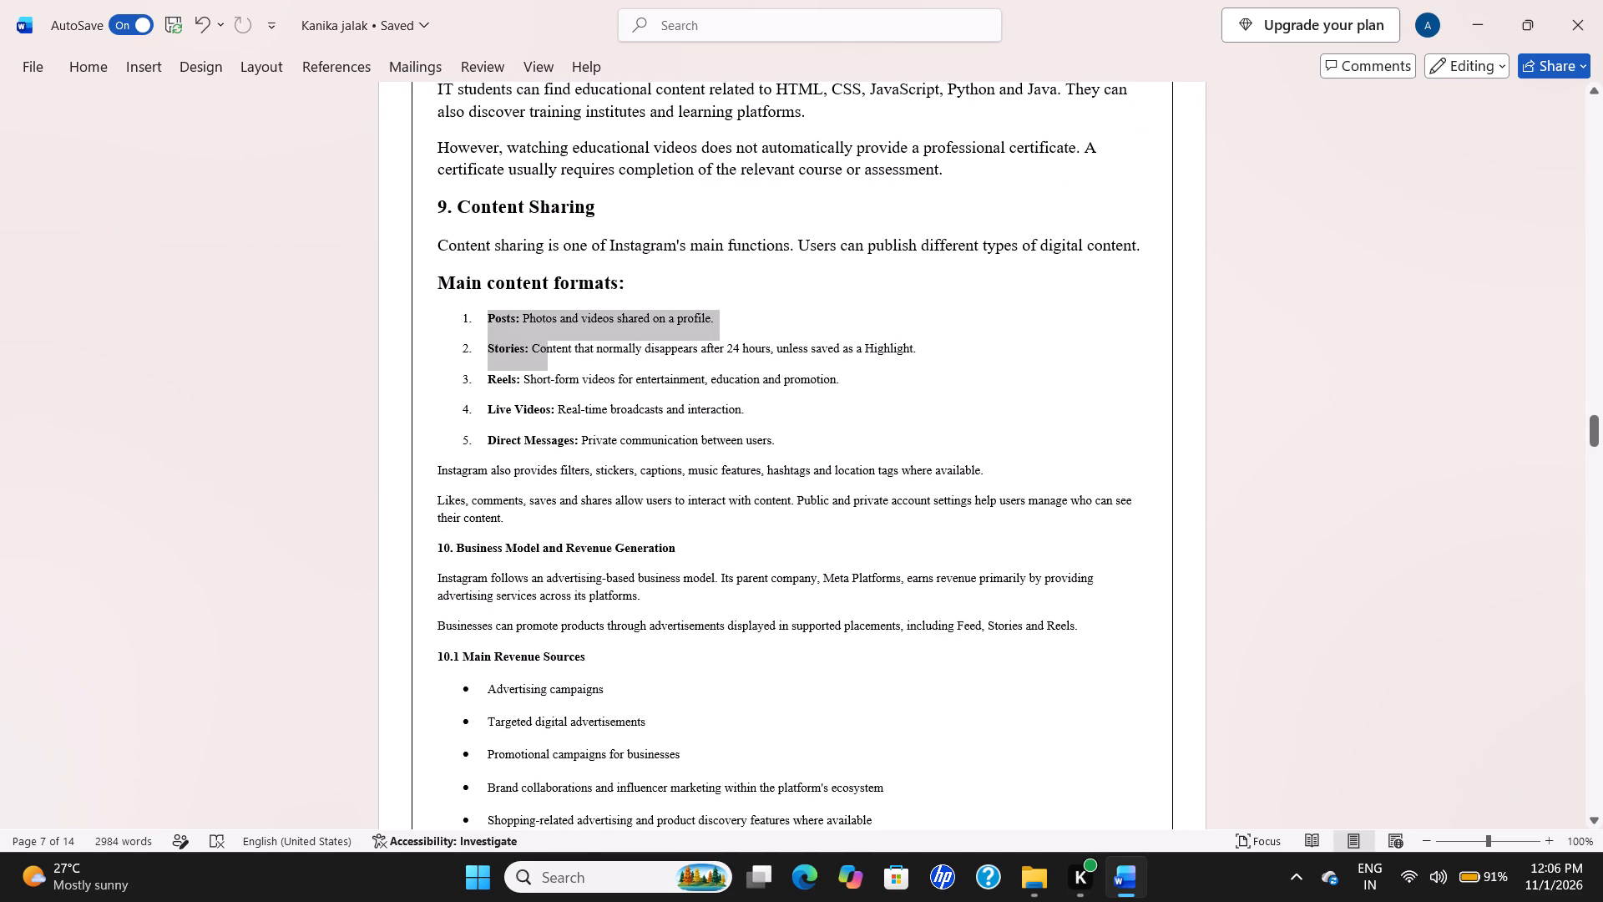
drag(545, 362, 772, 445)
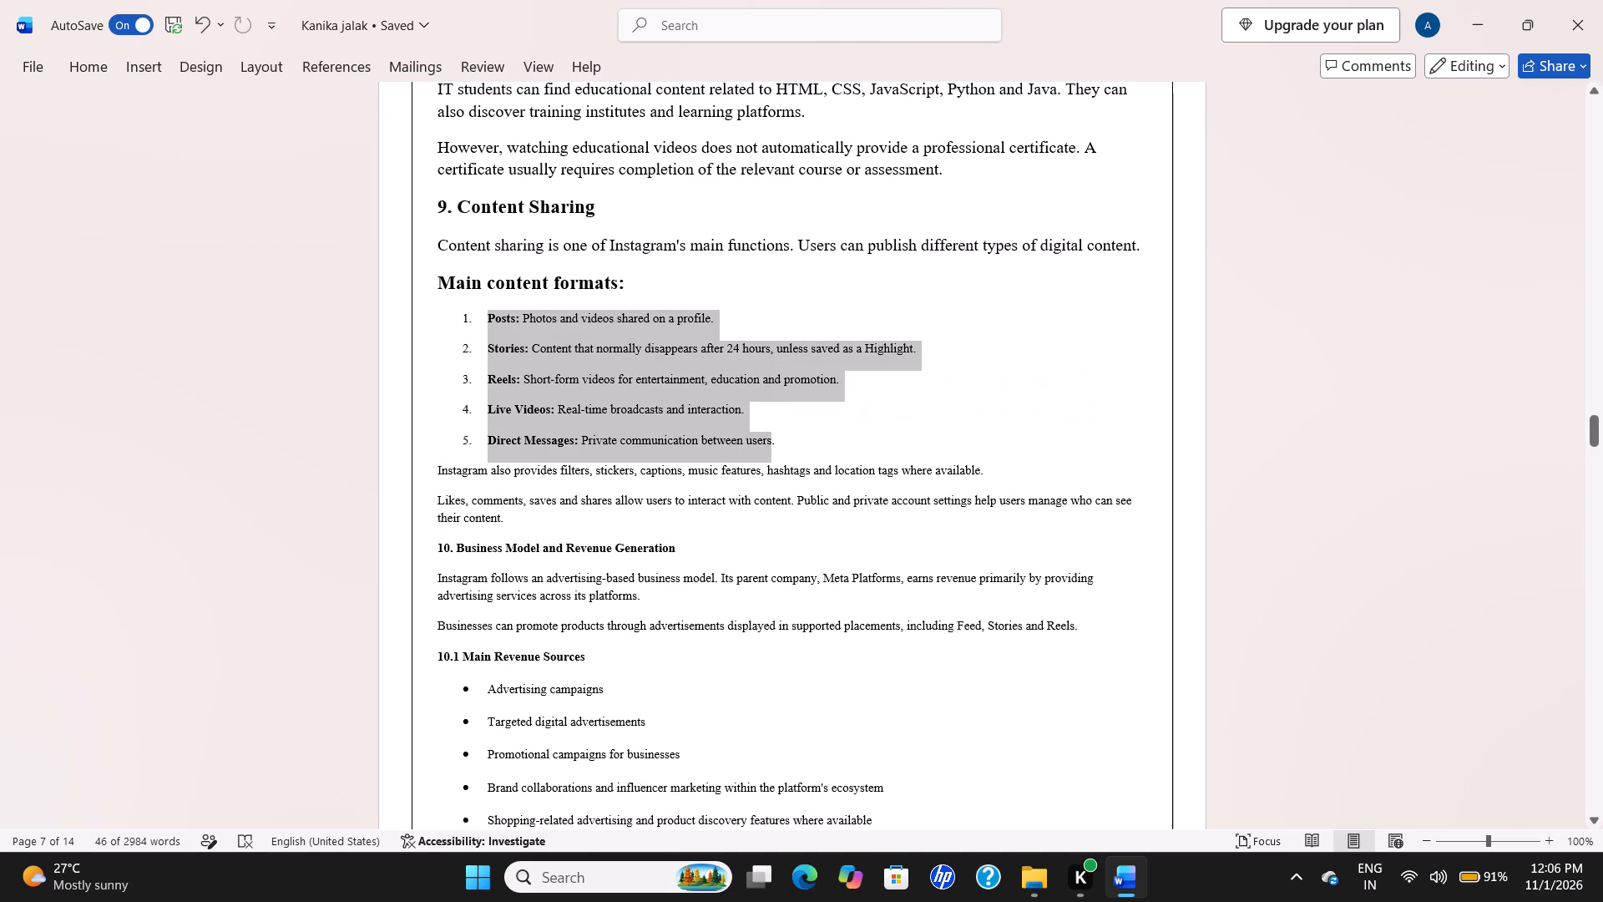
click(458, 312)
click(463, 313)
drag(463, 313, 468, 391)
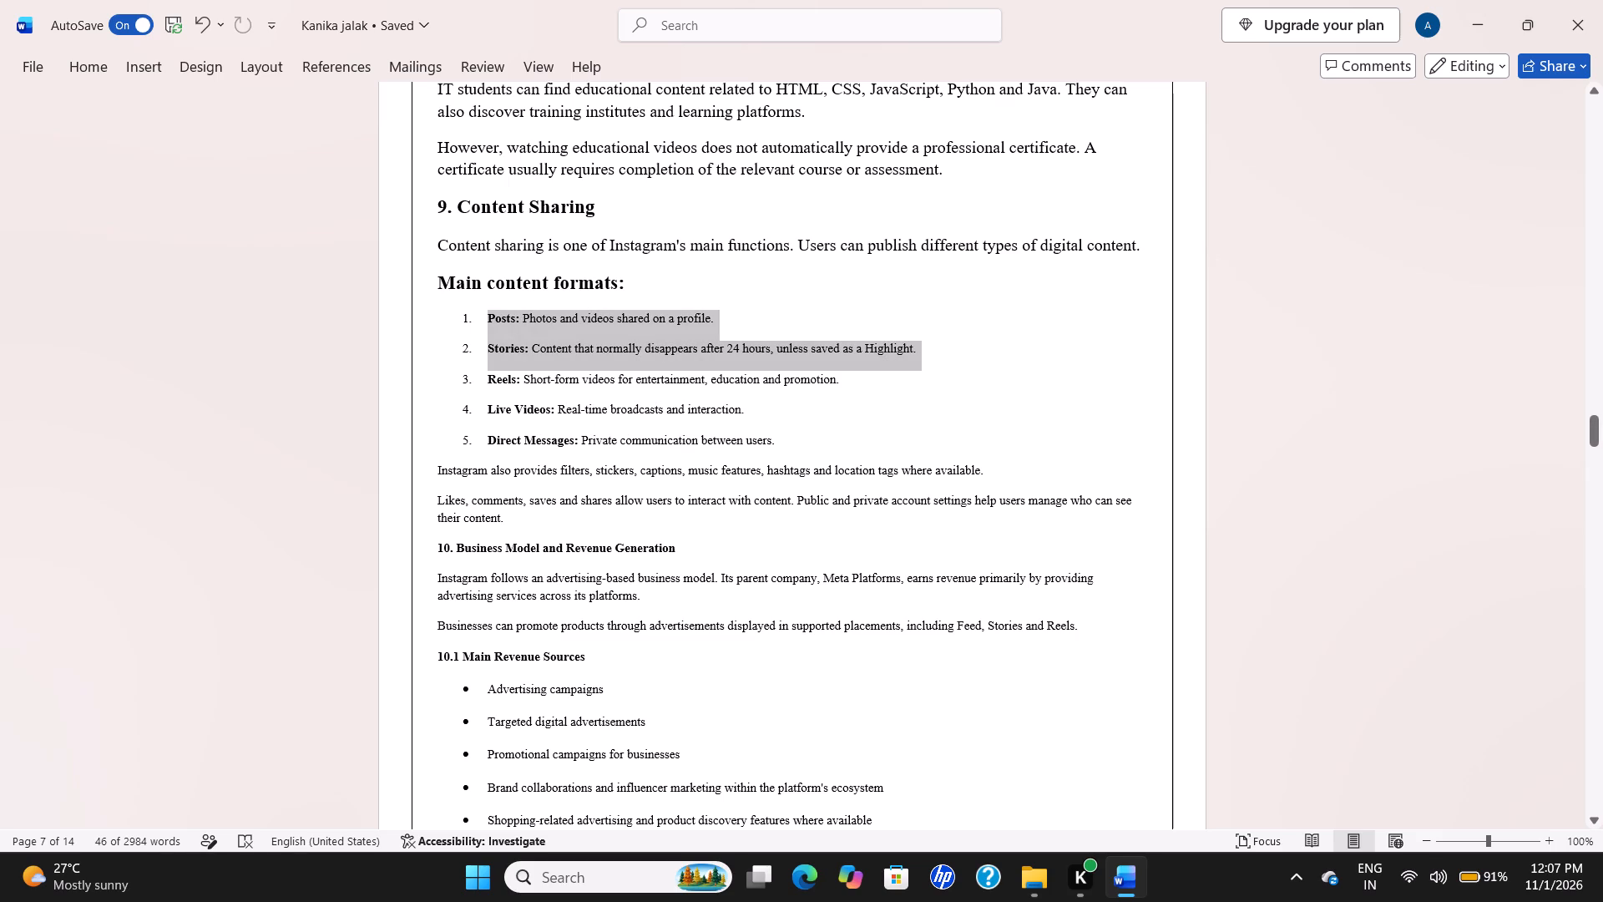
drag(468, 391, 497, 530)
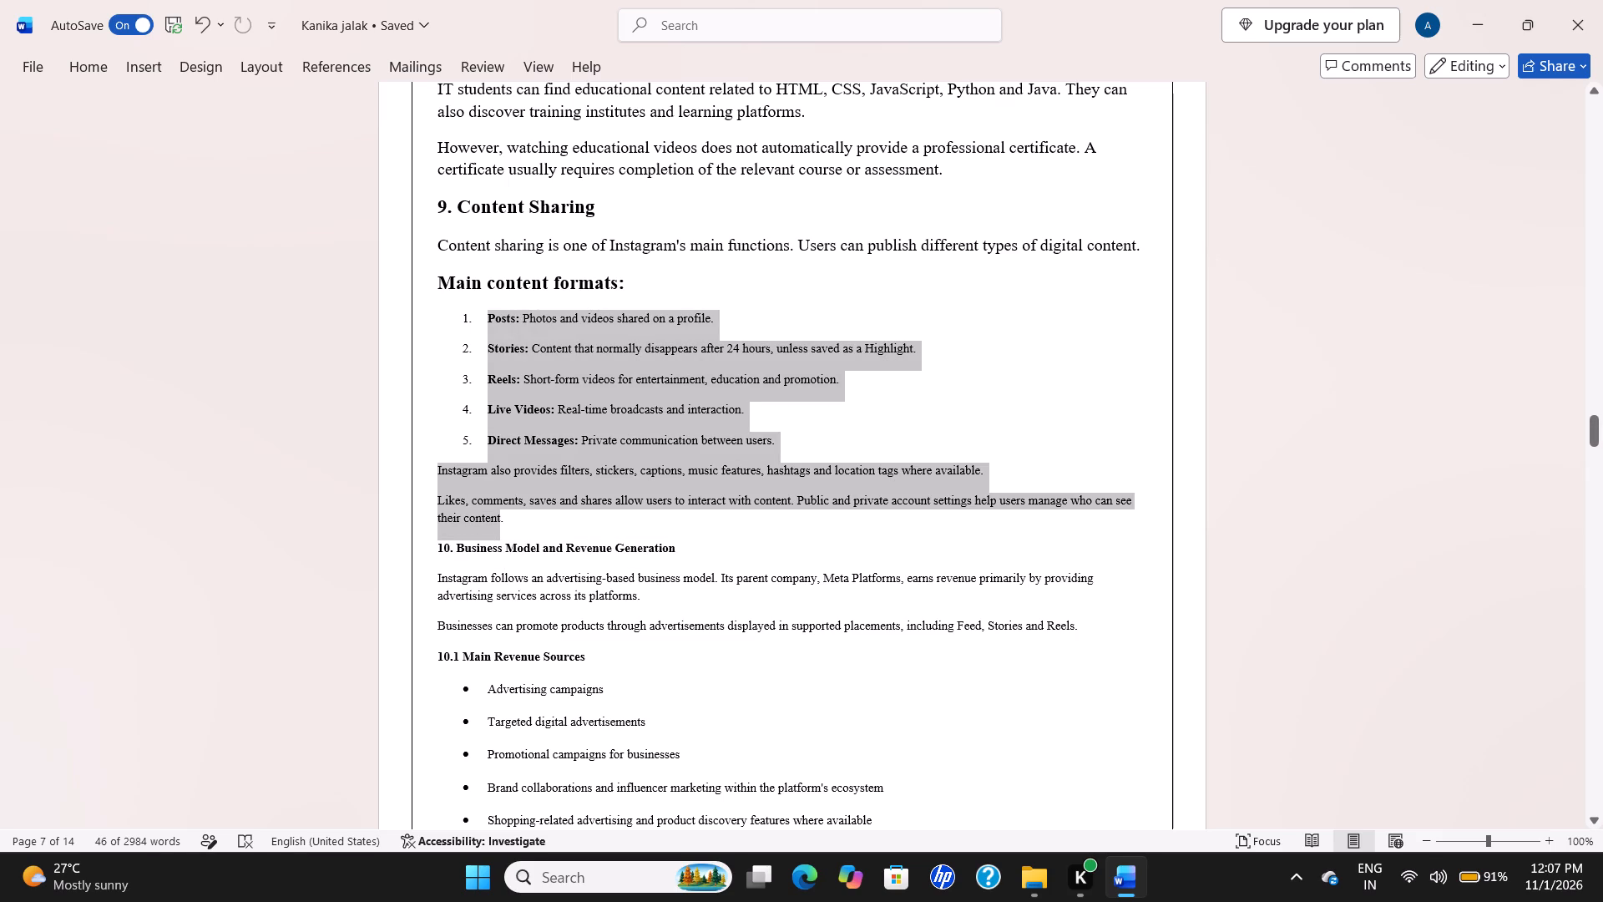
drag(497, 530, 499, 525)
click(659, 459)
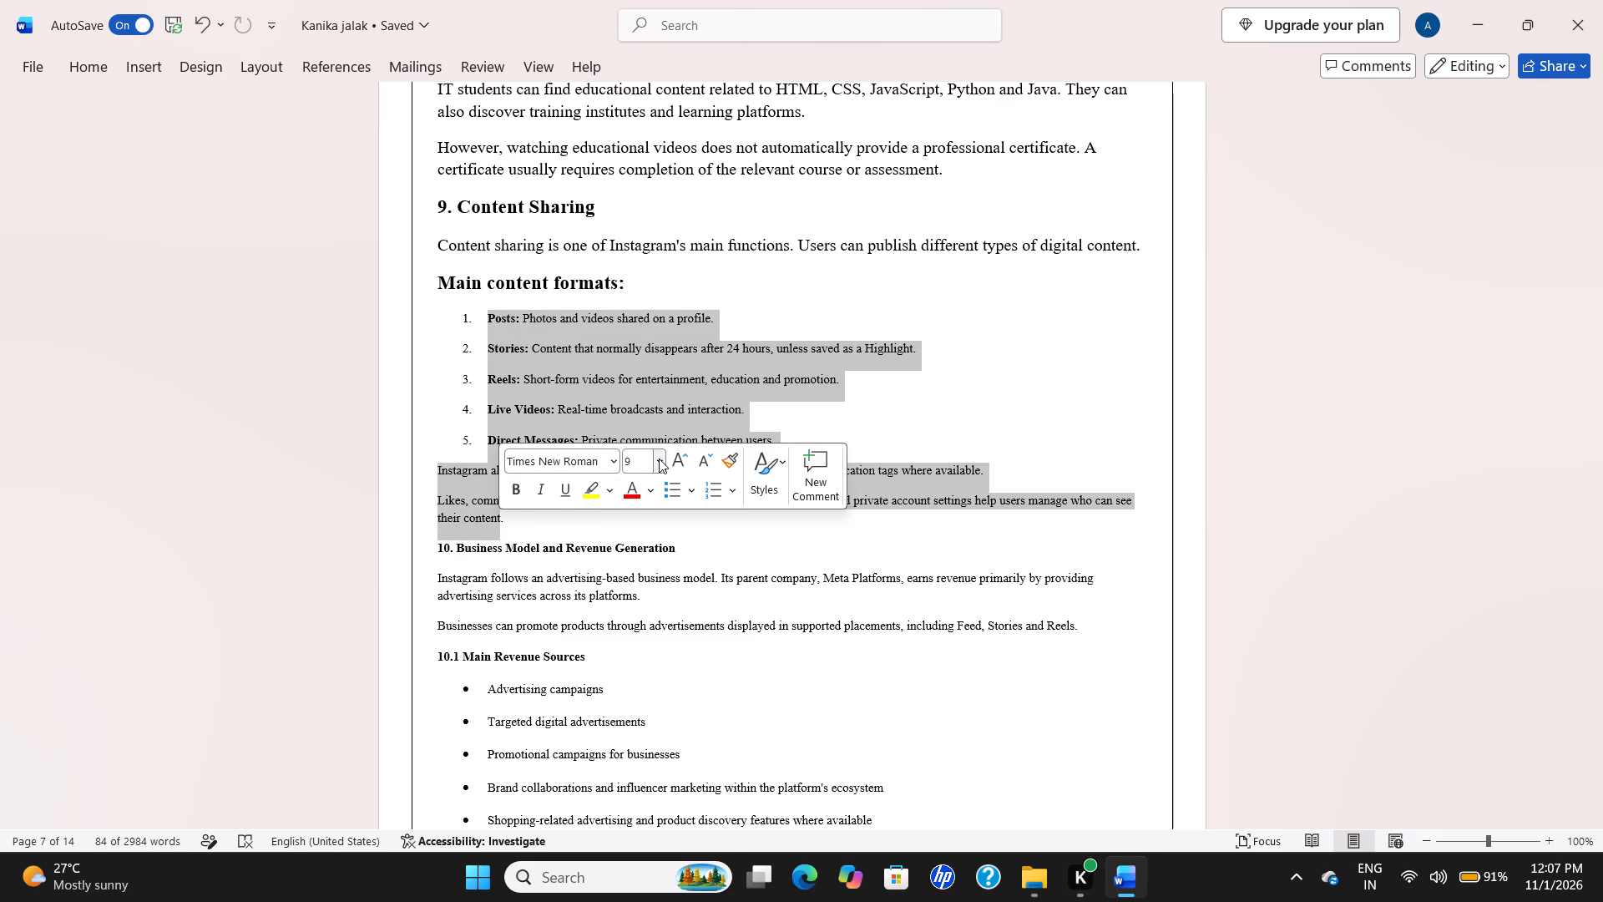
click(645, 158)
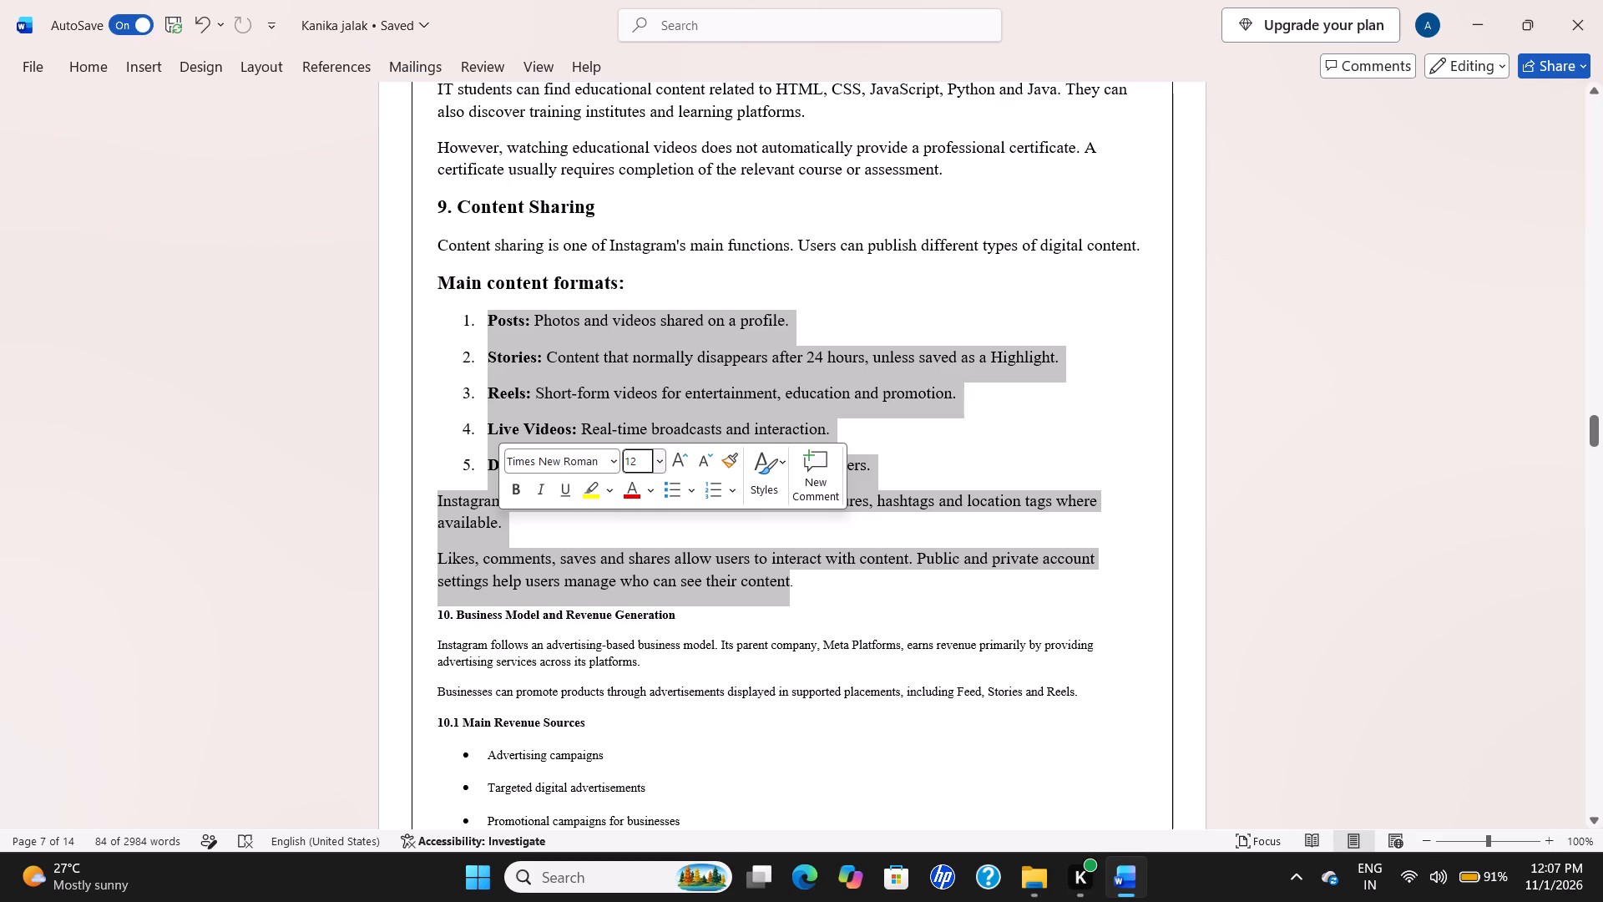
click(776, 528)
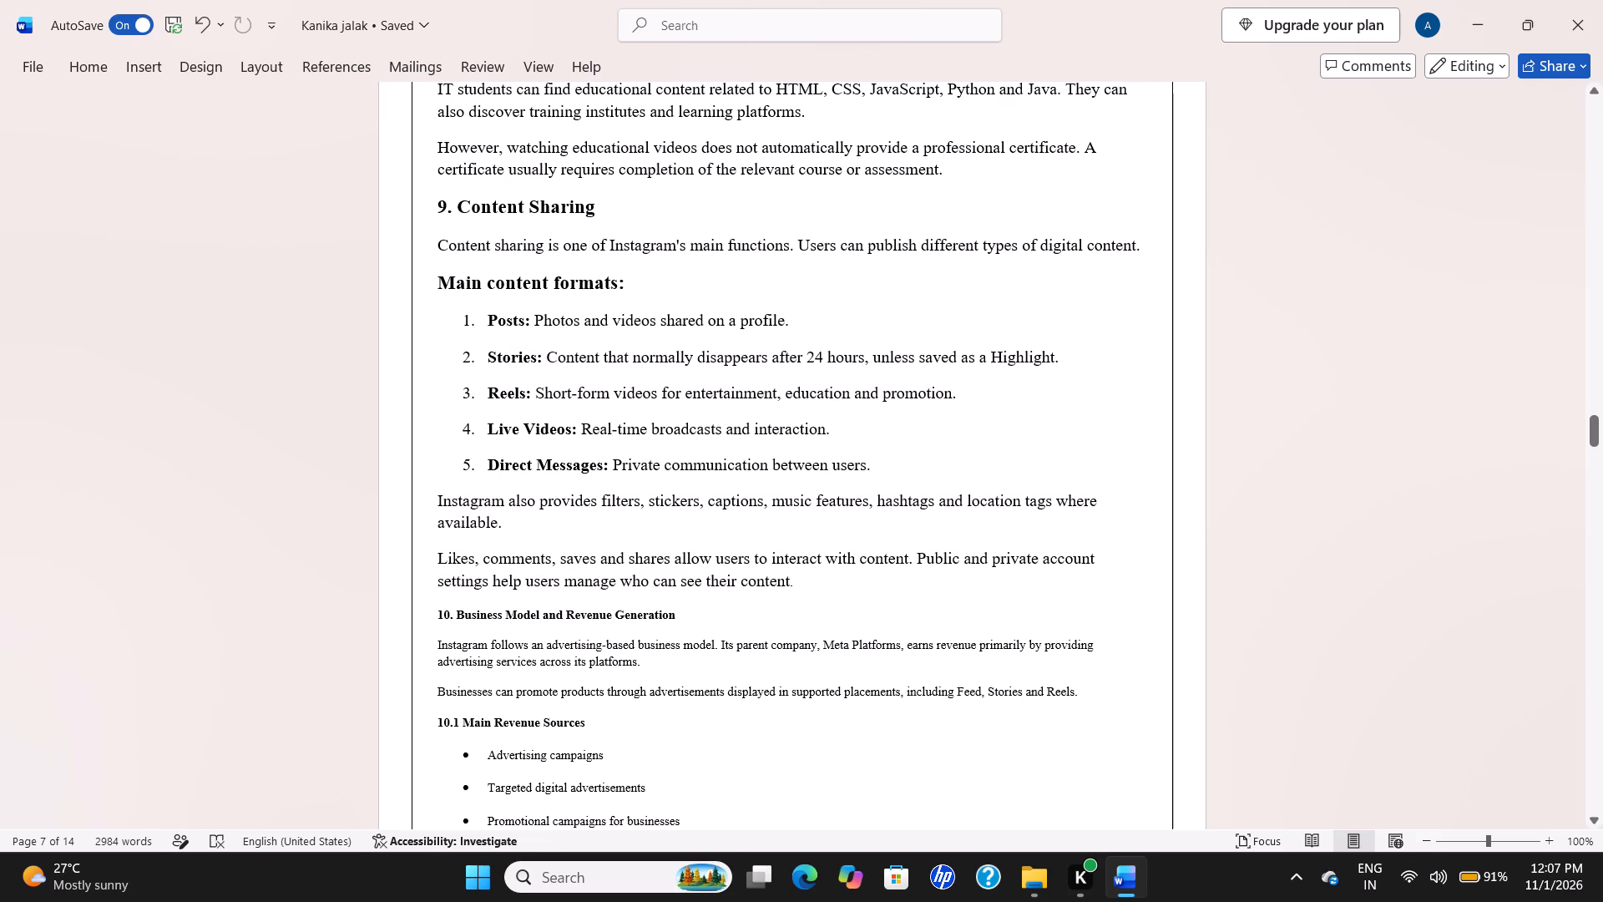
Set the font size of the "10. Business Model and Revenue Generation" heading to 14.
scroll(527, 605, down, 1)
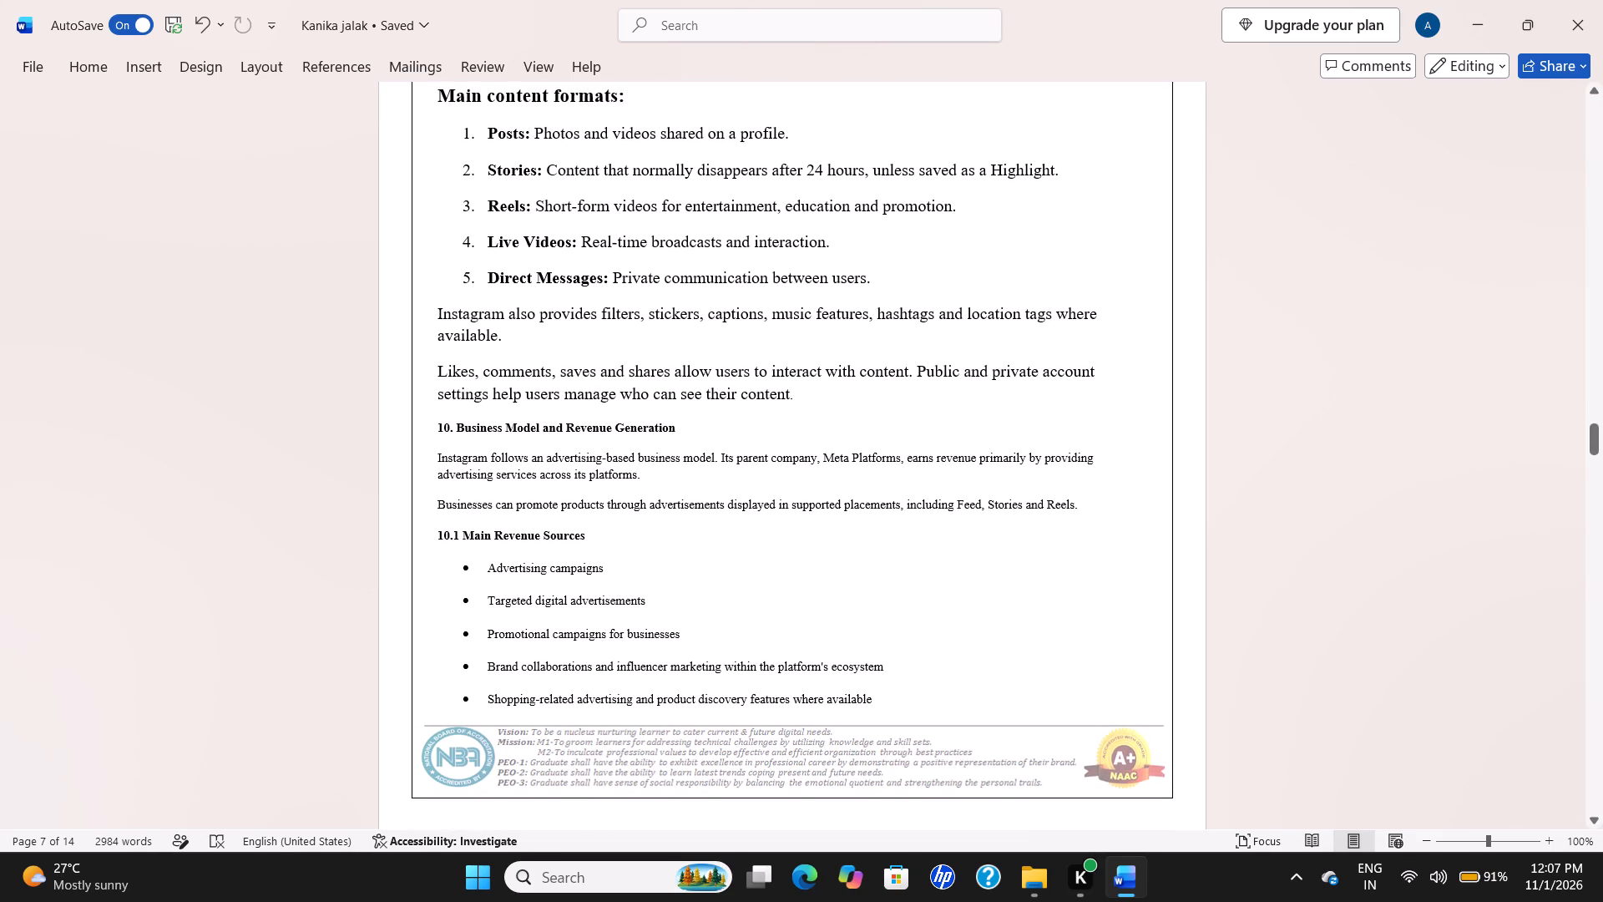
drag(438, 430, 695, 455)
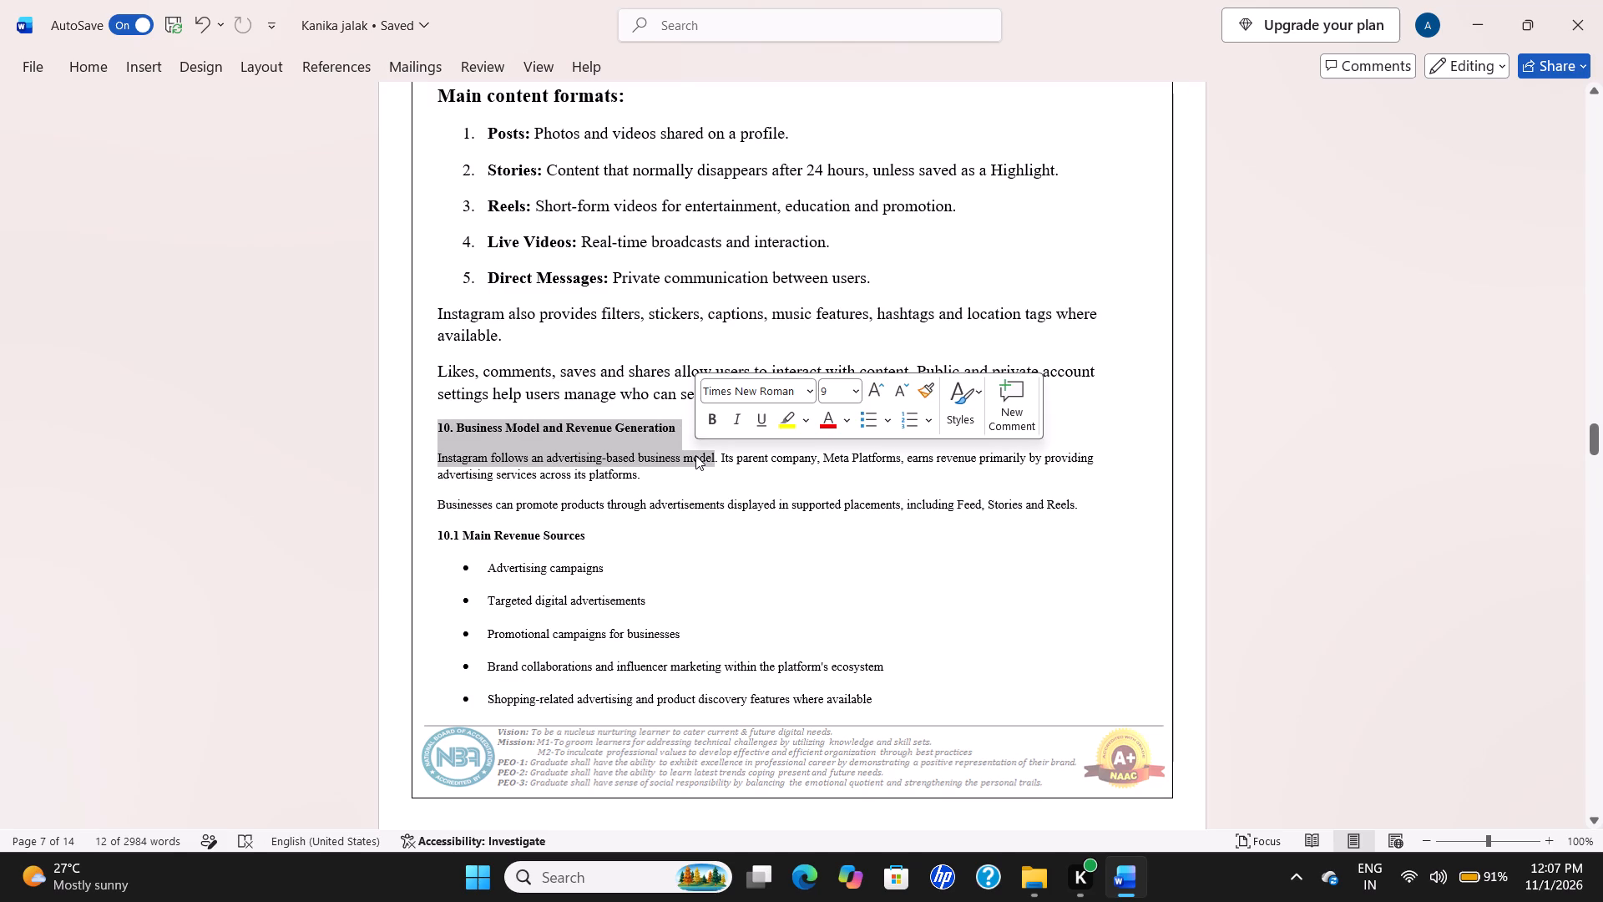
triple_click(683, 429)
drag(683, 429, 621, 428)
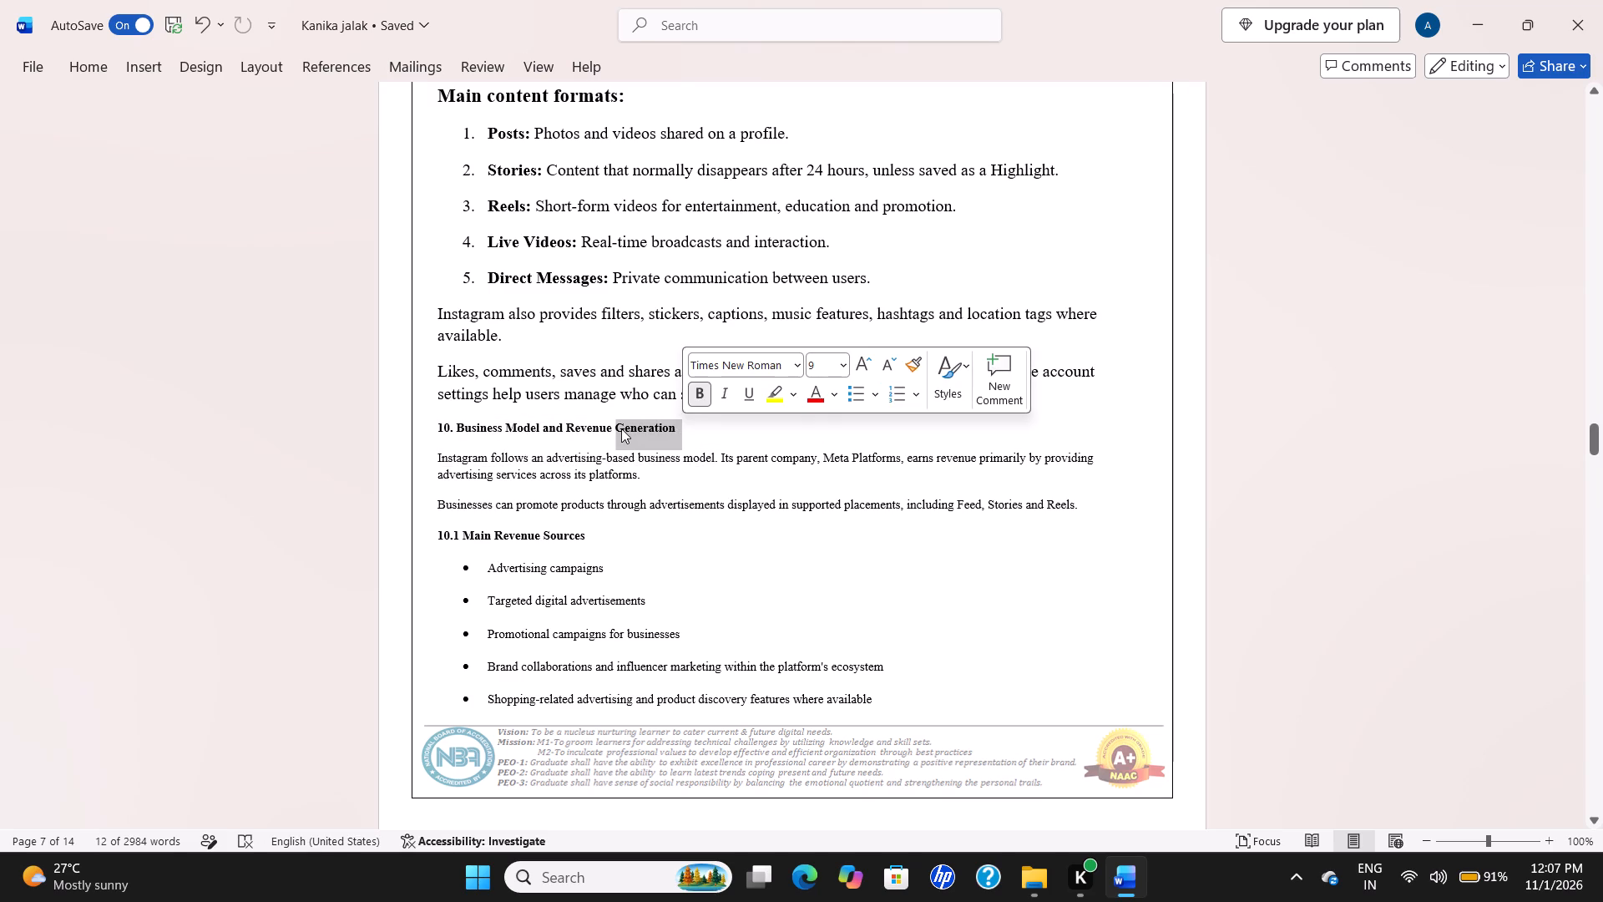
drag(621, 428, 436, 435)
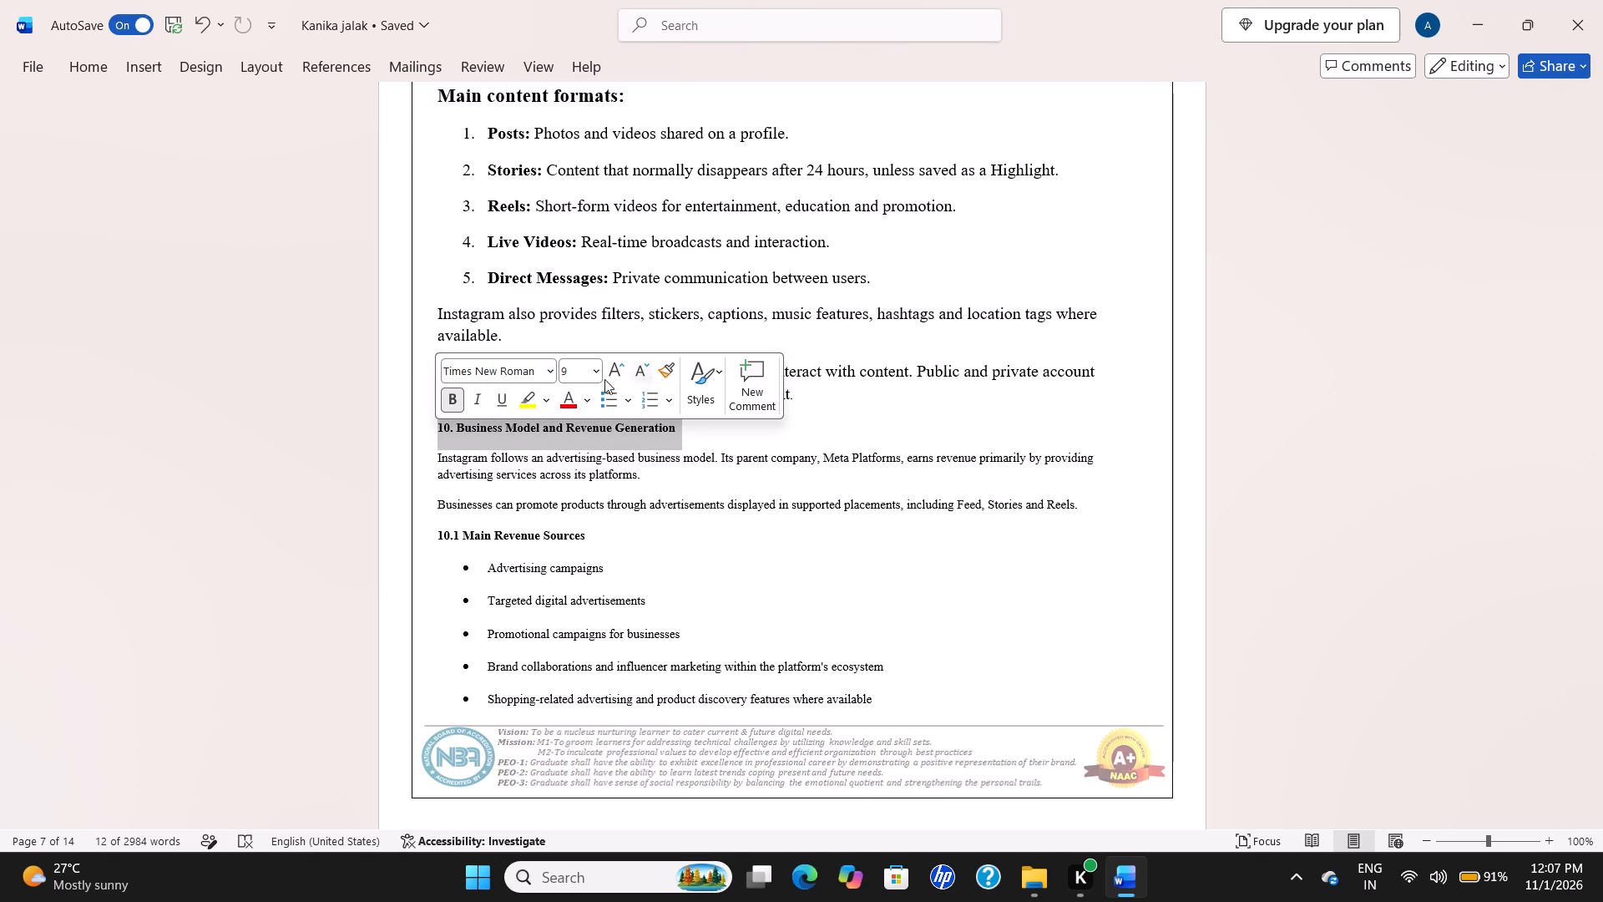
click(590, 376)
click(579, 523)
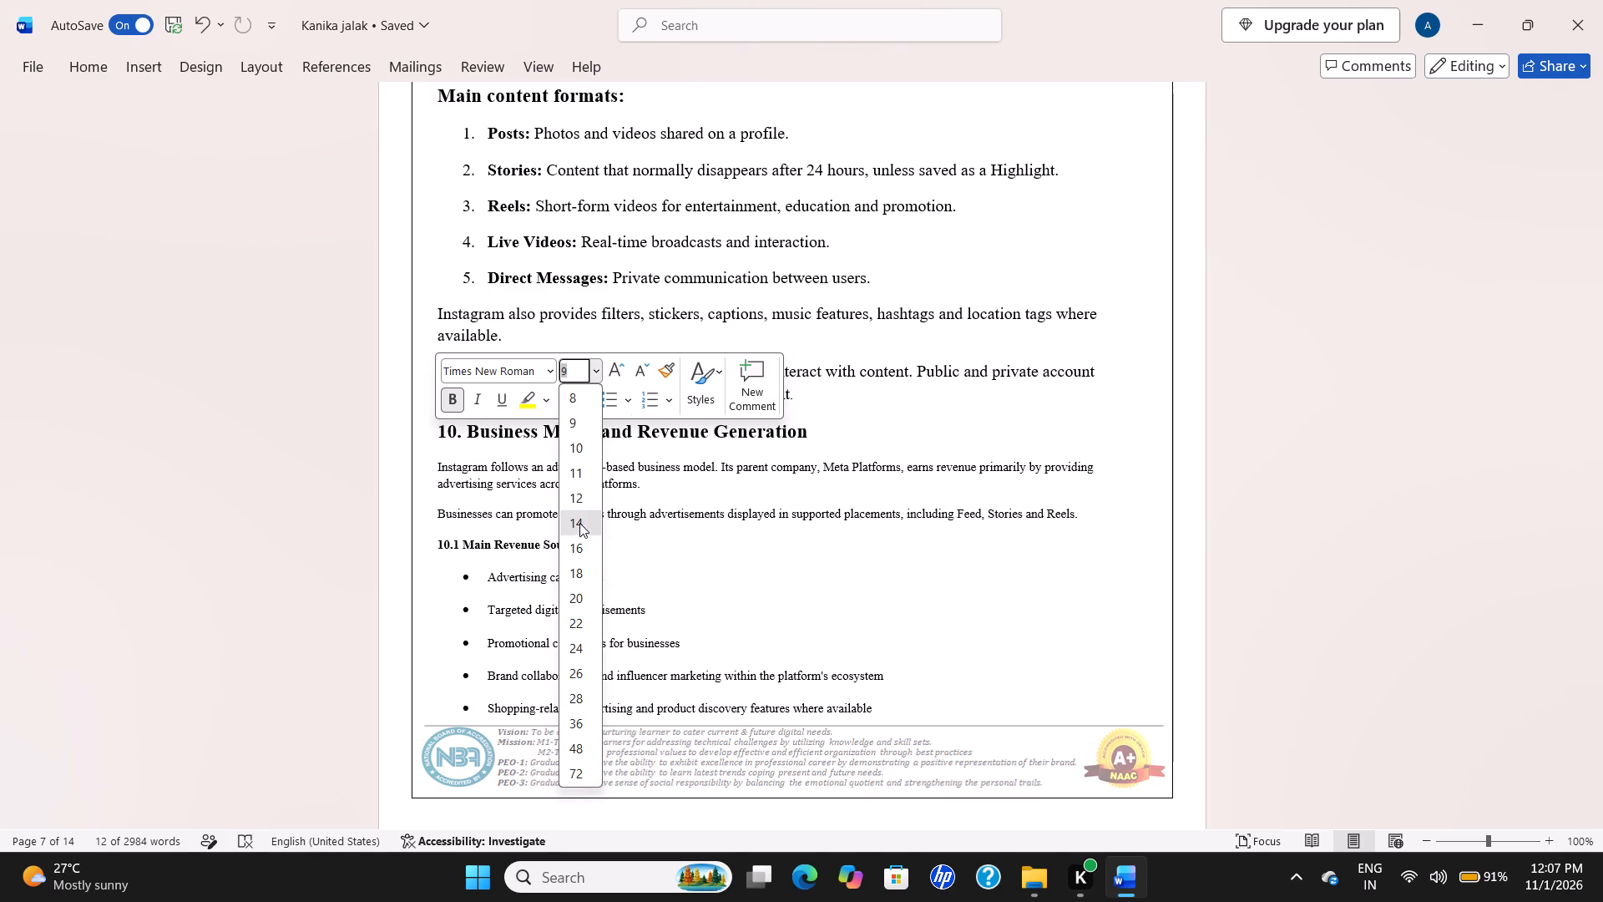
Set the two body paragraphs under "10. Business Model and Revenue Generation" to font size 12.
click(440, 467)
drag(440, 467, 651, 539)
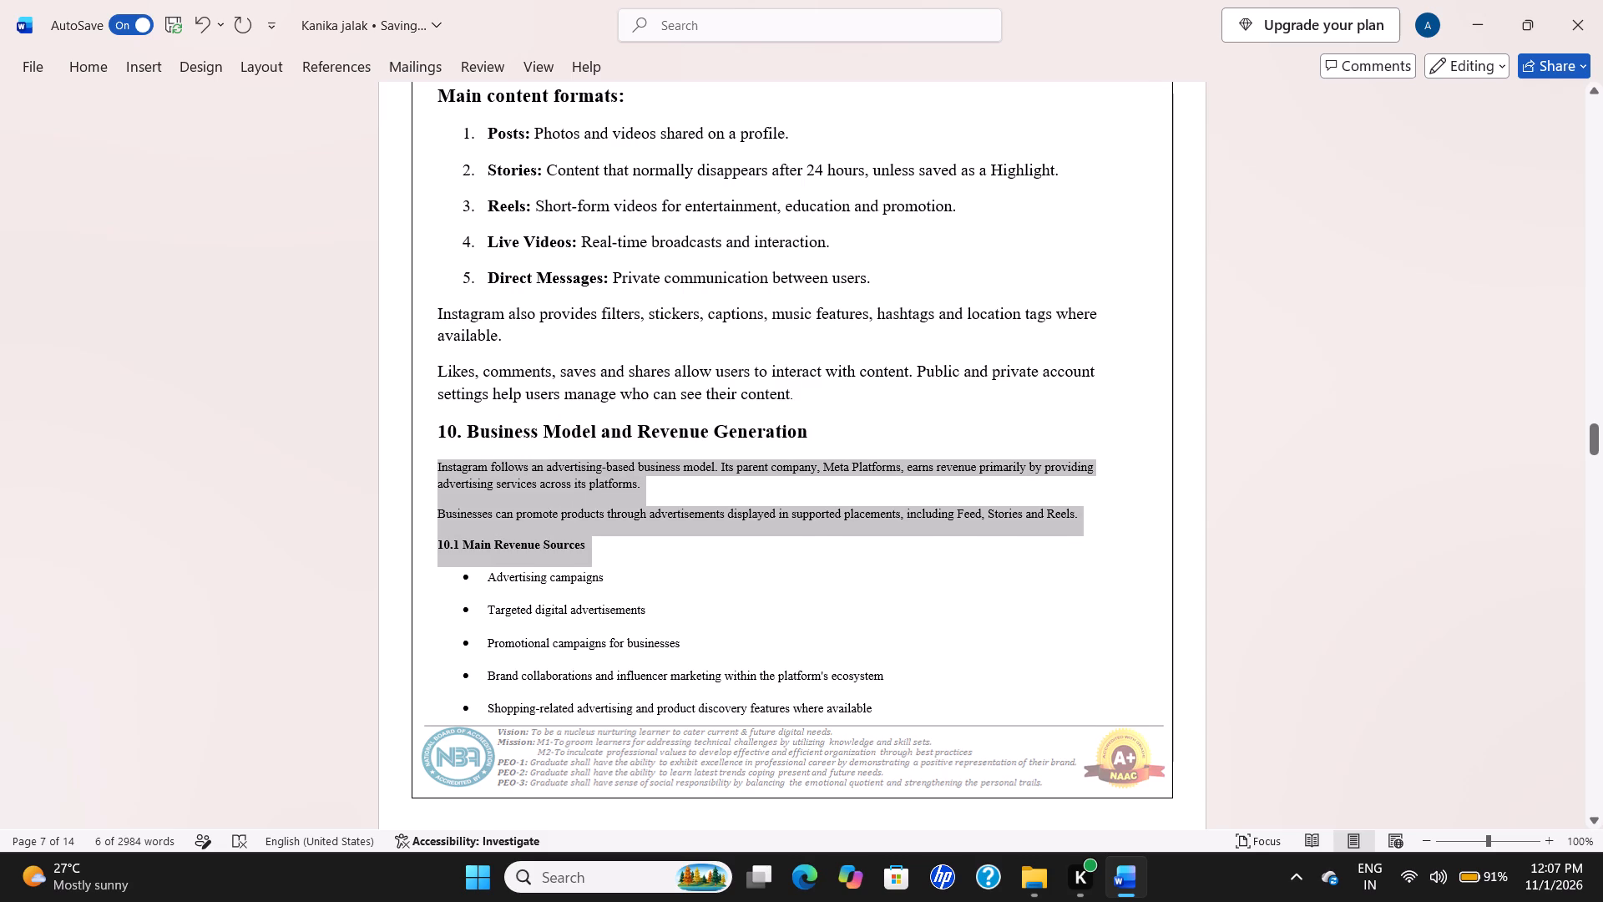
drag(651, 539, 1088, 510)
click(1248, 451)
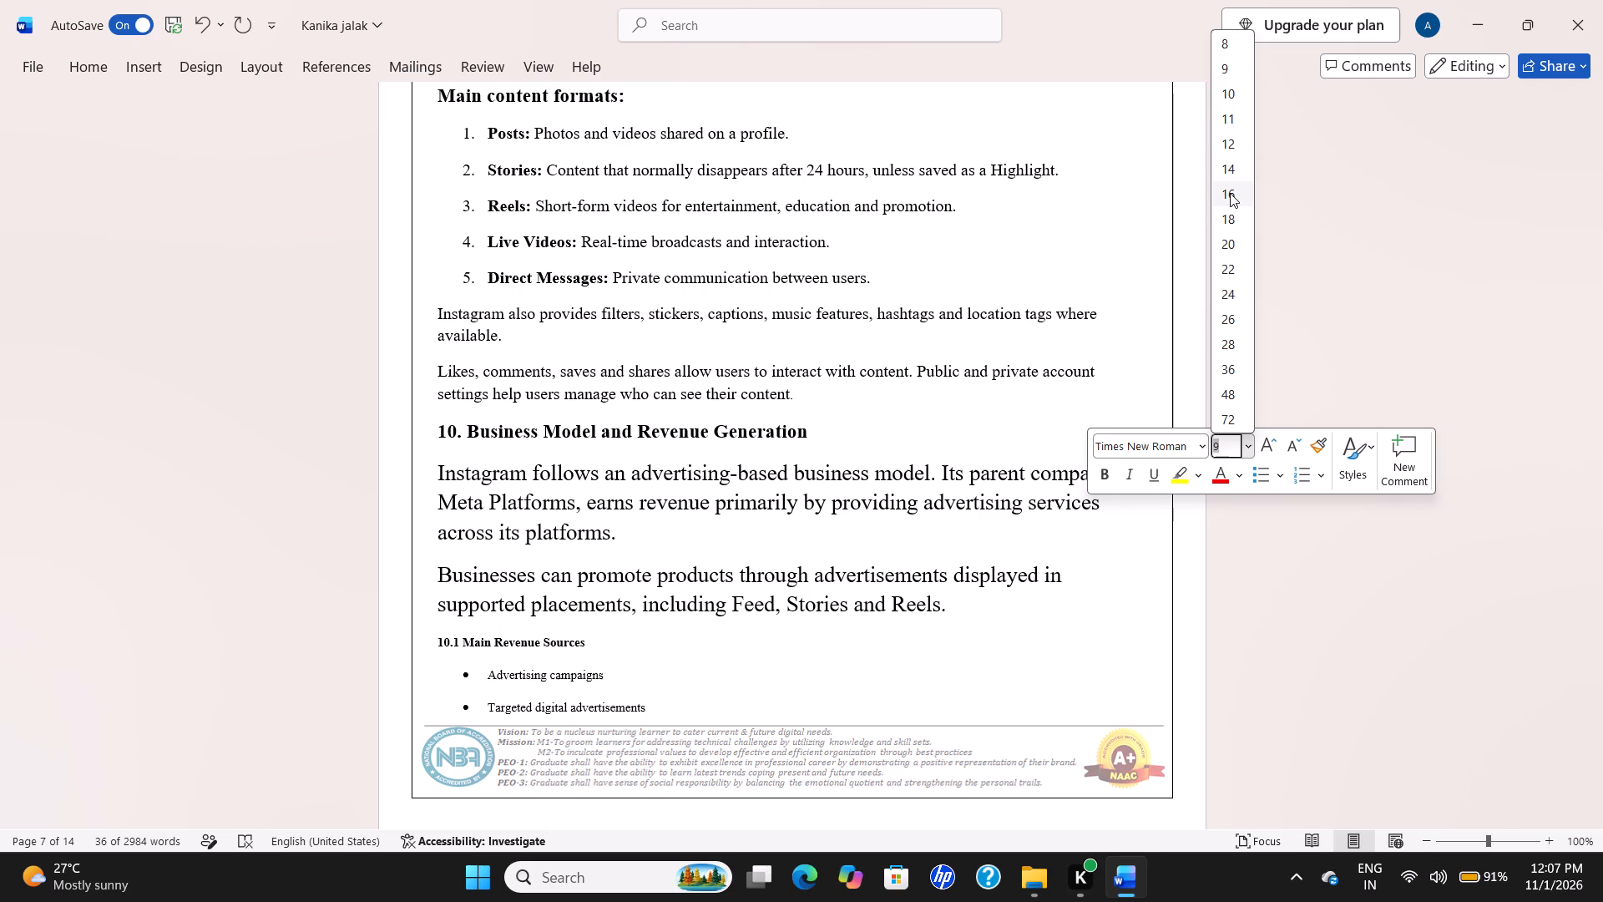
click(1237, 140)
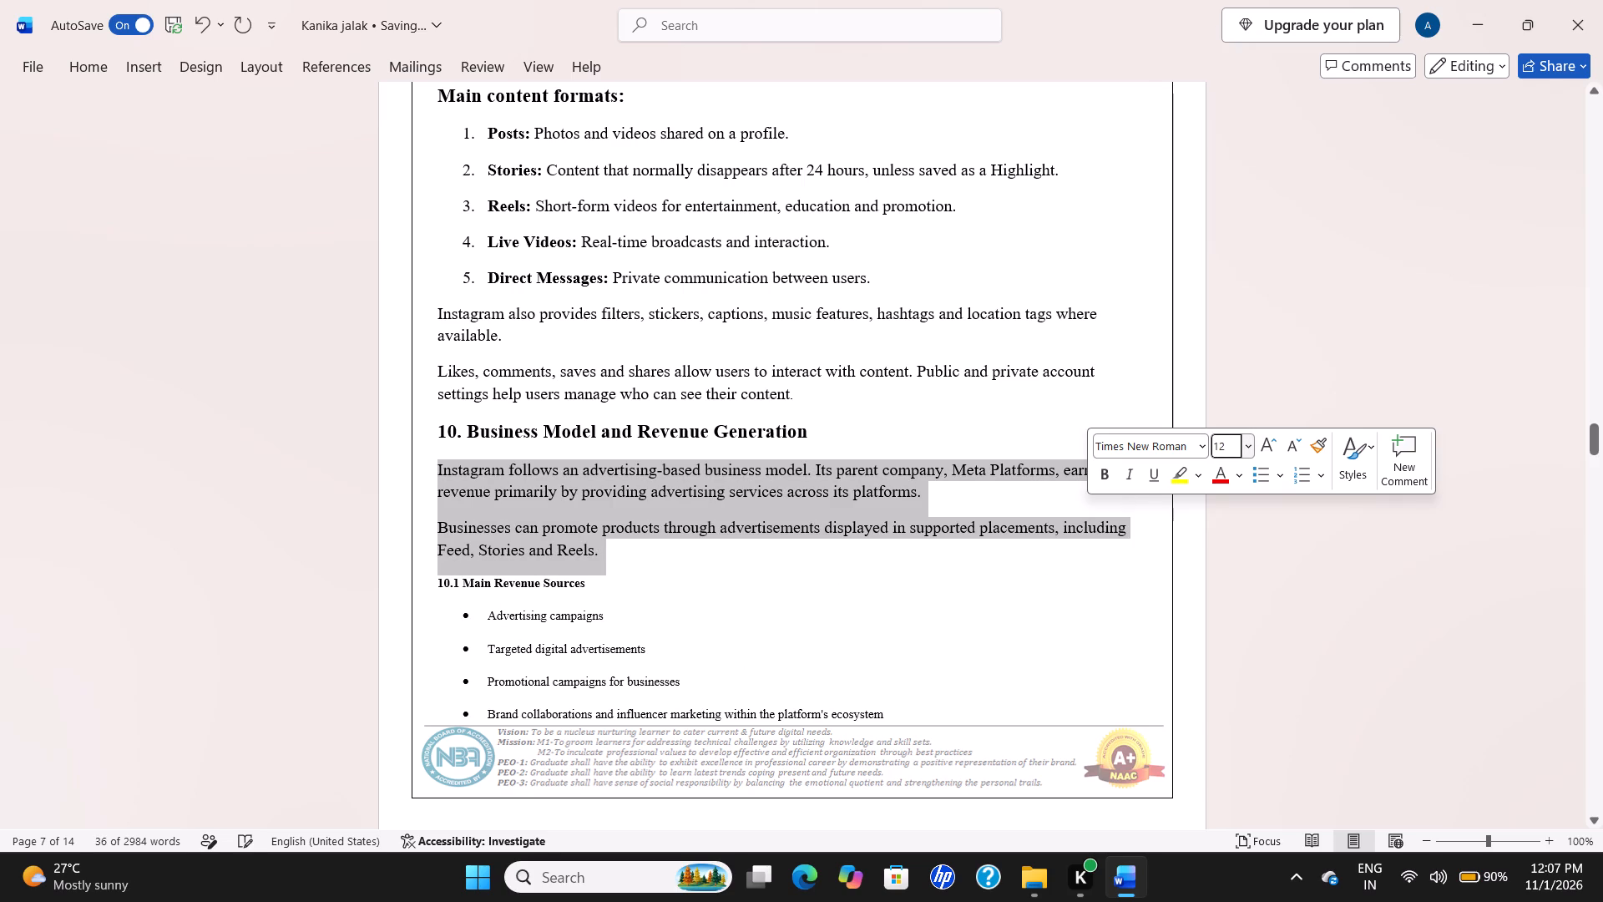
click(1061, 565)
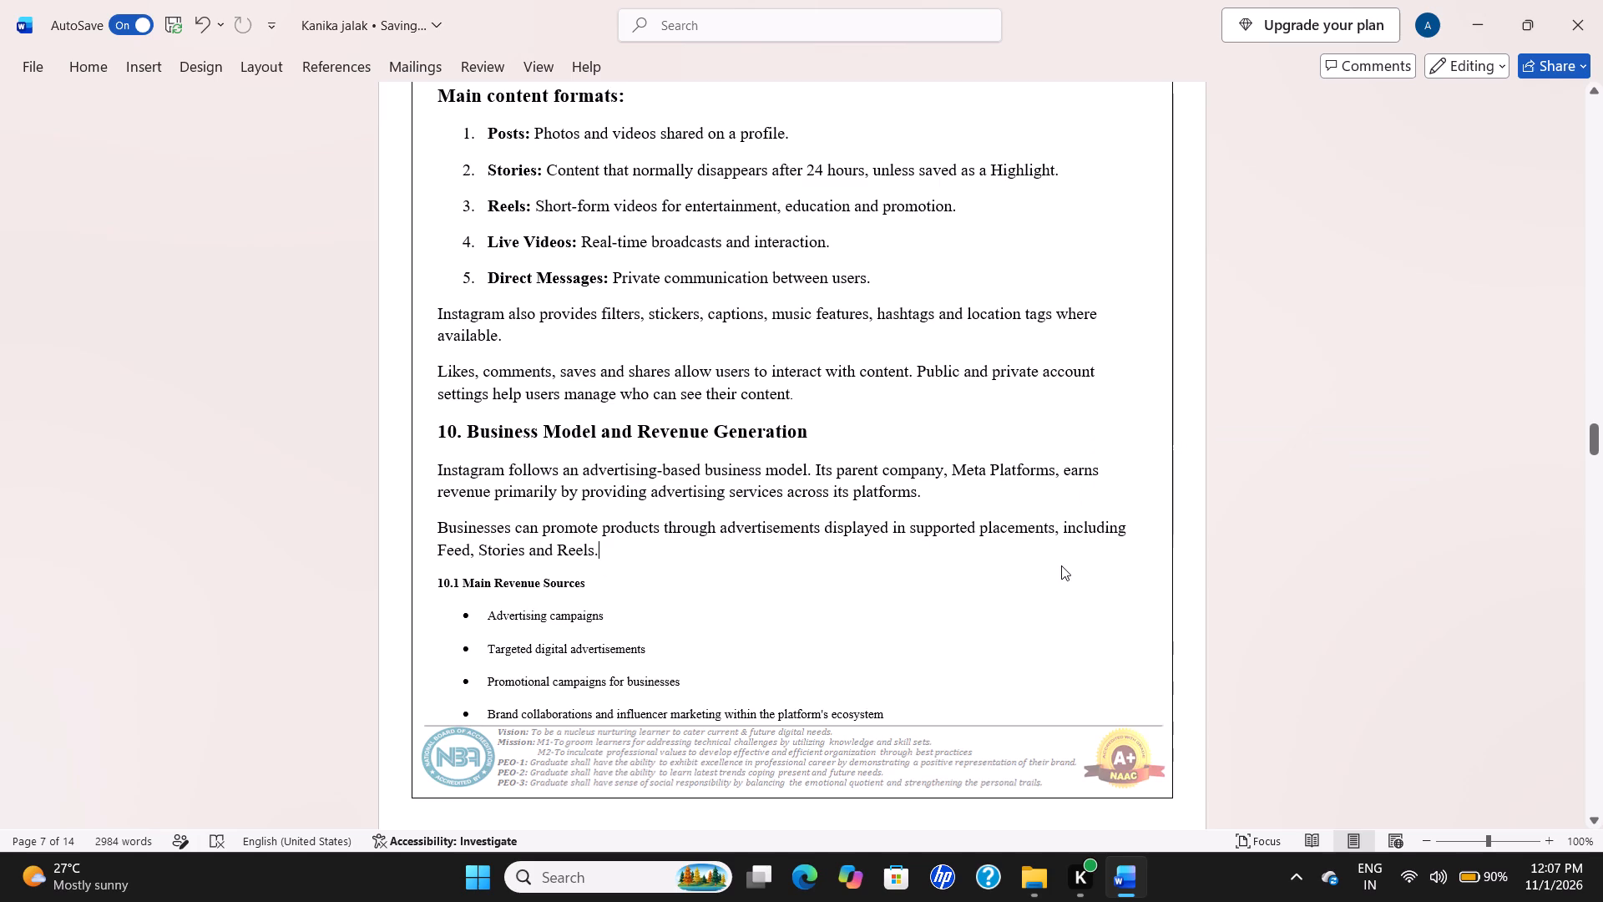
Set the font size of the "10.1 Main Revenue Sources" heading to 14.
scroll(1061, 565, down, 1)
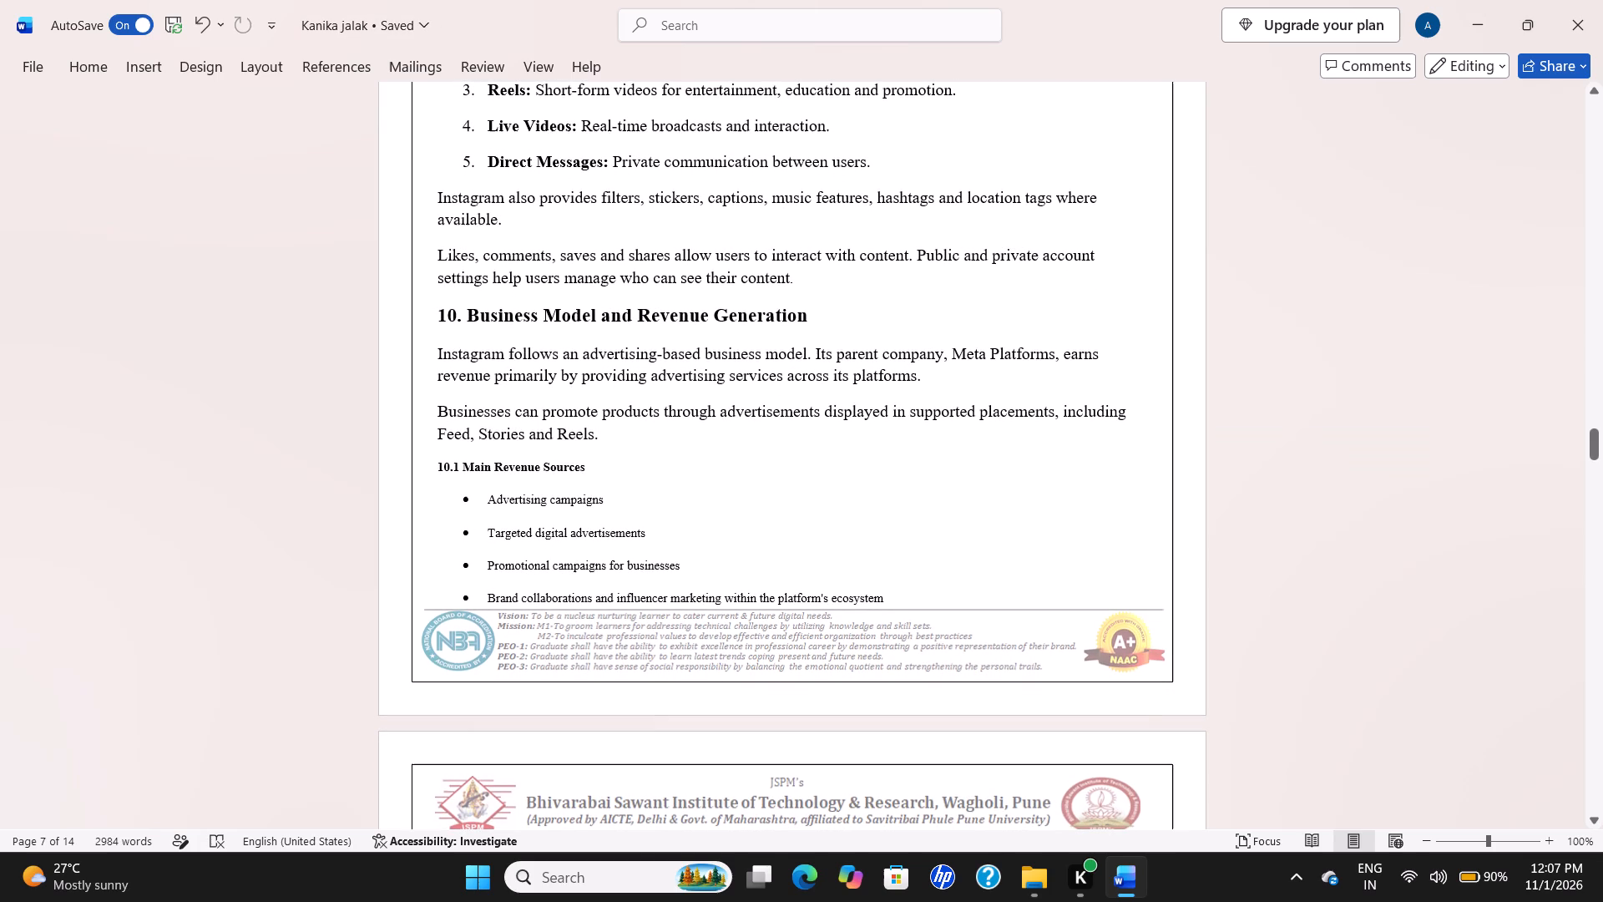
drag(432, 467, 444, 463)
click(444, 463)
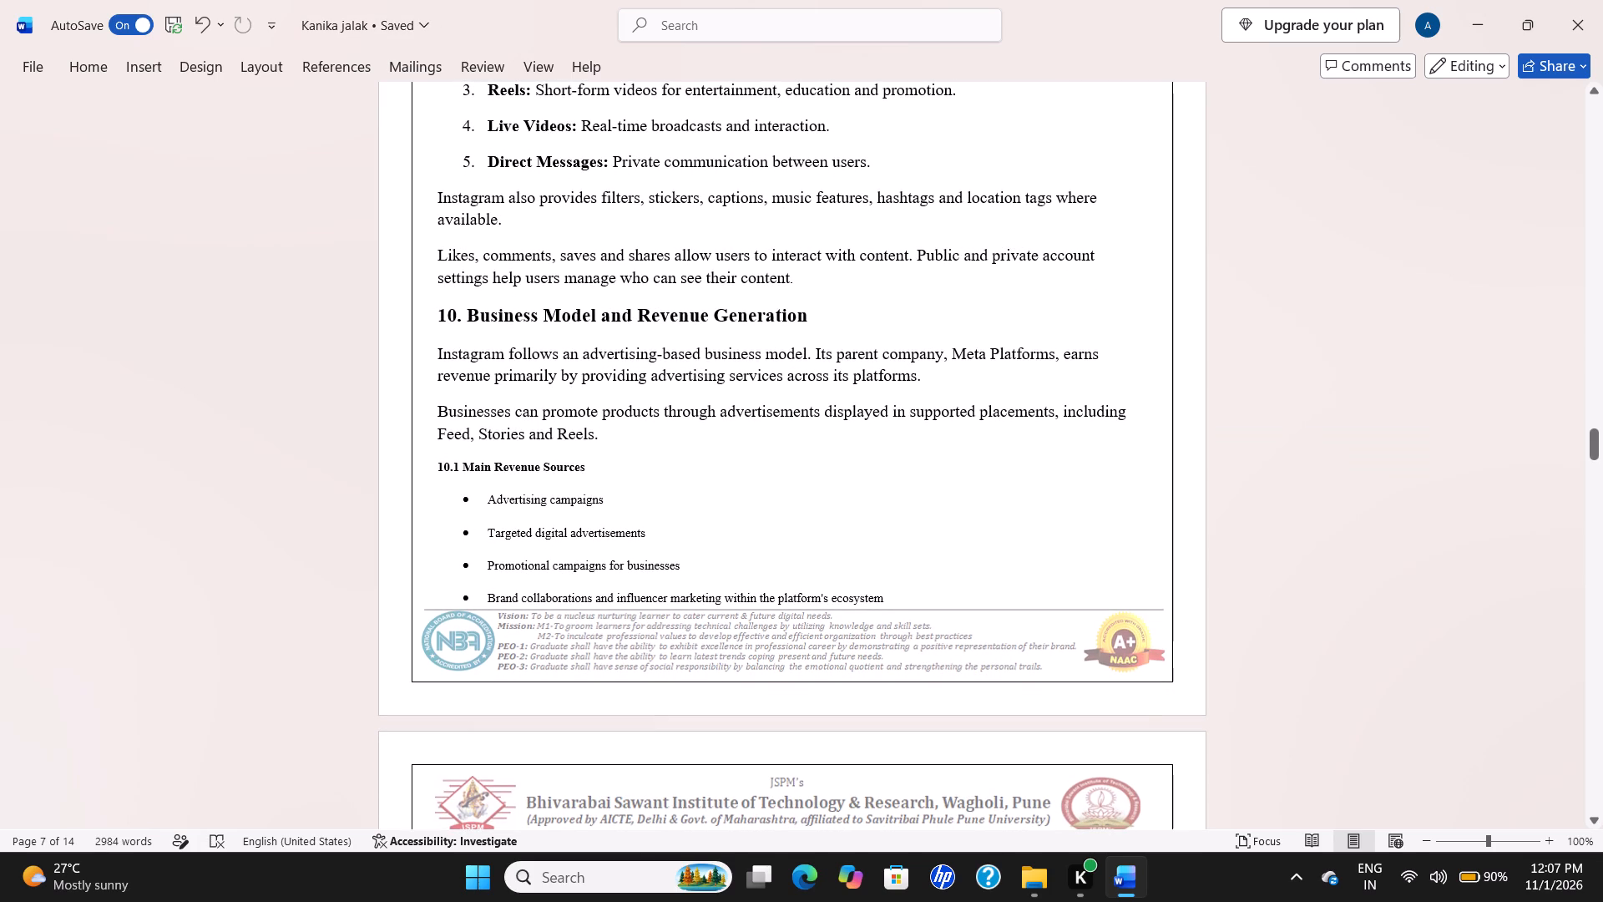
drag(435, 464, 596, 471)
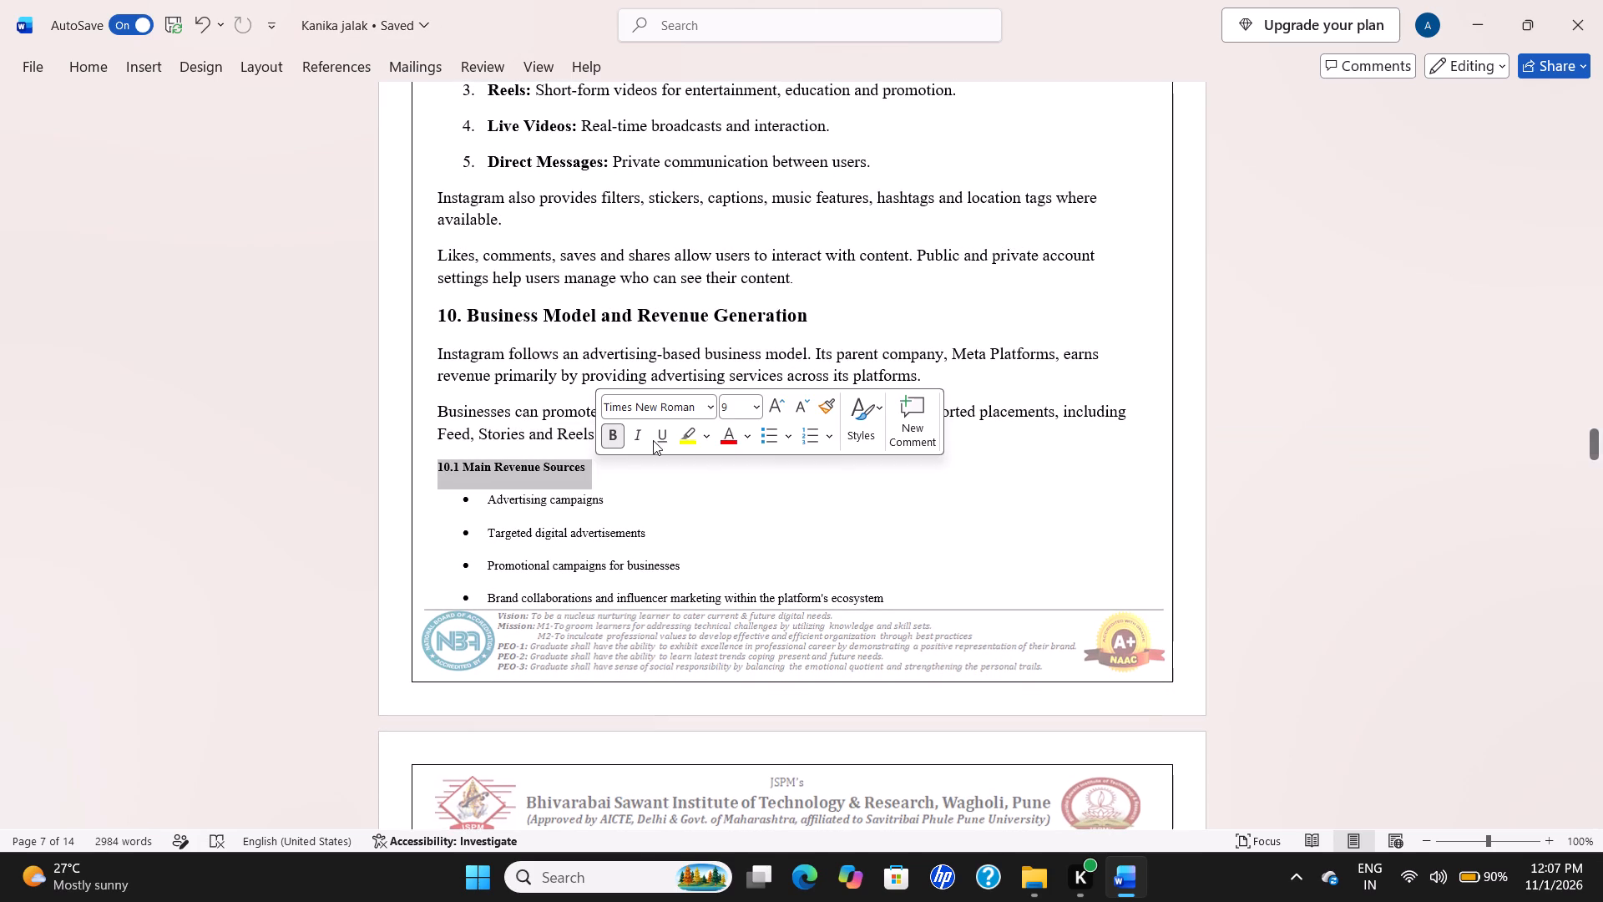
click(753, 406)
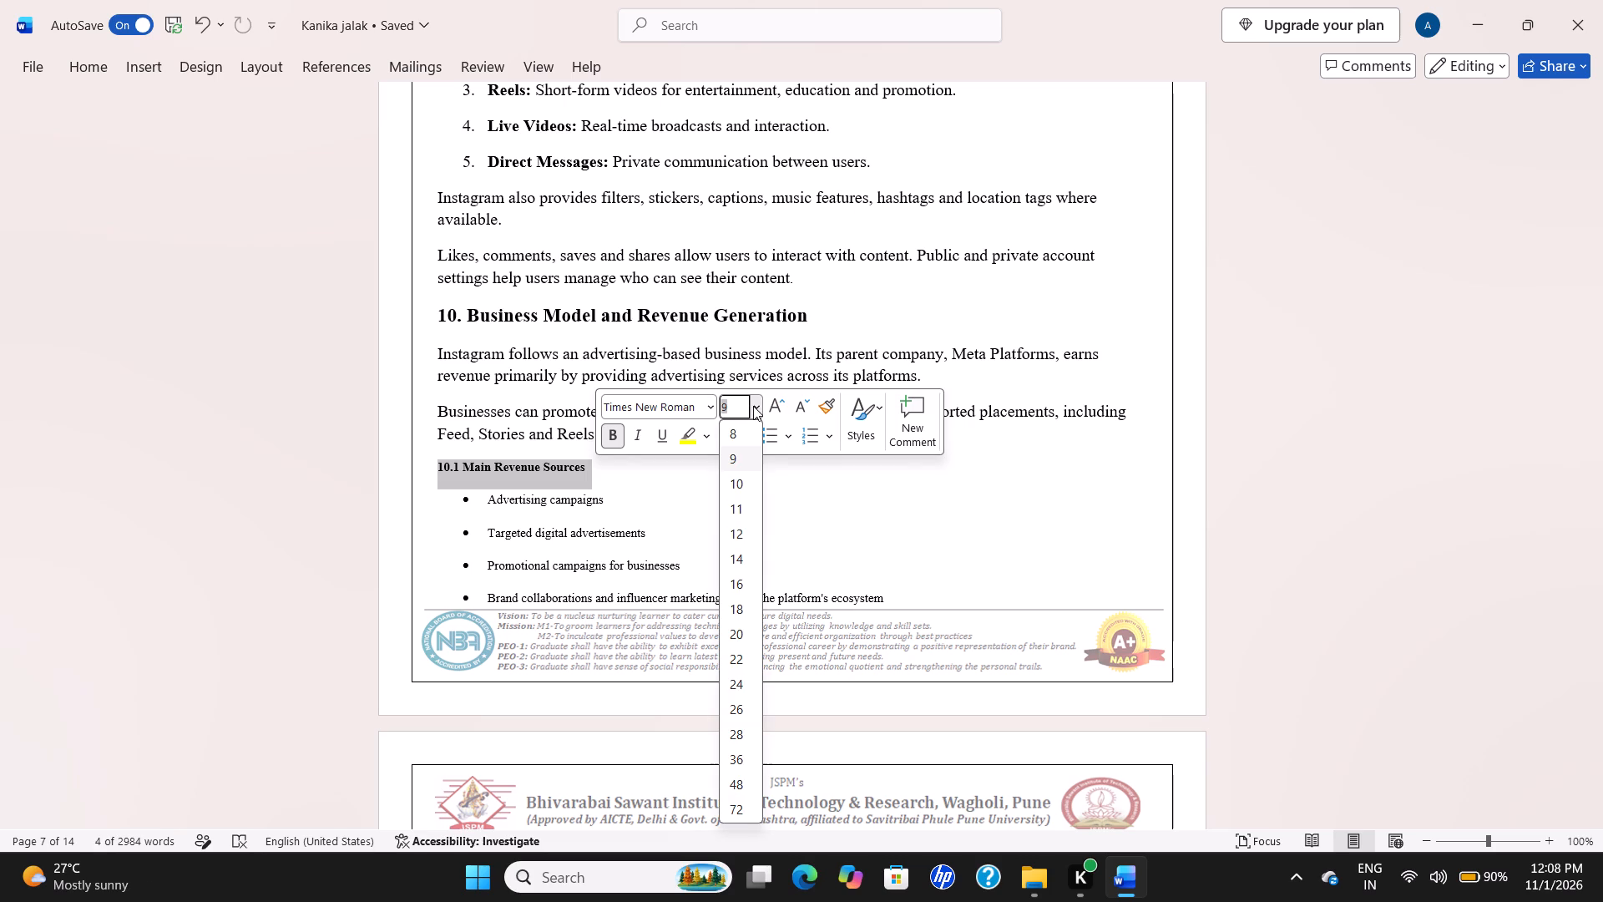
click(736, 555)
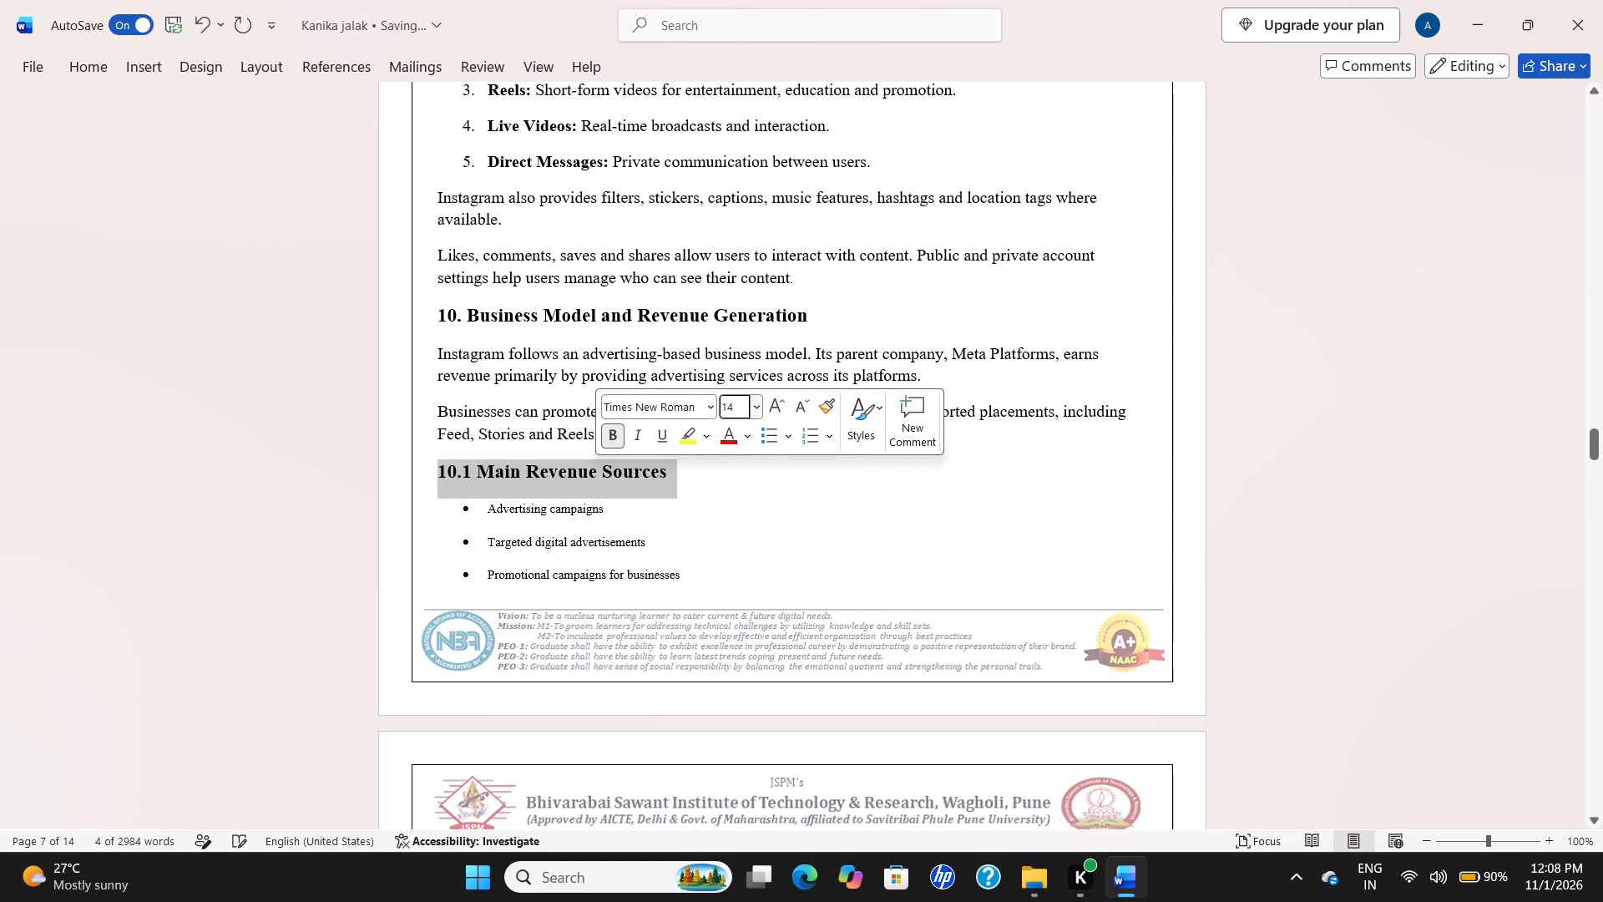
click(736, 555)
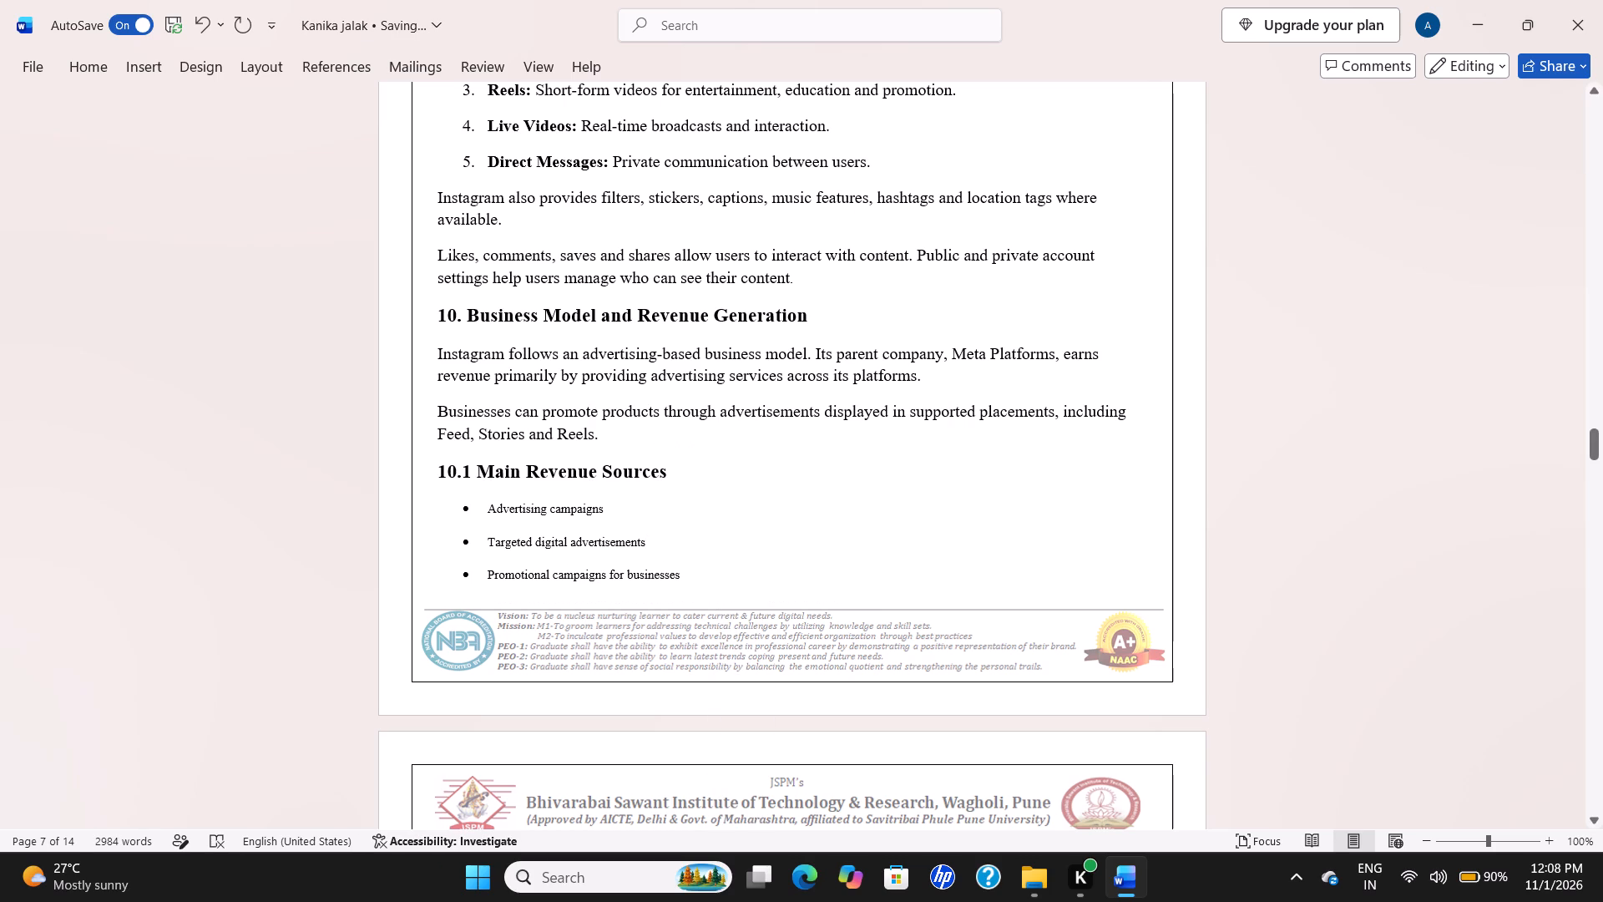
Select the five bullets and the influencer marketing paragraph under "10.1 Main Revenue Sources" and open their font size choices.
click(487, 509)
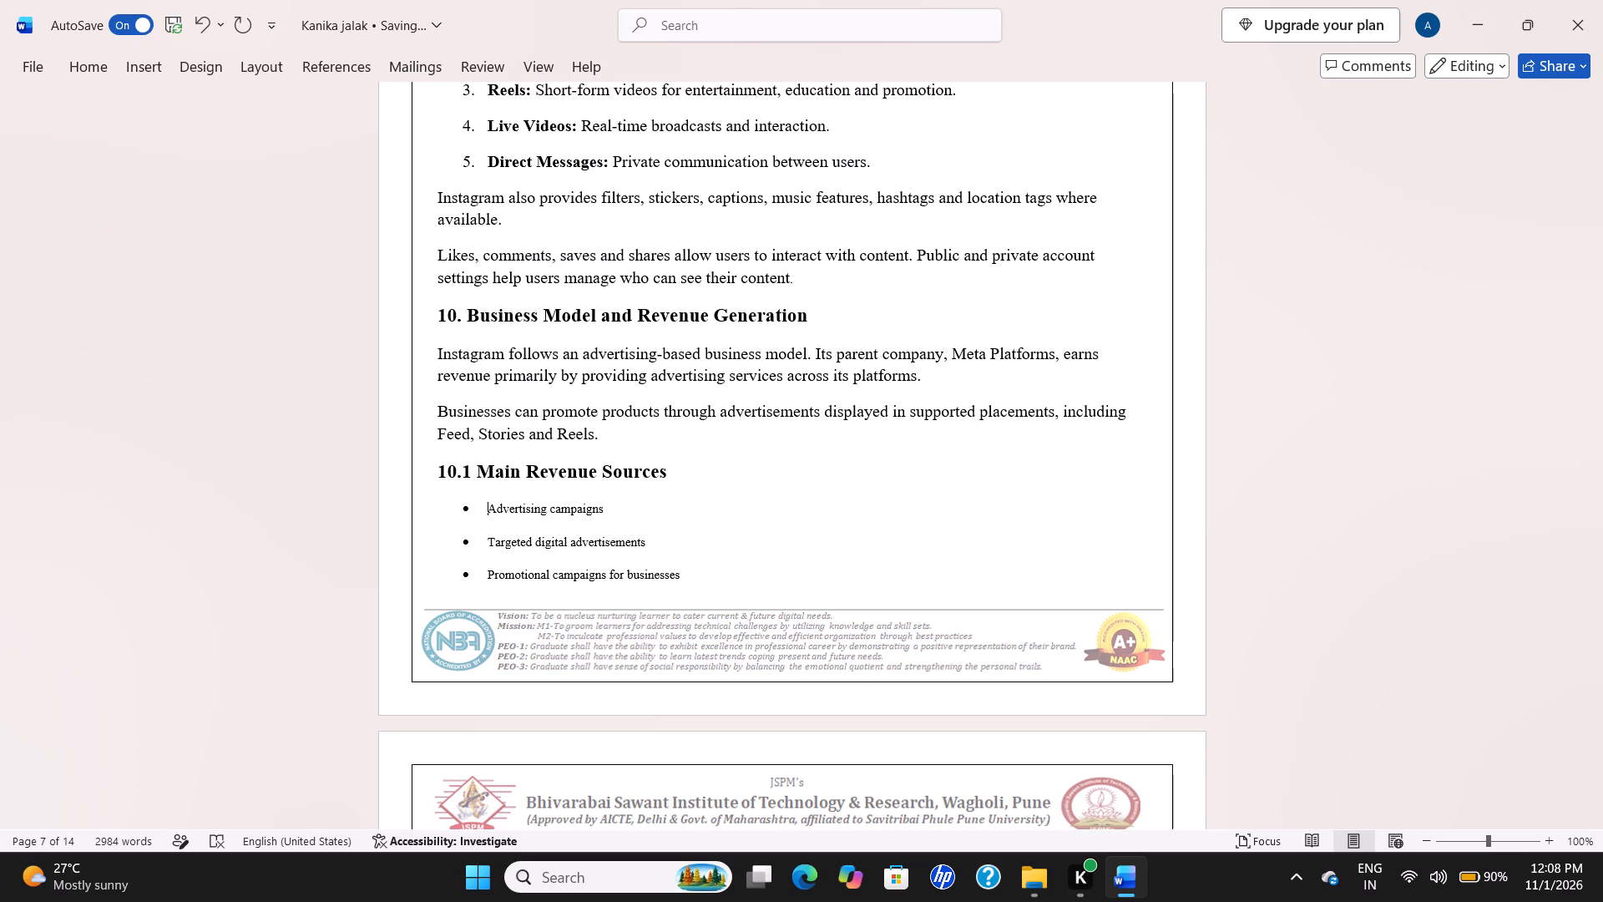
click(488, 512)
drag(488, 512, 740, 807)
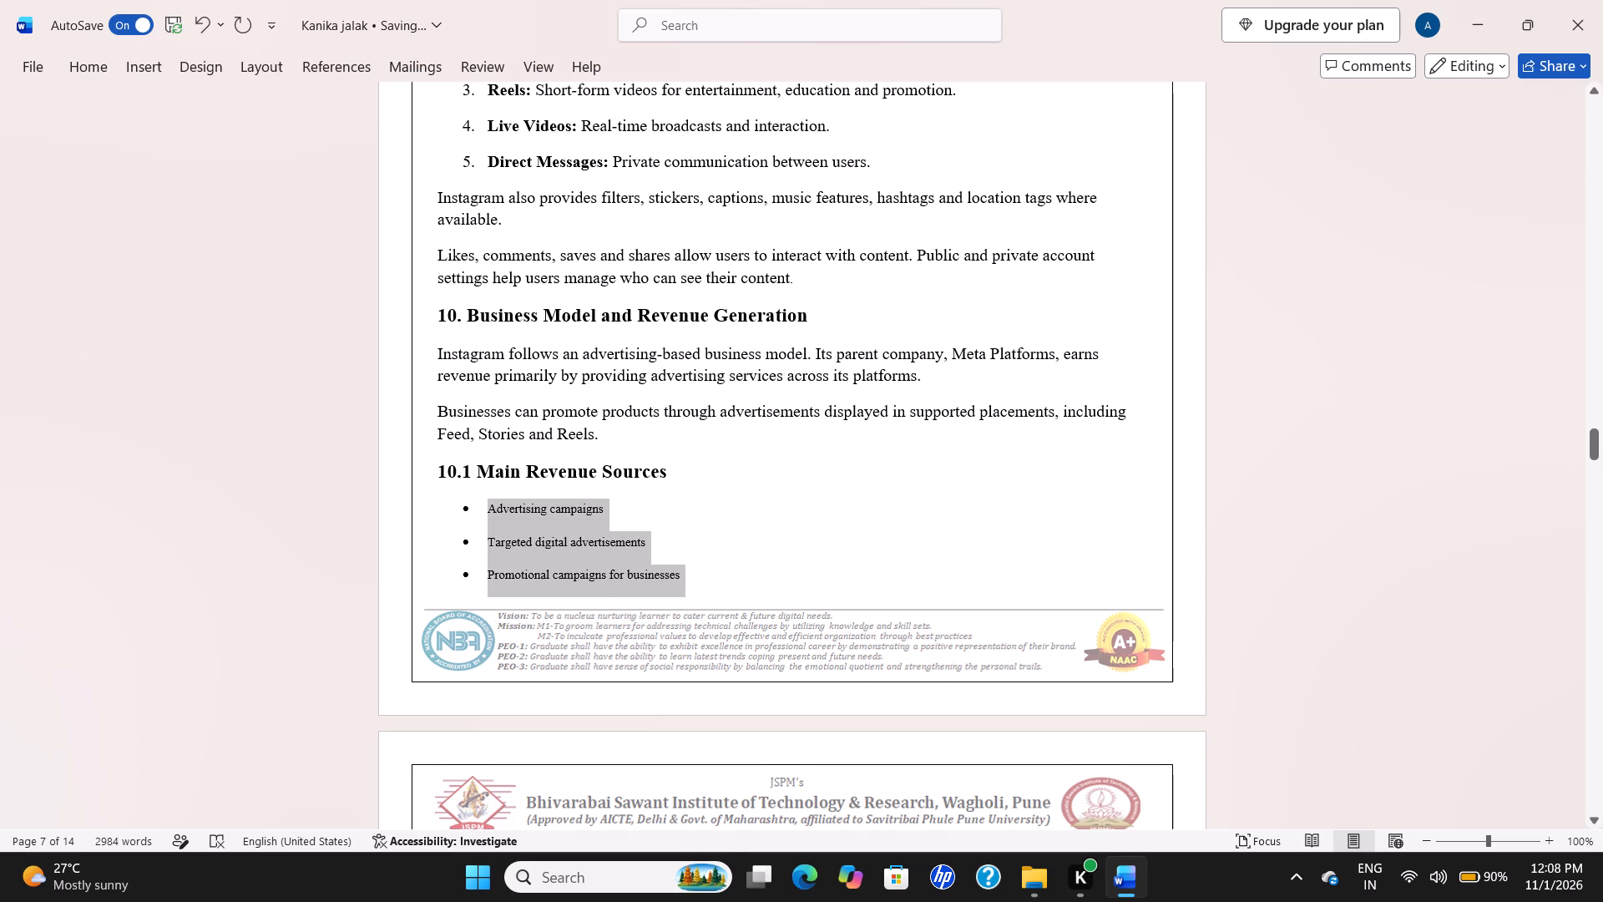
drag(740, 807, 857, 558)
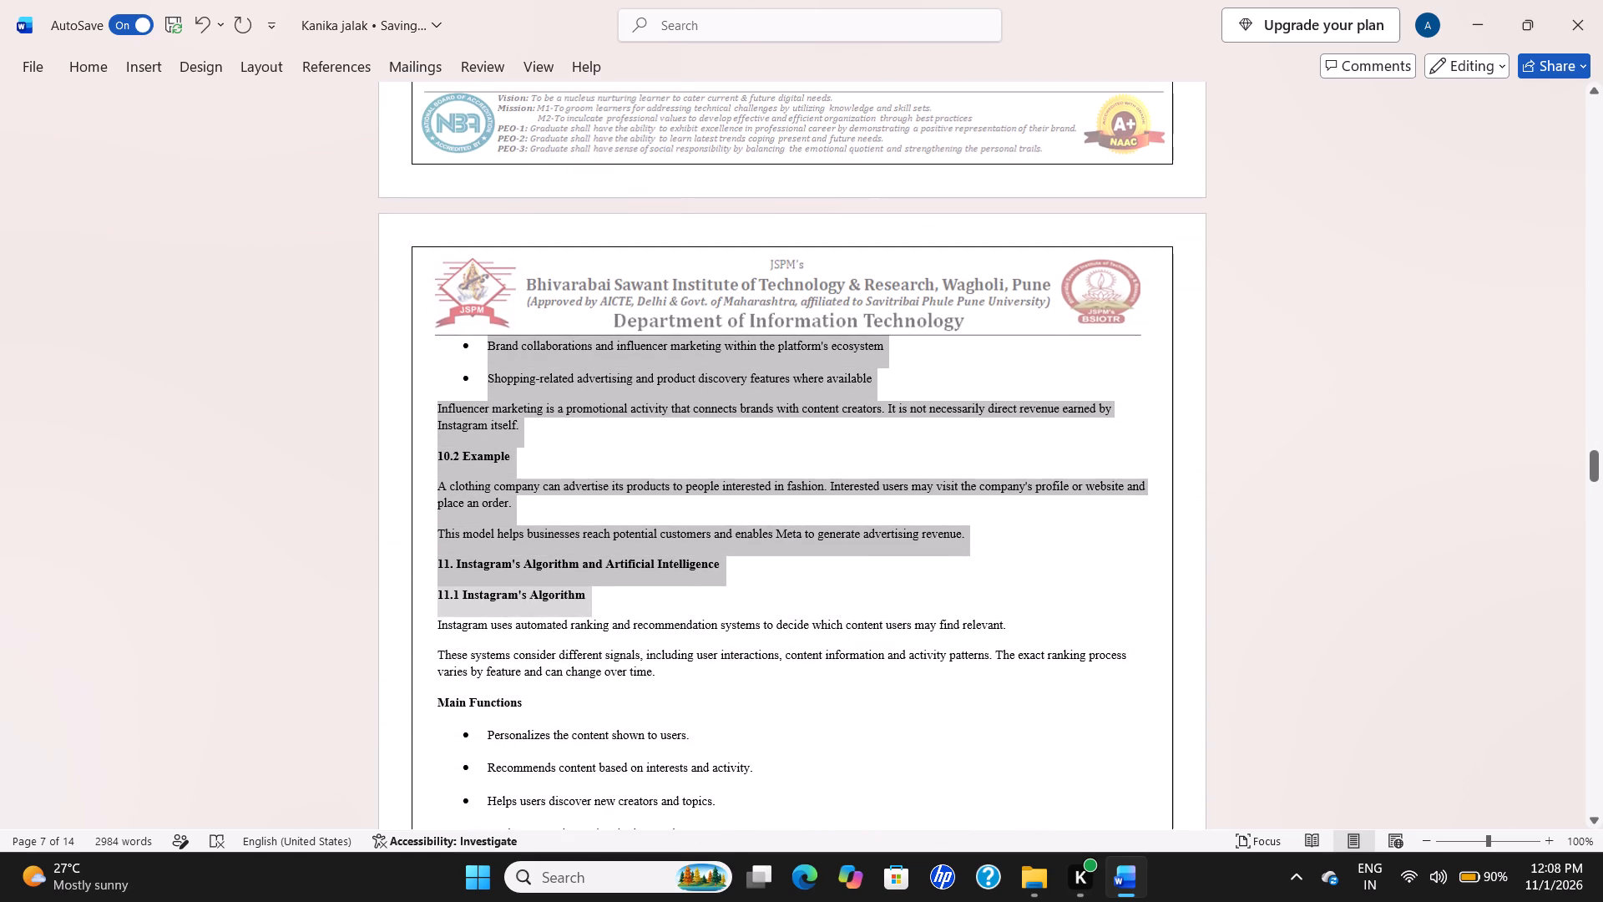
drag(857, 558, 1017, 556)
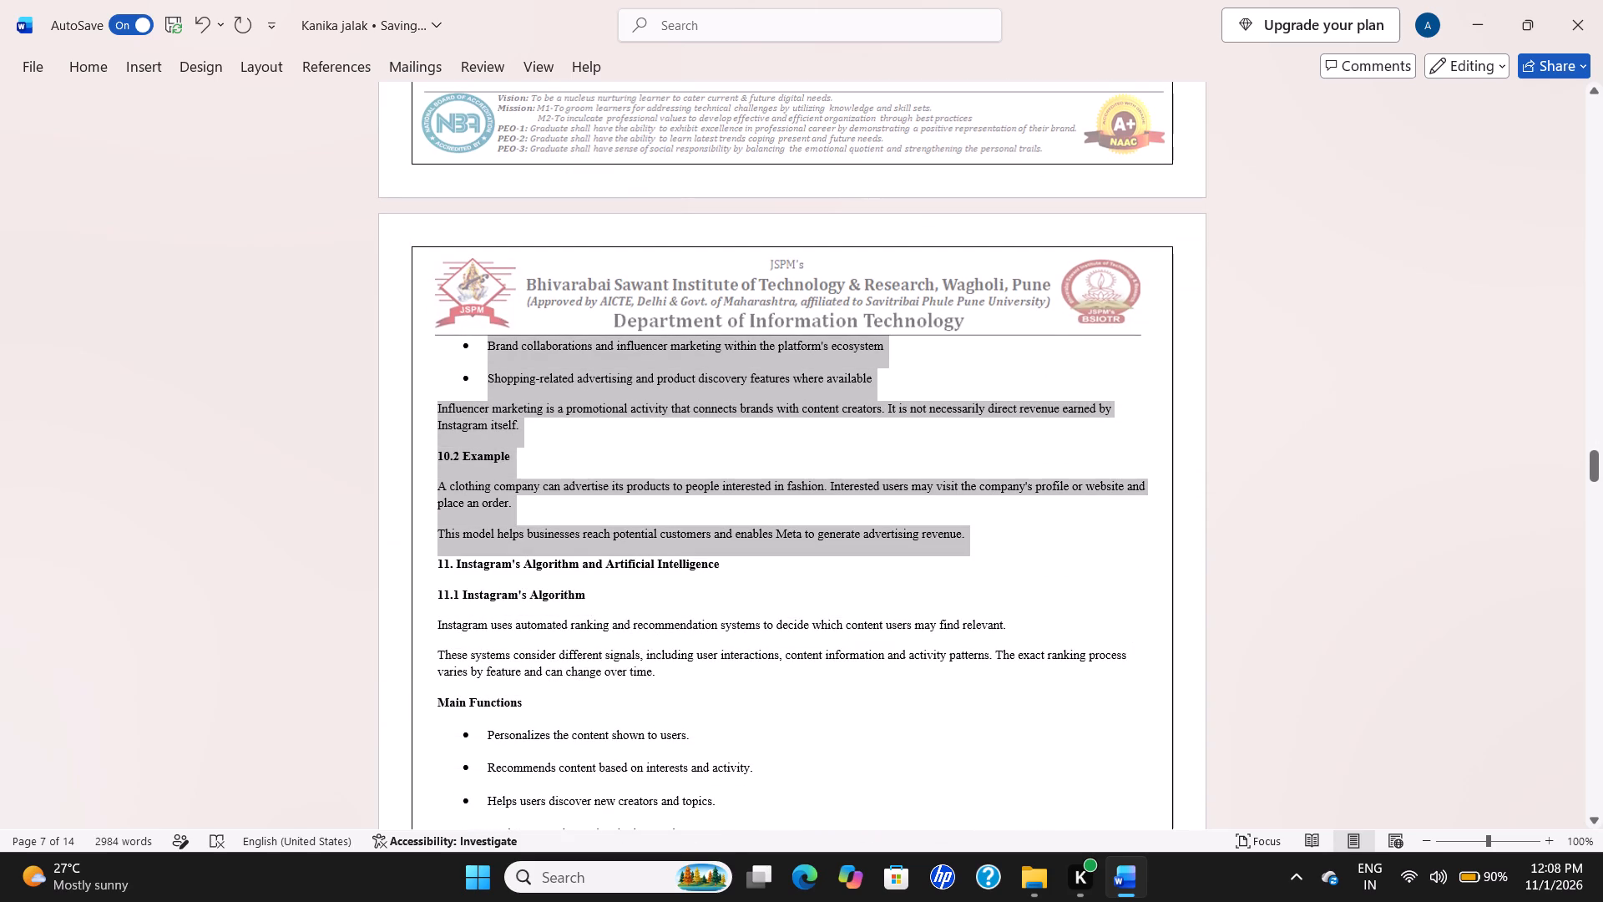
drag(1017, 556, 823, 456)
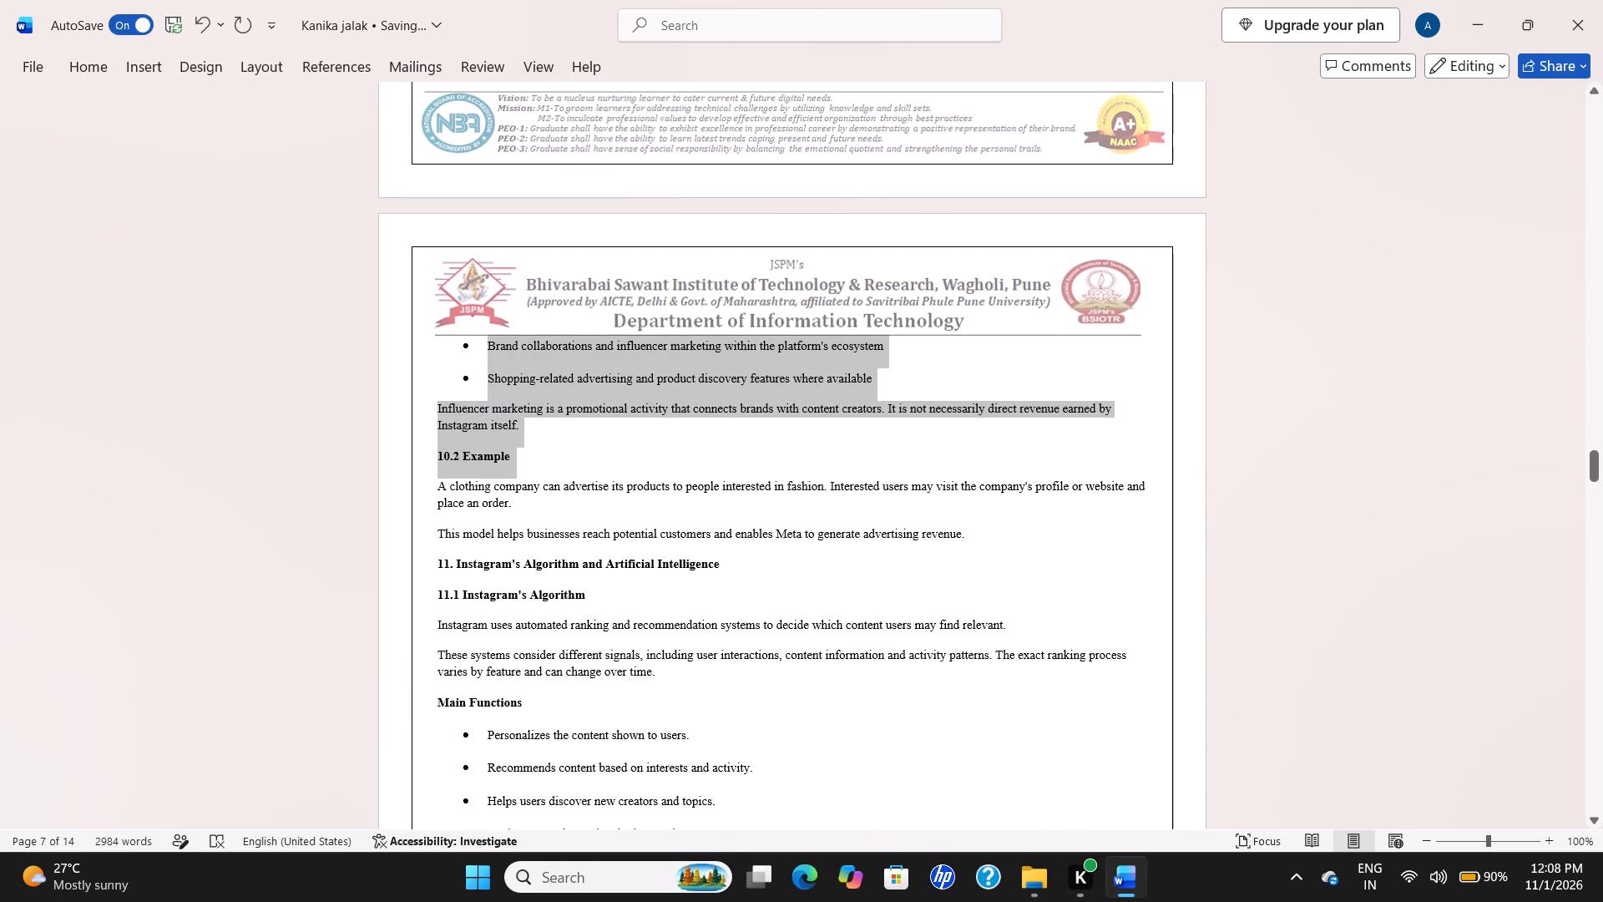
drag(823, 456, 524, 434)
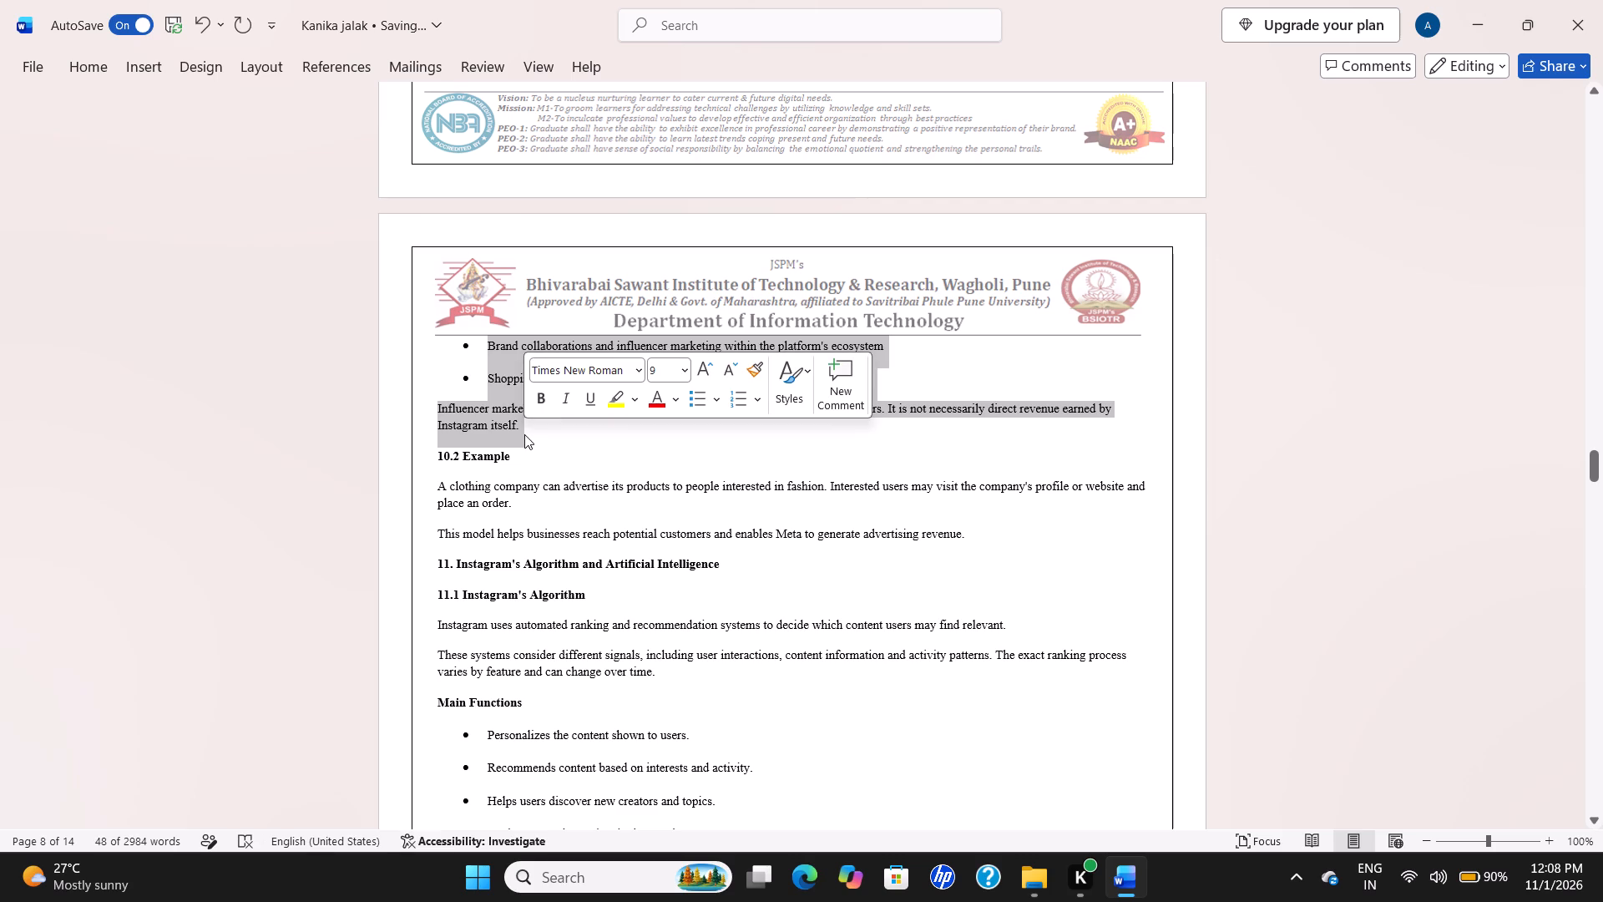
click(681, 371)
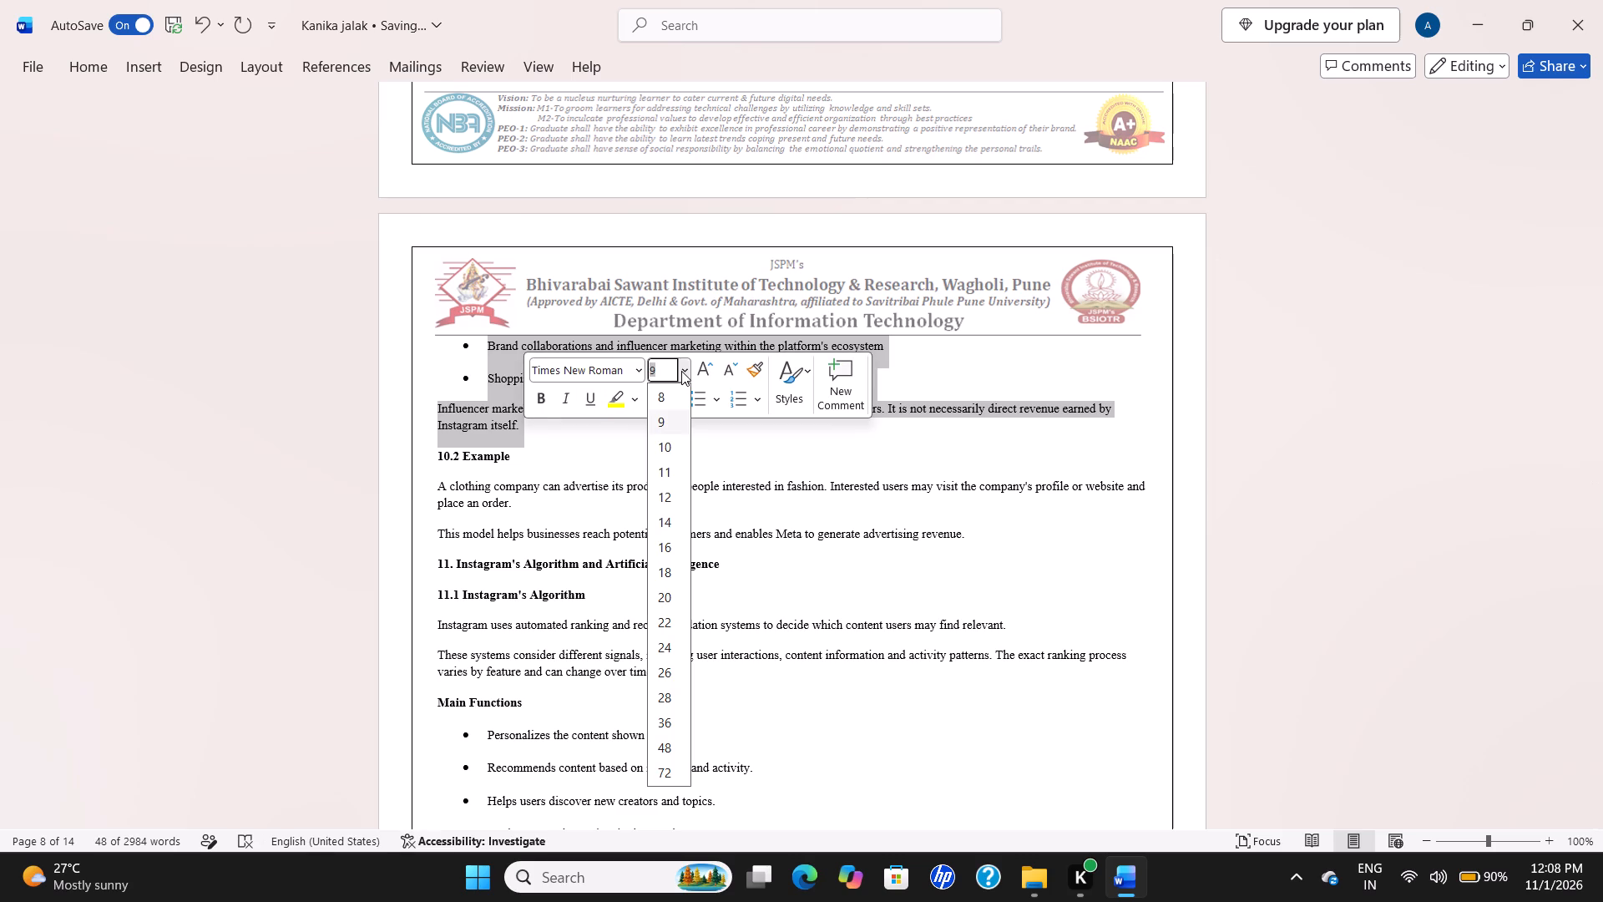
Set the bulleted revenue sources and the influencer marketing paragraph under "10.1 Main Revenue Sources" to font size 12.
click(671, 493)
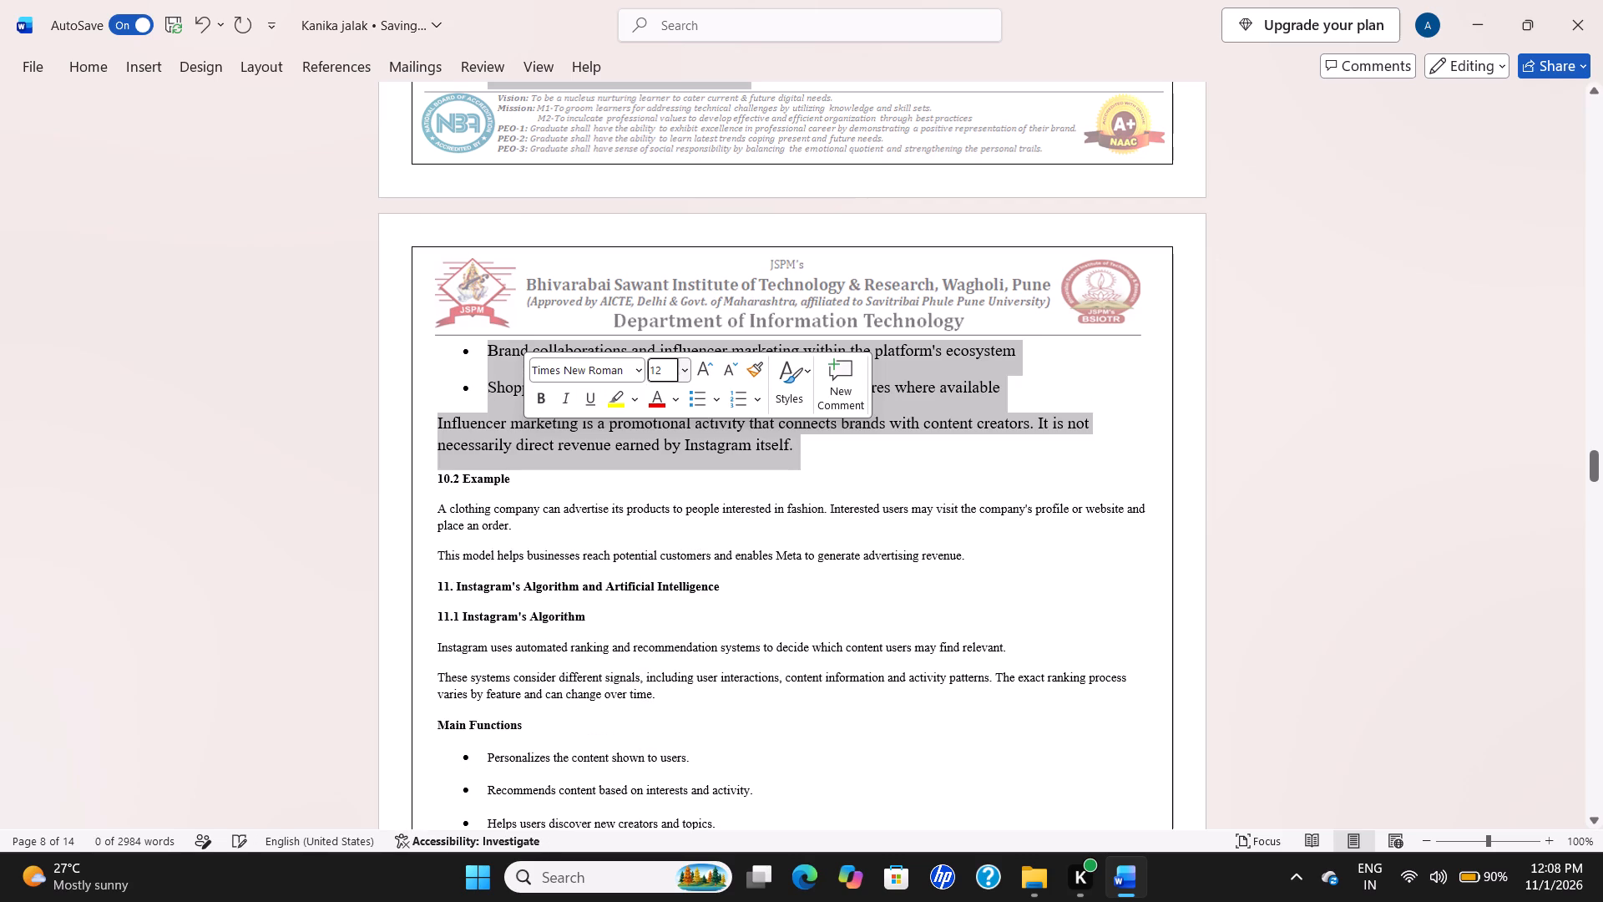
Set the font size of the "10.2 Example" heading to 14.
click(671, 493)
scroll(671, 493, up, 1)
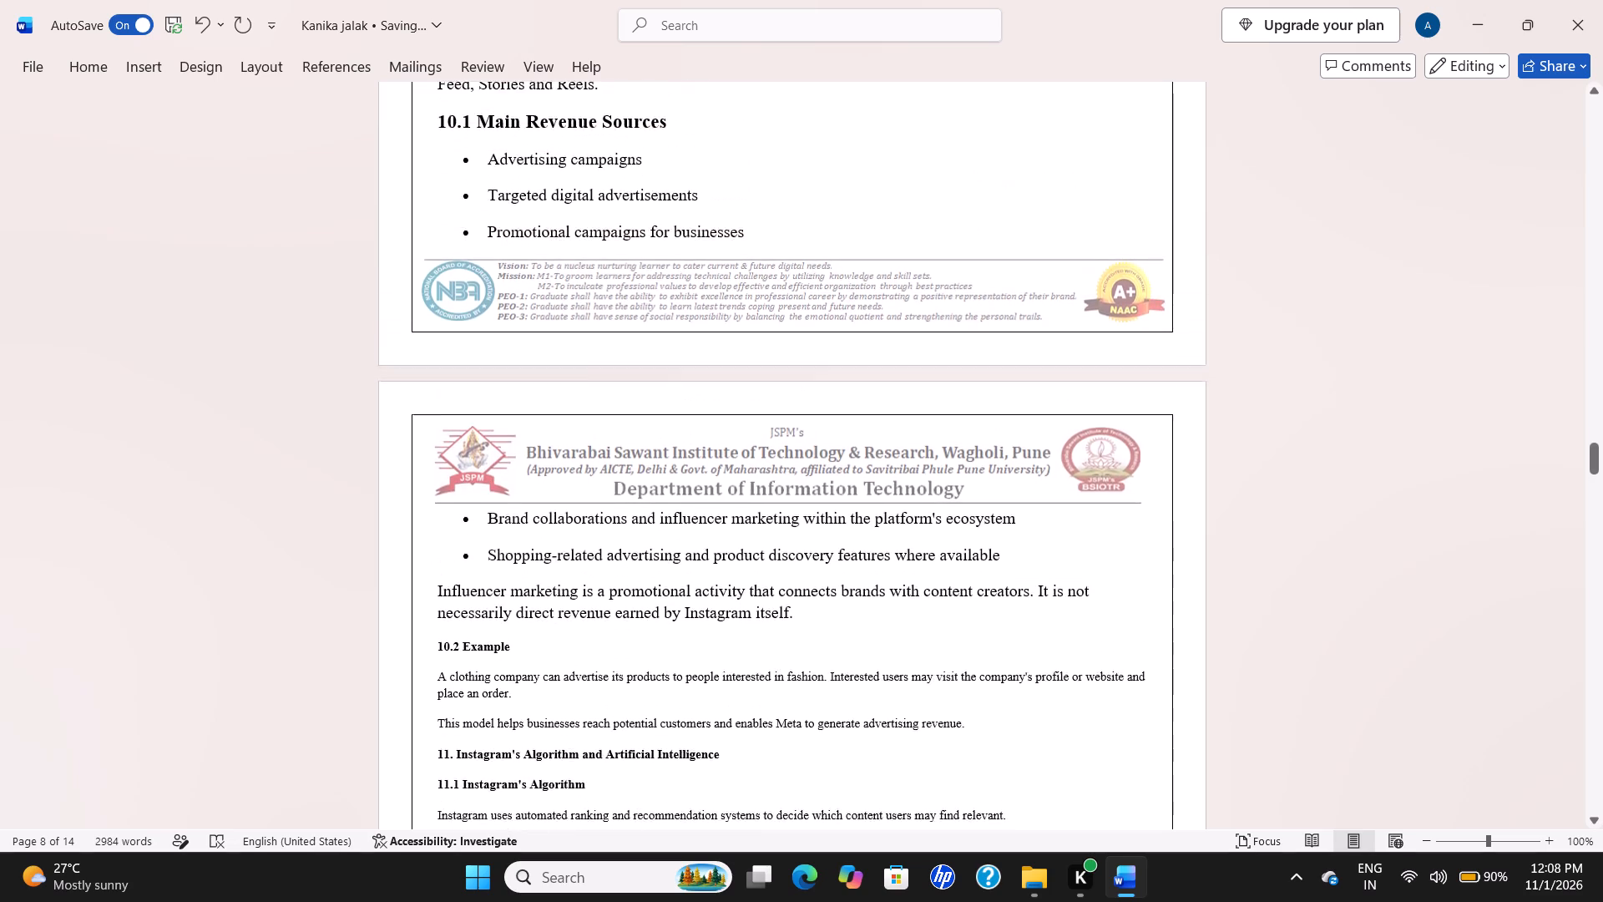
scroll(671, 493, up, 1)
scroll(671, 493, down, 1)
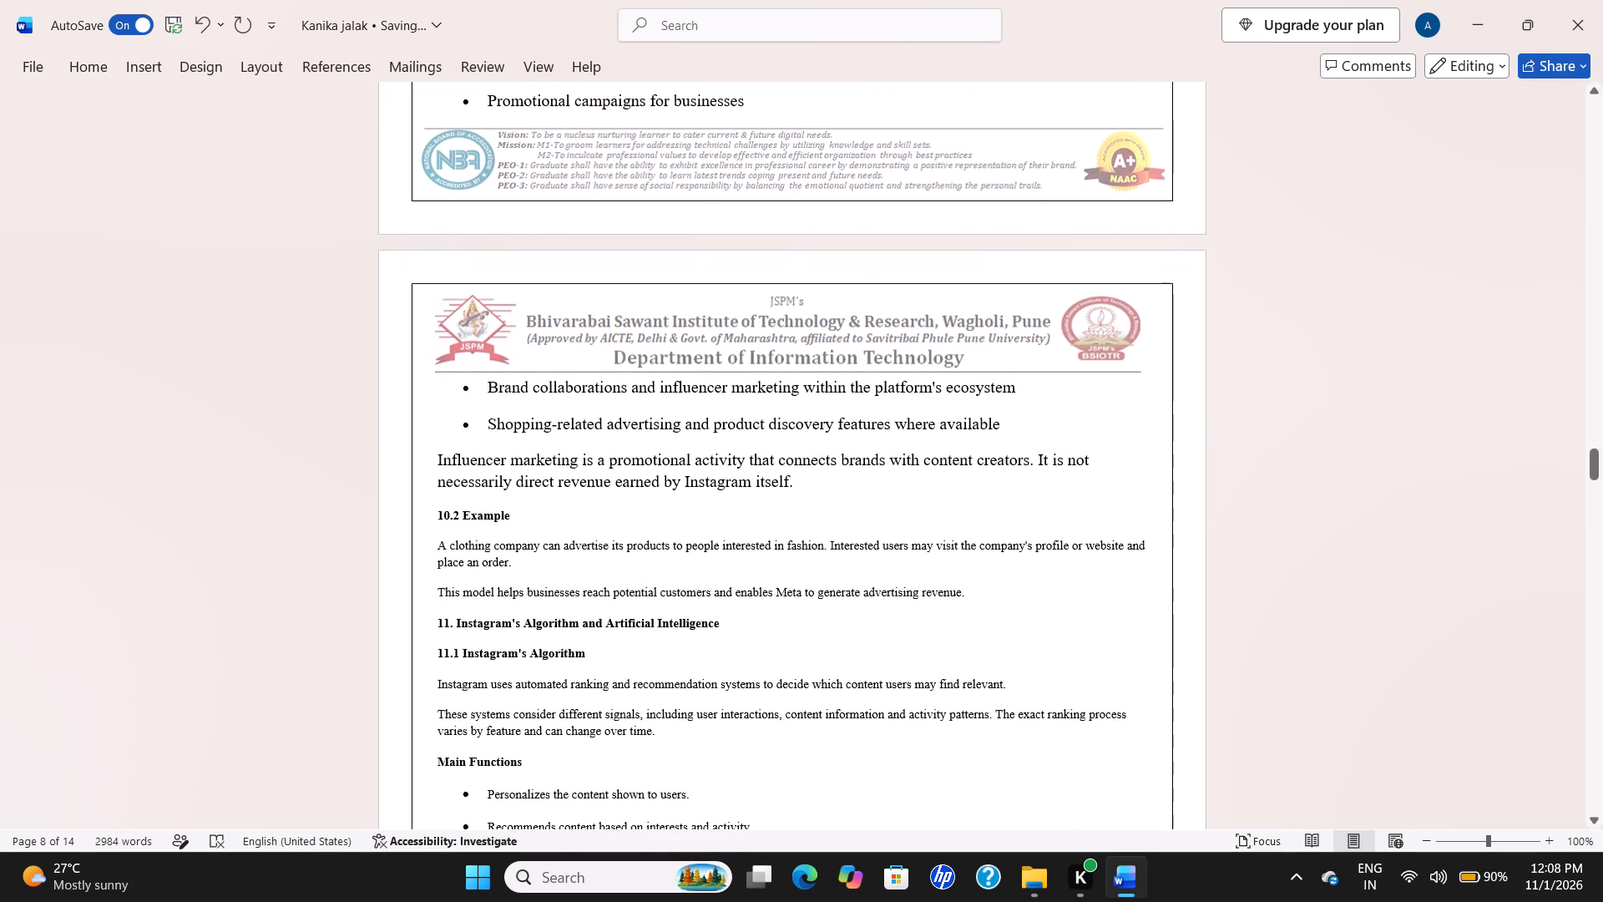
click(512, 524)
drag(512, 524, 476, 519)
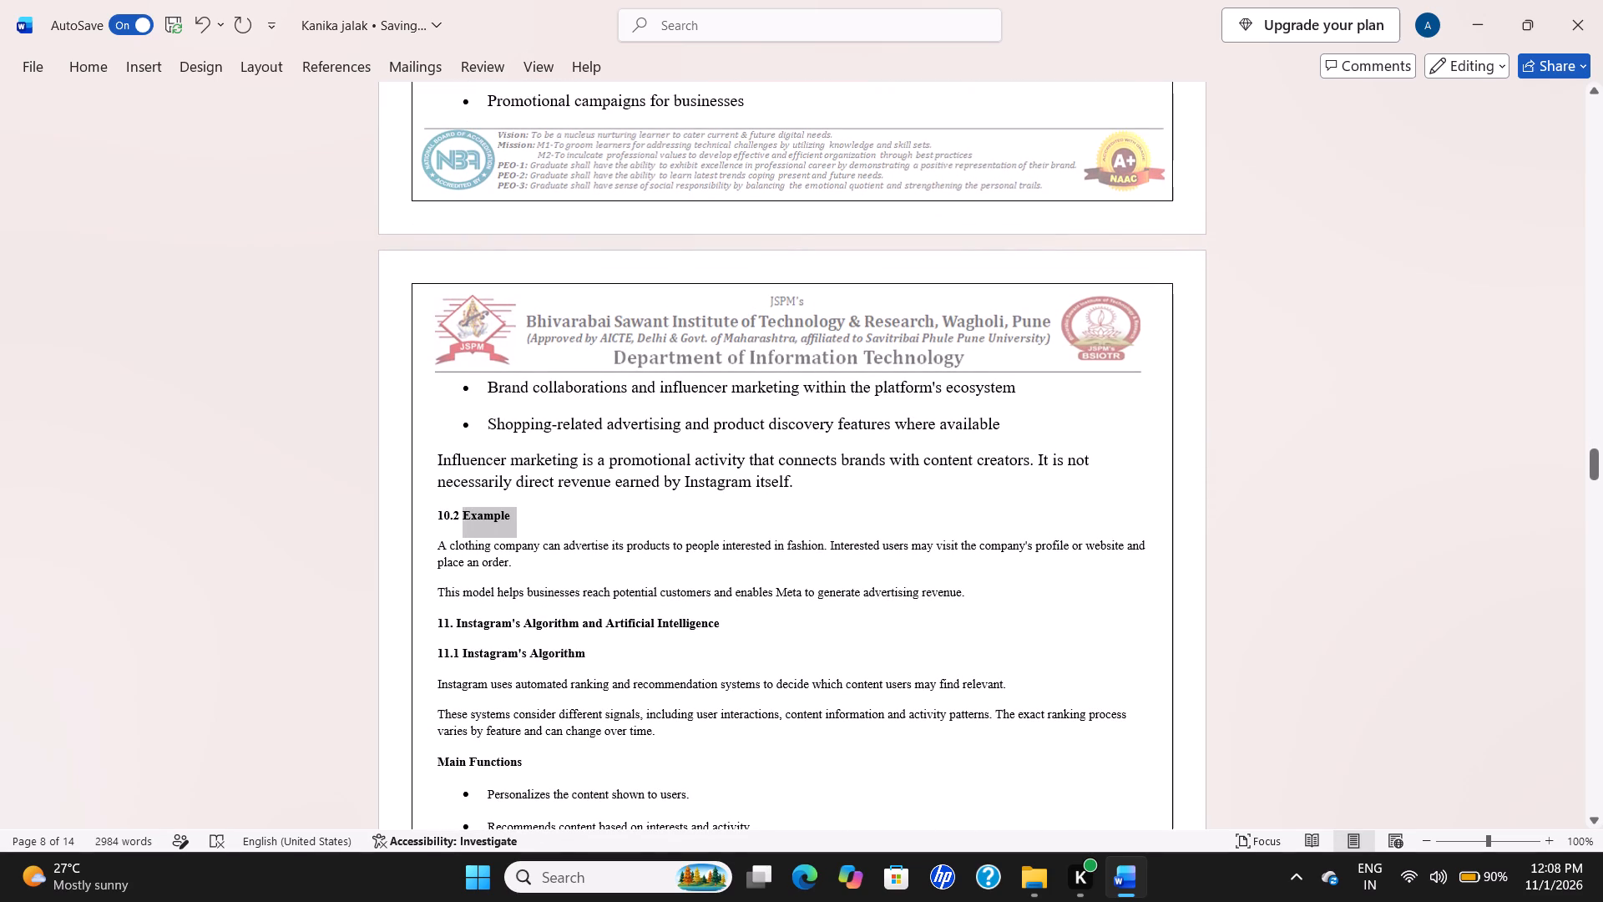
drag(476, 519, 430, 520)
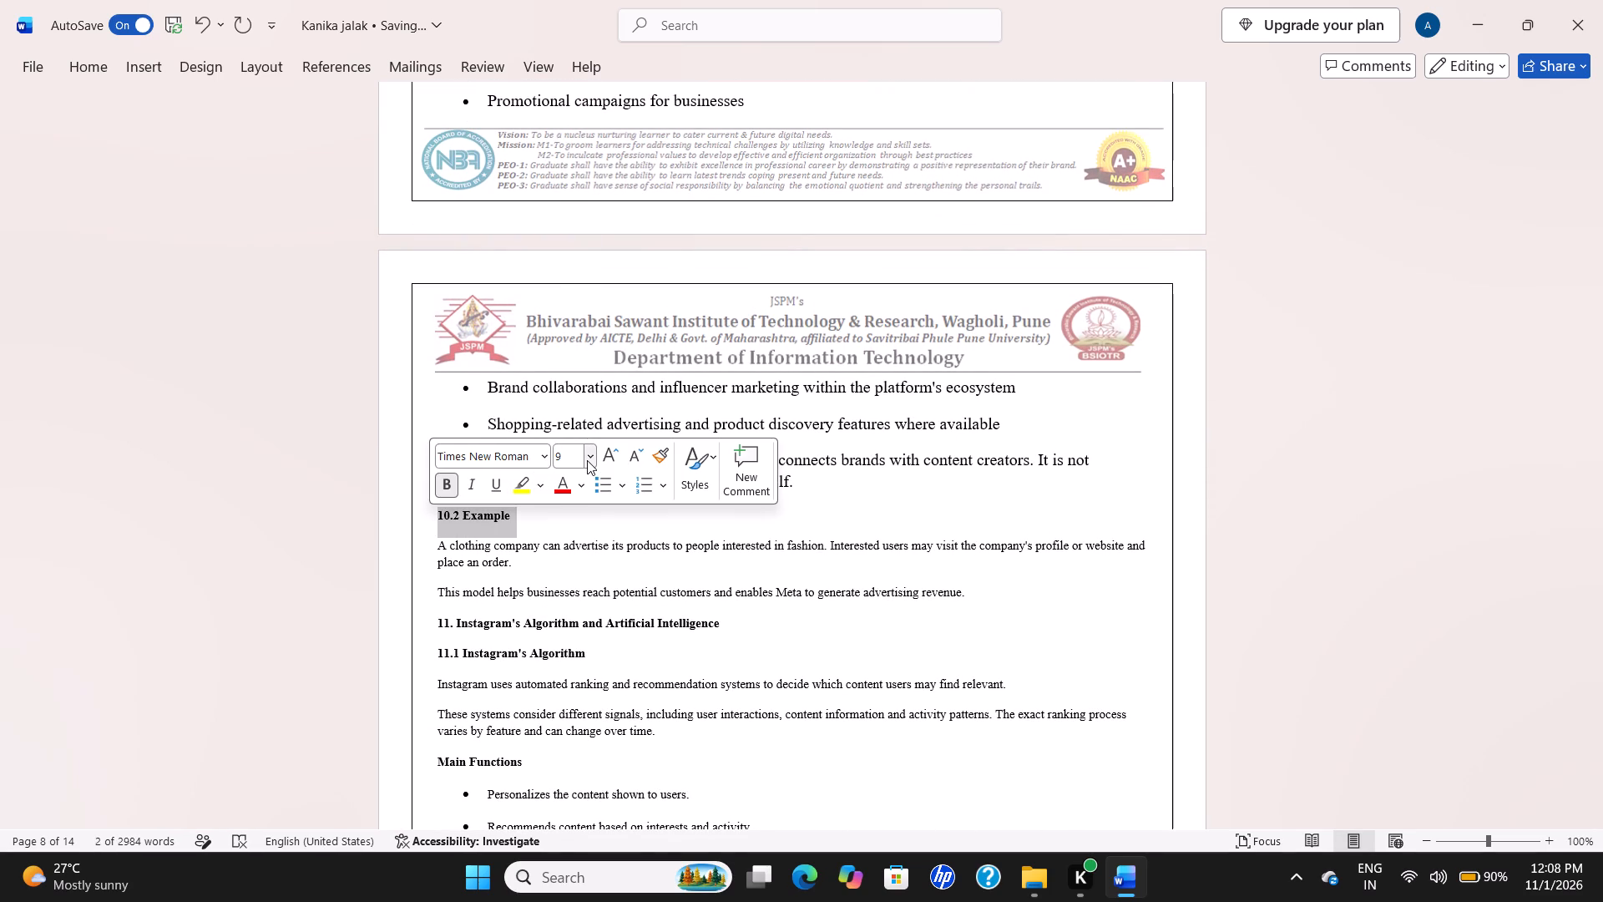
click(587, 460)
click(587, 182)
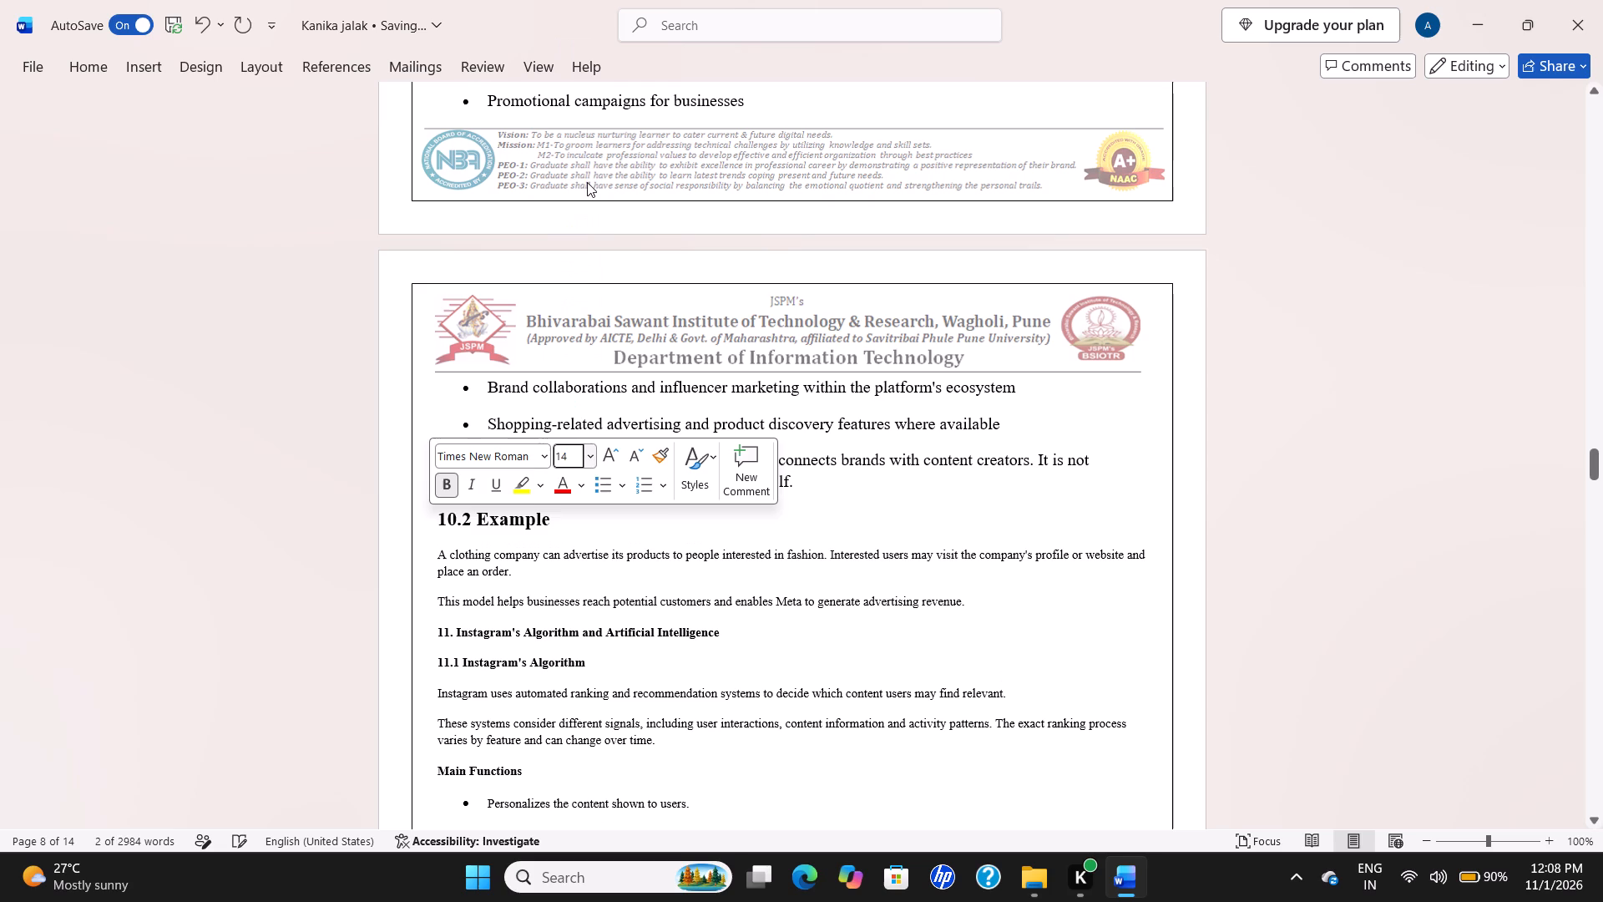
Set the two body paragraphs under "10.2 Example", about the clothing company and the advertising model, to font size 12.
click(564, 572)
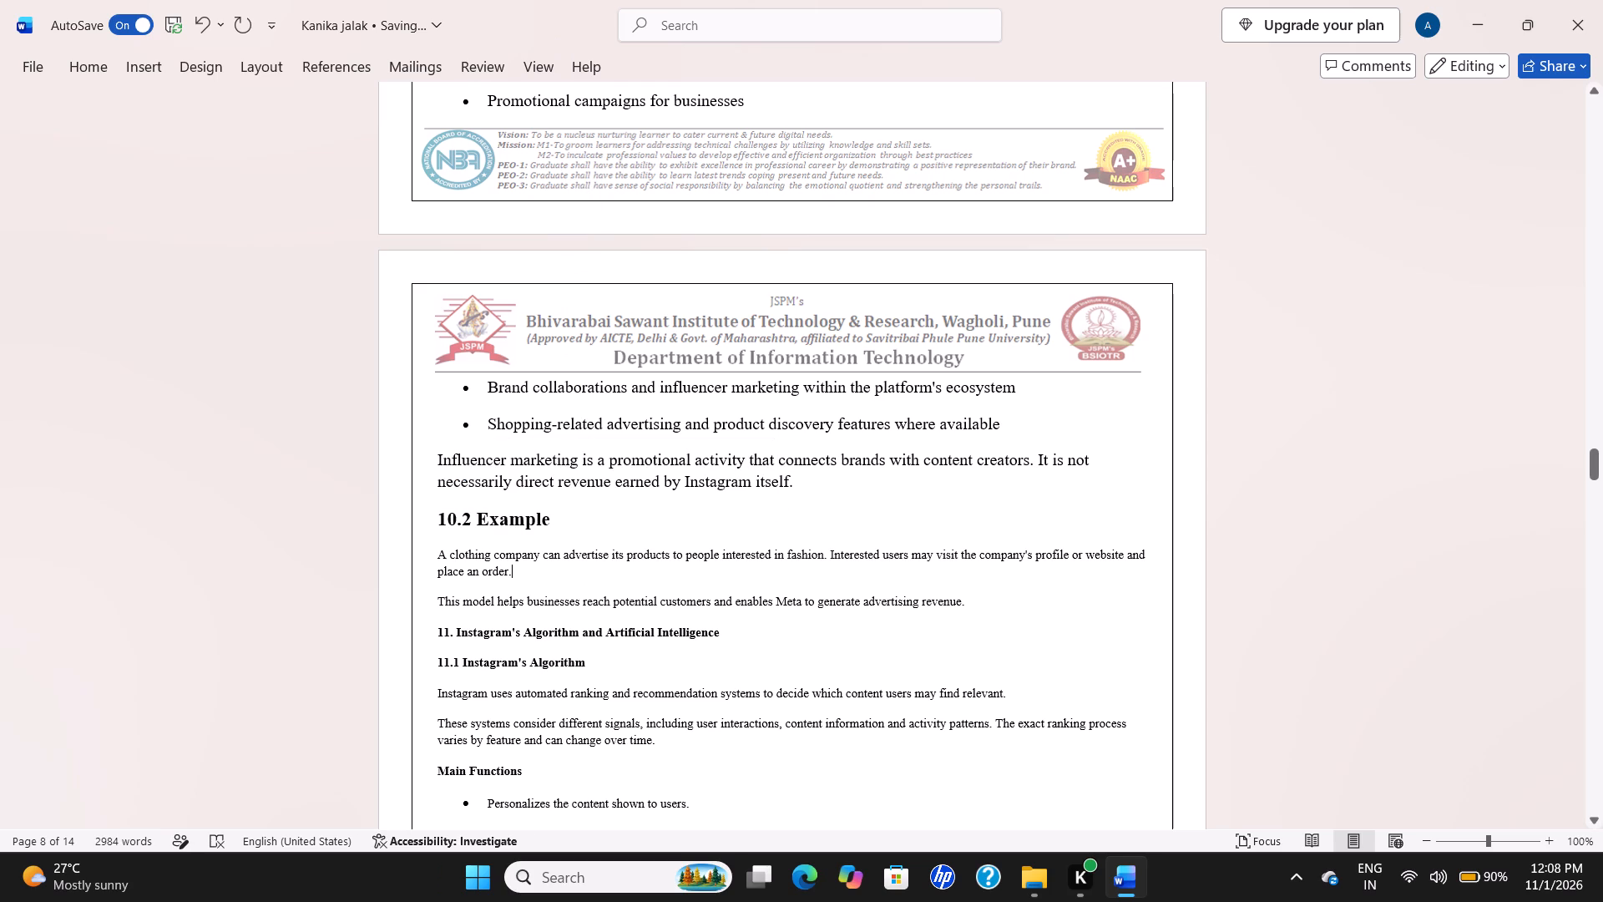
drag(433, 553, 756, 610)
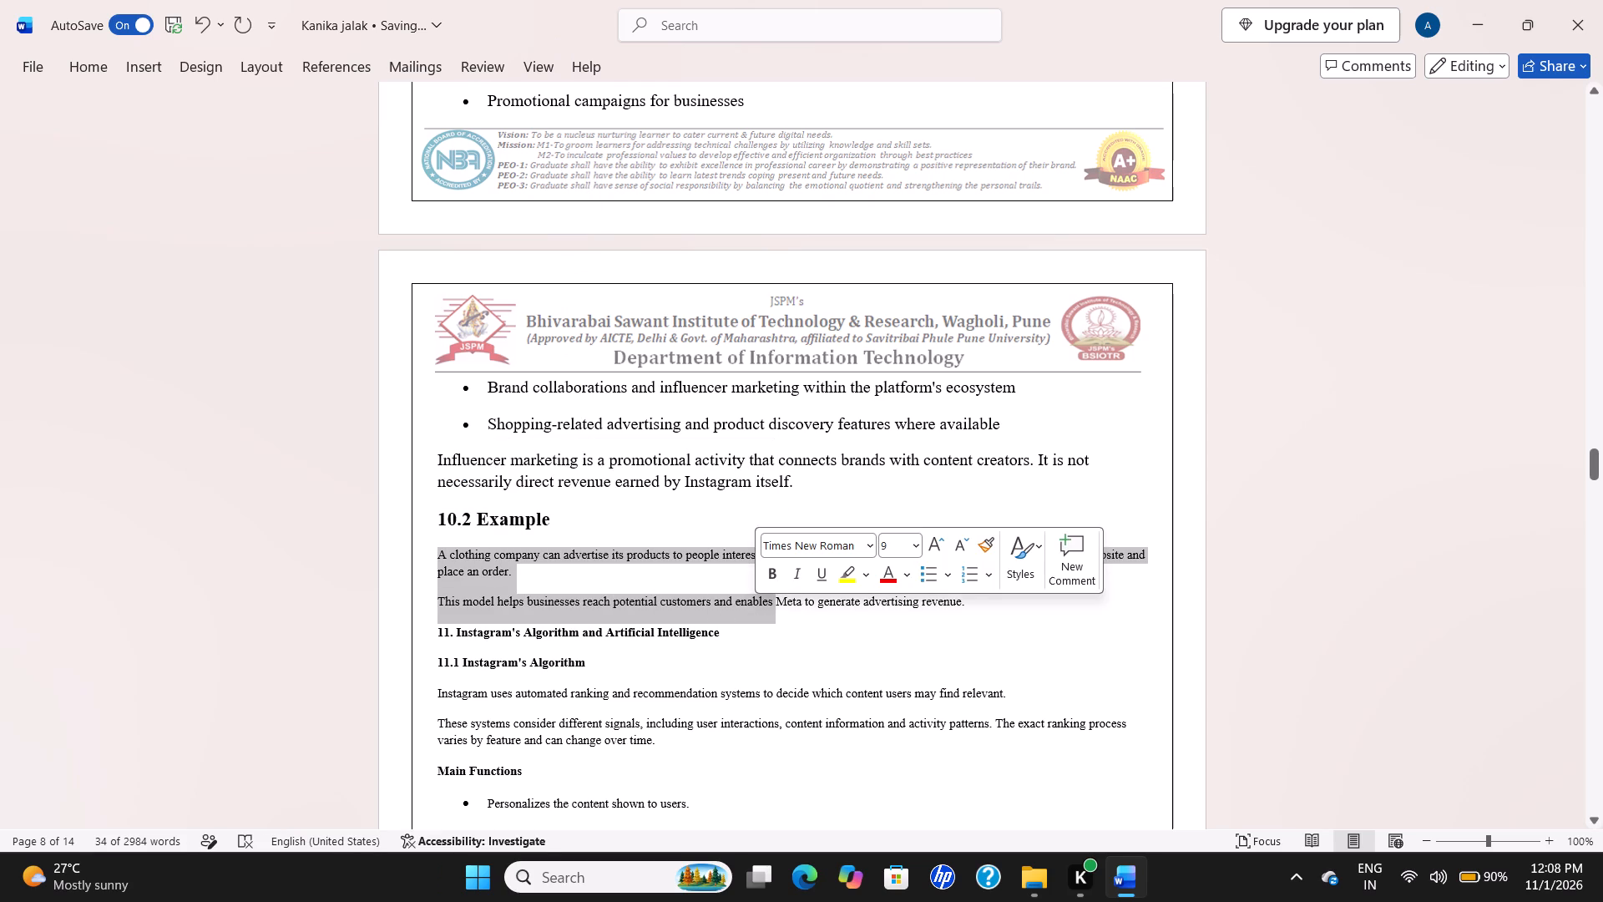
click(968, 608)
drag(968, 608, 460, 560)
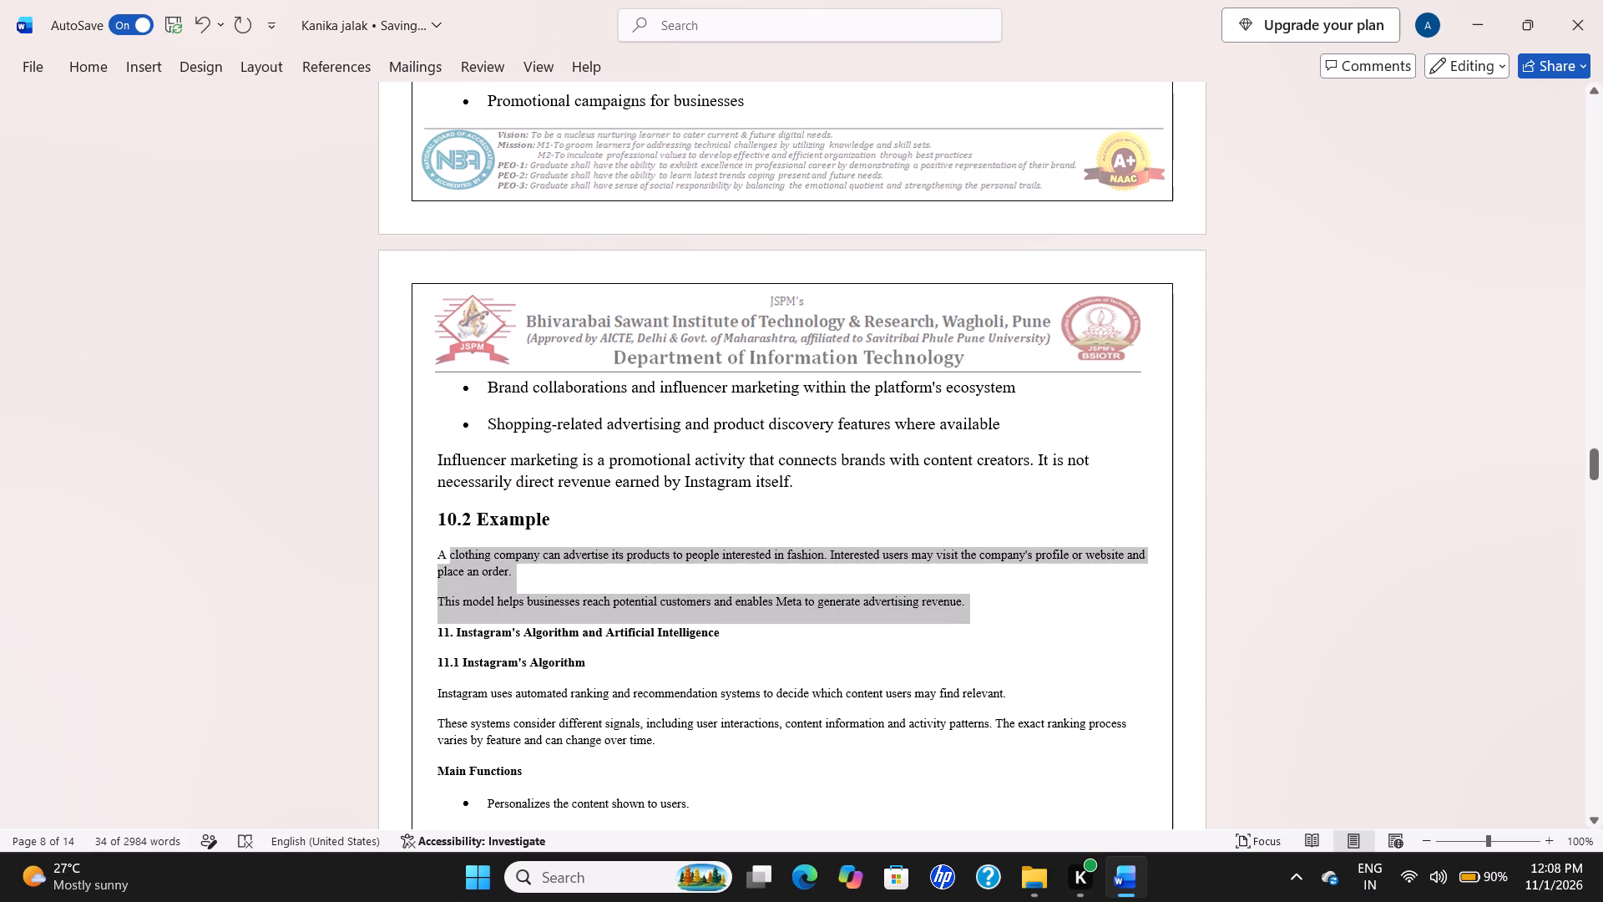
drag(460, 560, 427, 551)
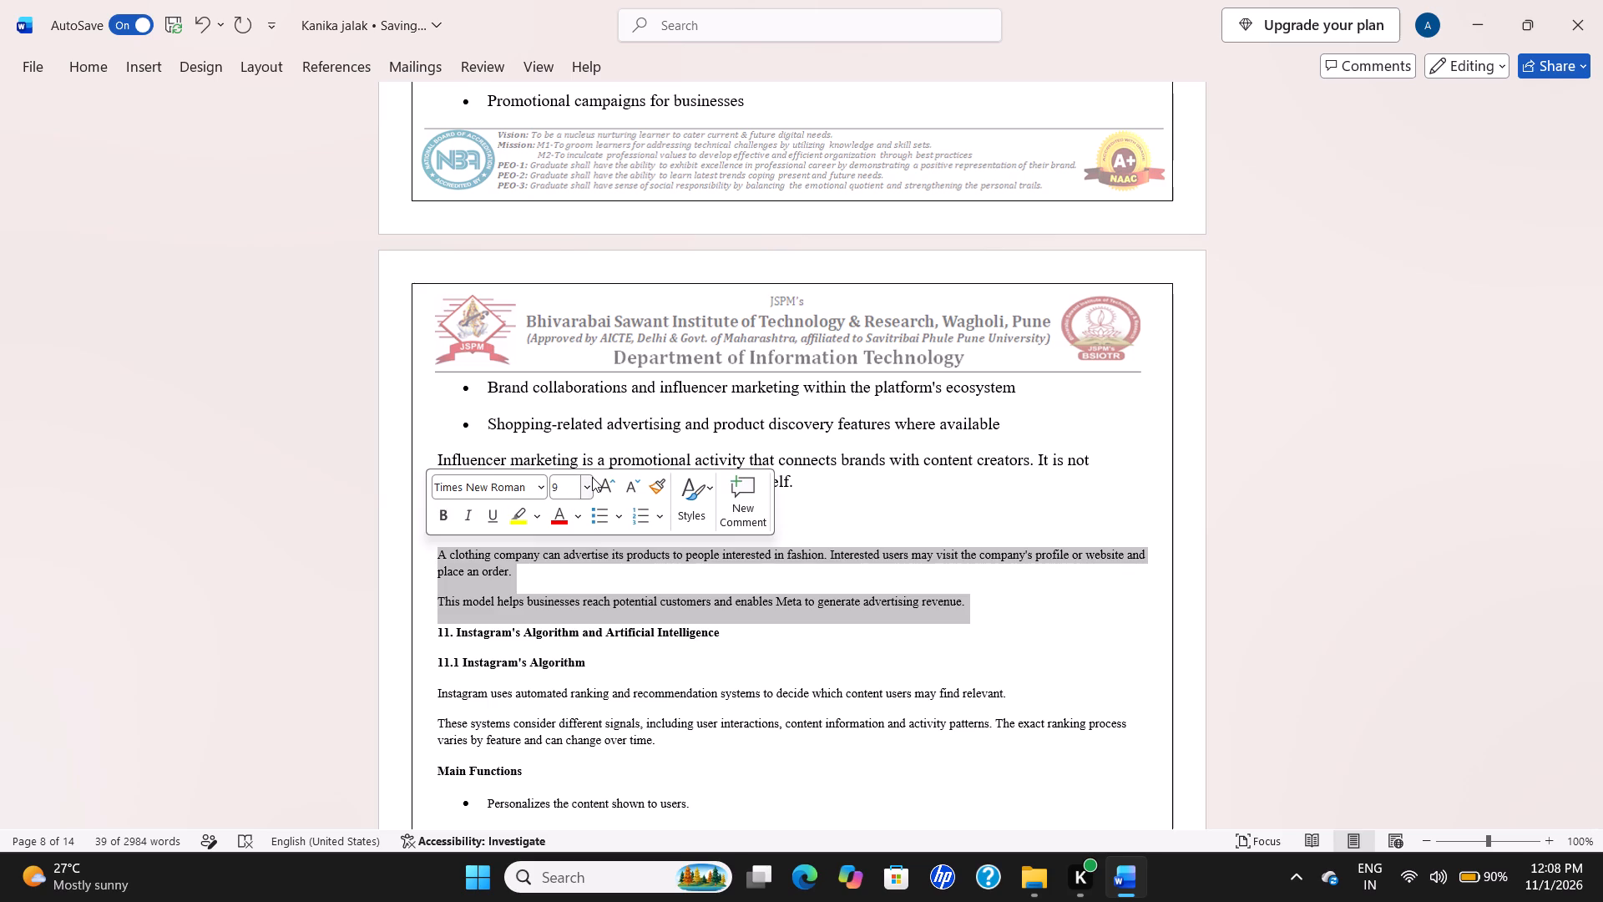
click(592, 477)
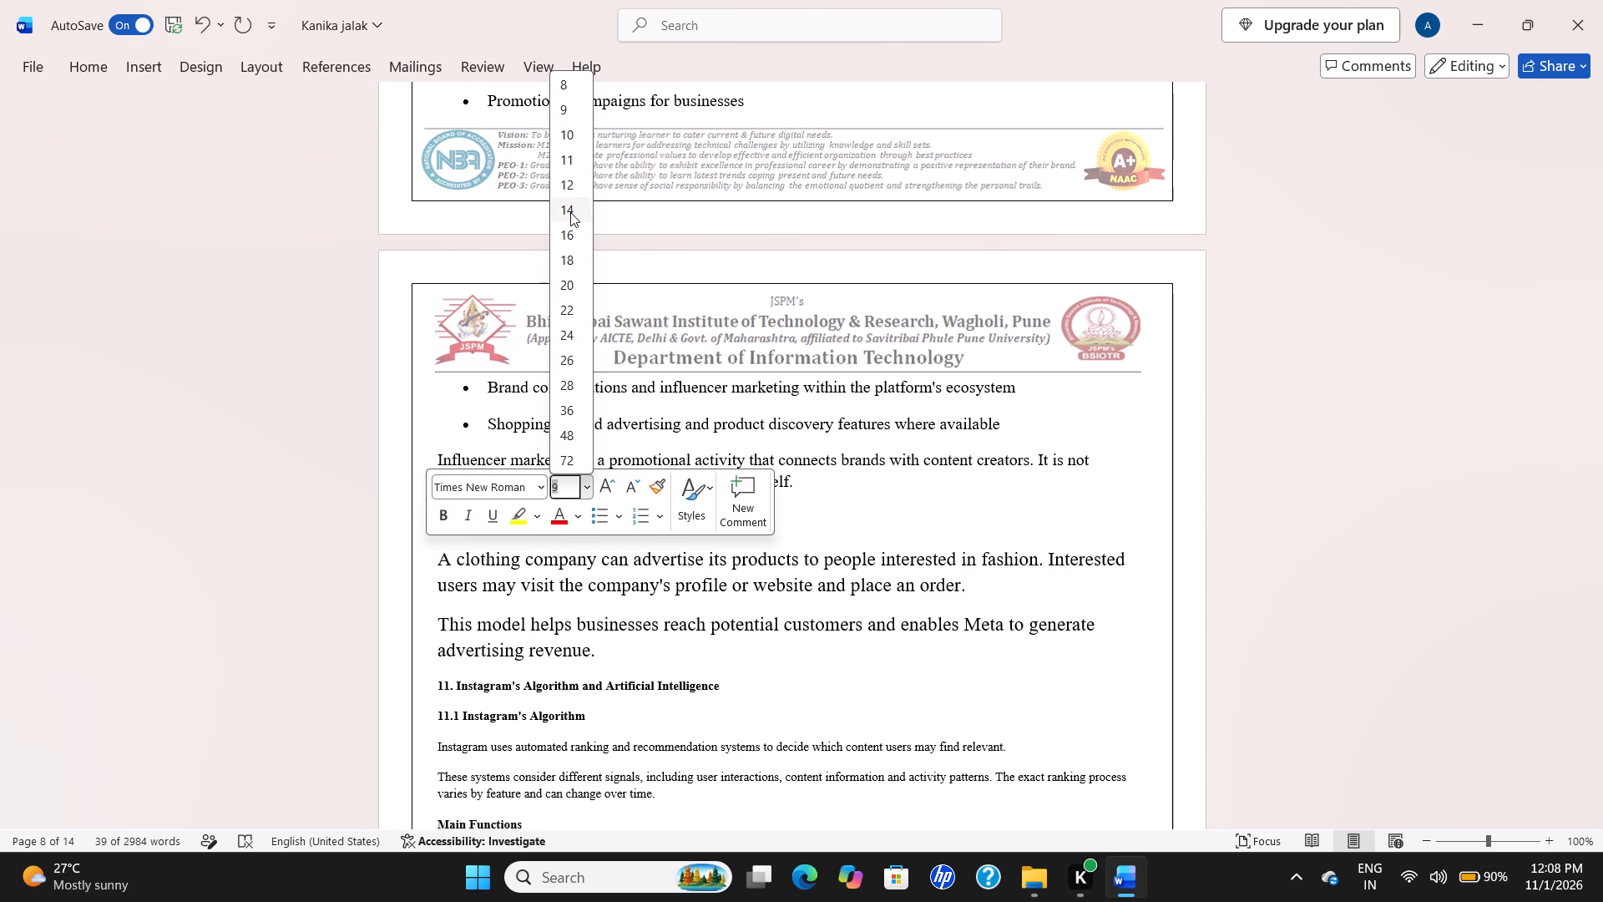
click(574, 192)
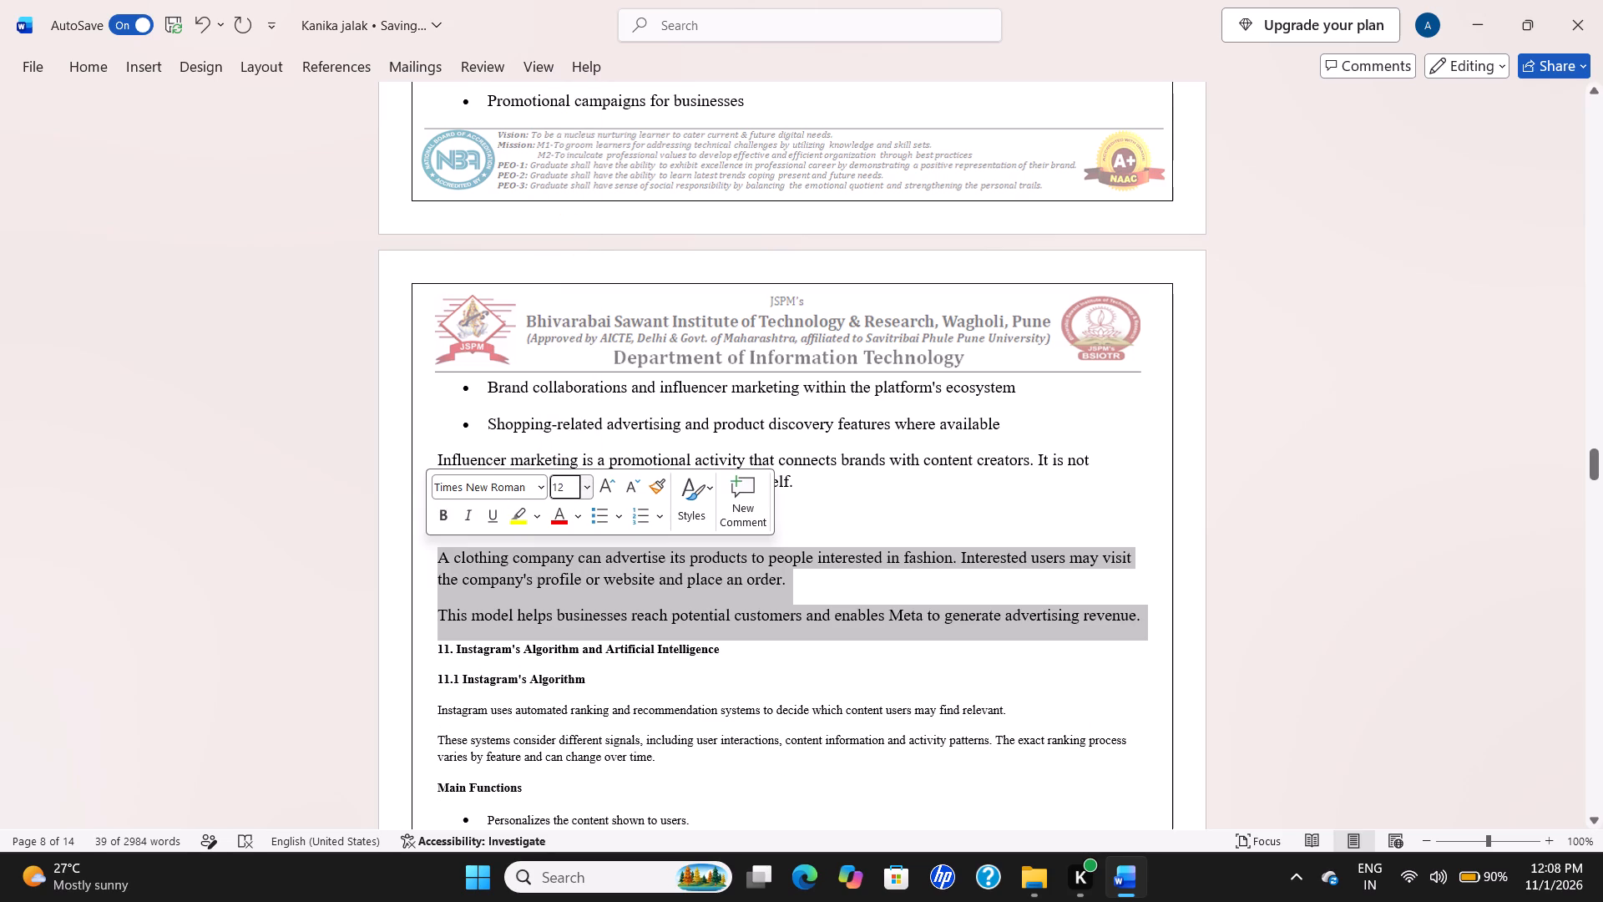